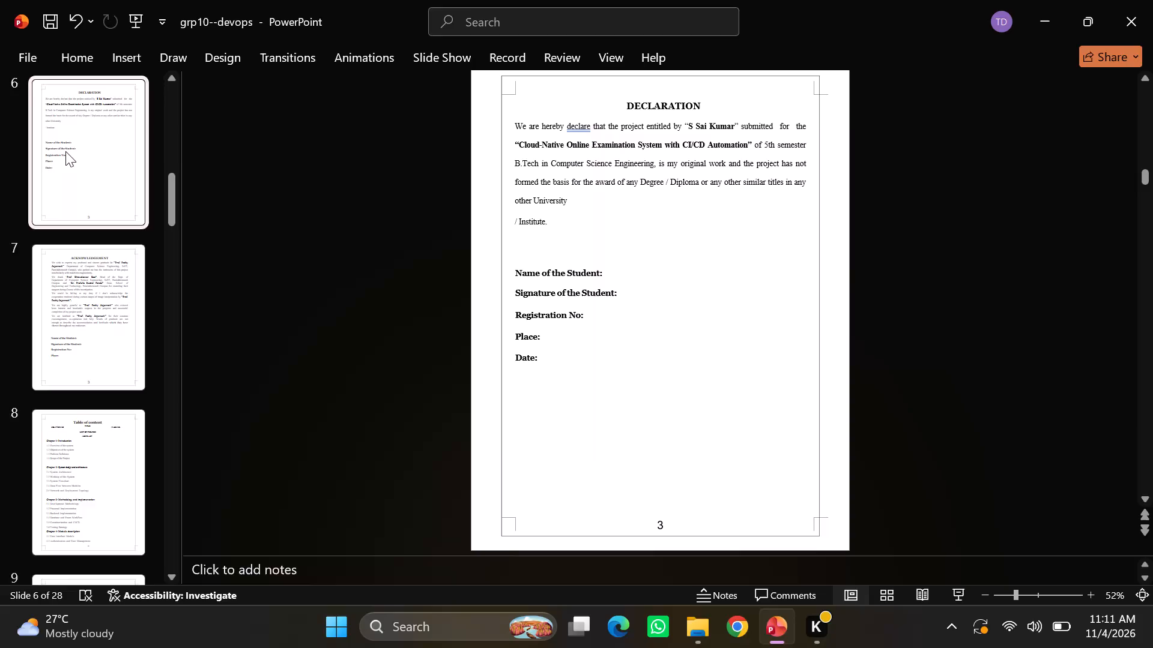
# Review the page numbers on slides 1 to 7, covering the cover, certificate, declaration and acknowledgement pages.
pyautogui.press('Up')
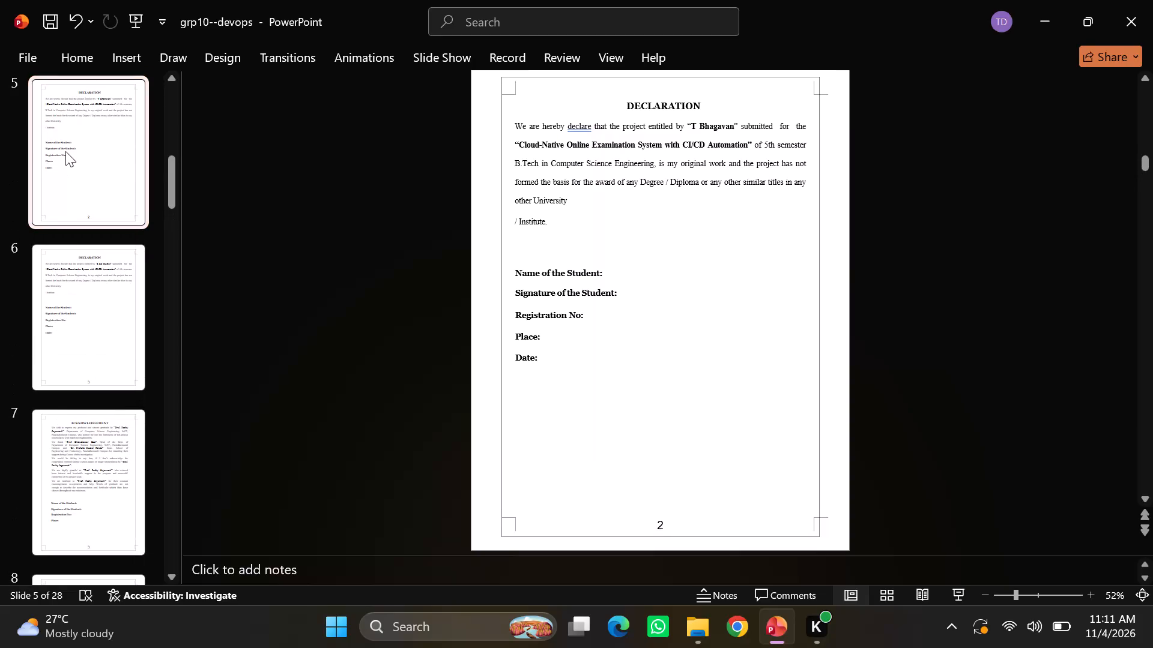
pyautogui.press('Down')
pyautogui.press('Down')
pyautogui.press('Up')
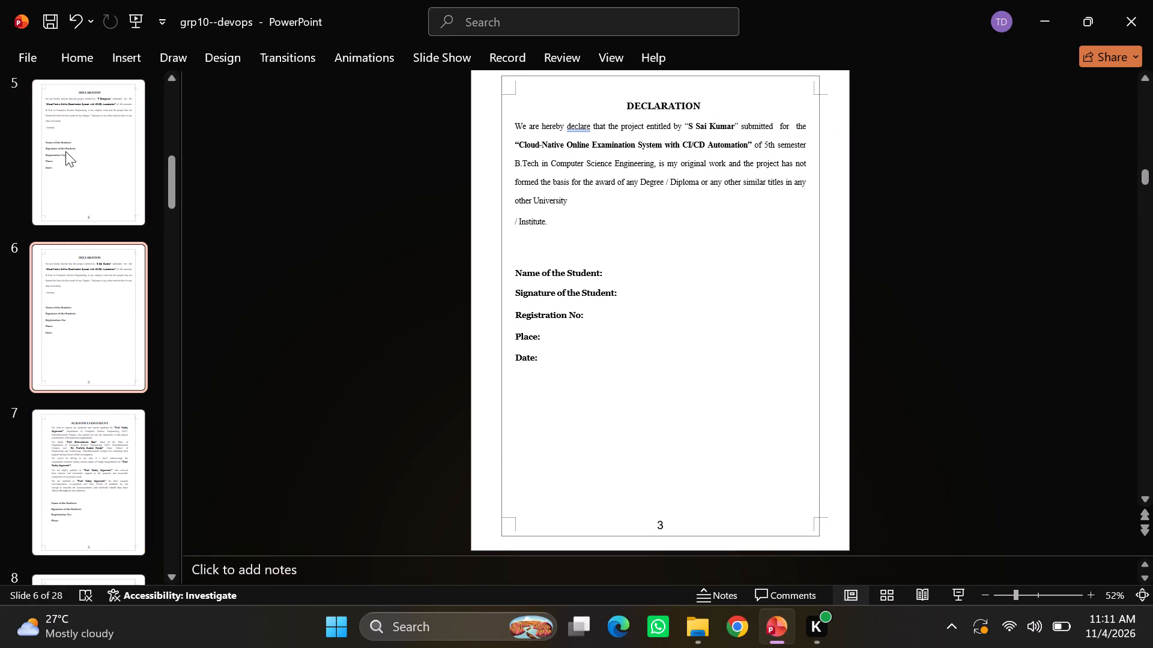
pyautogui.press('Up')
pyautogui.press('Up')
pyautogui.press('Up')
pyautogui.press('Up')
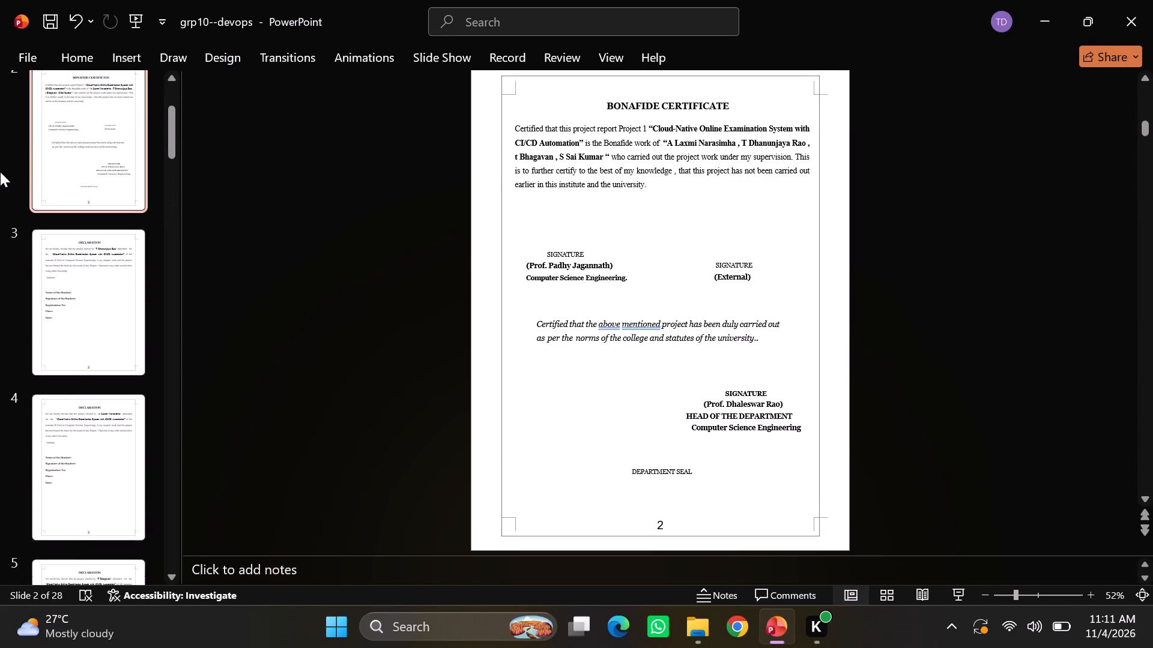
pyautogui.press('Up')
pyautogui.press('Down')
pyautogui.press('Down')
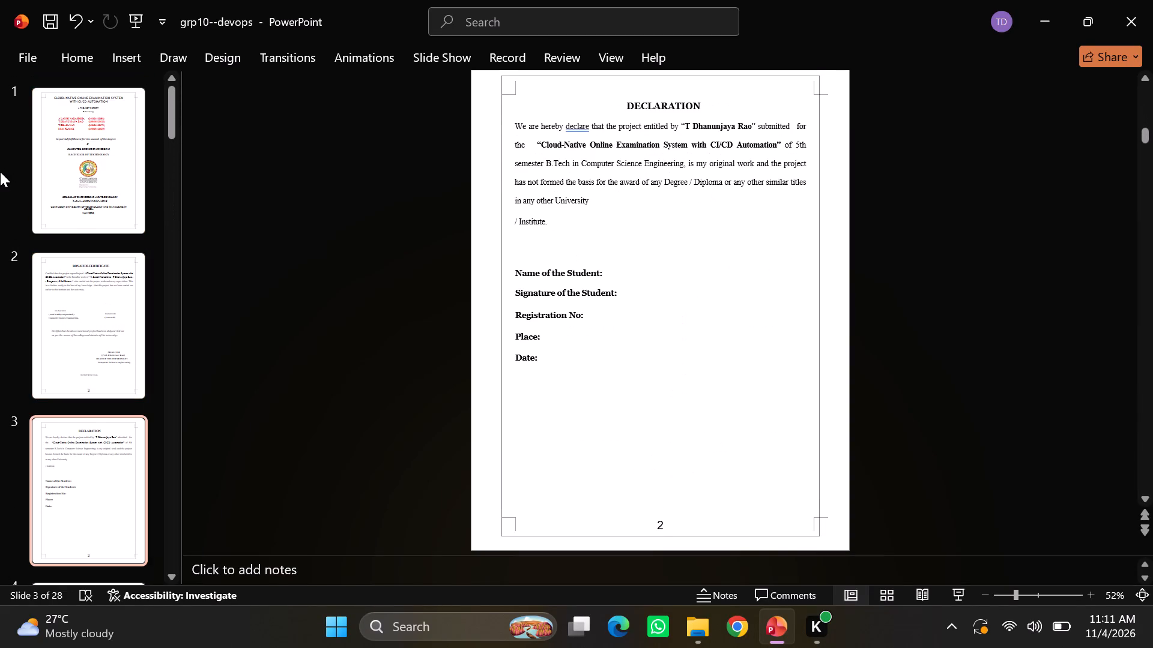
pyautogui.press('Up')
pyautogui.press('Down')
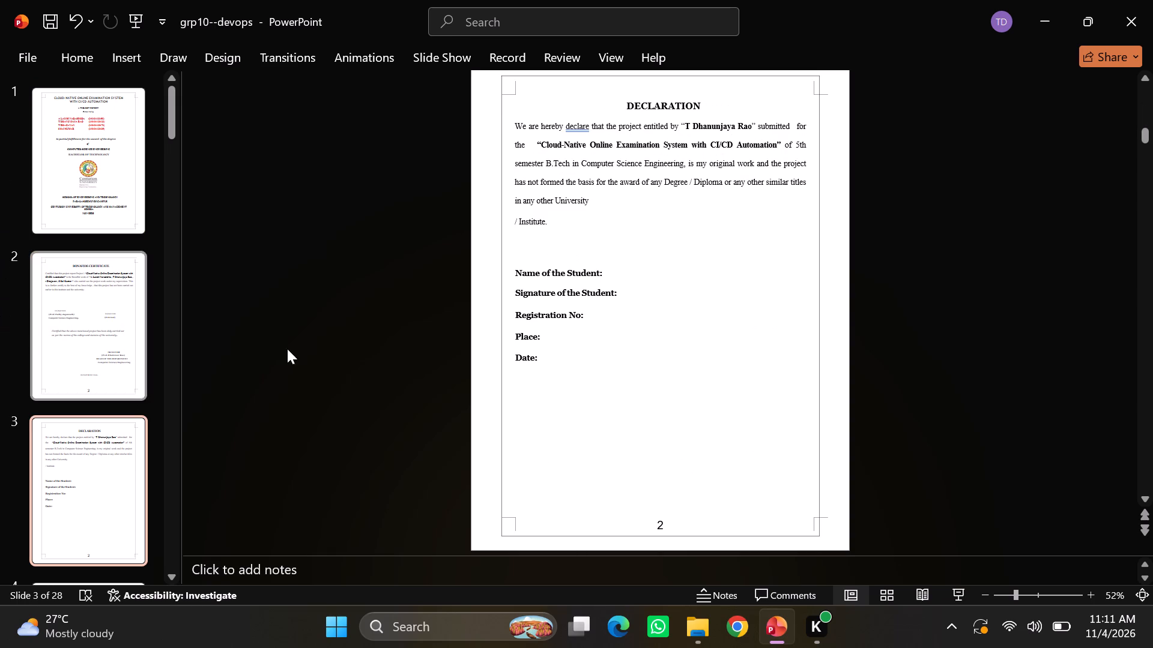
# Change the page number at the bottom of the declaration on slide 3 to 3.
pyautogui.click(662, 513)
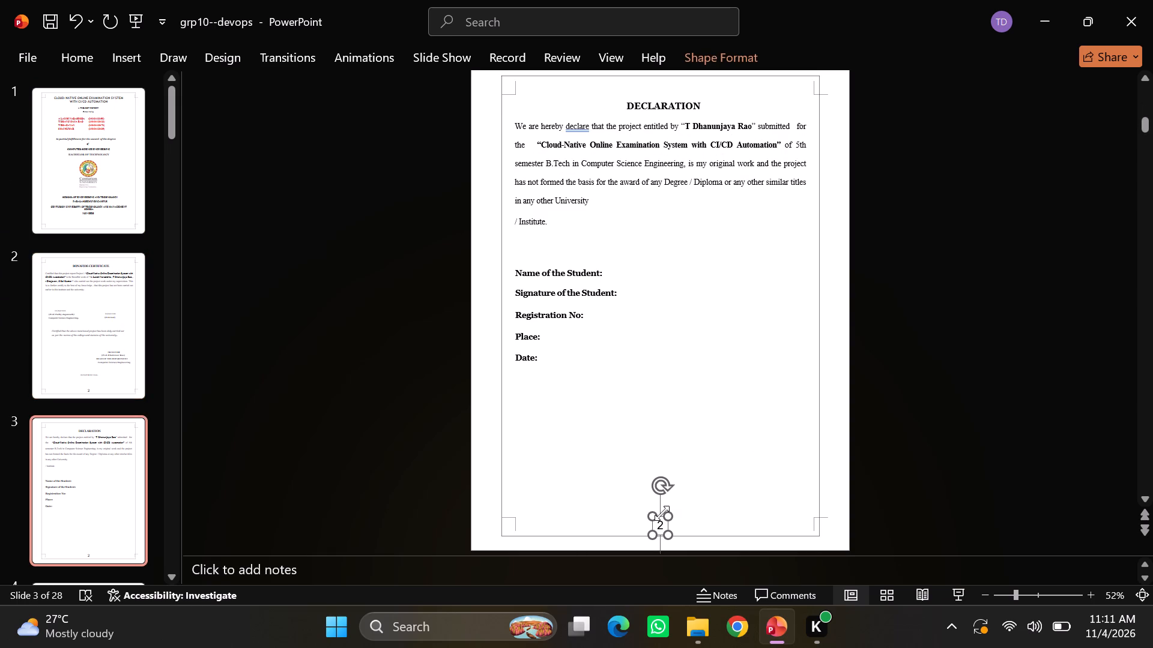
pyautogui.click(662, 524)
pyautogui.press('BackSpace')
pyautogui.press('3')
pyautogui.click(727, 502)
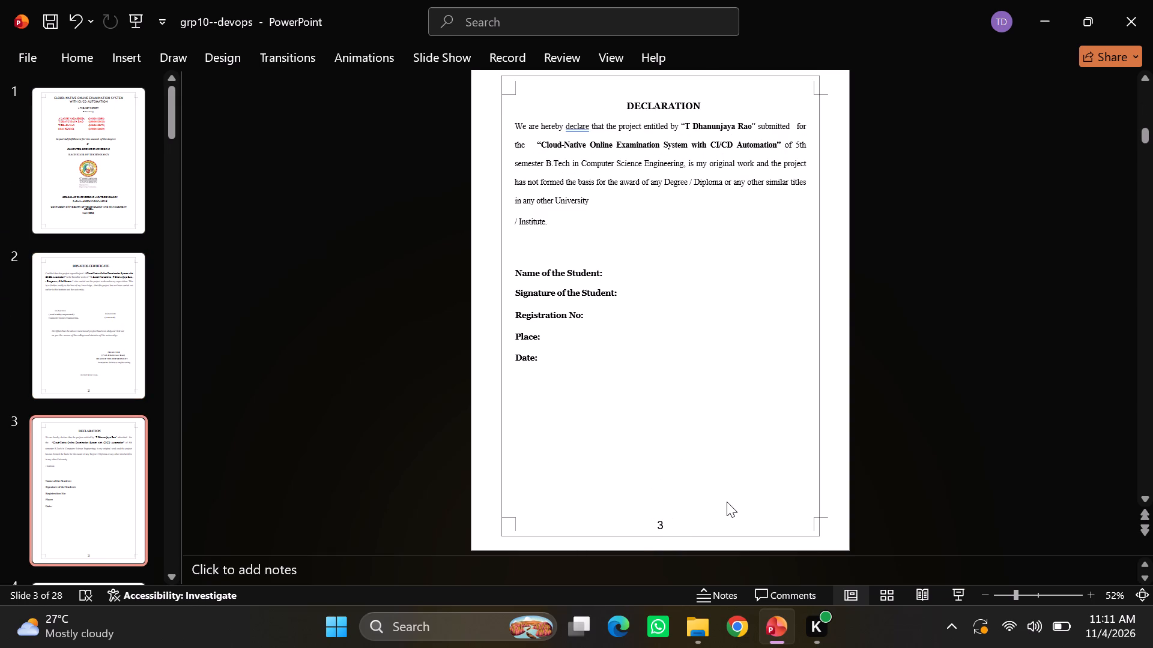
# Change the page number at the bottom of the declaration on slide 4 to 3.
pyautogui.press('Down')
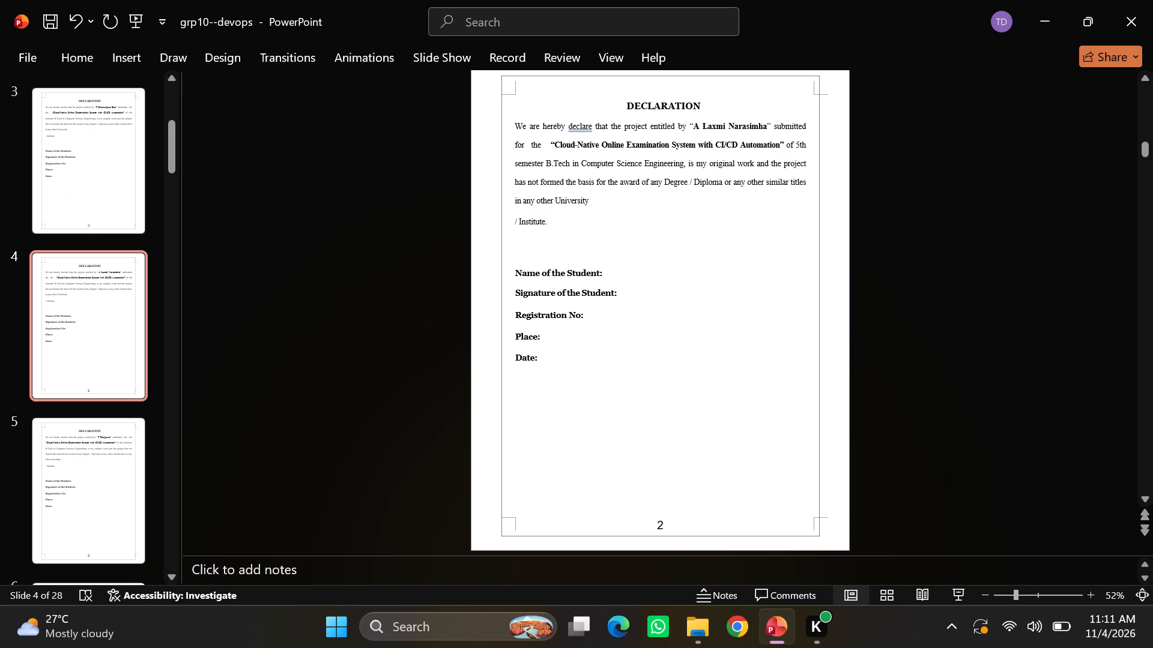
pyautogui.click(662, 524)
pyautogui.press('BackSpace')
pyautogui.press('3')
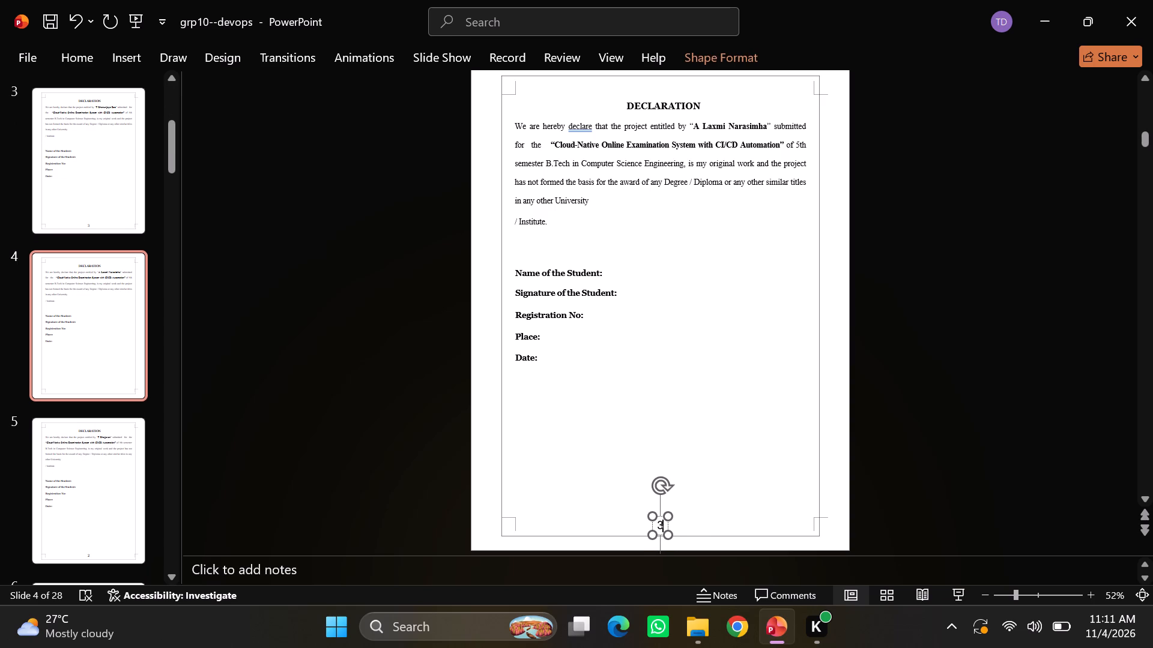
pyautogui.click(656, 470)
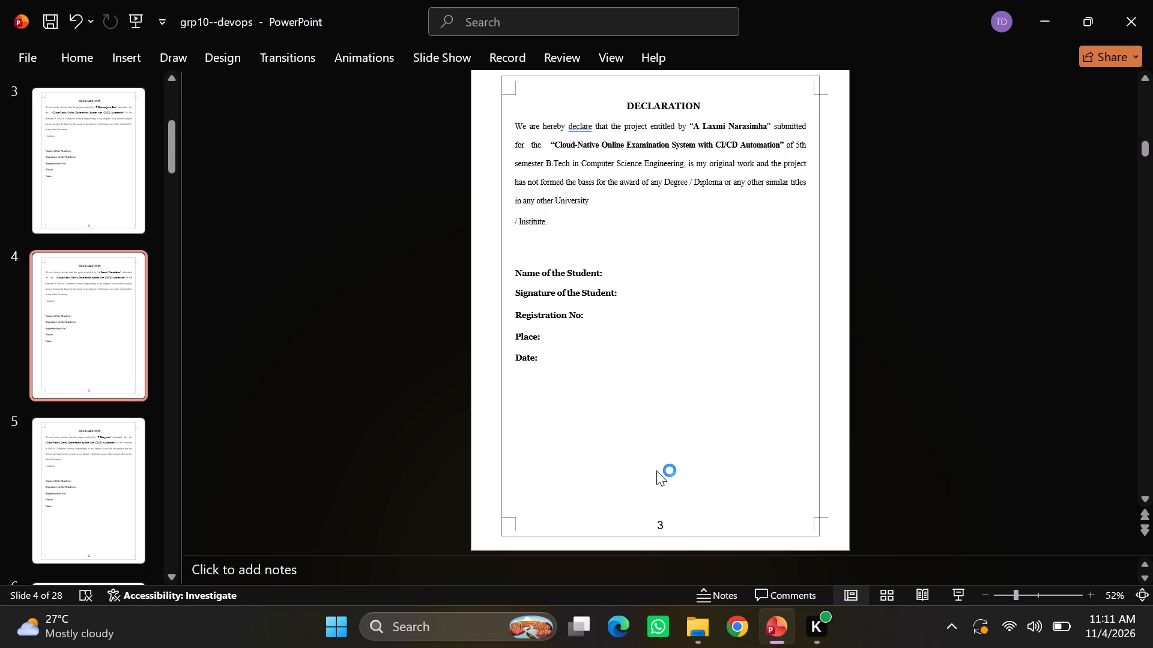
# Go to the declaration page on slide 5.
pyautogui.press('Down')
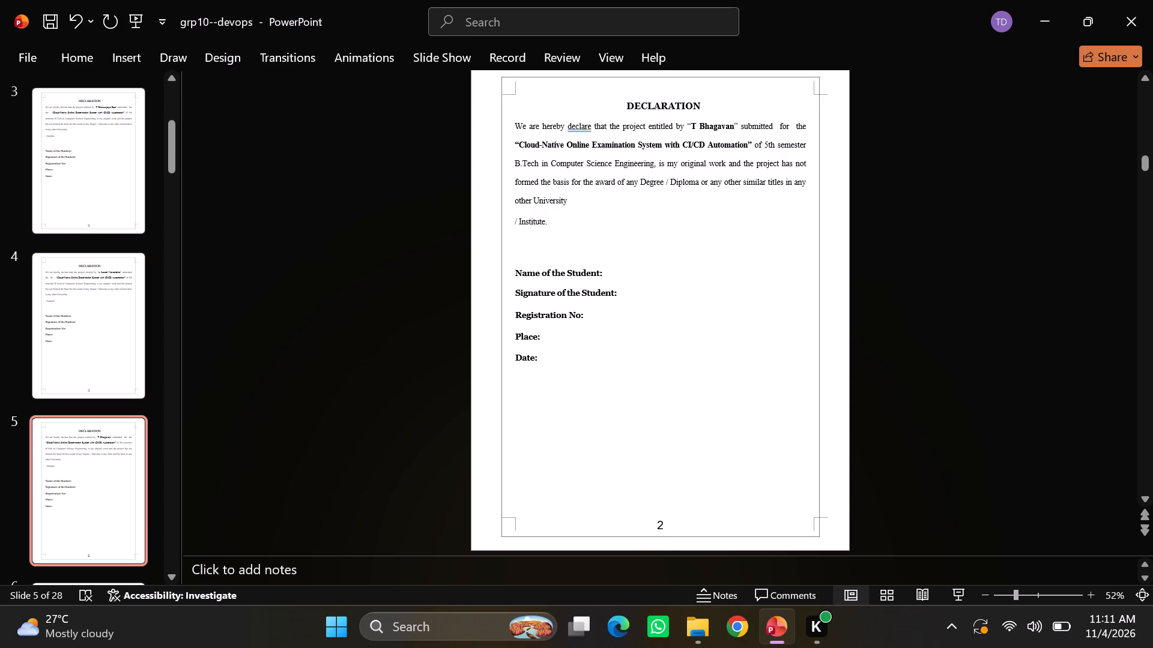
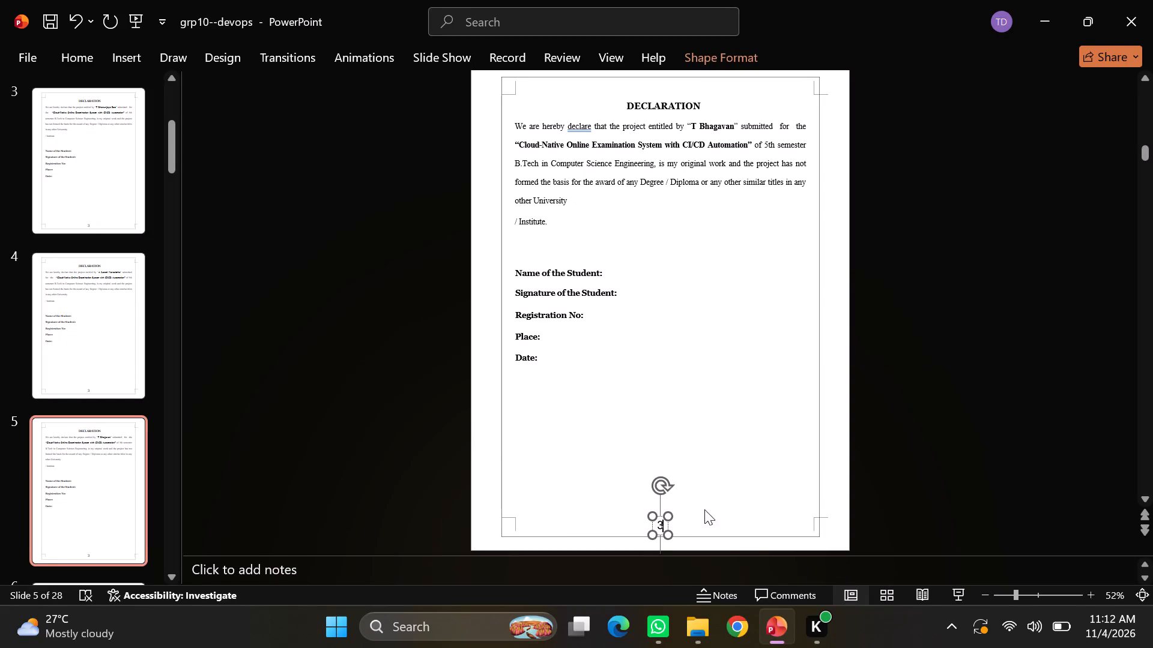
# Change the page number at the bottom of the acknowledgement on slide 7 to 4.
pyautogui.click(782, 461)
pyautogui.press('Down')
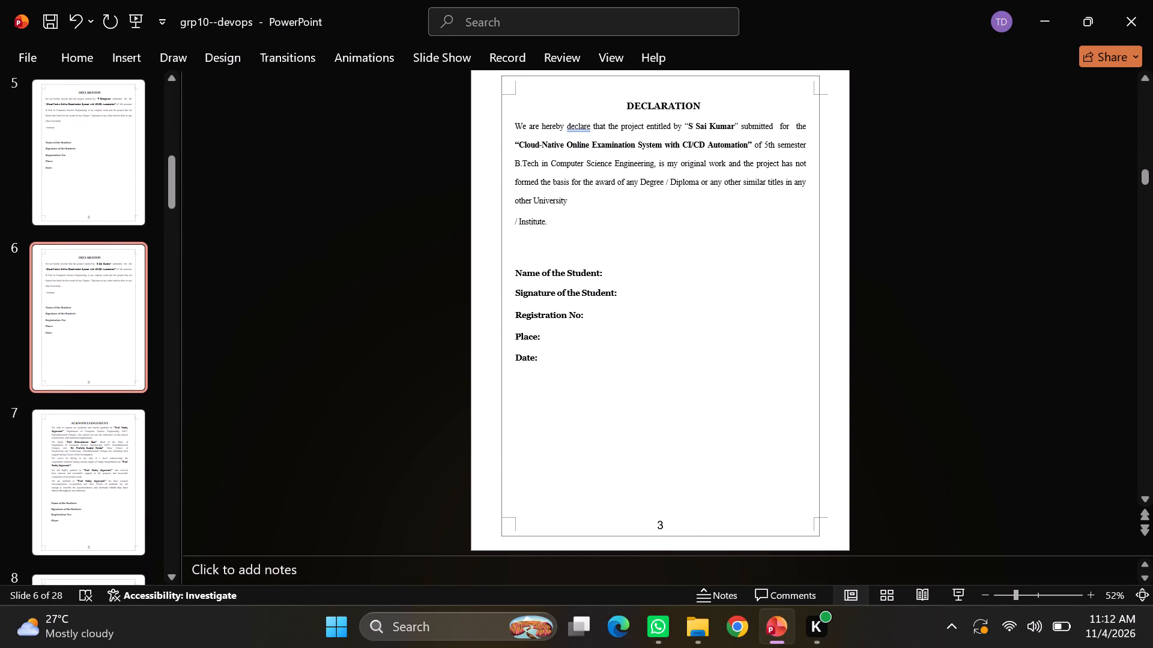
pyautogui.press('Up')
pyautogui.press('Up')
pyautogui.press('Down')
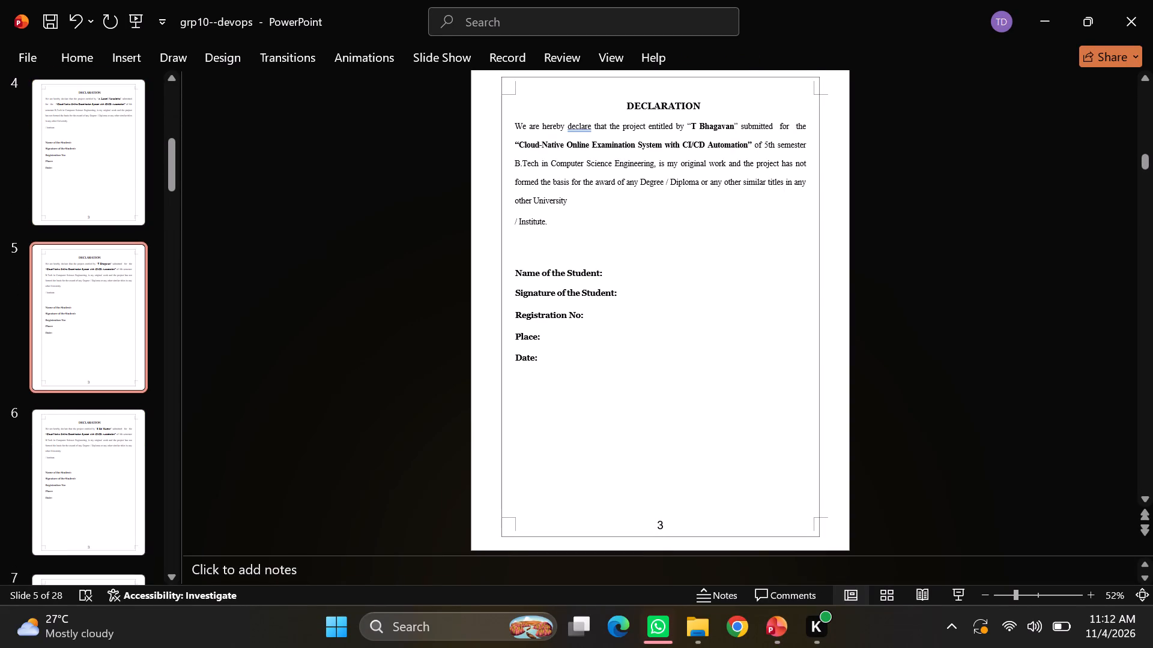
pyautogui.press('Down')
pyautogui.press('Down')
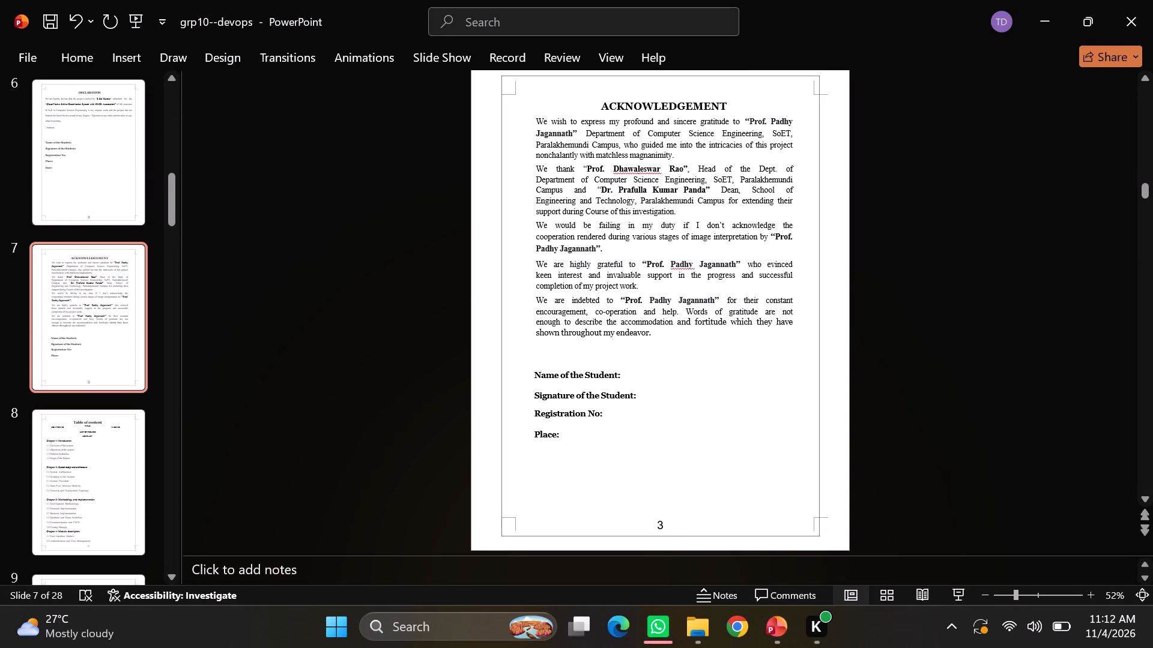
pyautogui.click(662, 524)
pyautogui.press('BackSpace')
pyautogui.press('4')
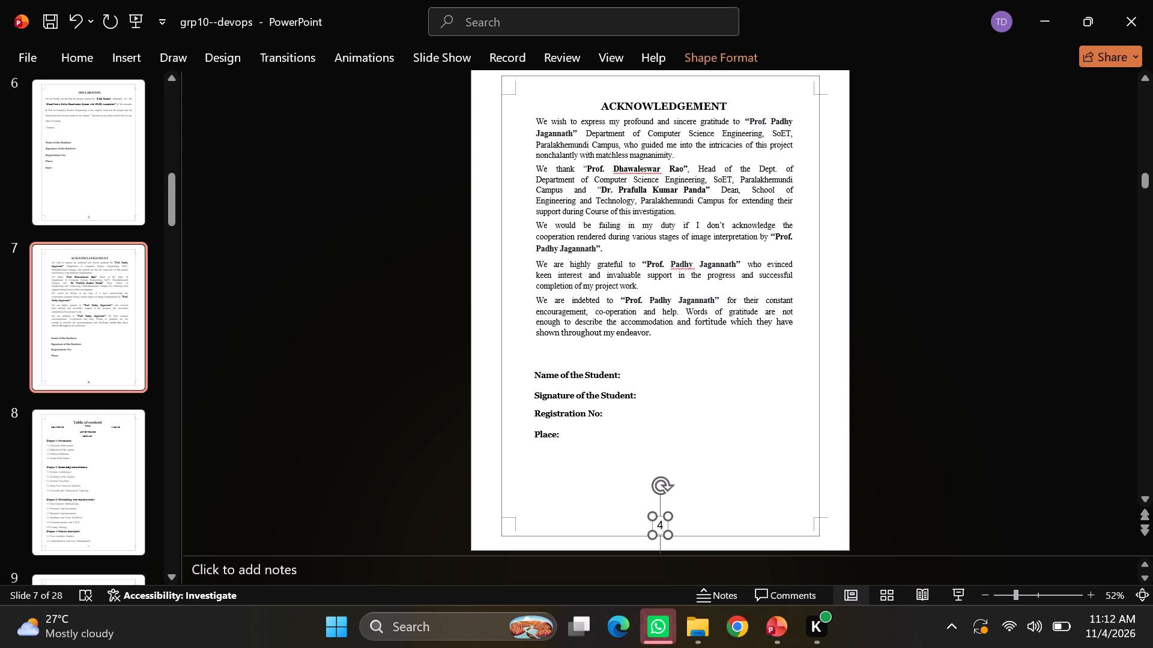
pyautogui.click(743, 482)
# Delete the roman-numeral page number at the bottom of the table of contents on slide 8.
pyautogui.press('Down')
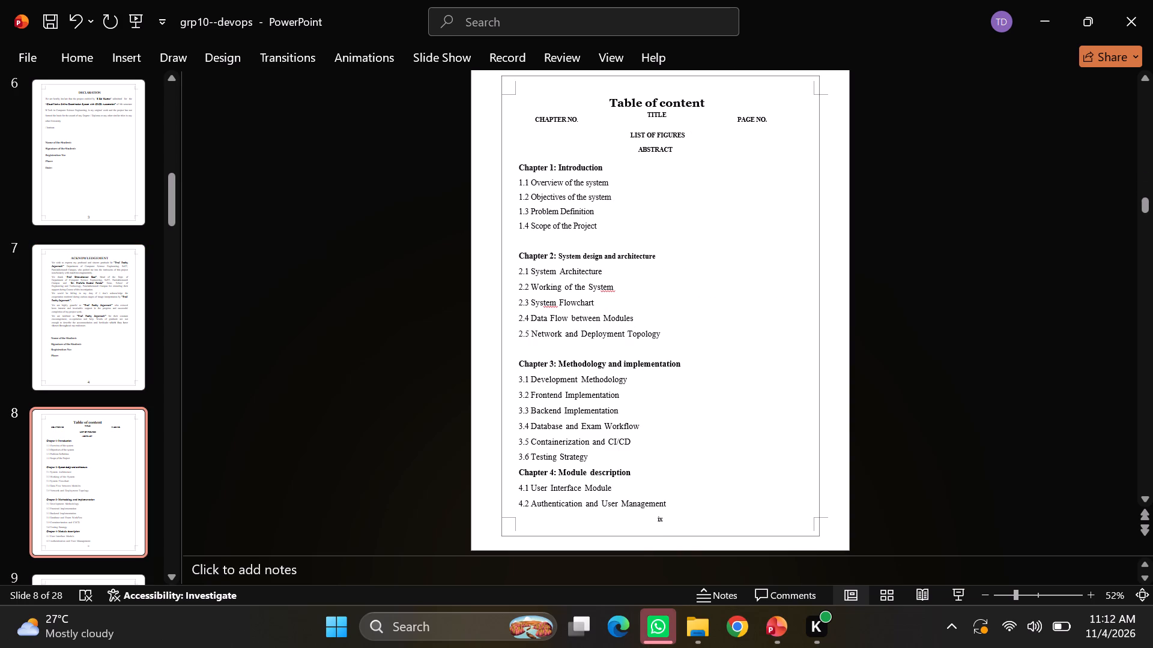
pyautogui.click(659, 519)
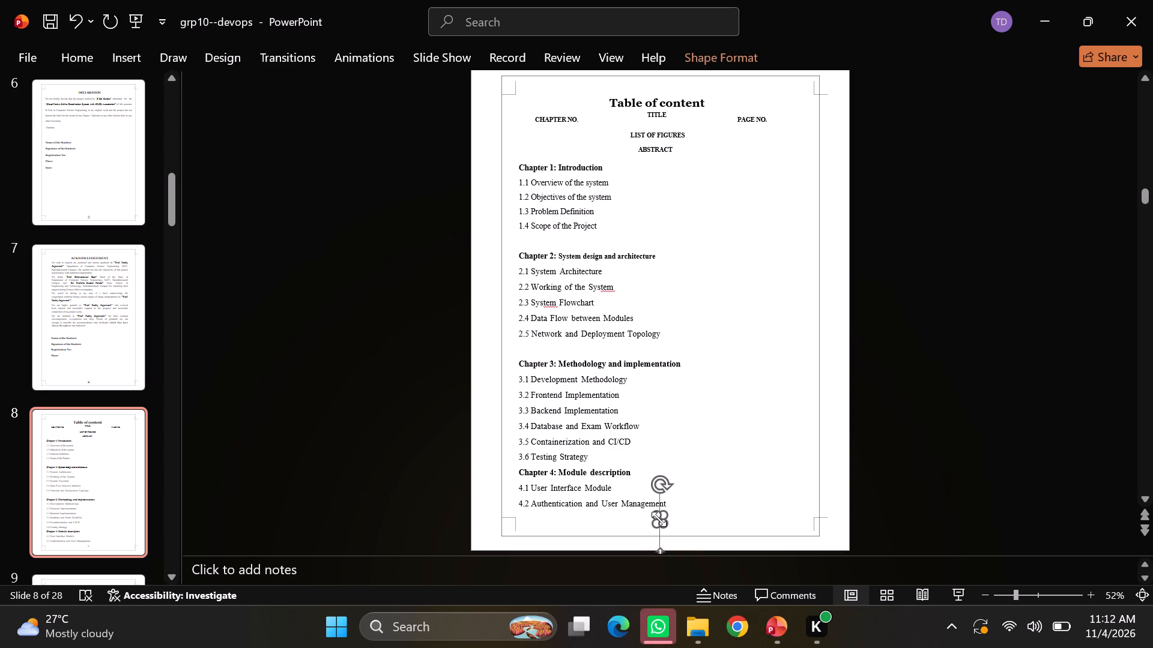
pyautogui.press('BackSpace')
pyautogui.press('Right')
pyautogui.press('Right')
pyautogui.press('BackSpace')
pyautogui.press('BackSpace')
pyautogui.click(755, 445)
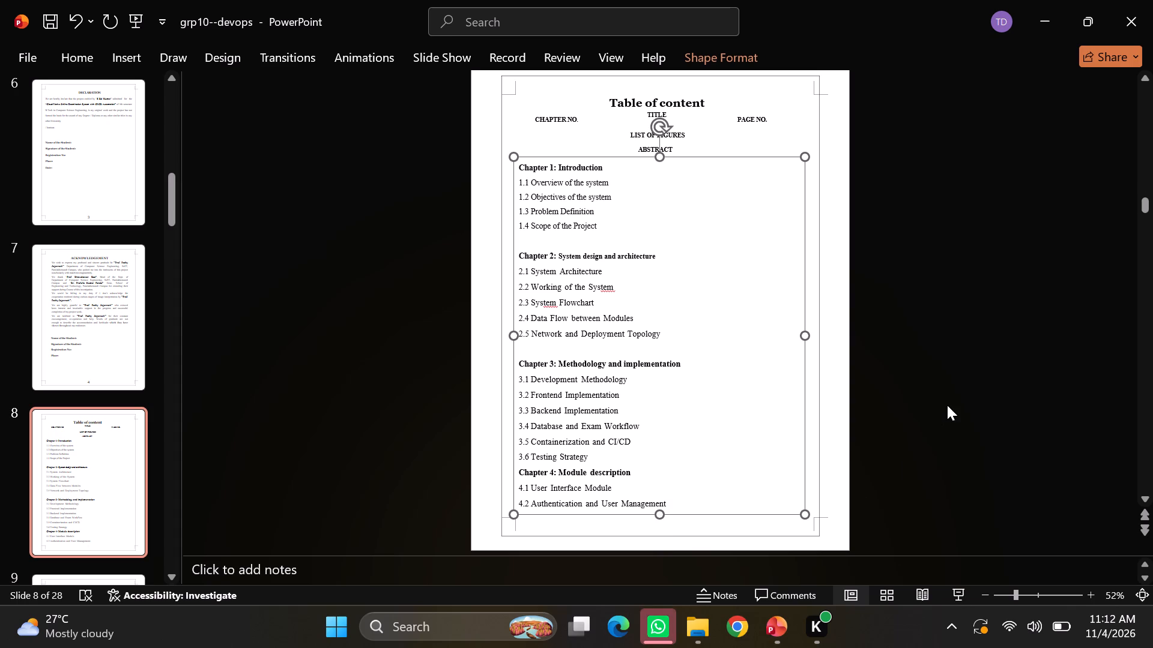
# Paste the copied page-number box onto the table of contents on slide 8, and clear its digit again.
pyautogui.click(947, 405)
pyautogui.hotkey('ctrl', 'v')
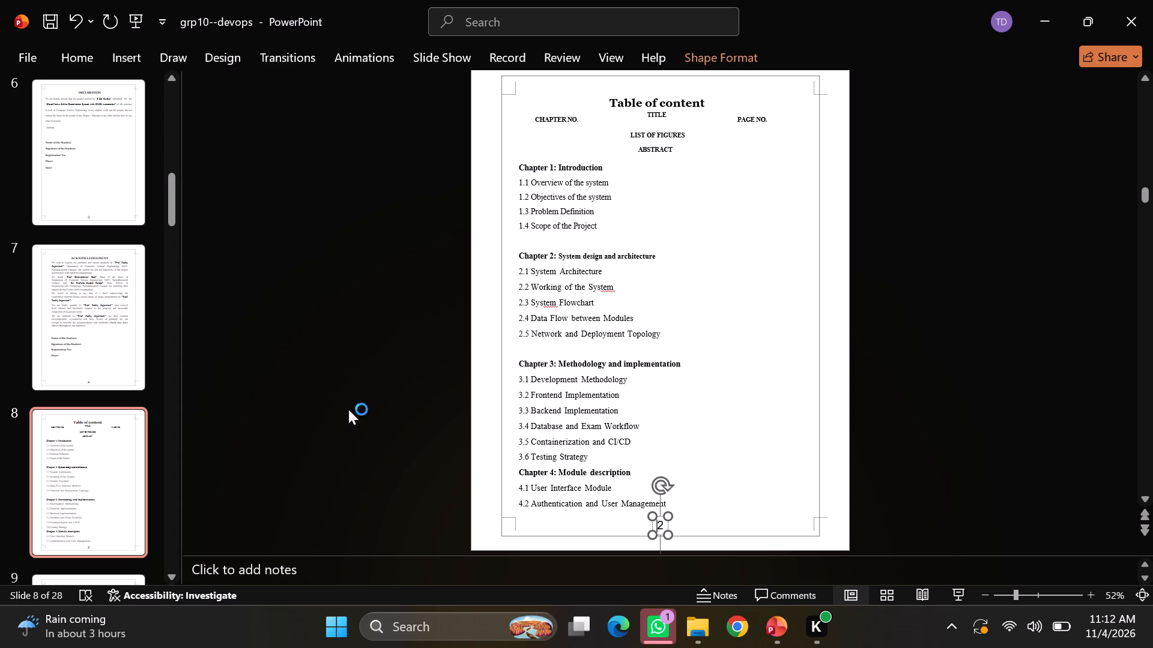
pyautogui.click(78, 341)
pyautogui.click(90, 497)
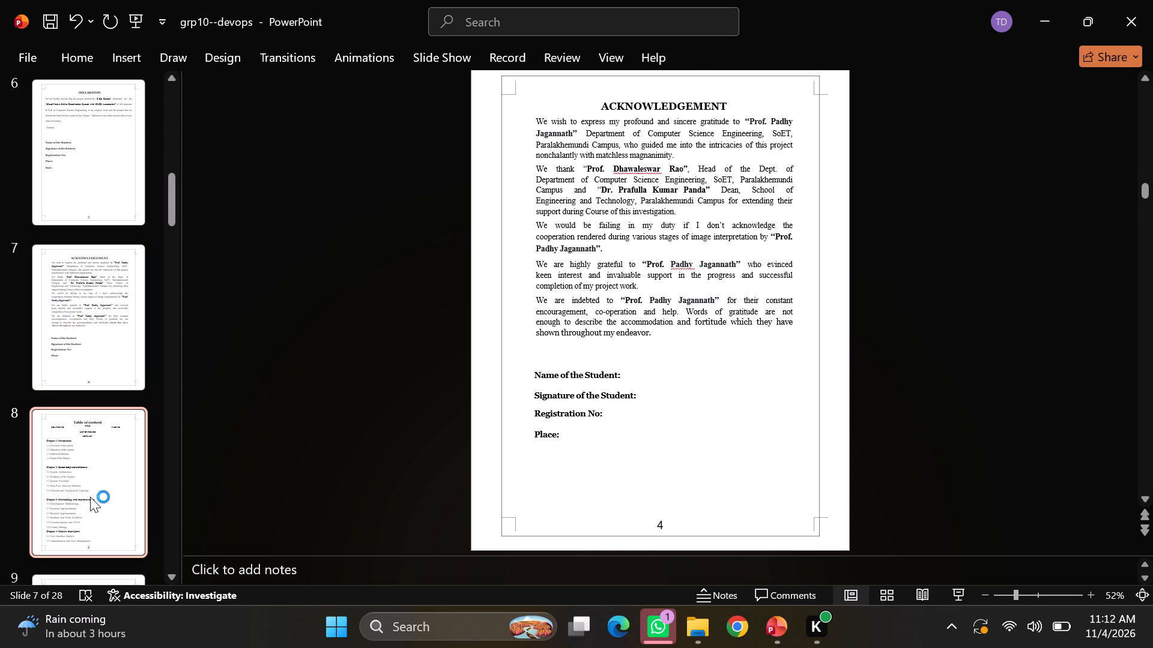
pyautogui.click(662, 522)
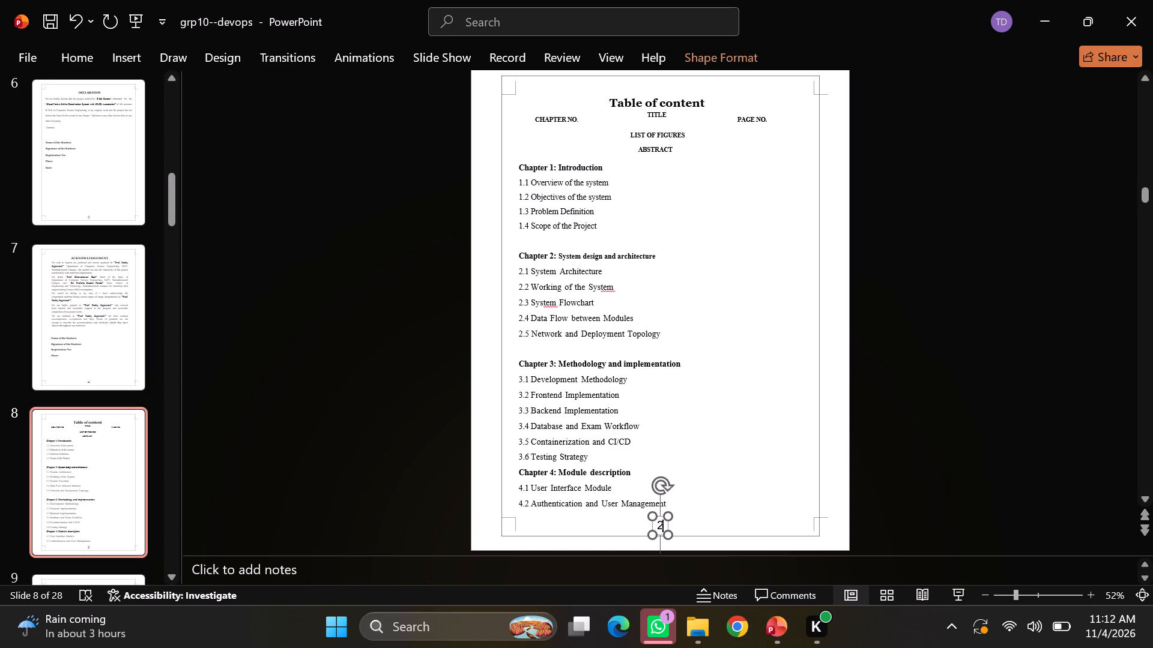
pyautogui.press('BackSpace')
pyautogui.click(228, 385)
# Delete the roman-numeral page number on the continued table of contents on slide 9, keeping the page border.
pyautogui.press('Down')
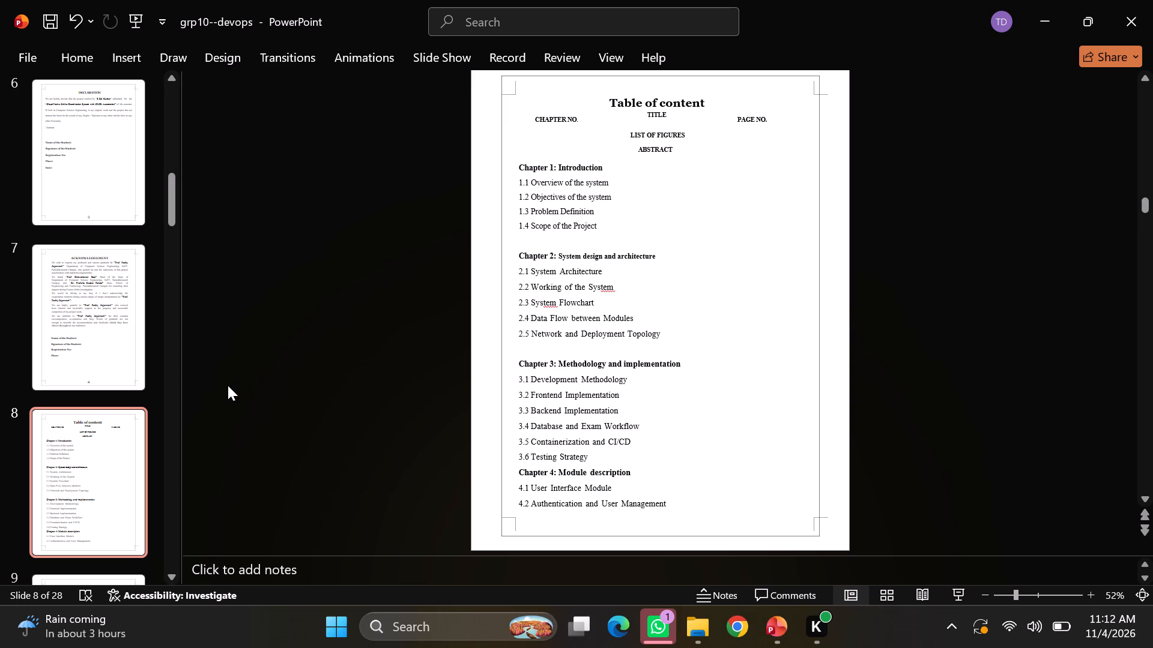
pyautogui.press('Down')
pyautogui.press('Up')
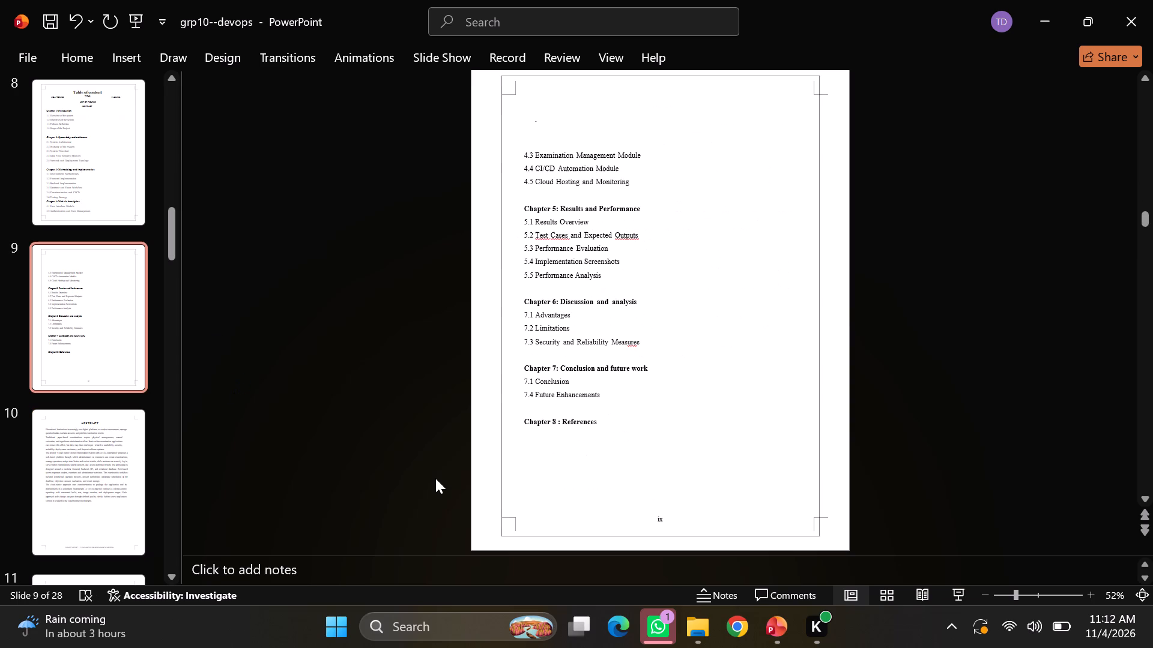
pyautogui.click(659, 518)
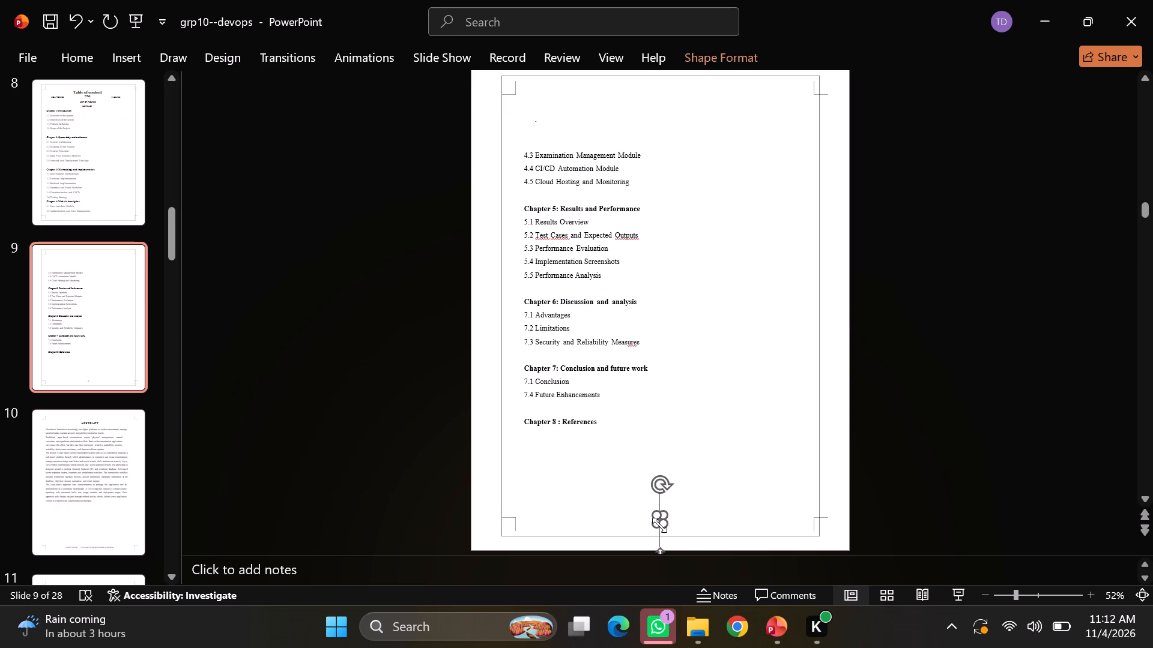
pyautogui.click(659, 536)
pyautogui.press('BackSpace')
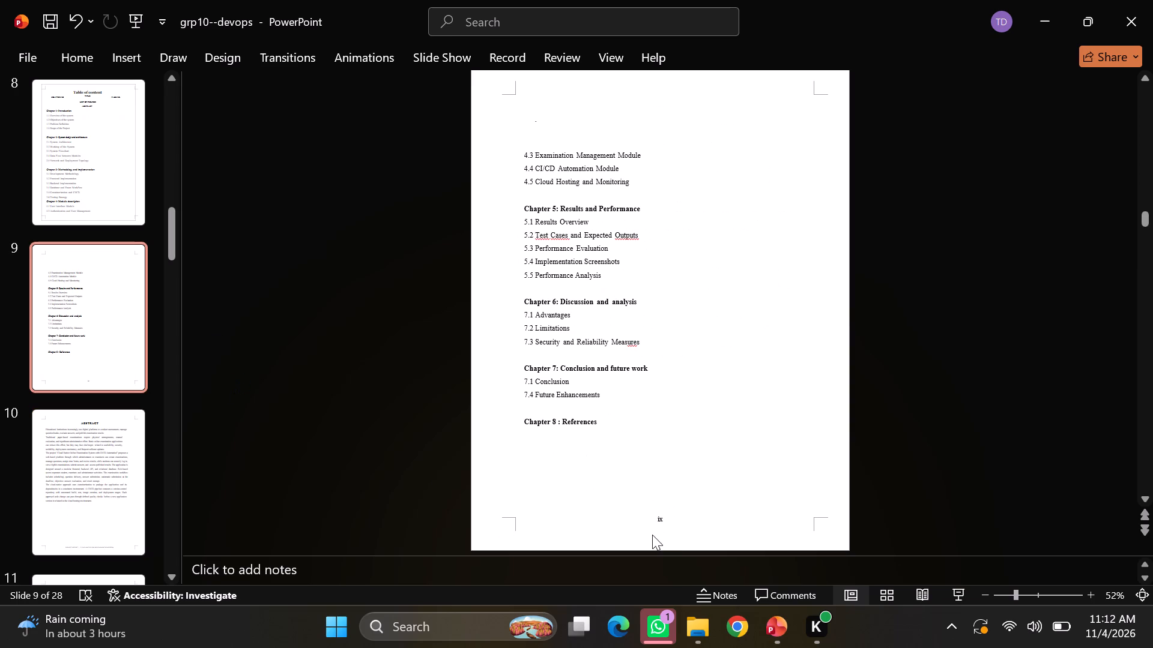
pyautogui.hotkey('ctrl', 'z')
pyautogui.click(667, 515)
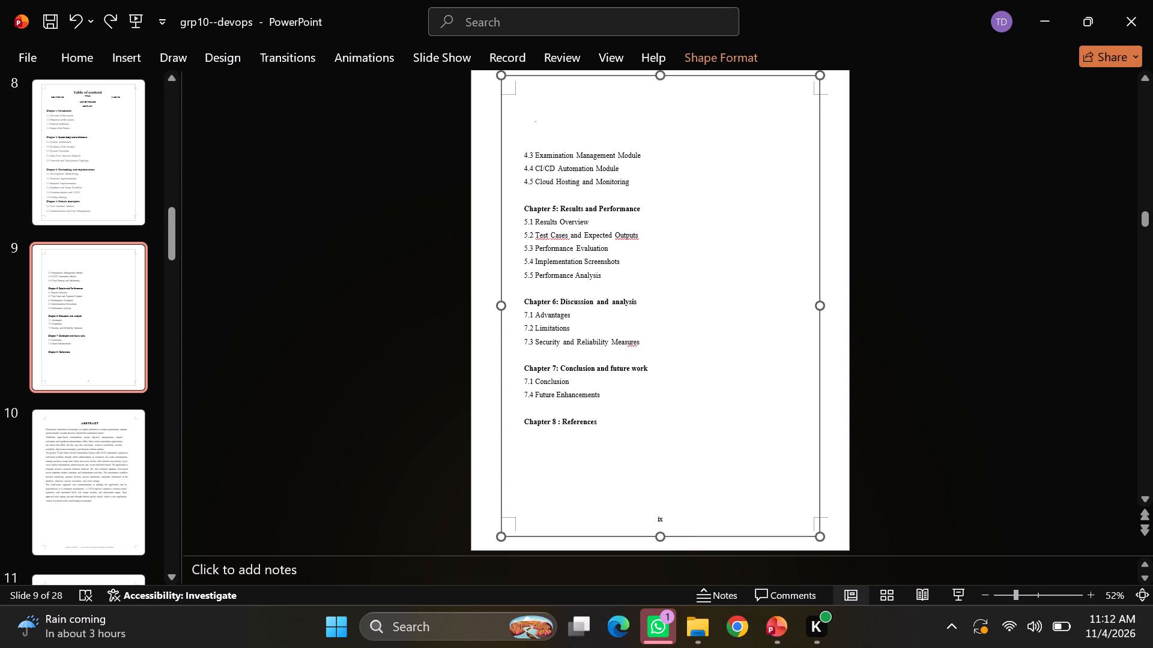
pyautogui.press('BackSpace')
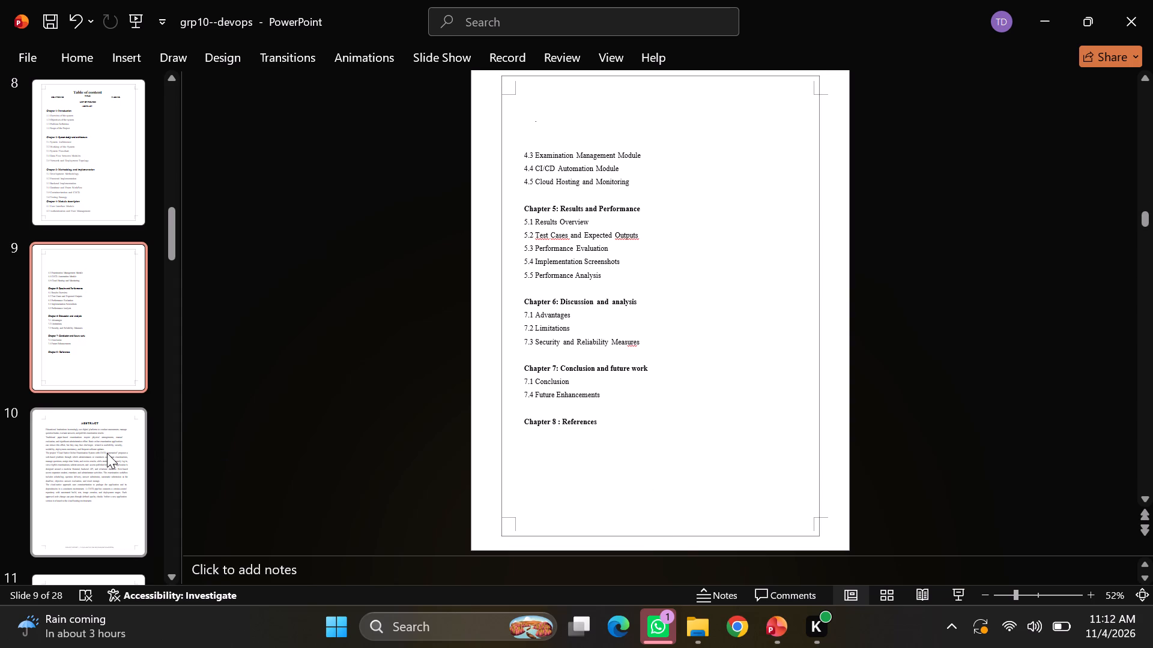
# Replace the project report footer on the abstract page, slide 10, with a pasted page-number box reading 7.
pyautogui.click(107, 453)
pyautogui.click(692, 538)
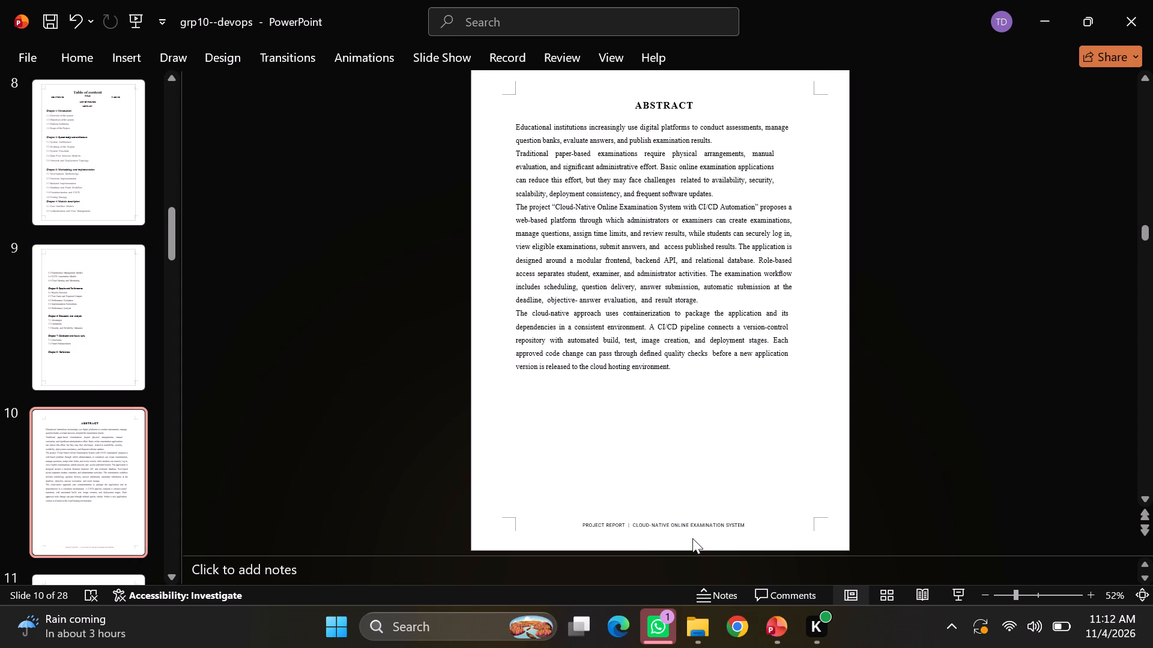
pyautogui.hotkey('ctrl', 'v')
pyautogui.press('Right')
pyautogui.press('BackSpace')
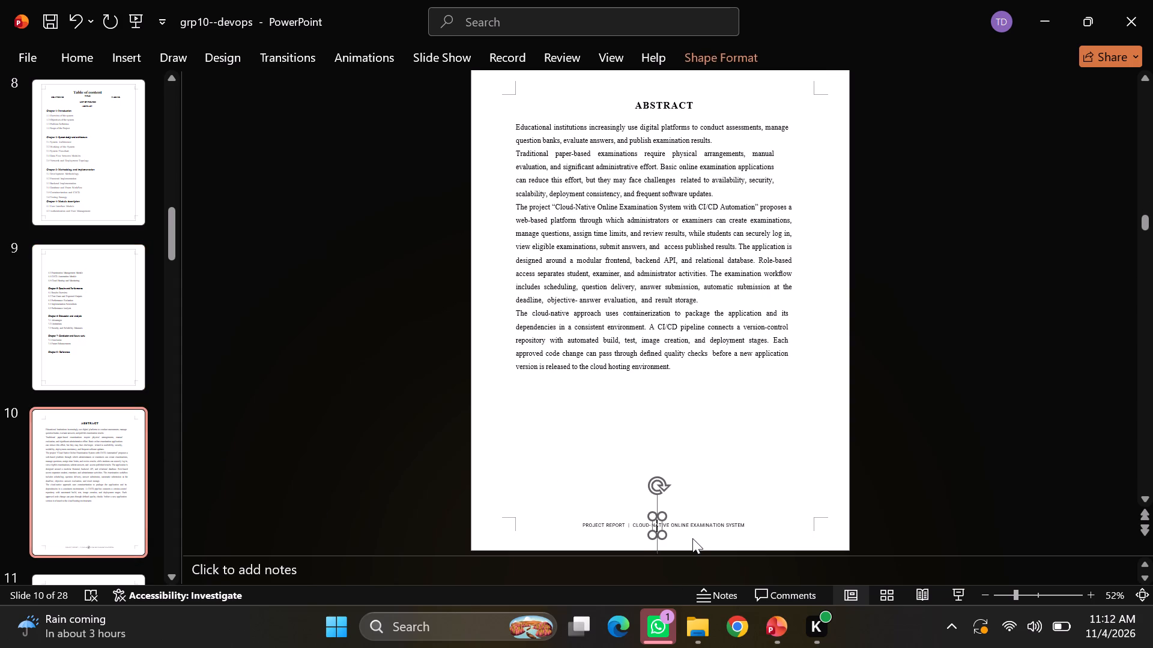
pyautogui.press('7')
pyautogui.click(701, 529)
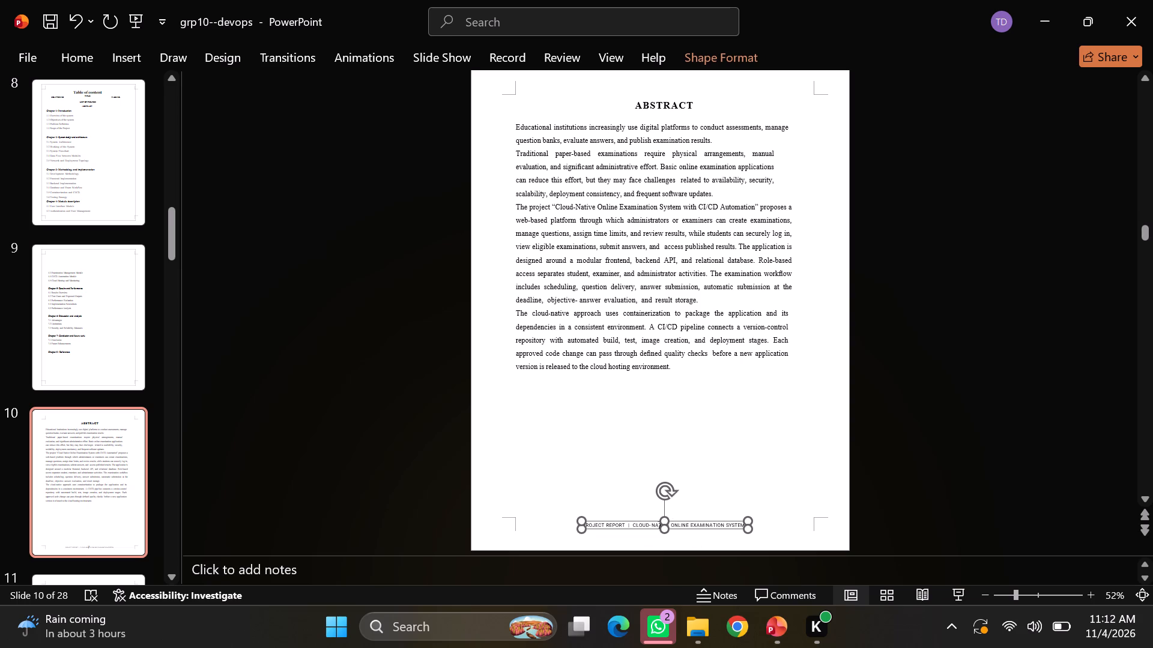
pyautogui.press('BackSpace')
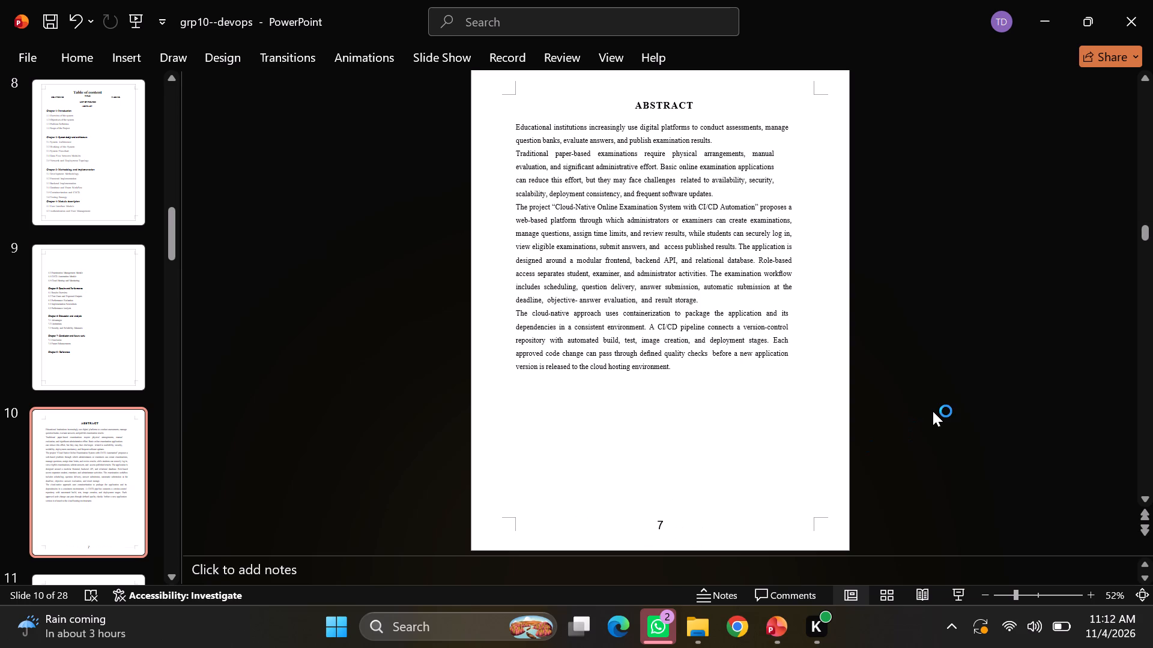
# Replace the project report footer on the Chapter 1 introduction page, slide 11, with a pasted page-number box reading 8.
pyautogui.press('Down')
pyautogui.press('Down')
pyautogui.press('Up')
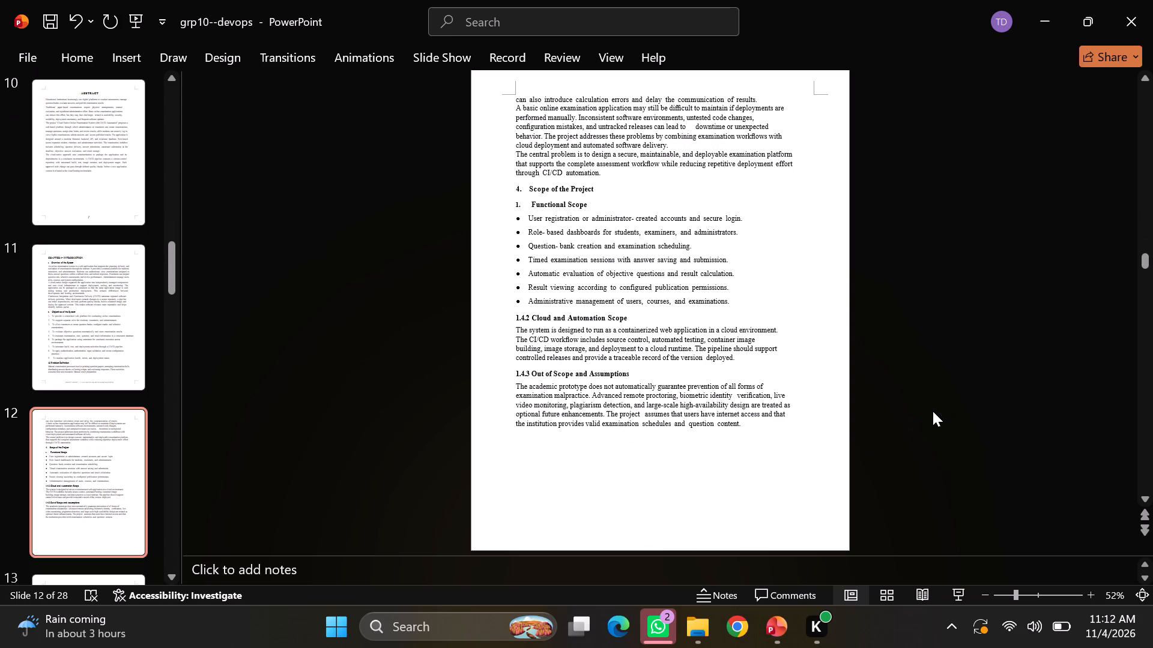
pyautogui.click(647, 525)
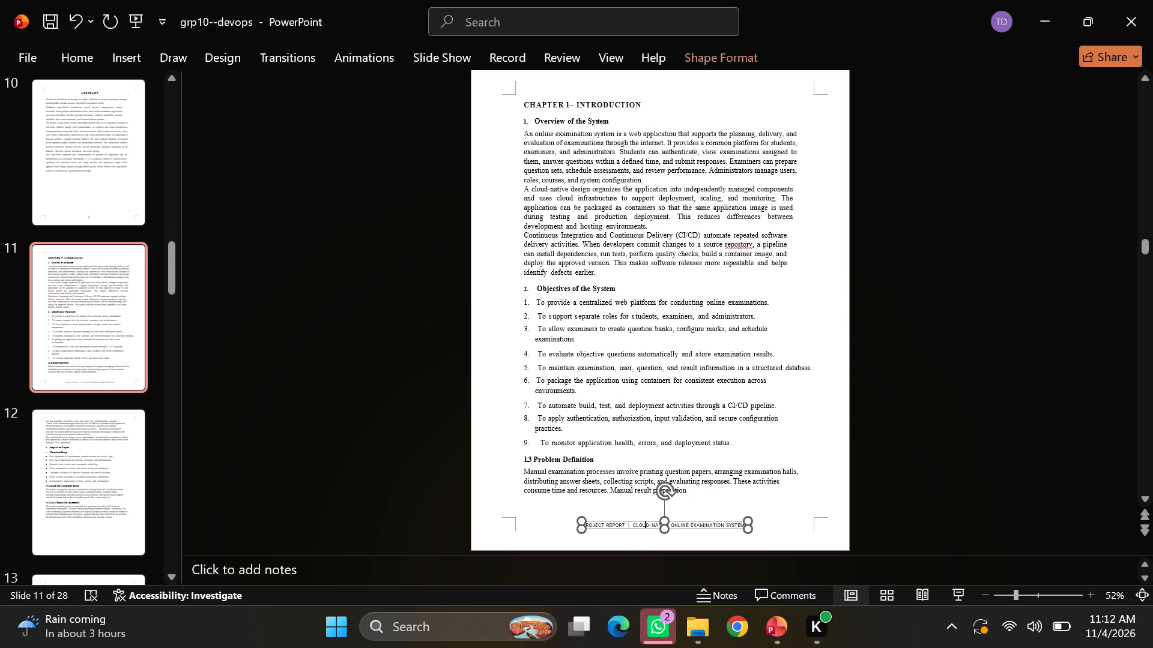
pyautogui.press('BackSpace')
pyautogui.click(647, 520)
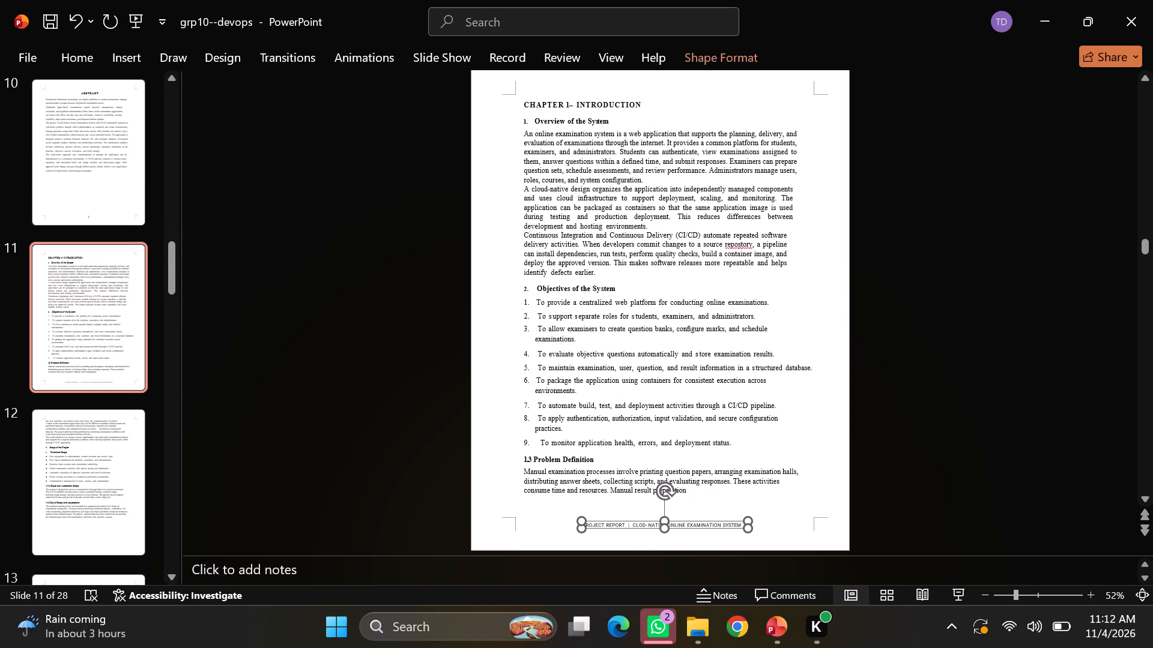
pyautogui.press('BackSpace')
pyautogui.hotkey('ctrl', 'v')
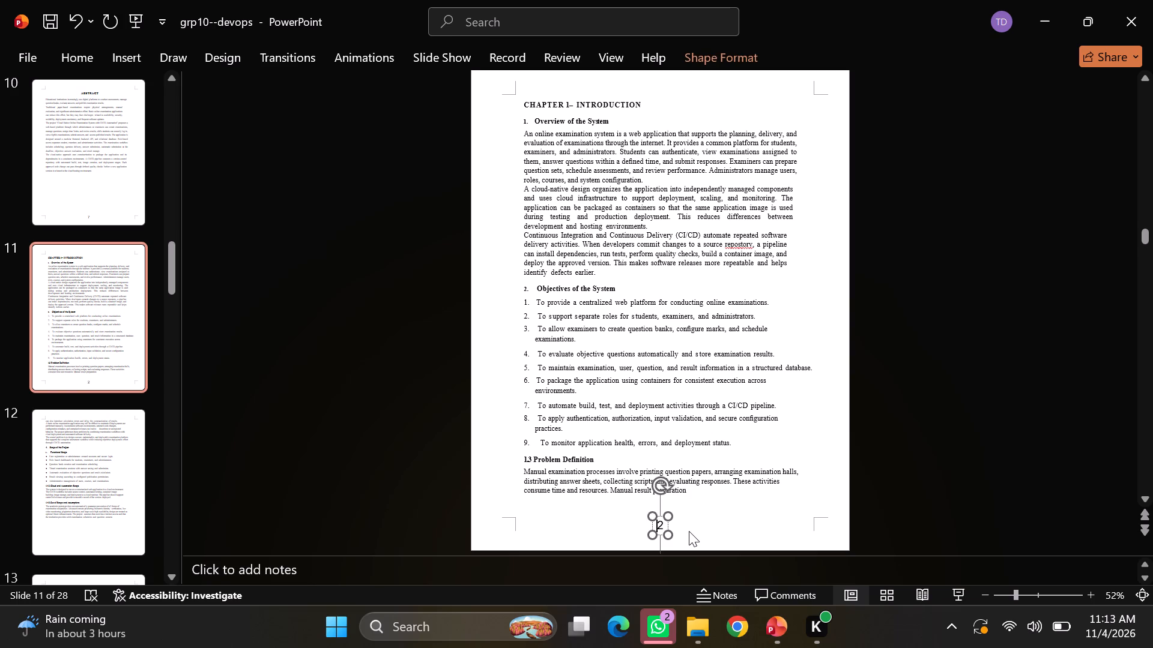
pyautogui.press('Right')
pyautogui.press('BackSpace')
pyautogui.press('8')
pyautogui.click(926, 450)
# Paste the page-number box at the bottom of the Scope of the Project page, slide 12, and set it to 9.
pyautogui.press('Down')
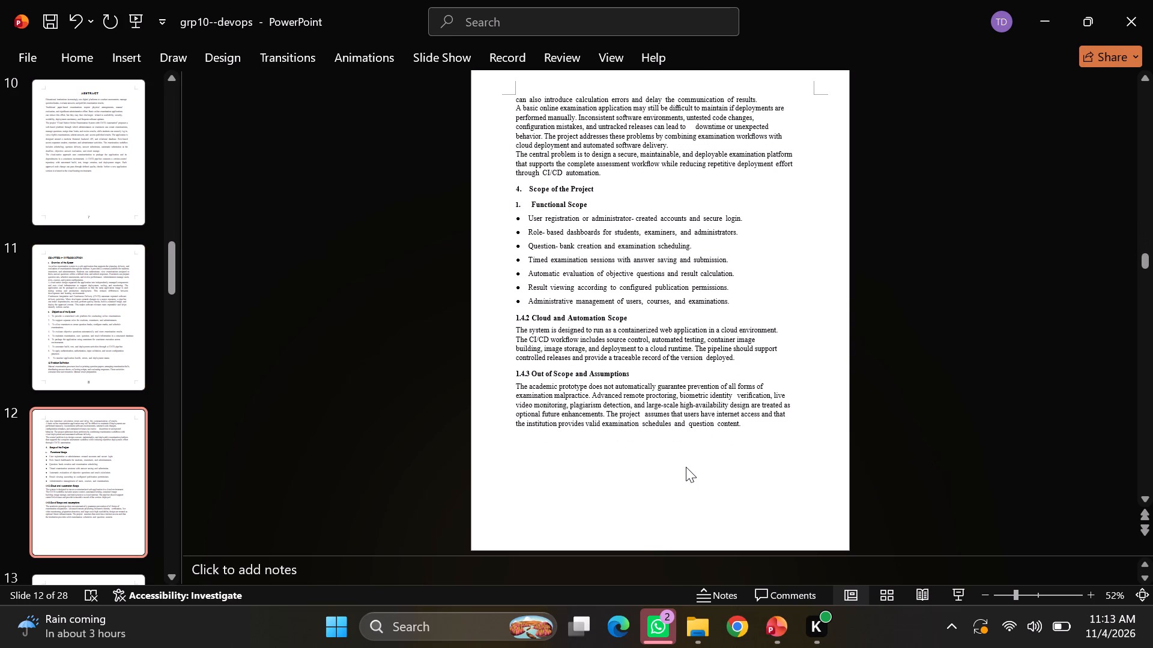
pyautogui.hotkey('ctrl', 'v')
pyautogui.press('Right')
pyautogui.press('BackSpace')
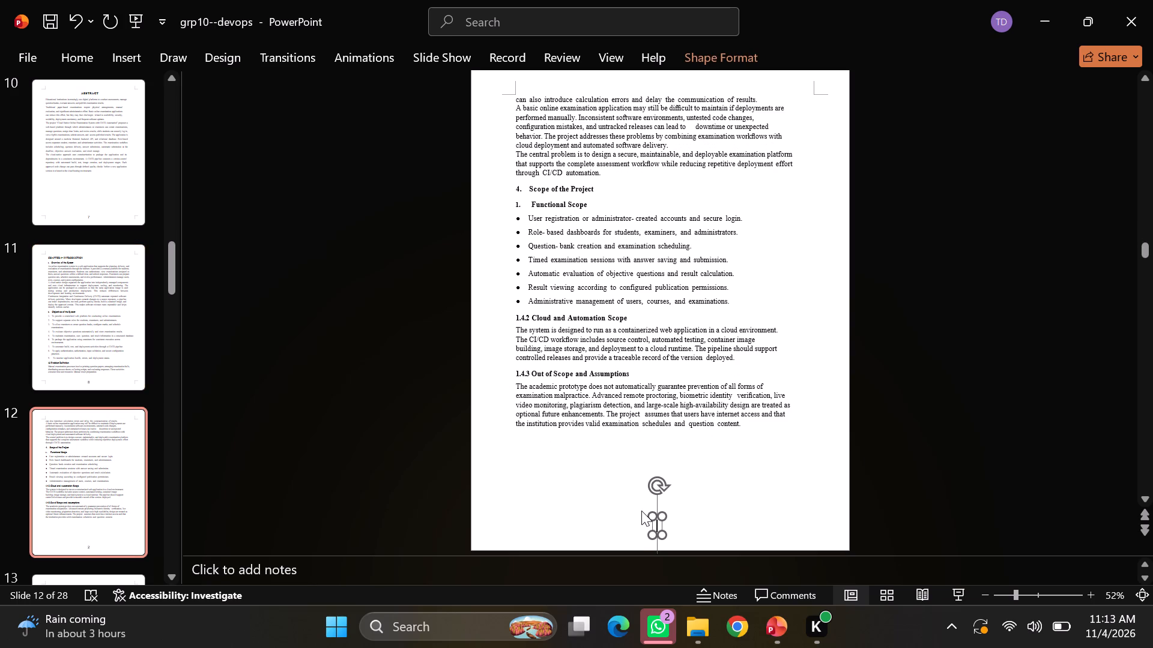
pyautogui.press('9')
pyautogui.click(816, 395)
# Replace the project report footer on the Chapter 2 system architecture page, slide 13, with a pasted page-number box reading 10.
pyautogui.press('Down')
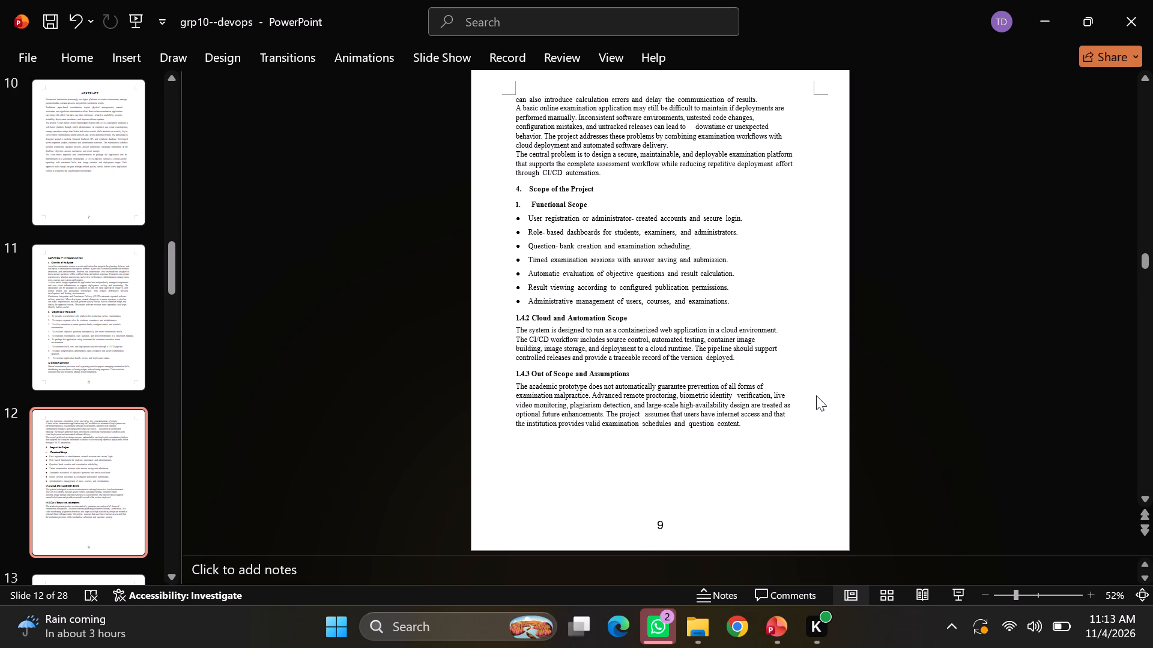
pyautogui.click(702, 524)
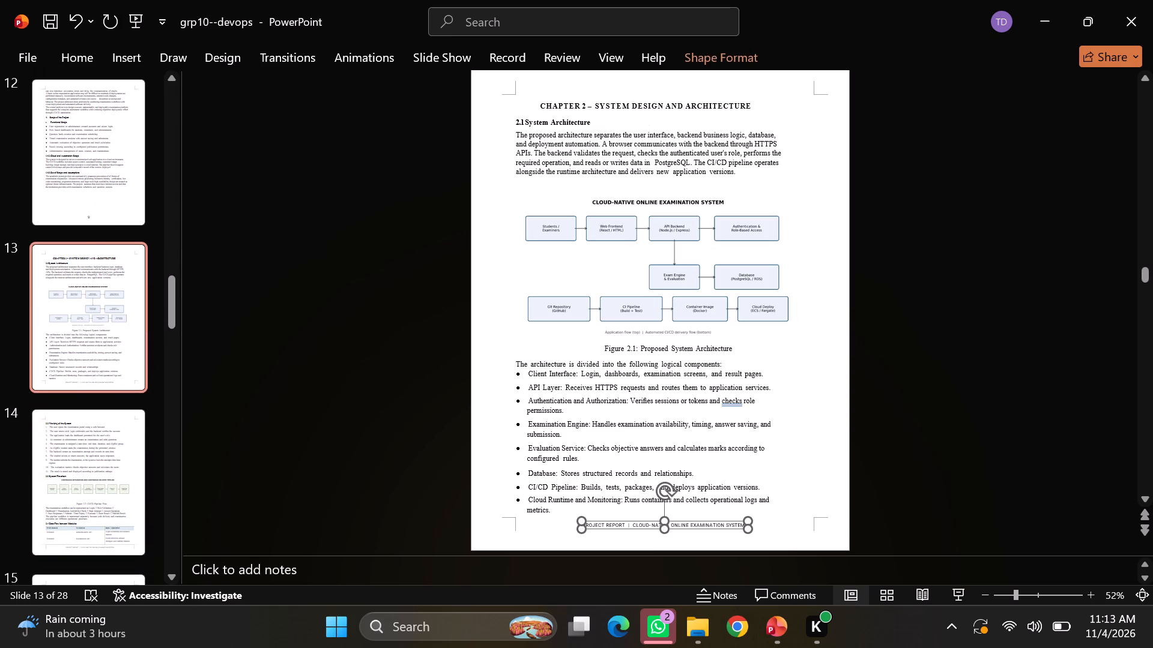
pyautogui.click(706, 520)
pyautogui.press('BackSpace')
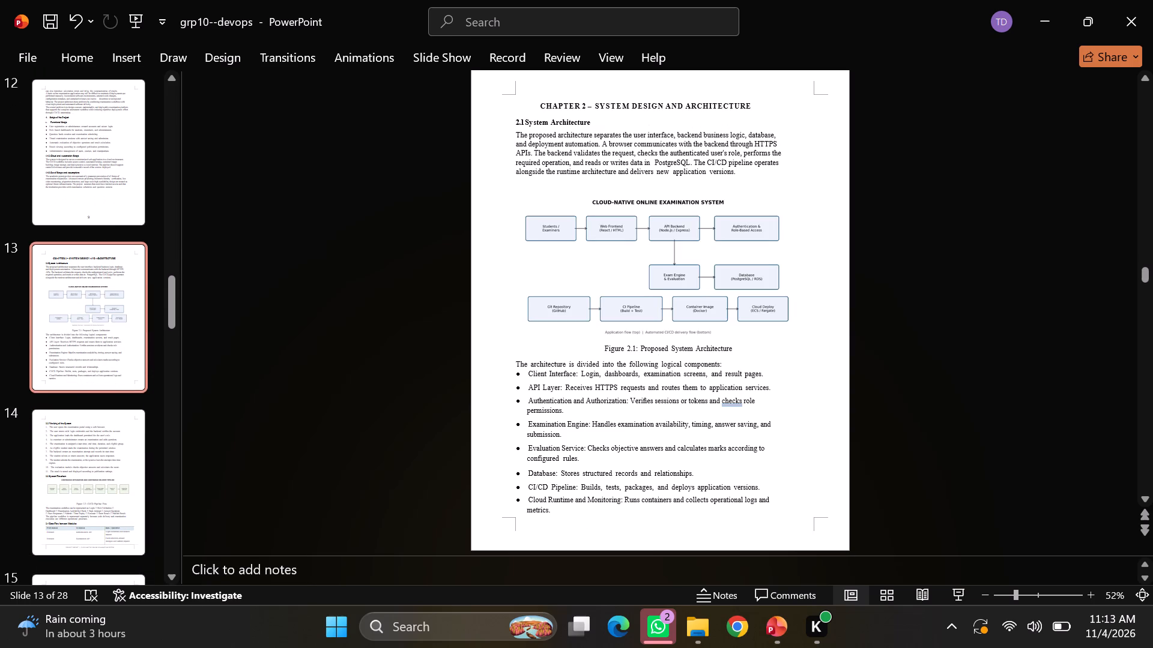
pyautogui.hotkey('ctrl', 'v')
pyautogui.press('Right')
pyautogui.press('BackSpace')
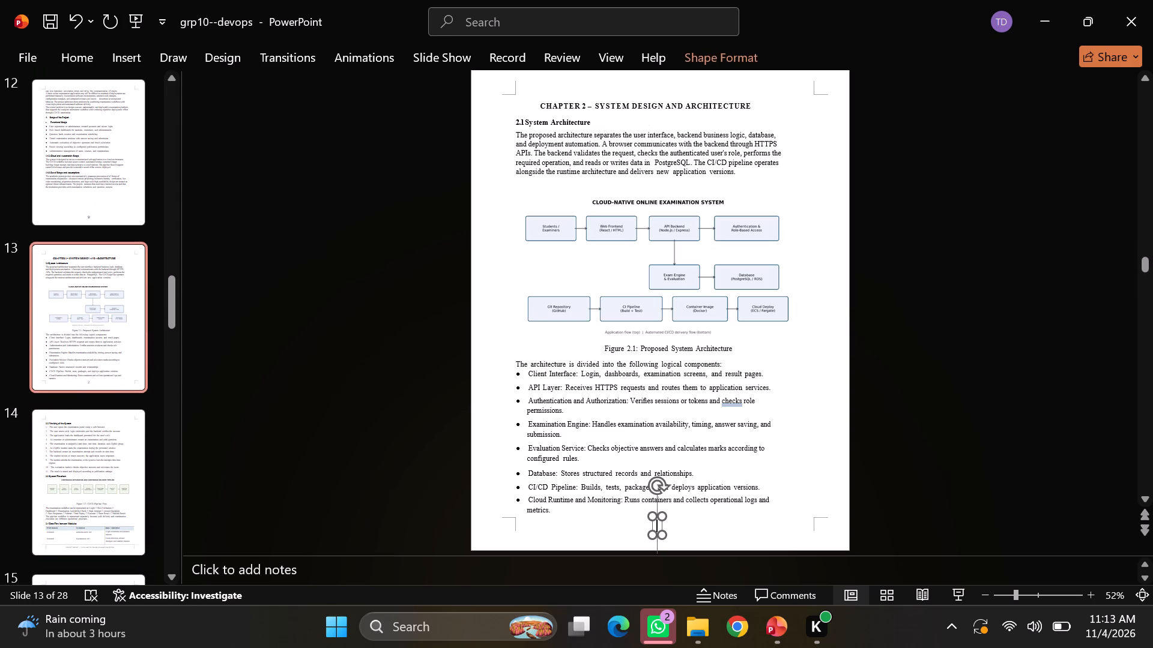
pyautogui.write('10')
pyautogui.click(832, 459)
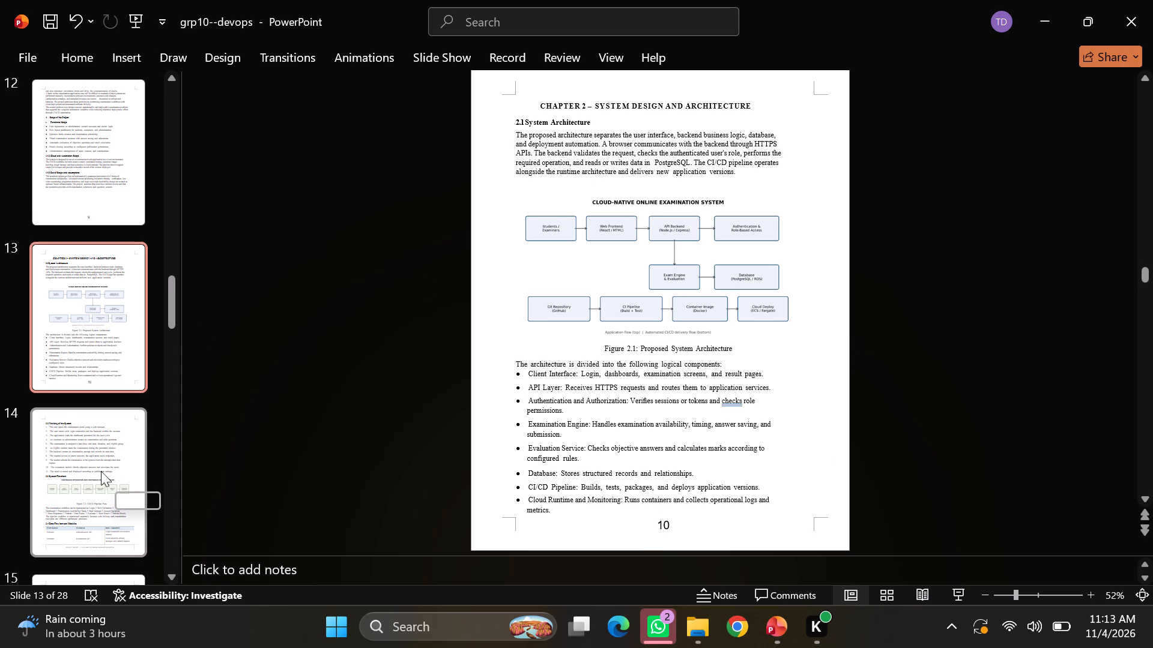
# Move the Figure 2.2 text block and the Data Flow between Modules table slightly upward on slide 14.
pyautogui.press('Down')
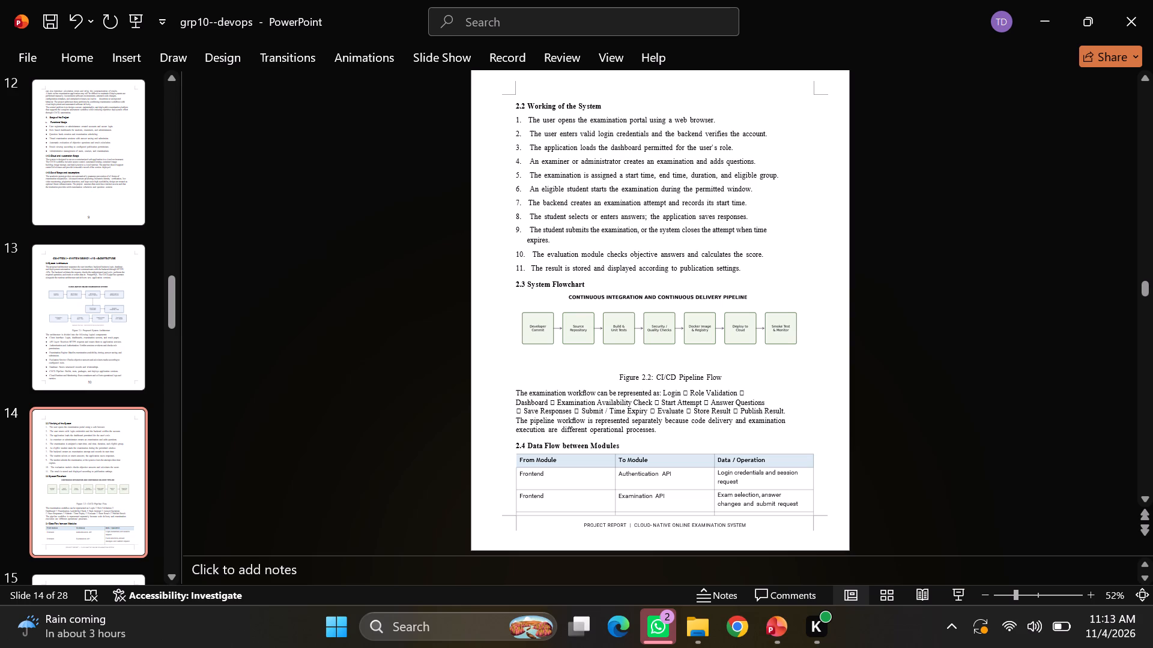
pyautogui.press('Down')
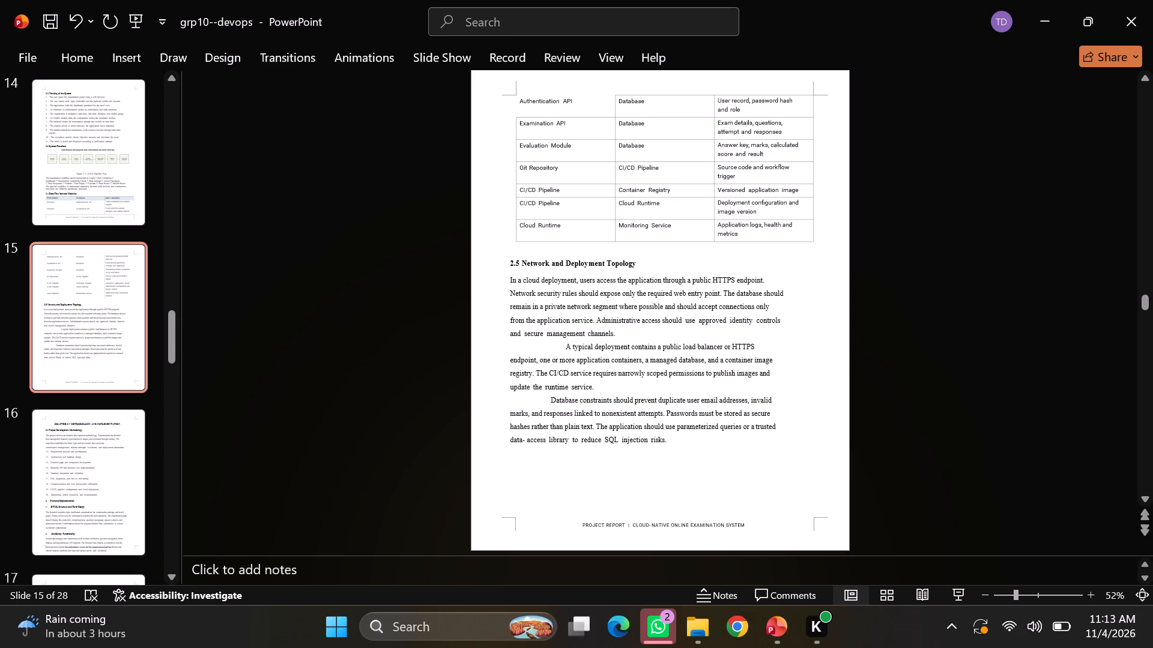
pyautogui.press('Up')
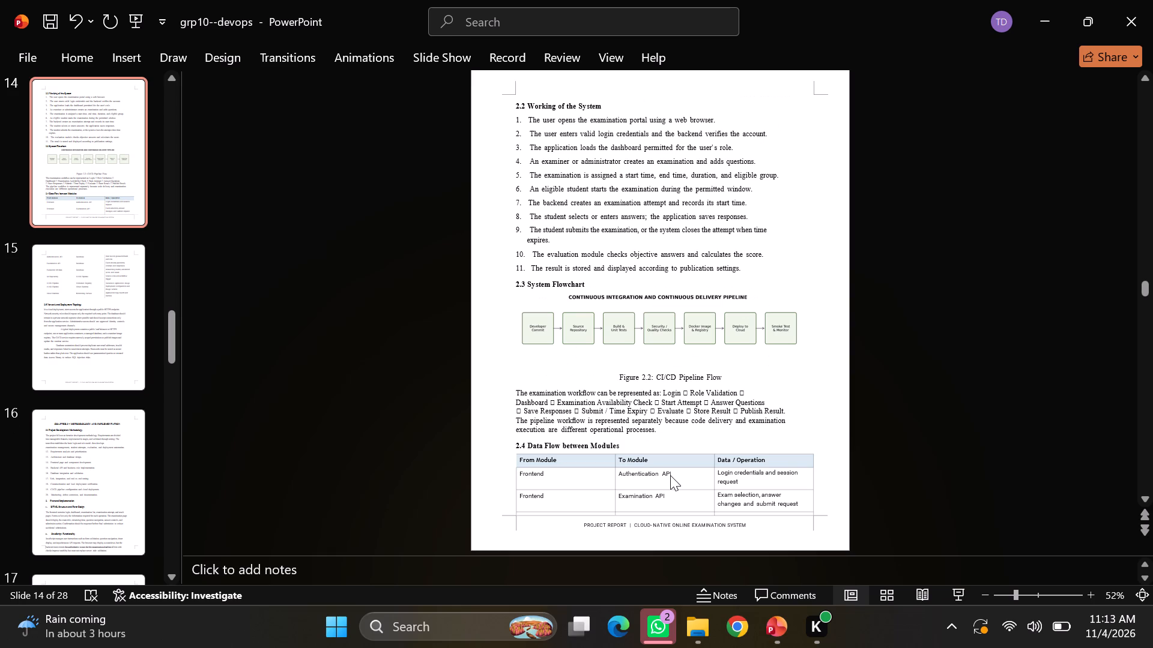
pyautogui.click(674, 523)
pyautogui.click(636, 427)
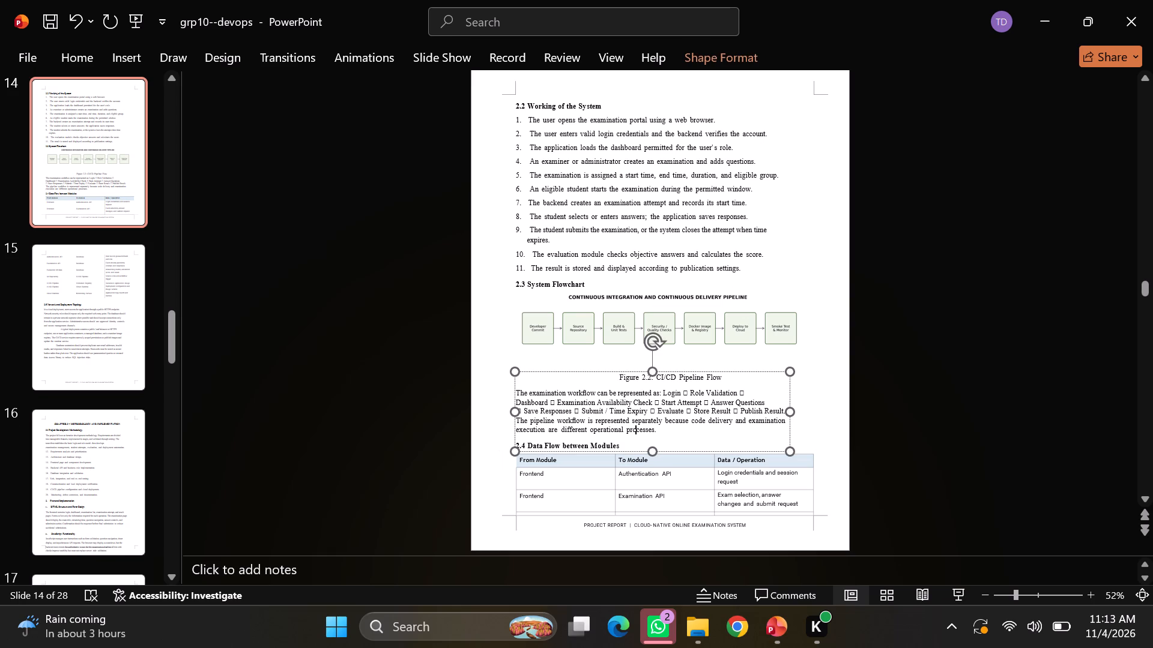
pyautogui.moveTo(700, 369); pyautogui.dragTo(700, 357)
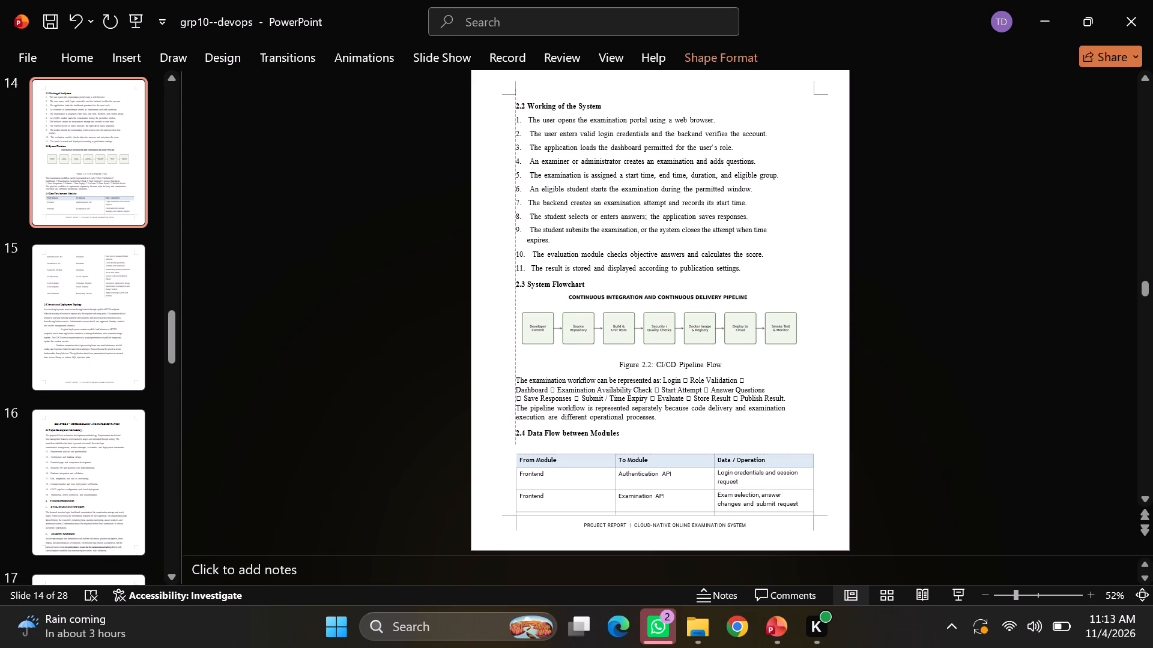
pyautogui.moveTo(700, 357); pyautogui.dragTo(701, 350)
pyautogui.click(681, 481)
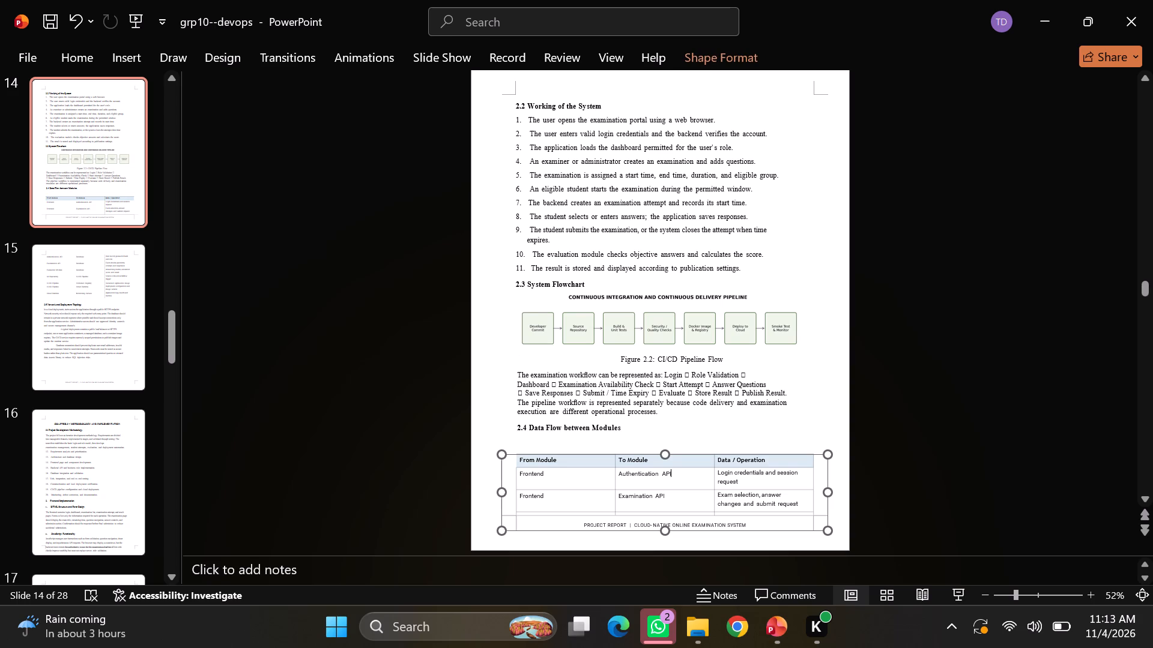
pyautogui.moveTo(692, 453); pyautogui.dragTo(692, 435)
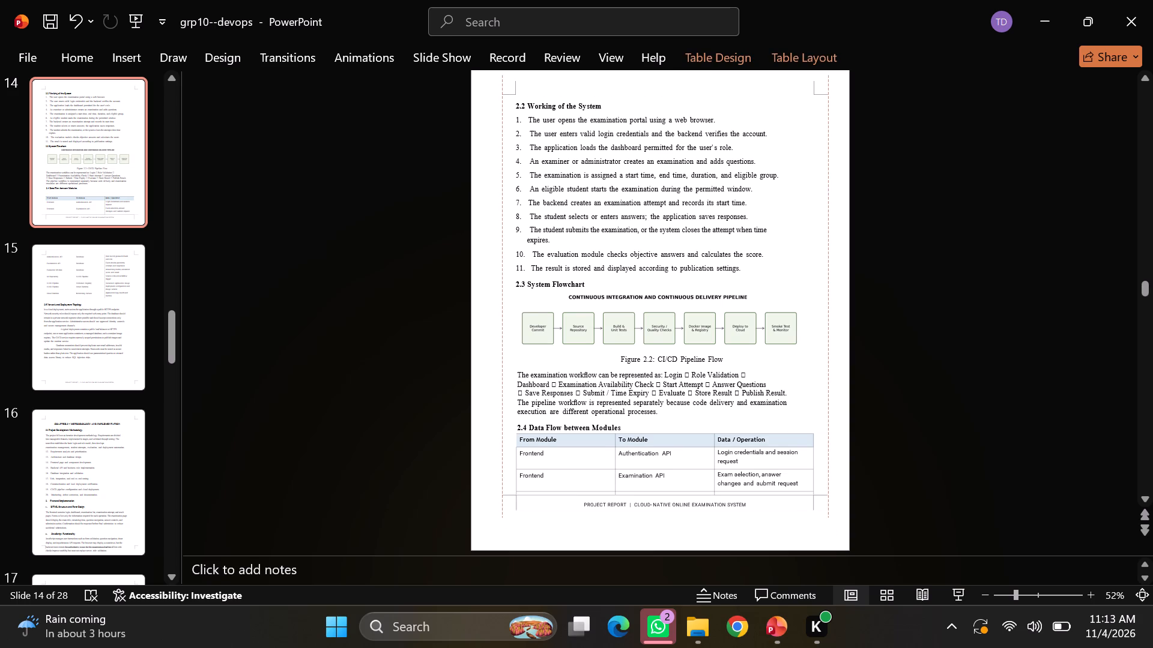
pyautogui.moveTo(692, 435); pyautogui.dragTo(691, 437)
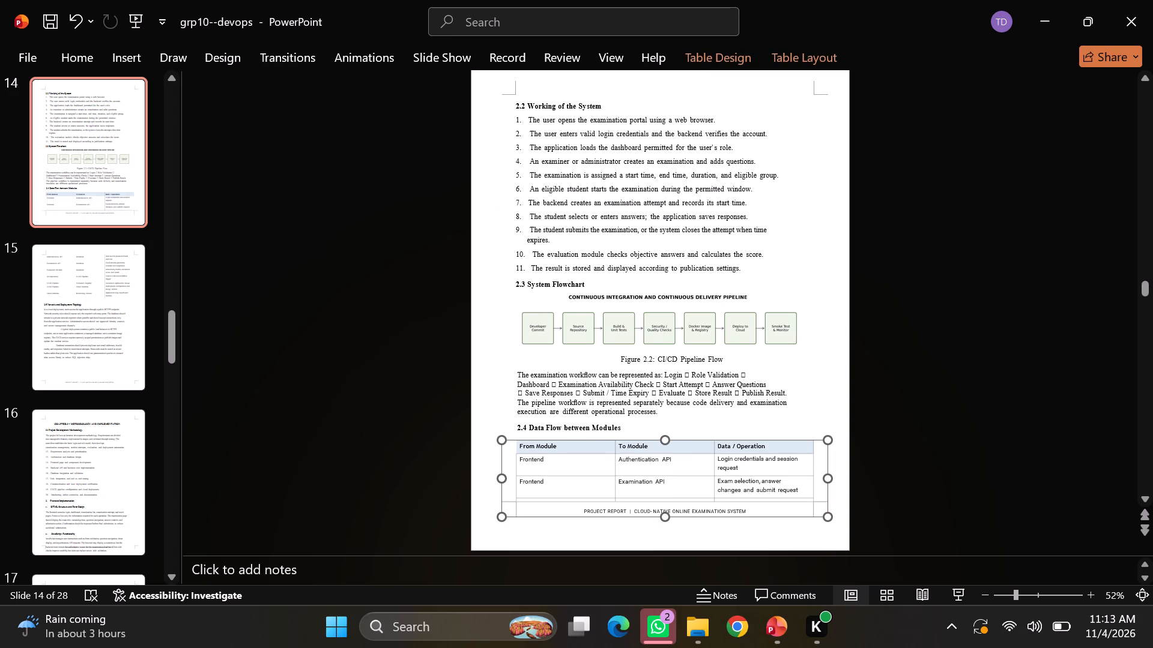
# Replace the project report footer row of the data flow table on slide 14 with a pasted page-number box reading 11.
pyautogui.click(752, 511)
pyautogui.rightClick(752, 511)
pyautogui.click(1047, 554)
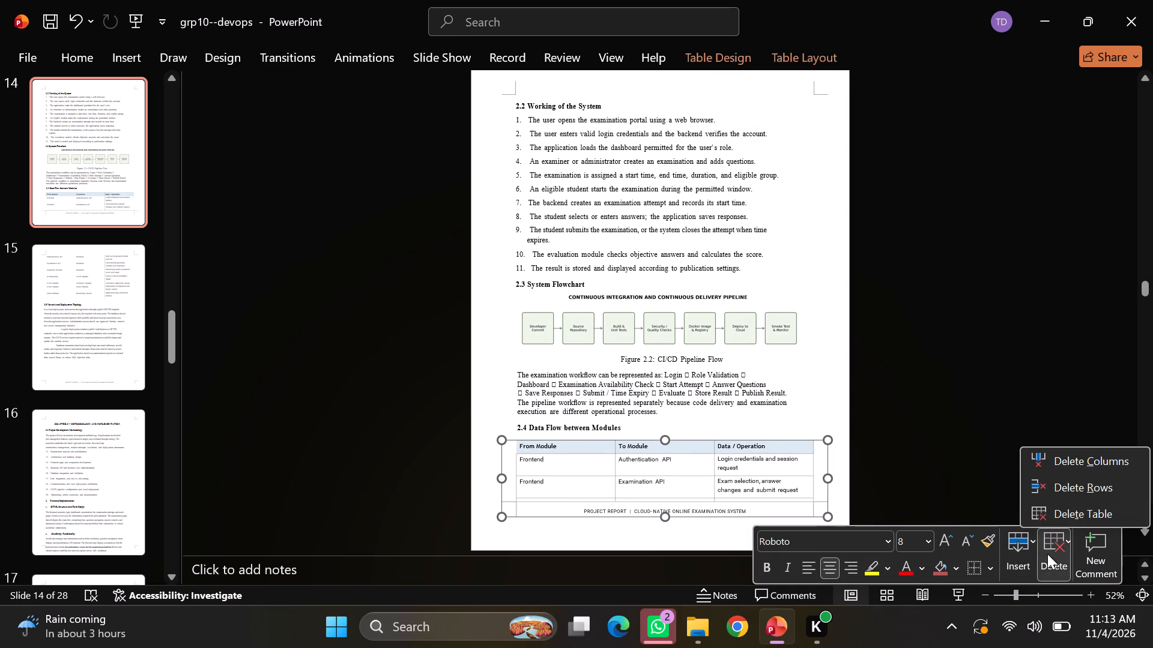
pyautogui.click(1077, 494)
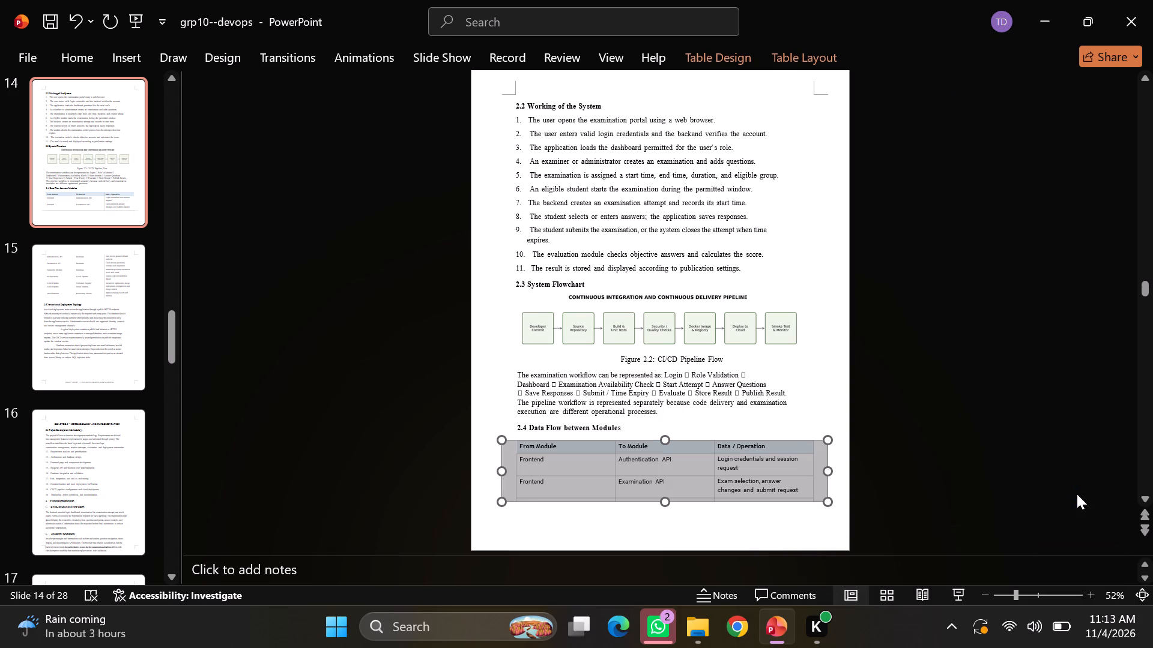
pyautogui.click(1088, 432)
pyautogui.hotkey('ctrl', 'v')
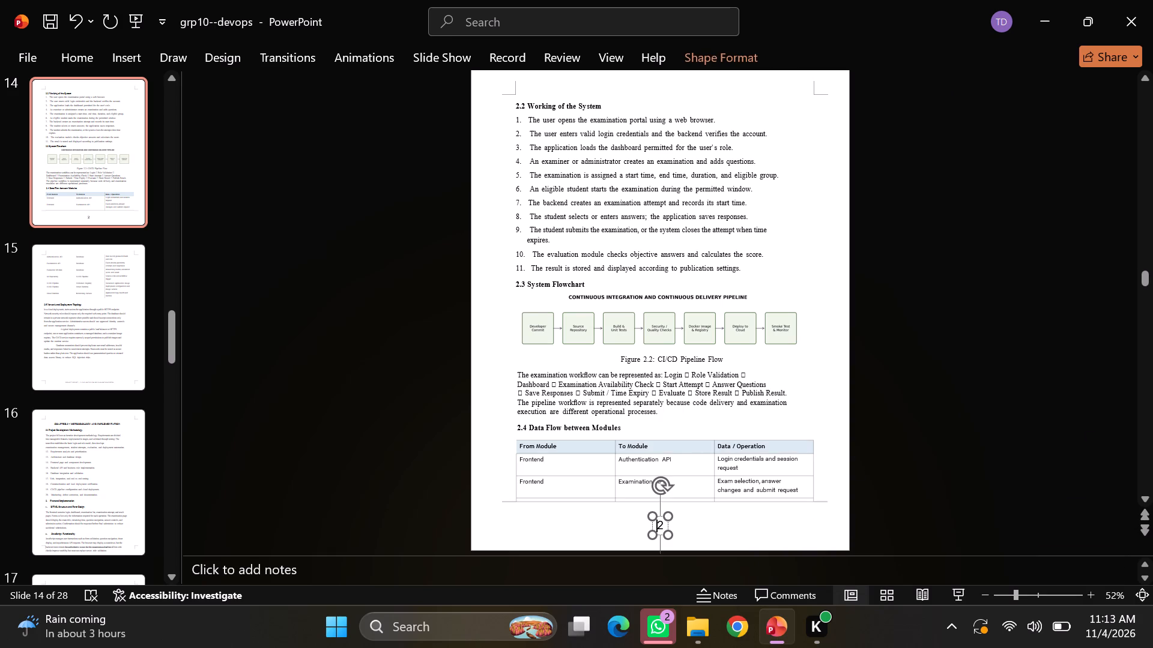
pyautogui.press('Right')
pyautogui.press('BackSpace')
pyautogui.write('11')
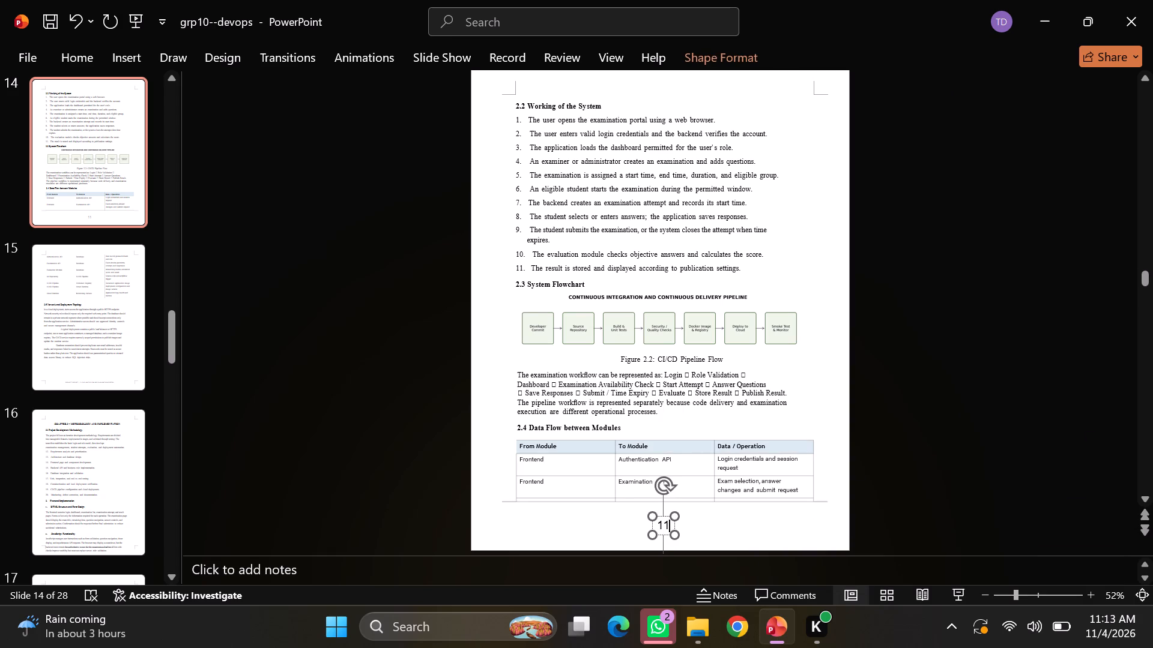
pyautogui.click(850, 424)
# Check the page numbers at the bottom of slides 10 to 14.
pyautogui.click(80, 284)
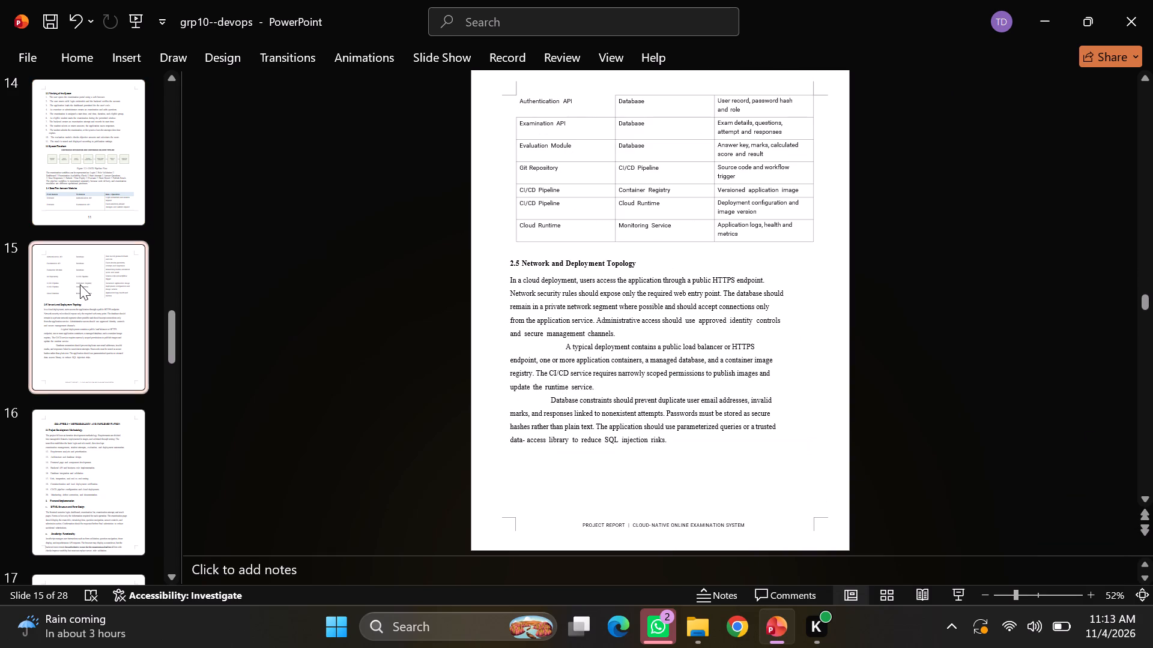
pyautogui.click(74, 188)
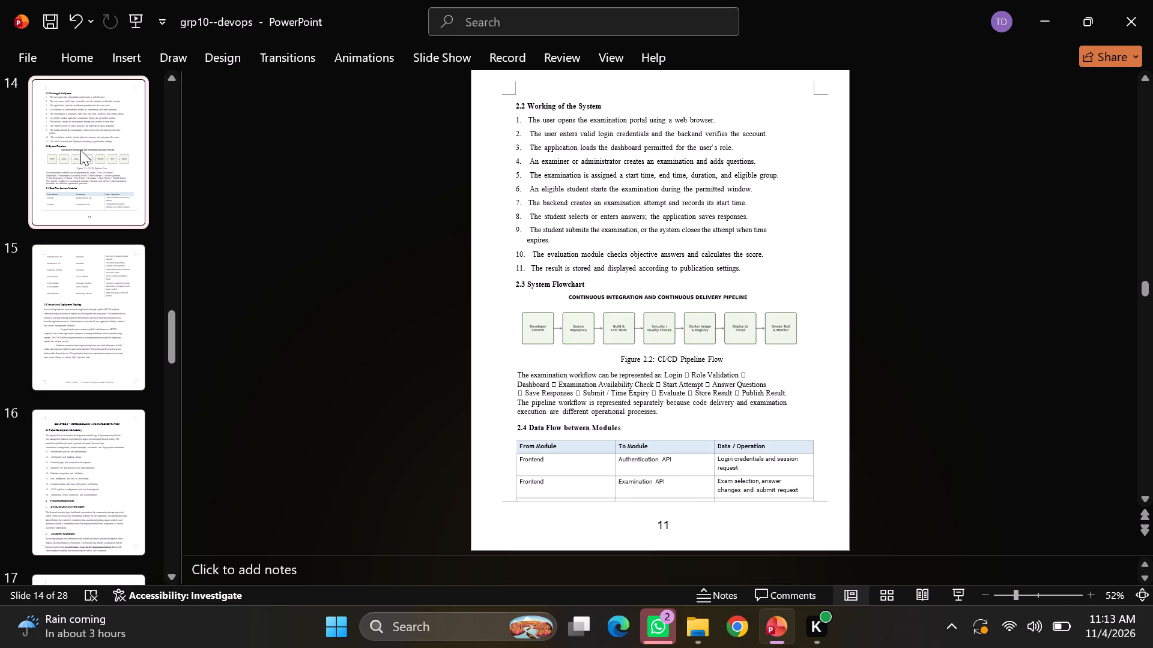
pyautogui.press('Up')
pyautogui.press('Up')
pyautogui.press('Up')
pyautogui.press('Up')
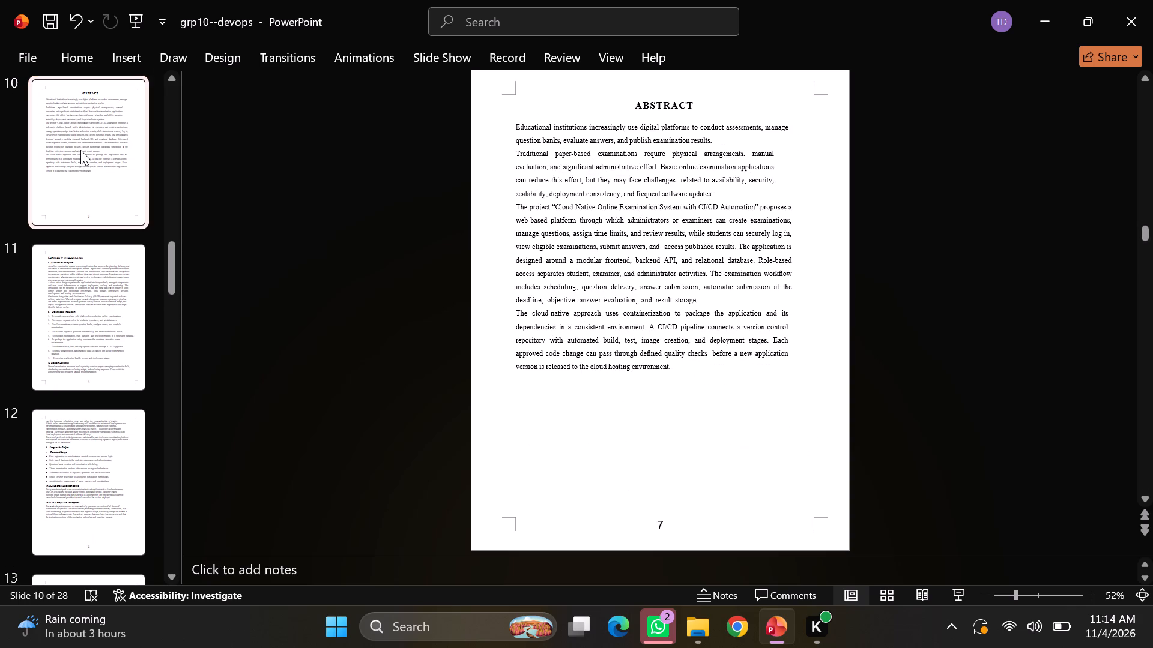
pyautogui.press('Down')
pyautogui.press('Down')
pyautogui.press('Down')
pyautogui.press('Down')
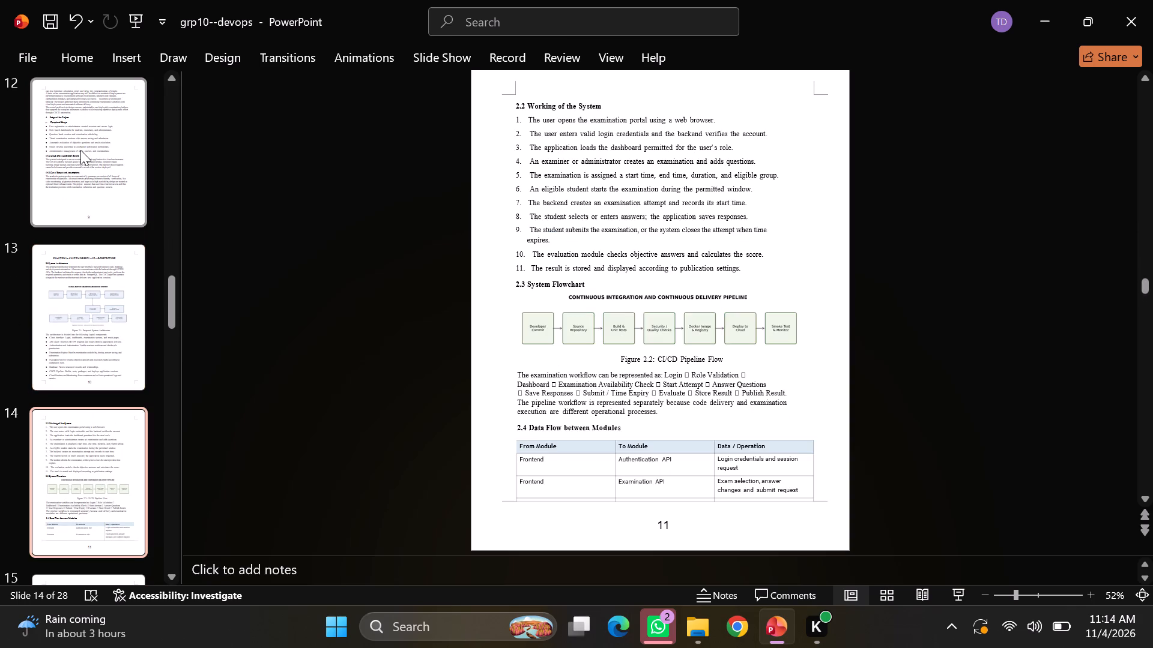
# Replace the project report footer on the Network and Deployment Topology page, slide 15, with a pasted page-number box reading 12.
pyautogui.press('Down')
pyautogui.hotkey('ctrl', 'v')
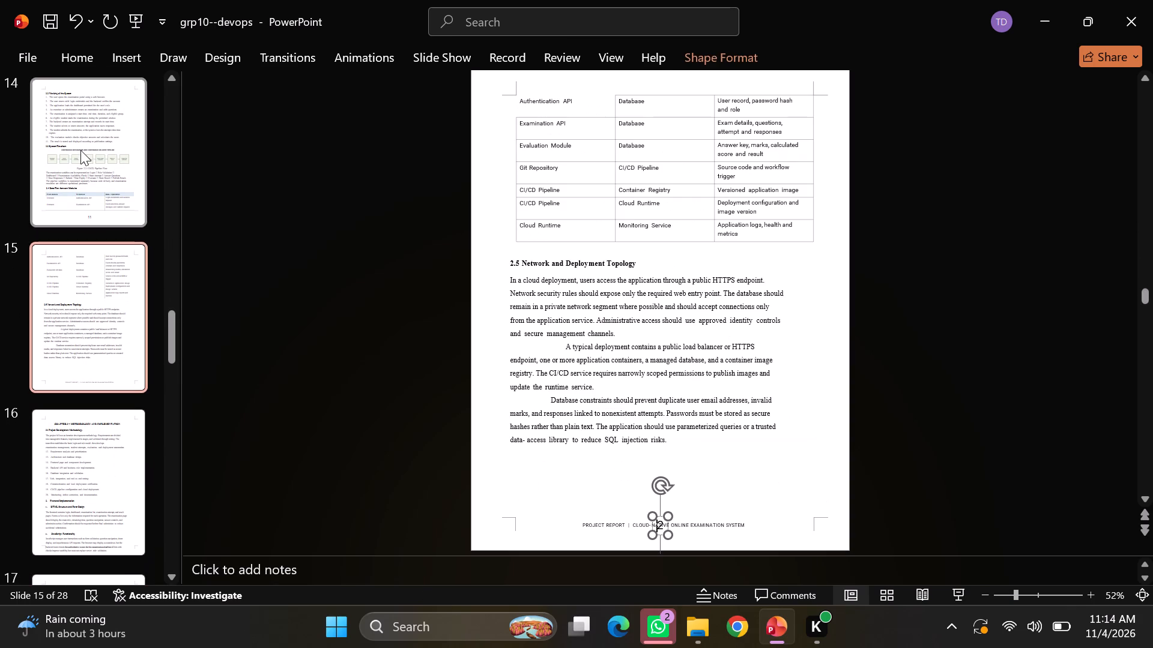
pyautogui.press('1')
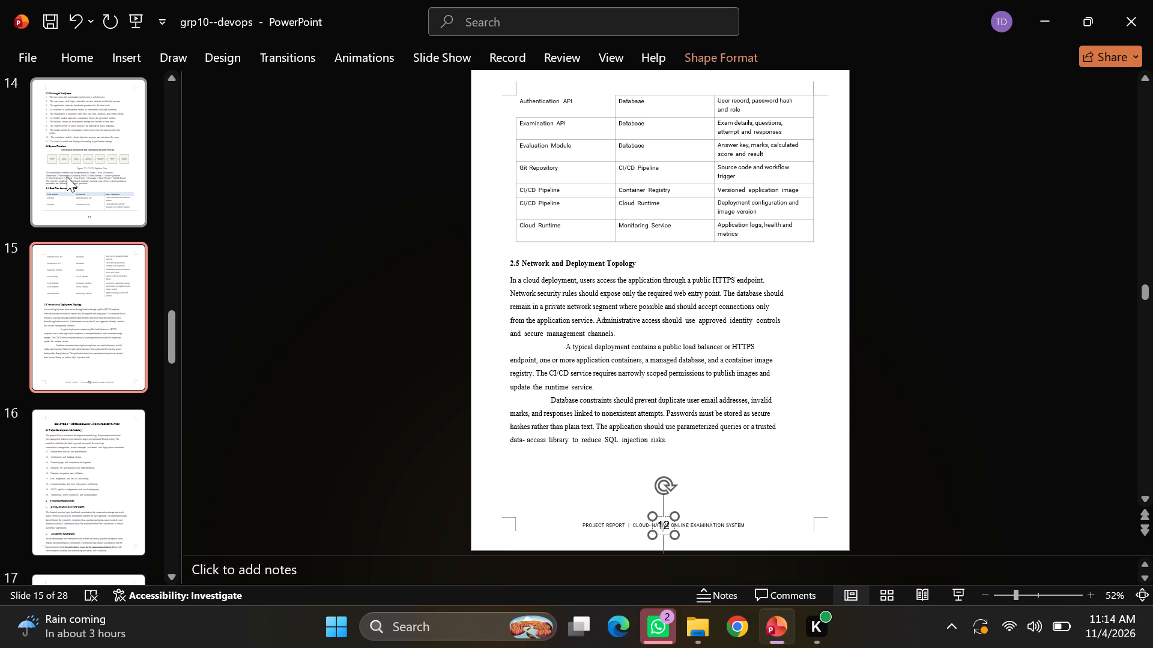
pyautogui.click(603, 536)
pyautogui.click(603, 536)
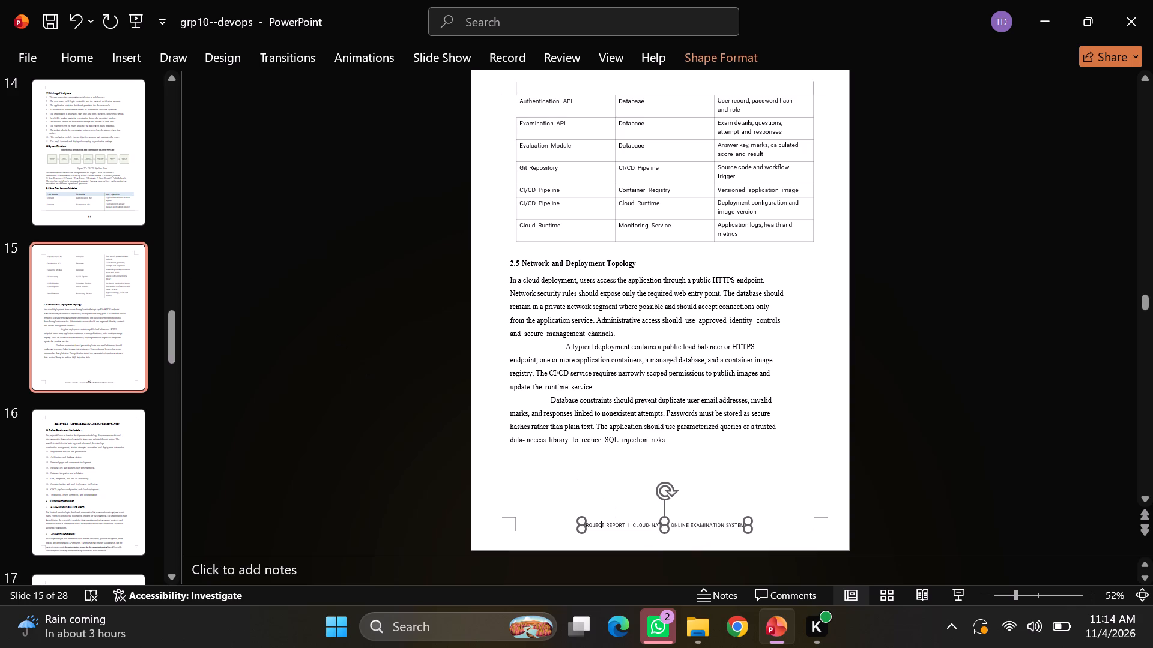
pyautogui.press('BackSpace')
pyautogui.click(608, 523)
pyautogui.press('BackSpace')
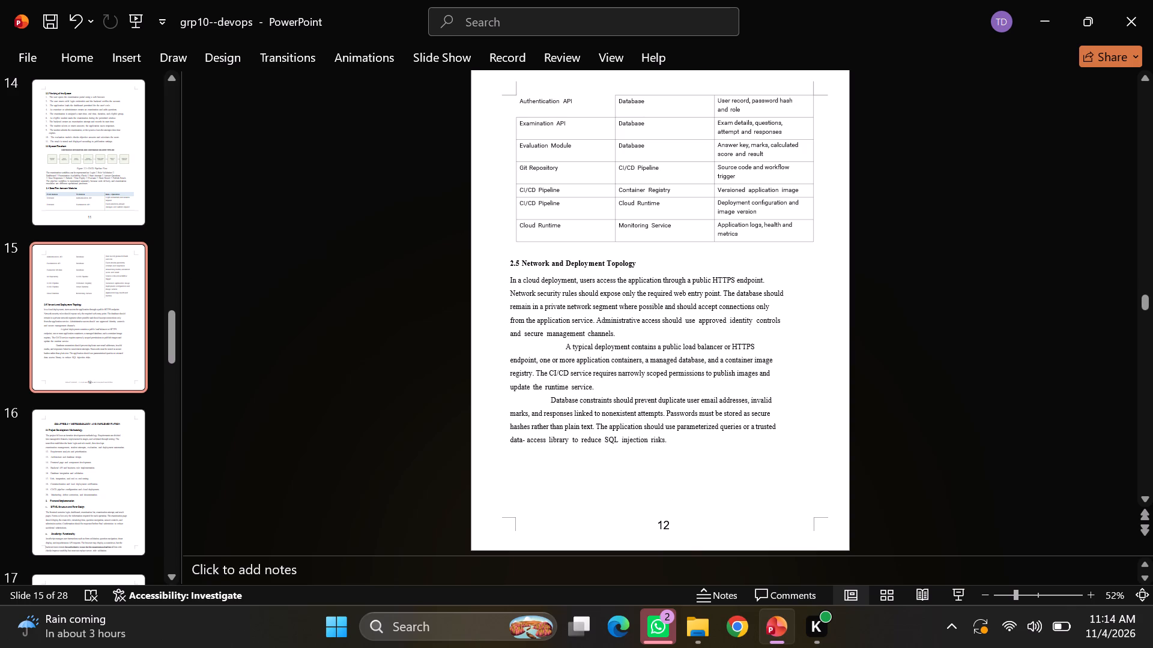
# On slide 16, delete the closing sentence about requesting confirmation before final submission from the HTML Structure and Form Design section.
pyautogui.press('Down')
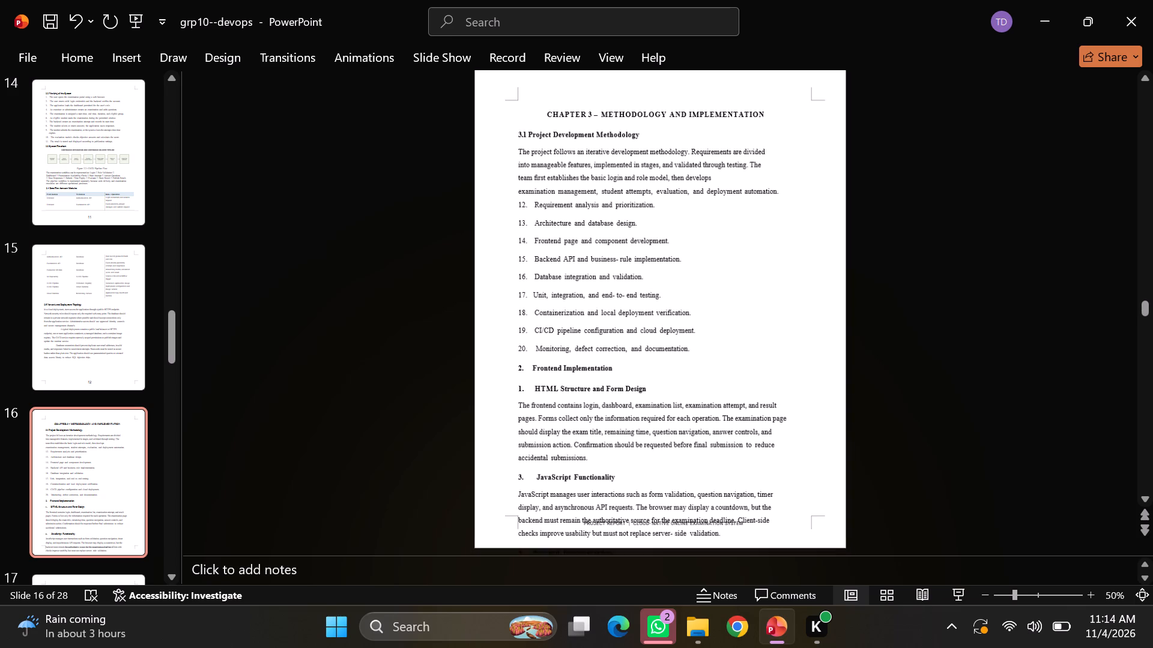
pyautogui.moveTo(614, 464); pyautogui.dragTo(581, 448)
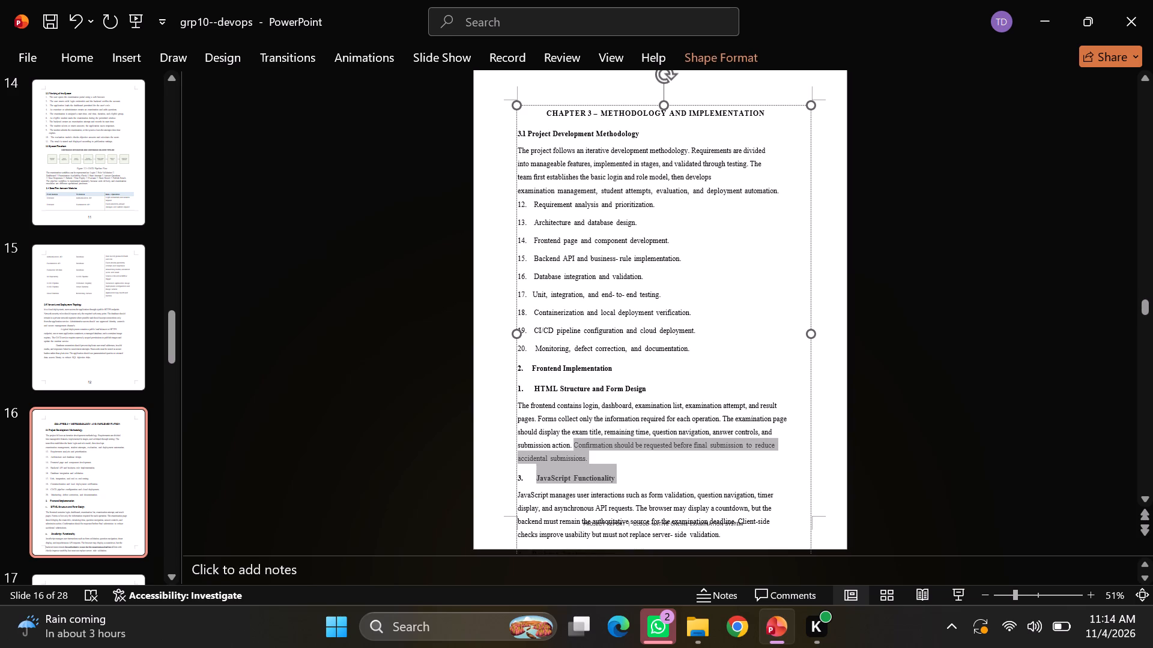
pyautogui.moveTo(581, 448); pyautogui.dragTo(580, 446)
pyautogui.click(595, 455)
pyautogui.moveTo(595, 455); pyautogui.dragTo(573, 441)
pyautogui.press('BackSpace')
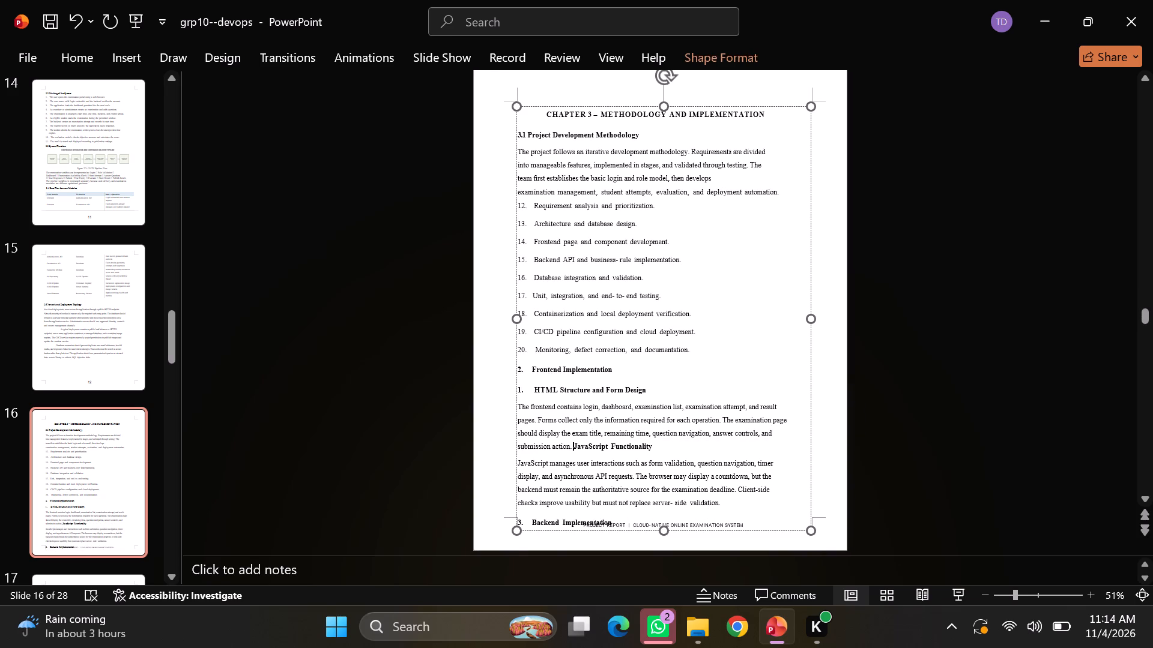
# Put the JavaScript Functionality heading on its own line on slide 16 and number it "2.".
pyautogui.press('Return')
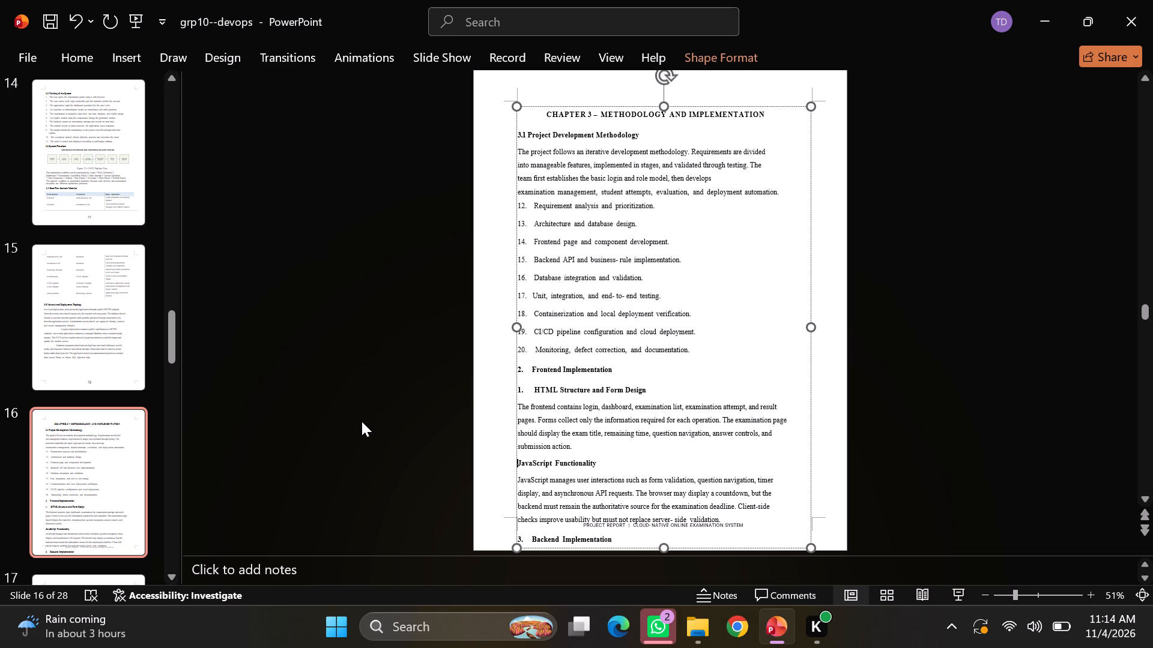
pyautogui.press('2')
pyautogui.write('.')
pyautogui.press('space')
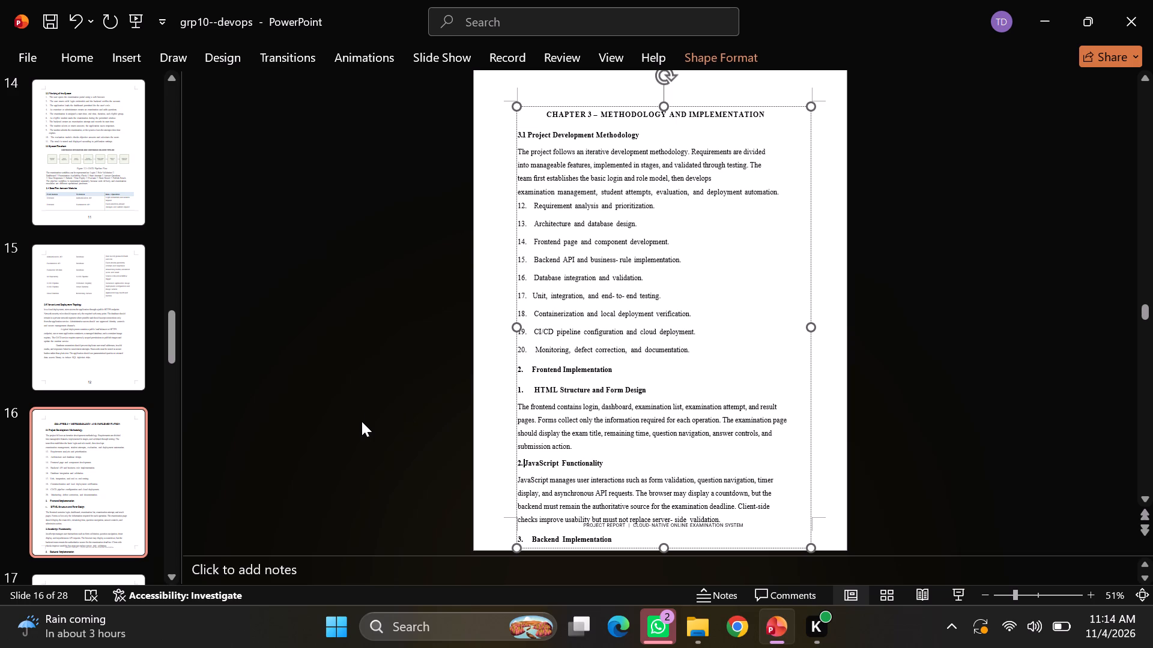
pyautogui.click(345, 415)
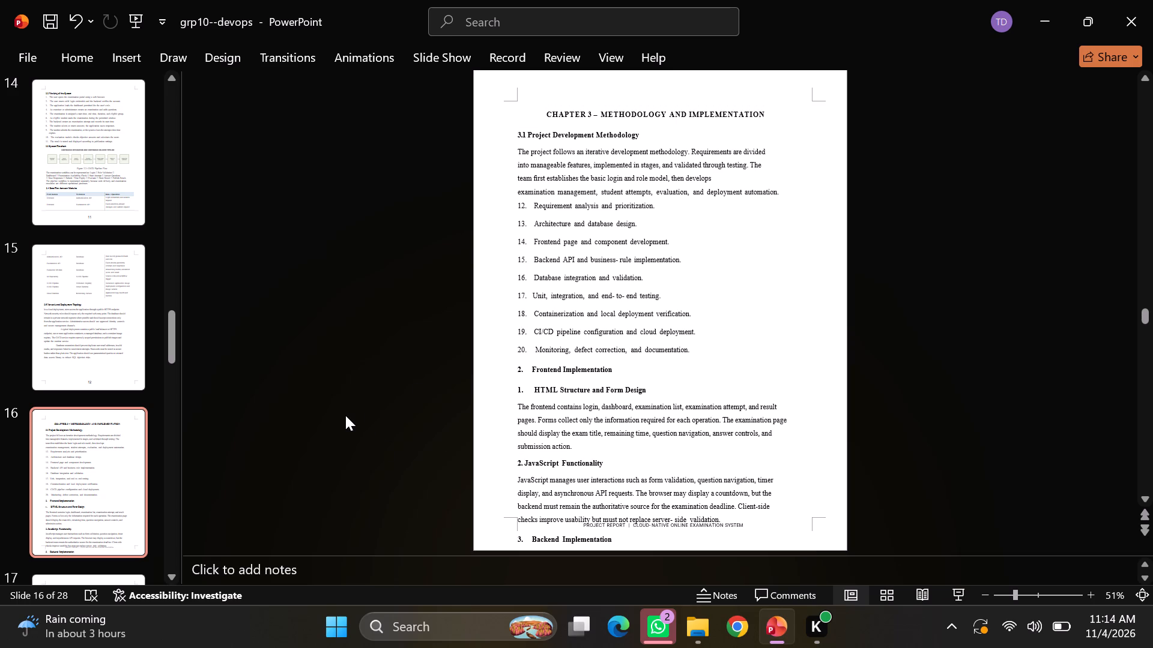
# Copy the Backend Implementation heading at the end of slide 16 and remove it from the text block.
pyautogui.moveTo(625, 537); pyautogui.dragTo(518, 539)
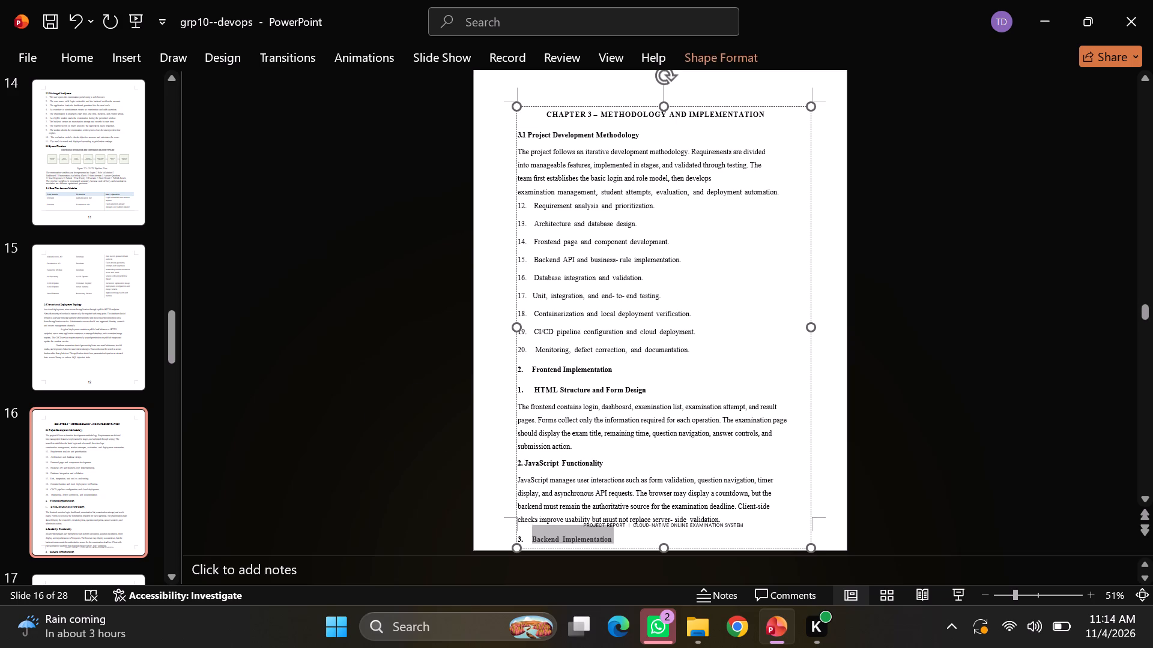
pyautogui.moveTo(518, 539); pyautogui.dragTo(517, 539)
pyautogui.hotkey('ctrl', 'c')
pyautogui.press('BackSpace')
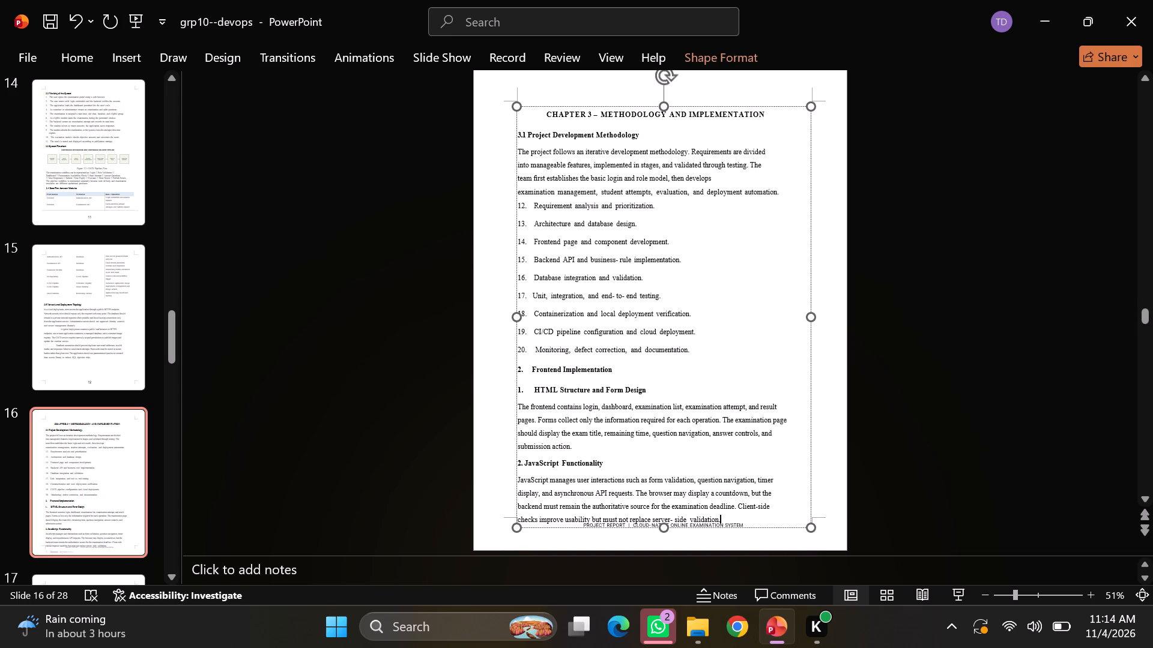
pyautogui.click(979, 415)
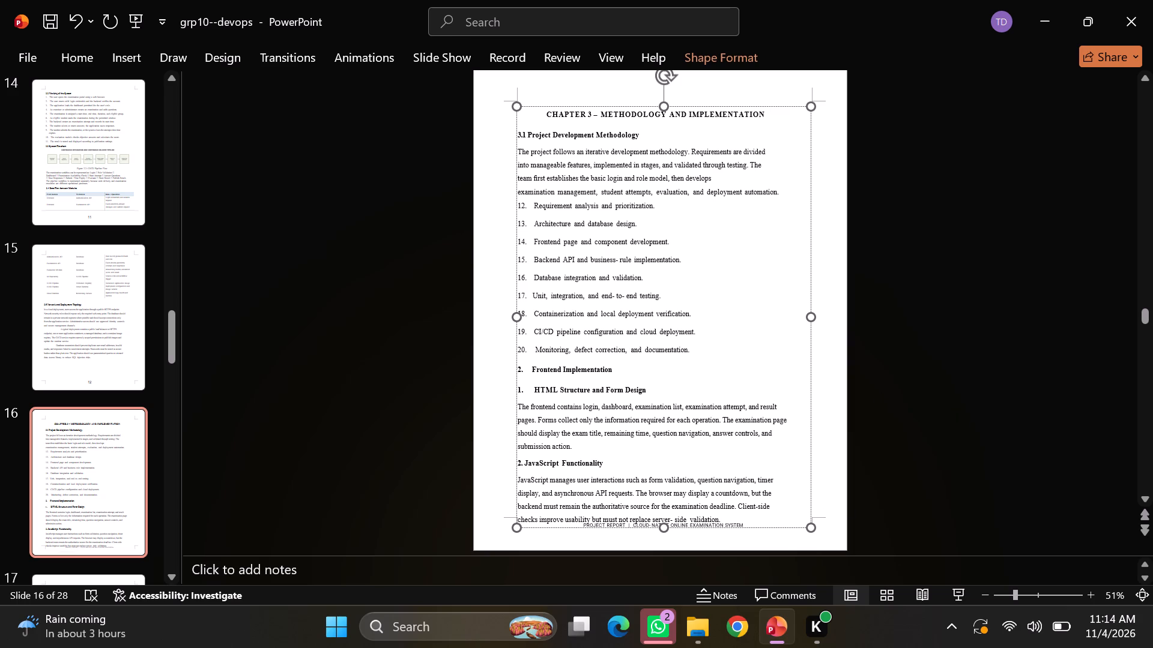
# Delete the project report footer on the Chapter 3 methodology page, slide 16.
pyautogui.click(737, 528)
pyautogui.click(734, 523)
pyautogui.press('BackSpace')
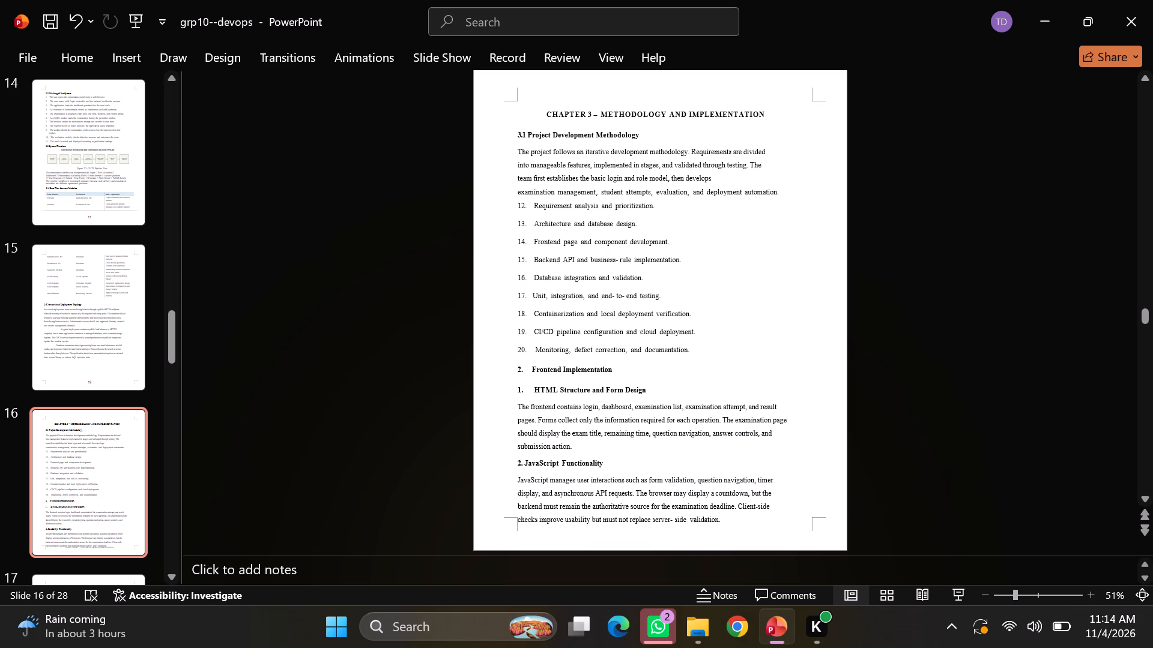
# Paste the copied Backend Implementation heading onto slide 16.
pyautogui.hotkey('ctrl', 'v')
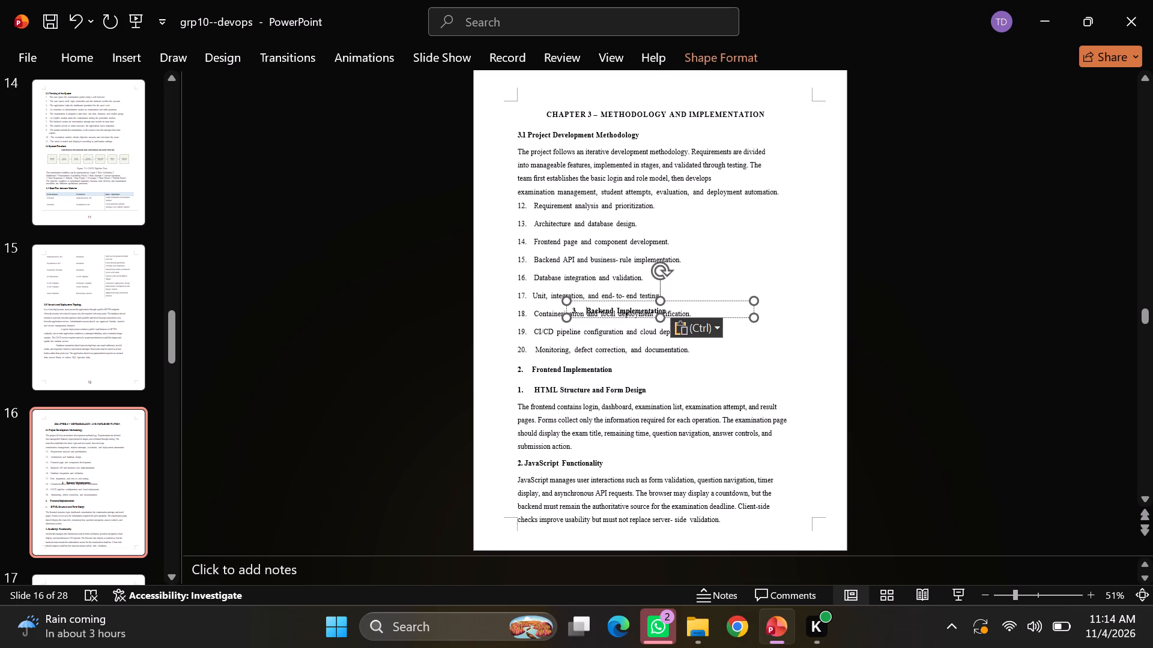
# Copy the page number from slide 15 to the bottom of slide 16 and change it to 13.
pyautogui.click(52, 302)
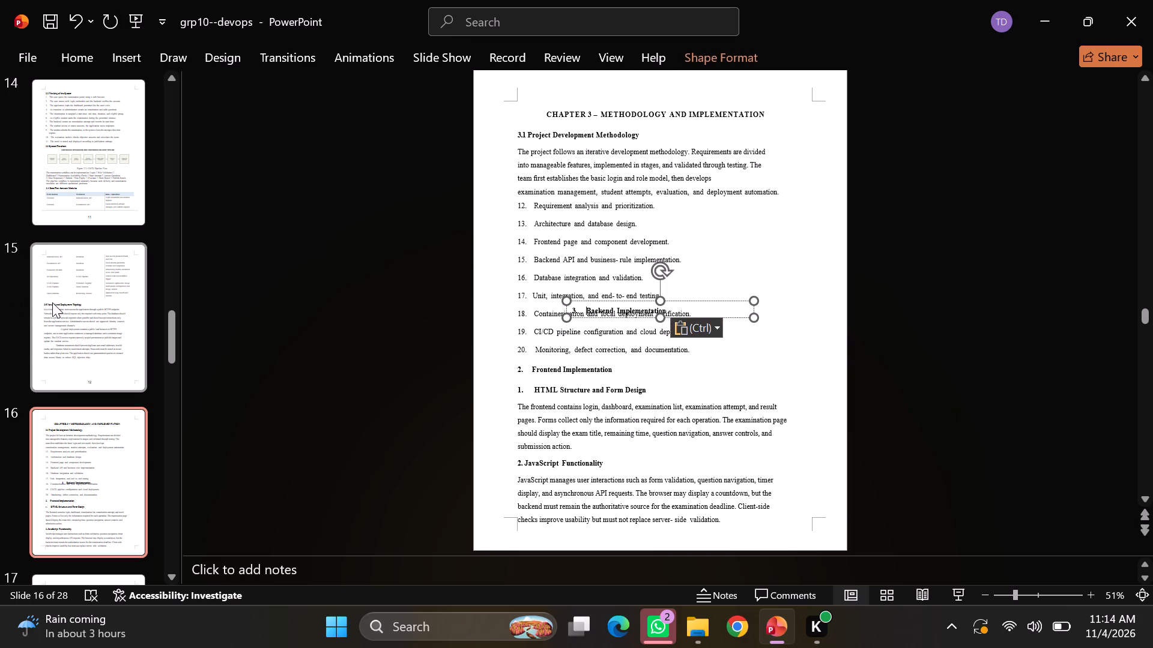
pyautogui.click(71, 311)
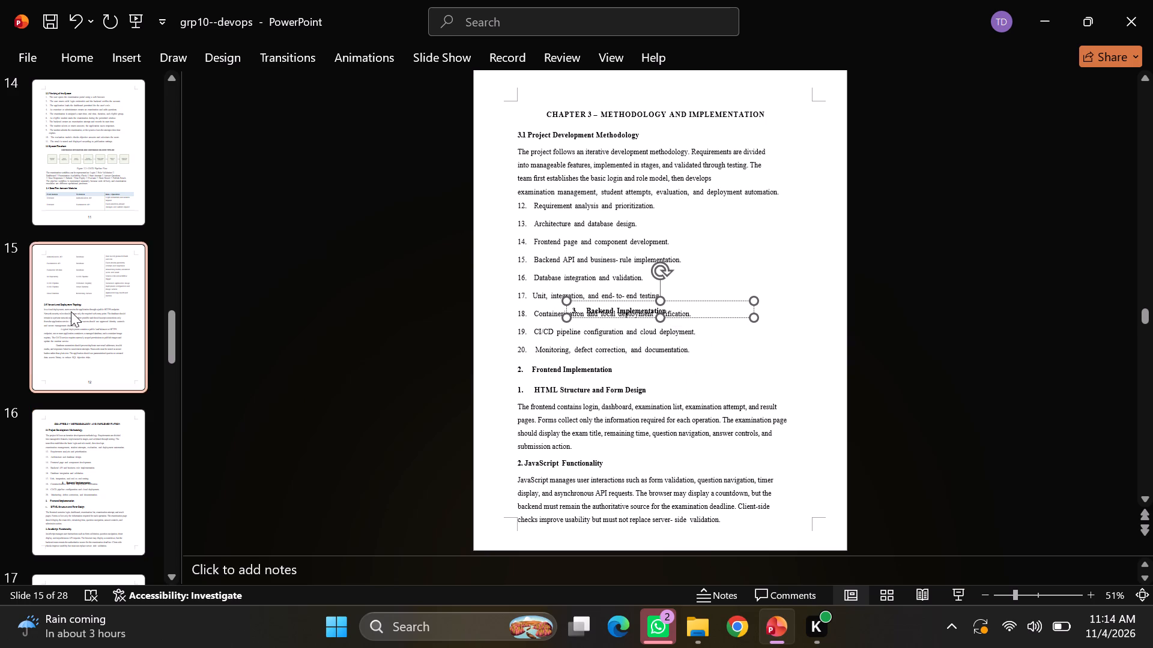
pyautogui.click(661, 520)
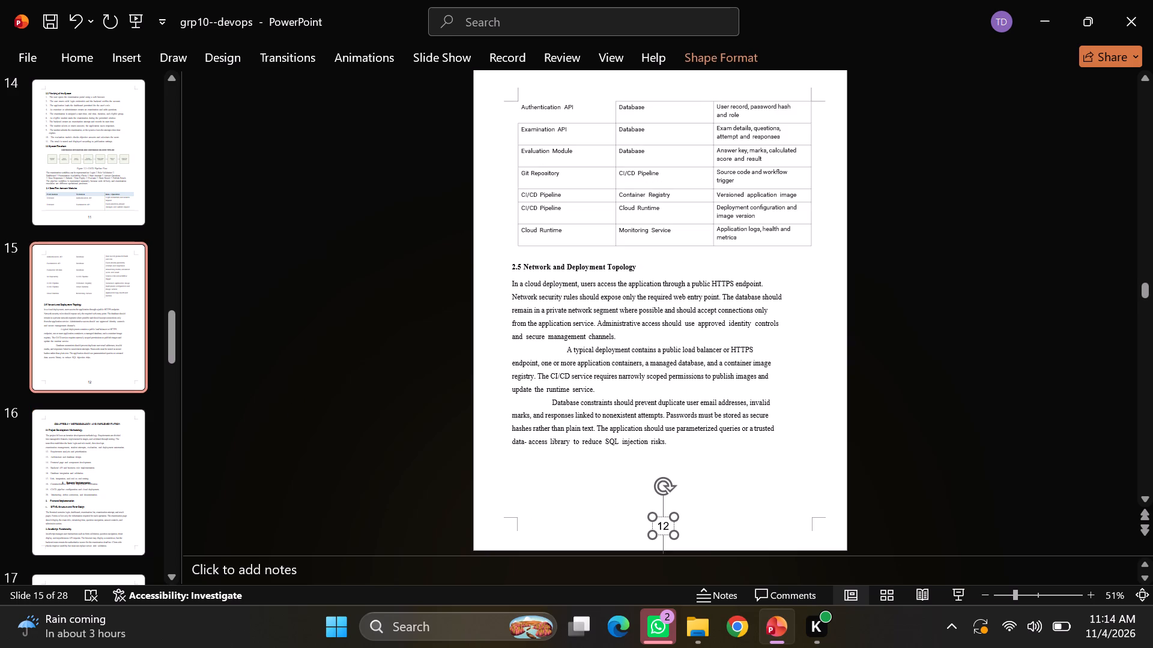
pyautogui.click(662, 515)
pyautogui.hotkey('ctrl', 'c')
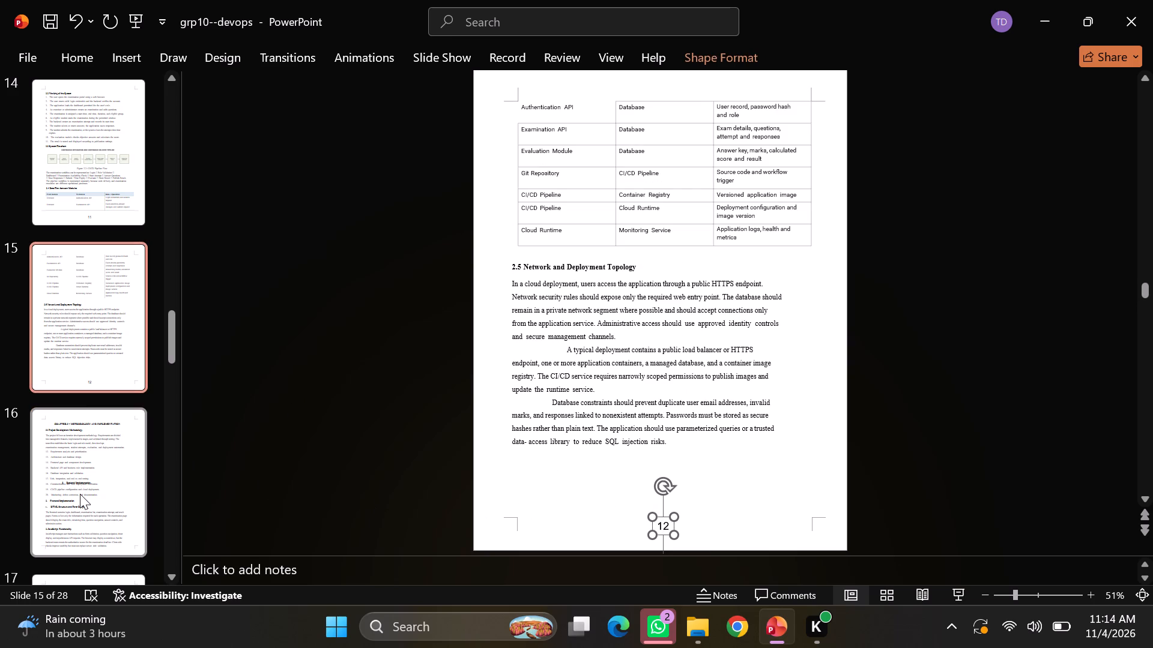
pyautogui.click(80, 494)
pyautogui.hotkey('ctrl', 'v')
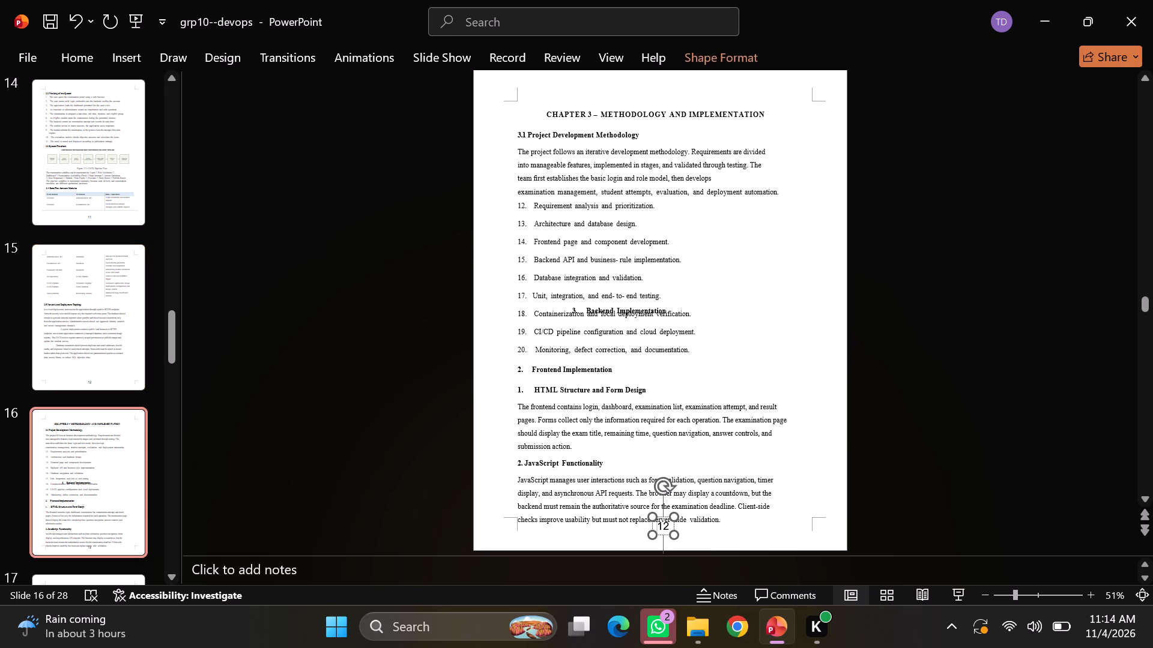
pyautogui.press('Right')
pyautogui.press('Right')
pyautogui.press('BackSpace')
pyautogui.press('3')
pyautogui.click(728, 442)
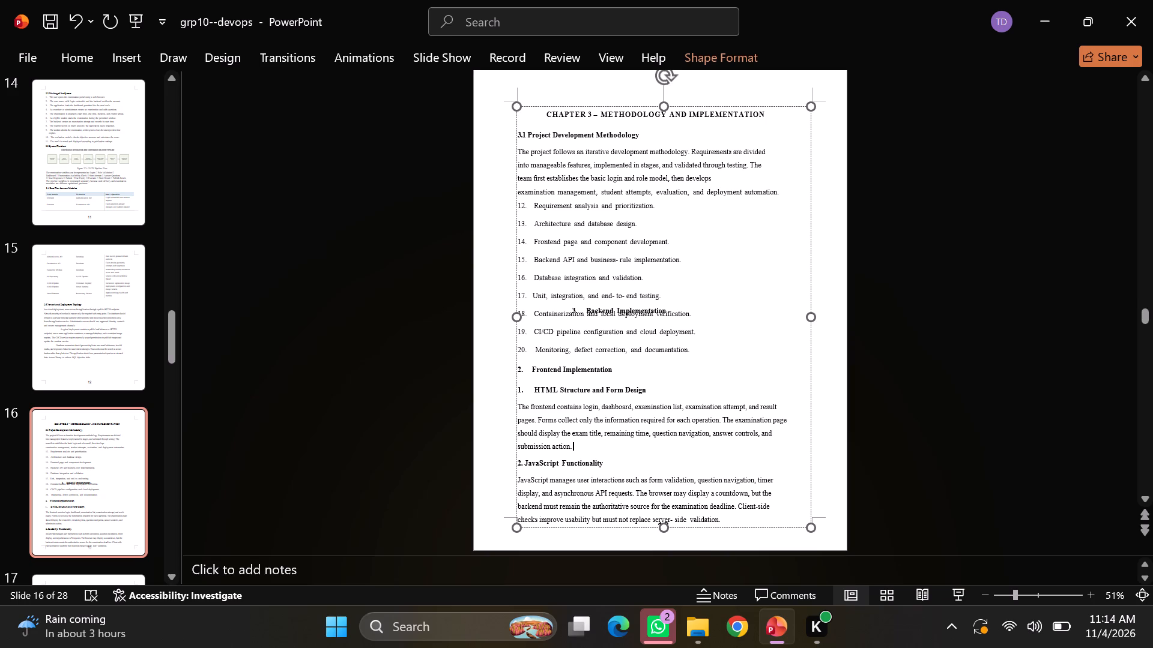
pyautogui.click(916, 464)
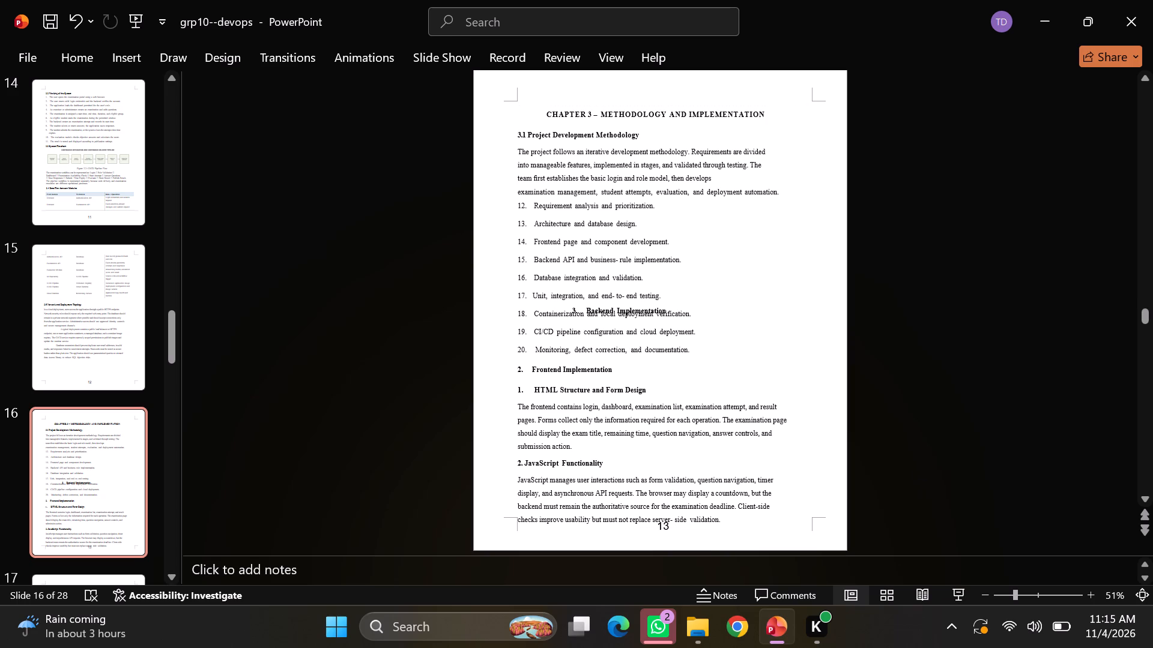
# Move the main text block on slide 16 slightly up so it clears the page number.
pyautogui.click(638, 334)
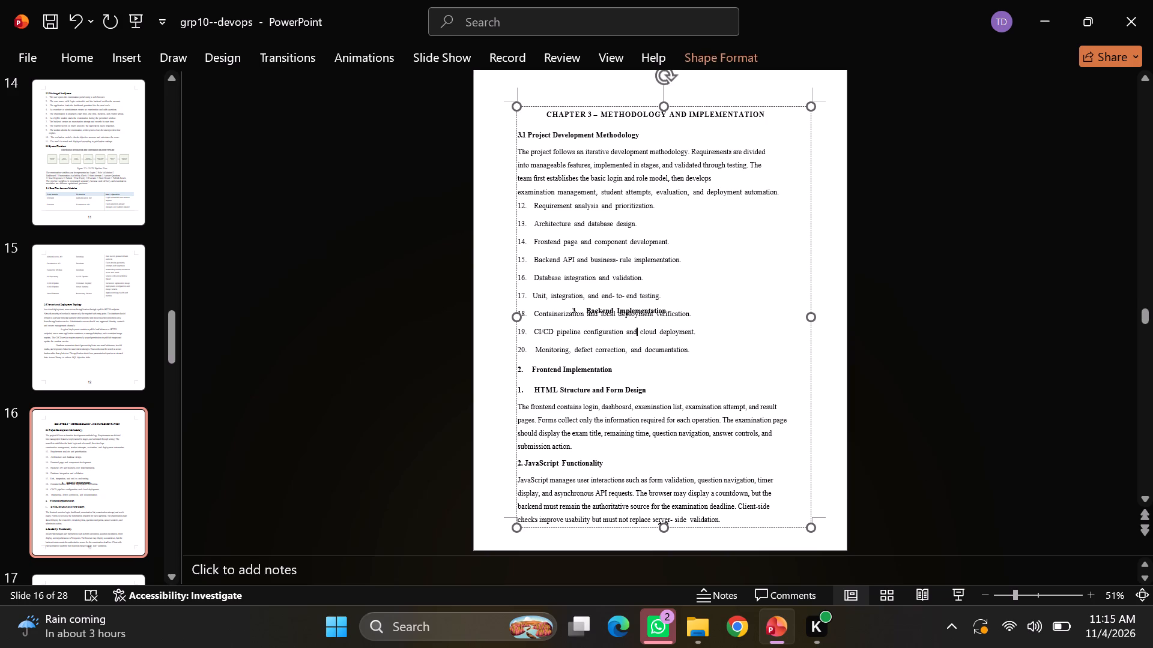
pyautogui.moveTo(612, 107); pyautogui.dragTo(612, 103)
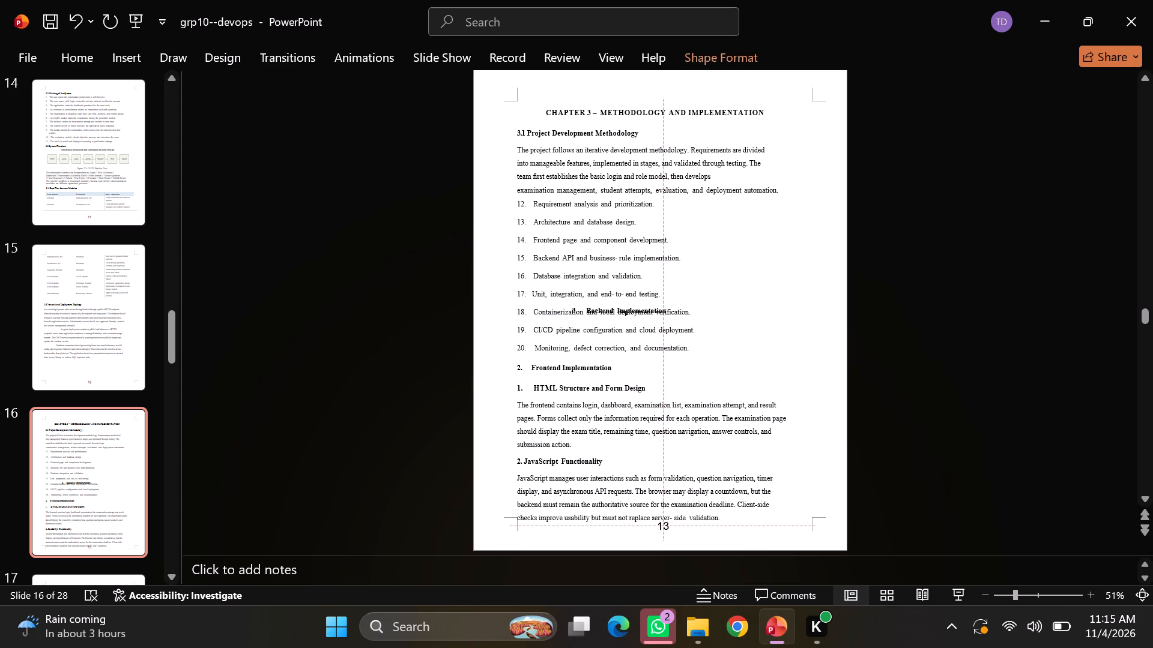
pyautogui.moveTo(612, 103); pyautogui.dragTo(611, 101)
pyautogui.click(1029, 74)
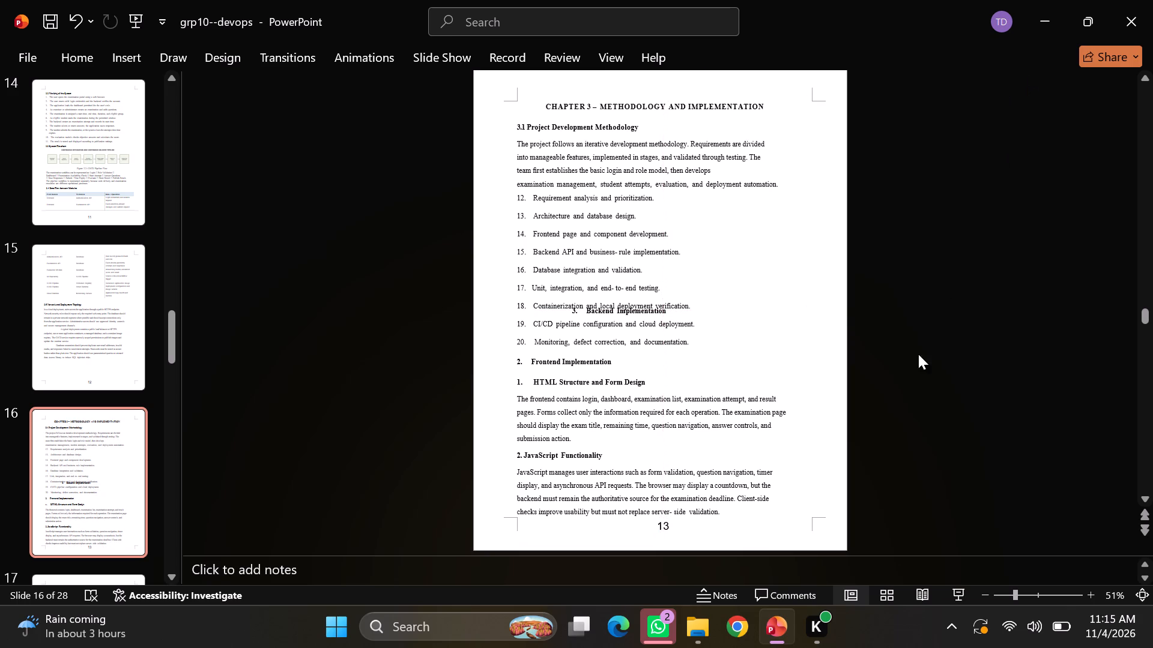
# Paste the copied page number 12 onto slide 17 and delete that slide's project report footer.
pyautogui.press('Down')
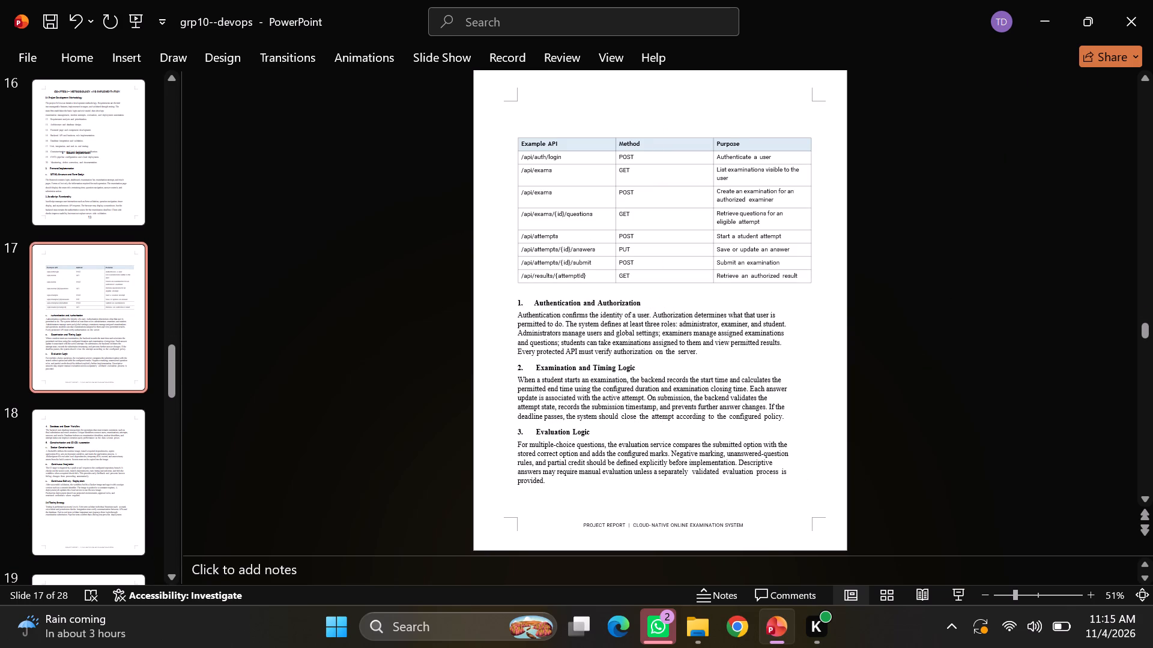
pyautogui.hotkey('ctrl', 'v')
pyautogui.click(616, 522)
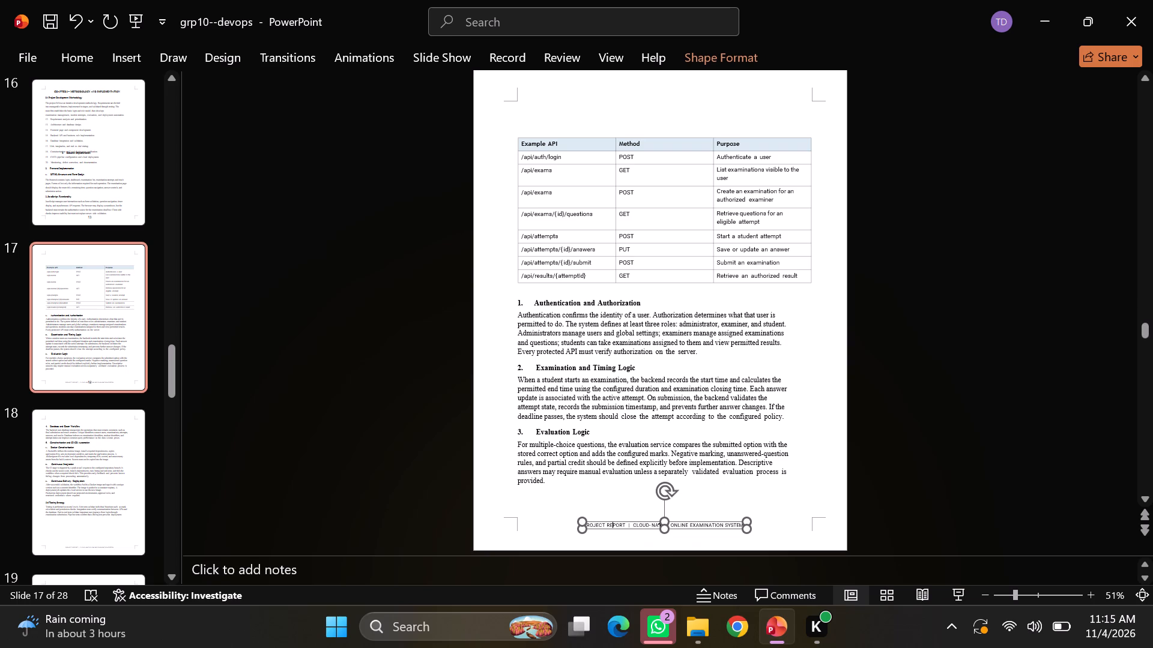
pyautogui.click(616, 517)
pyautogui.press('BackSpace')
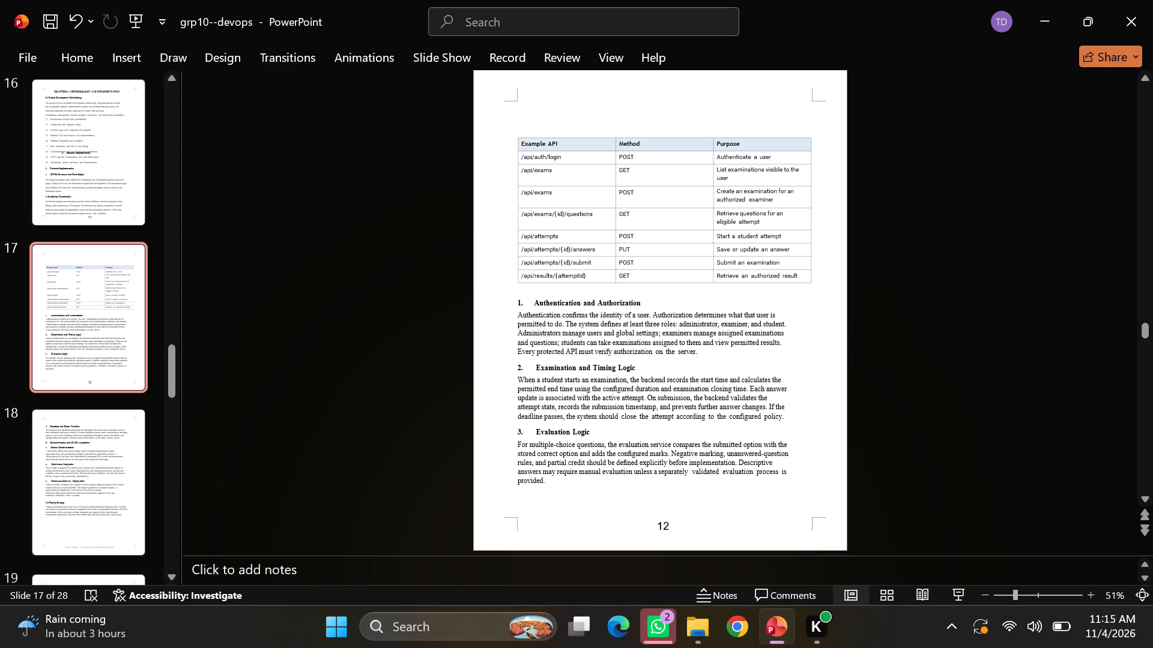
# Move the Backend Implementation heading from slide 16 to slide 17, placing it above the Example API table and aligned near the table's left edge.
pyautogui.click(102, 338)
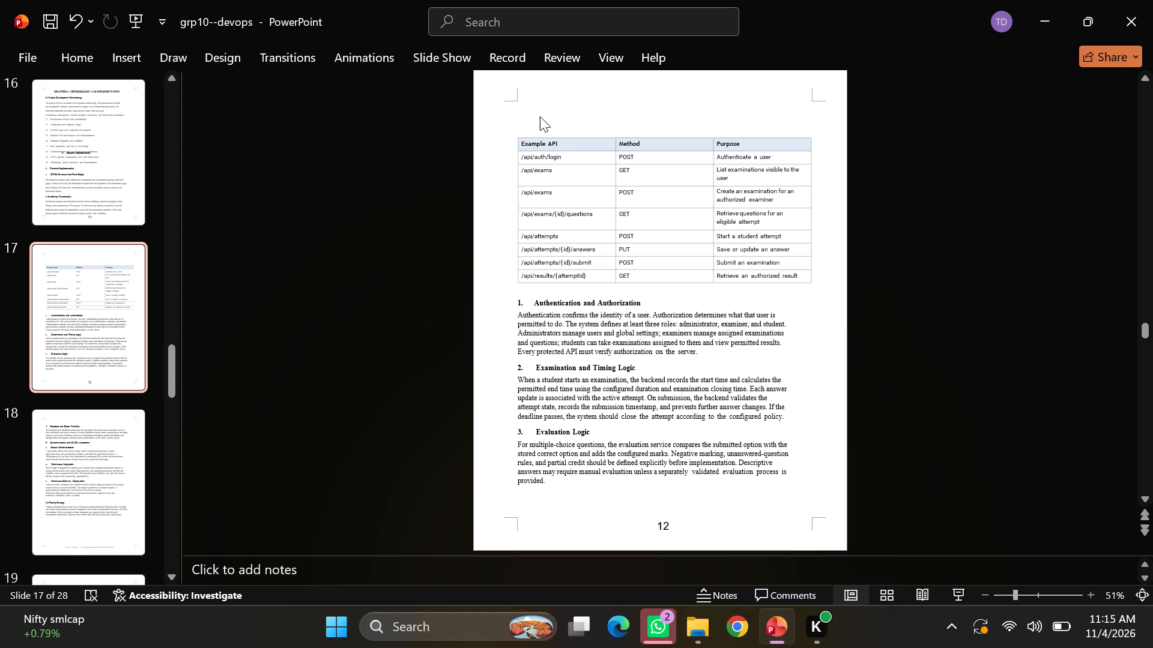
pyautogui.click(72, 438)
pyautogui.click(80, 347)
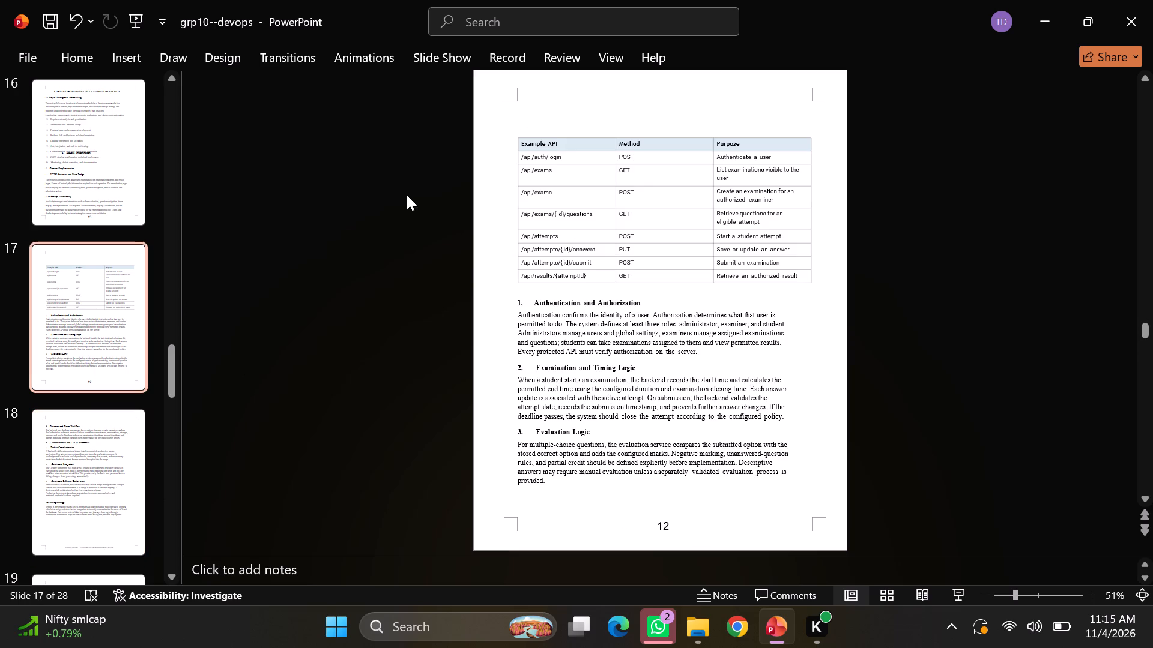
pyautogui.click(121, 176)
pyautogui.click(628, 309)
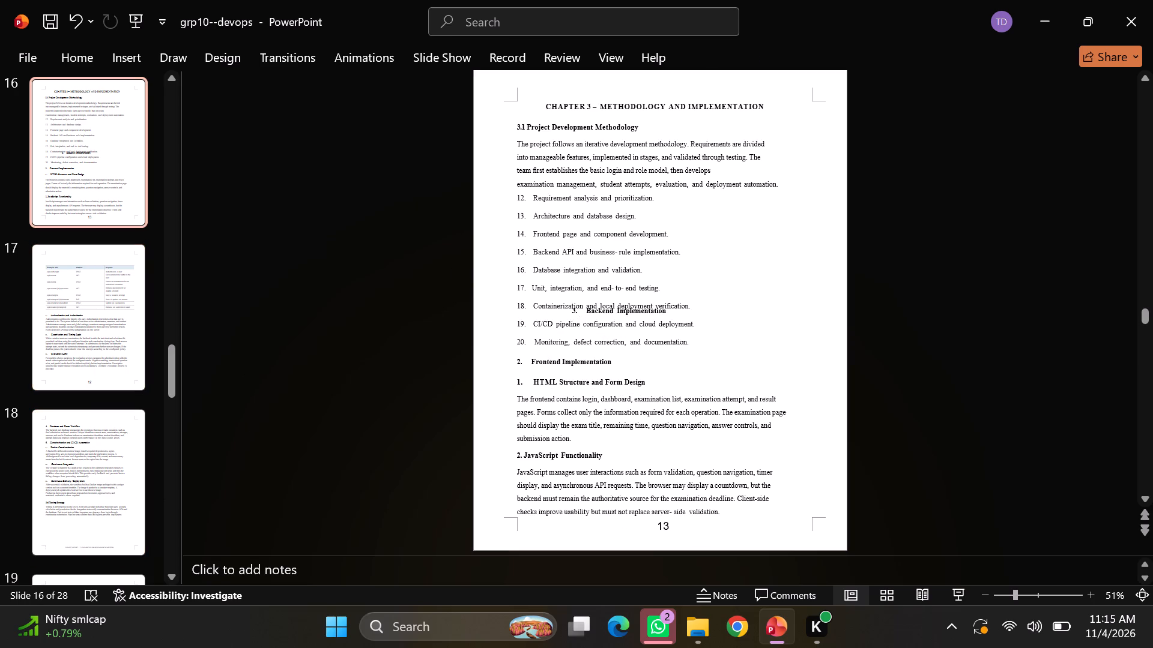
pyautogui.click(633, 304)
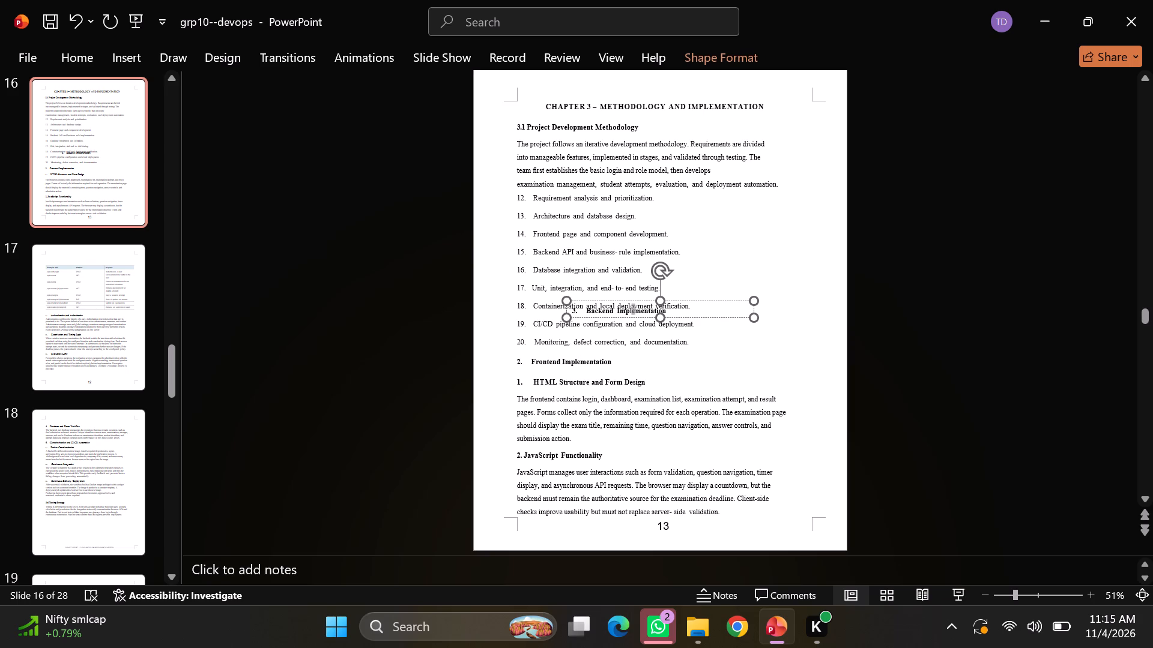
pyautogui.click(635, 301)
pyautogui.hotkey('ctrl', 'c')
pyautogui.press('BackSpace')
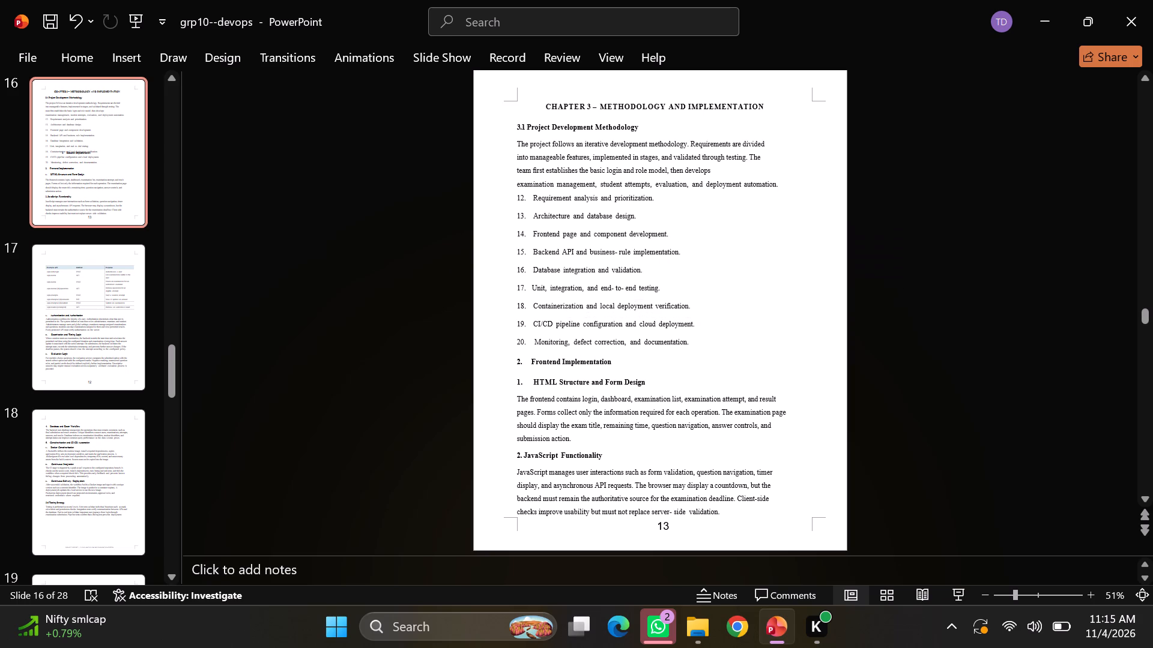
pyautogui.click(145, 281)
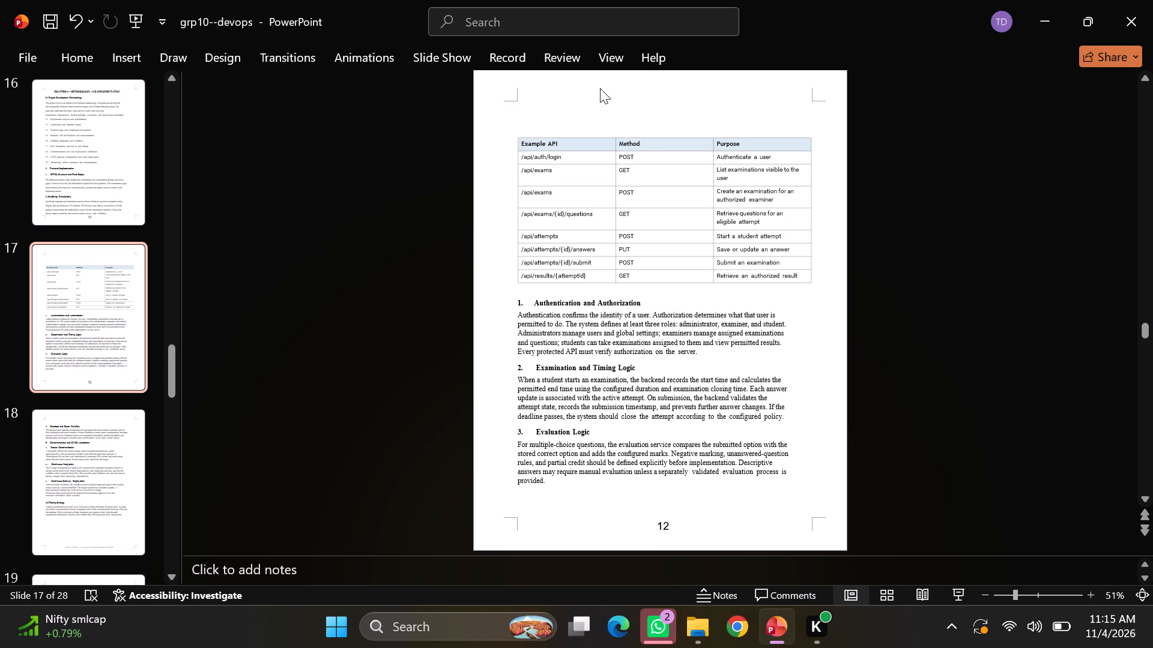
pyautogui.click(600, 88)
pyautogui.hotkey('ctrl', 'v')
pyautogui.moveTo(621, 299); pyautogui.dragTo(568, 107)
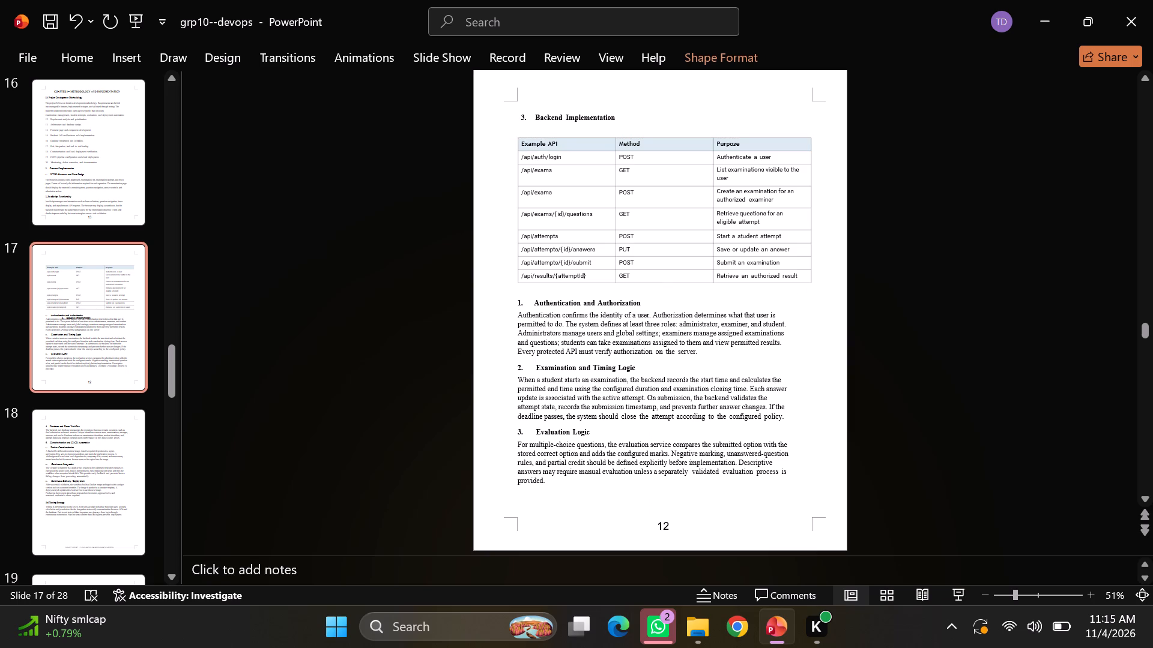
pyautogui.moveTo(568, 107); pyautogui.dragTo(567, 107)
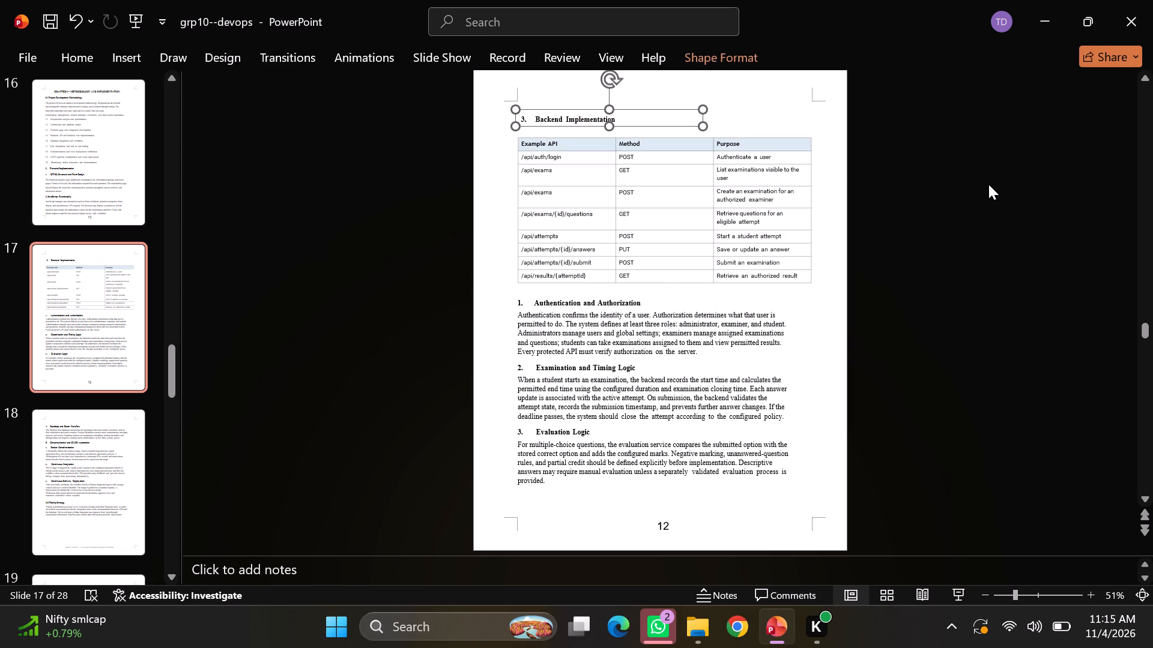
pyautogui.click(988, 184)
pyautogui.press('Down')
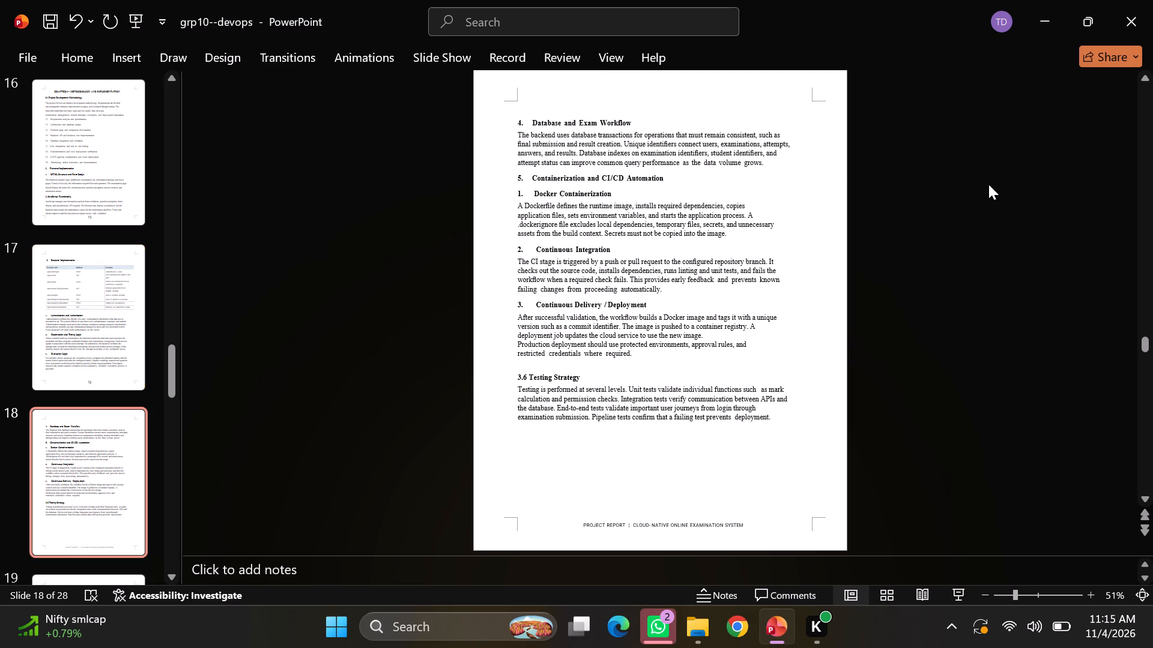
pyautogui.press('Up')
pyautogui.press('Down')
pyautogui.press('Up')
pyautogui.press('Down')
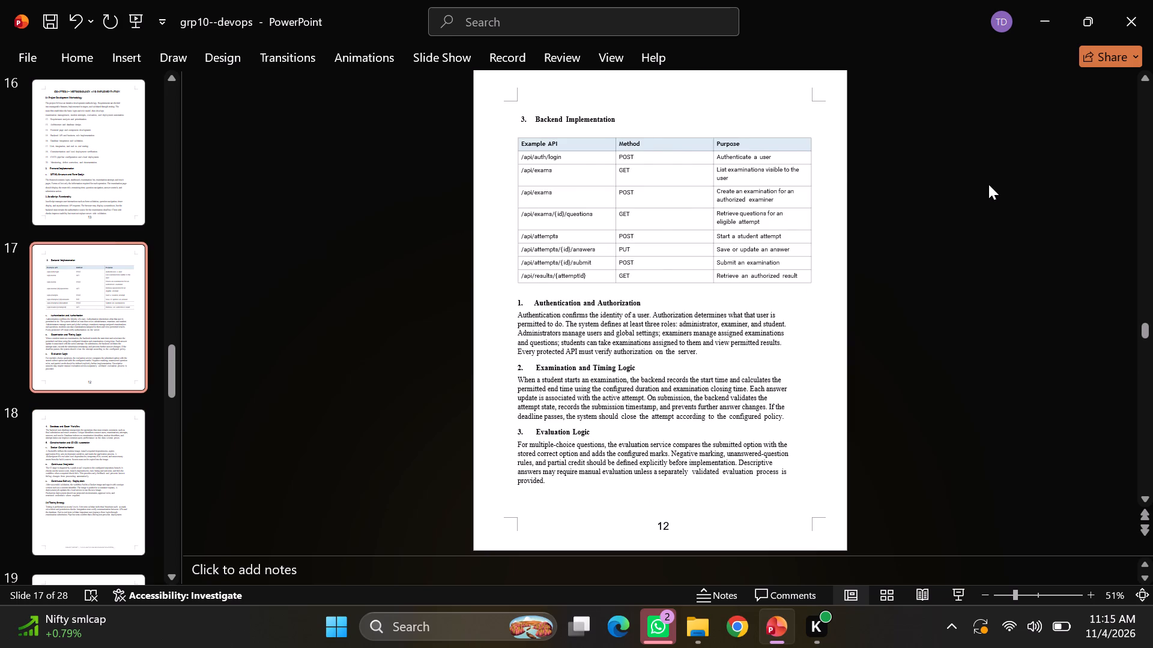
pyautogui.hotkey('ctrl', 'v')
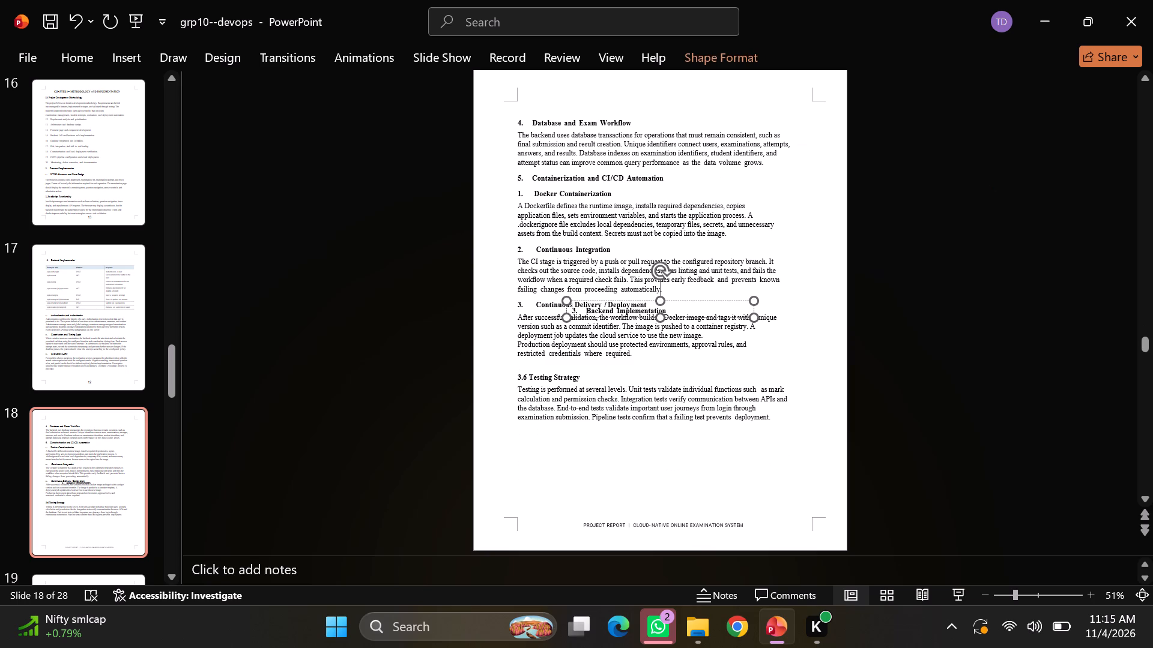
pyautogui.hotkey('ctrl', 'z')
# Copy the page number from slide 17 to the bottom of slide 18 and change it to 13.
pyautogui.click(96, 291)
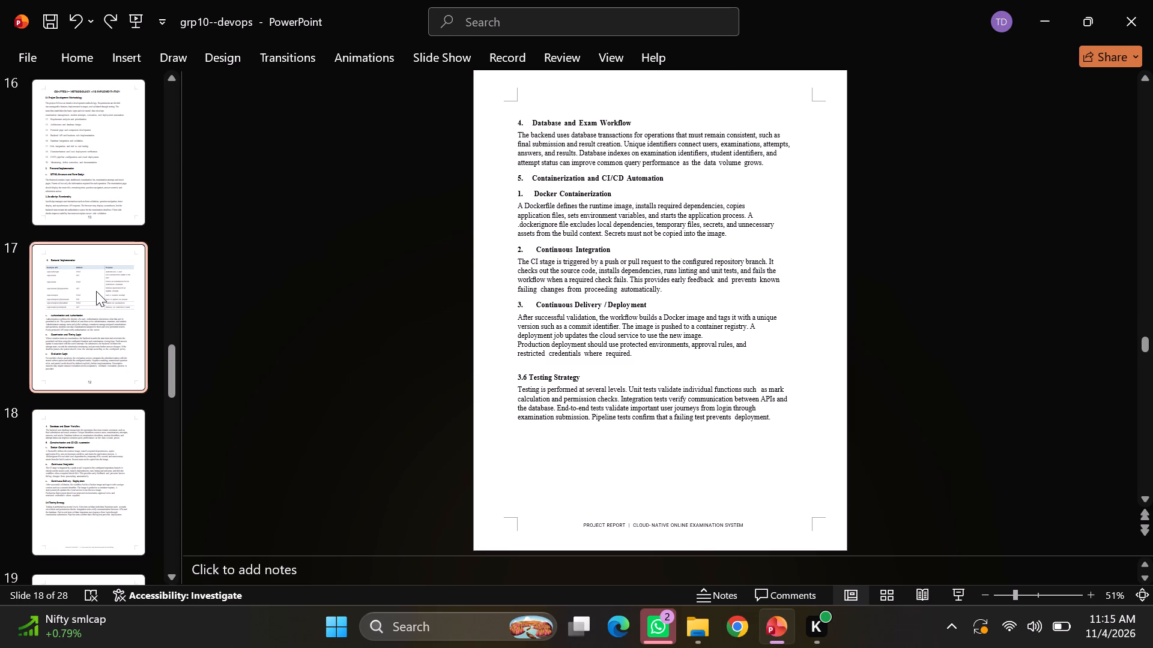
pyautogui.click(668, 535)
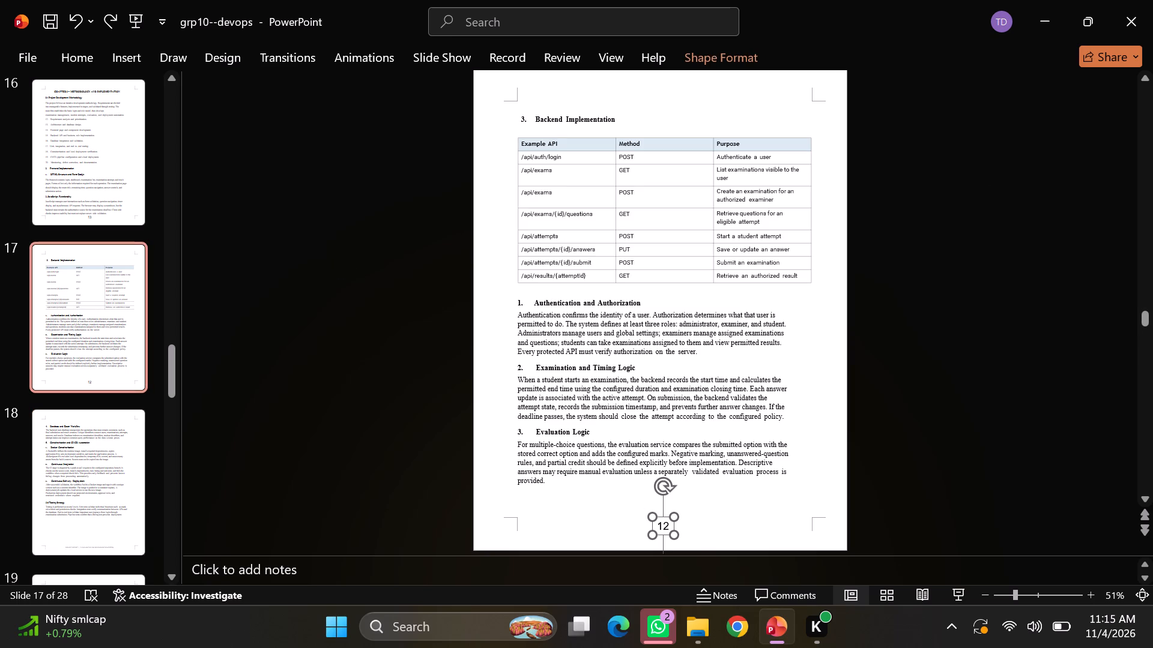
pyautogui.click(663, 537)
pyautogui.hotkey('ctrl', 'c')
pyautogui.click(726, 518)
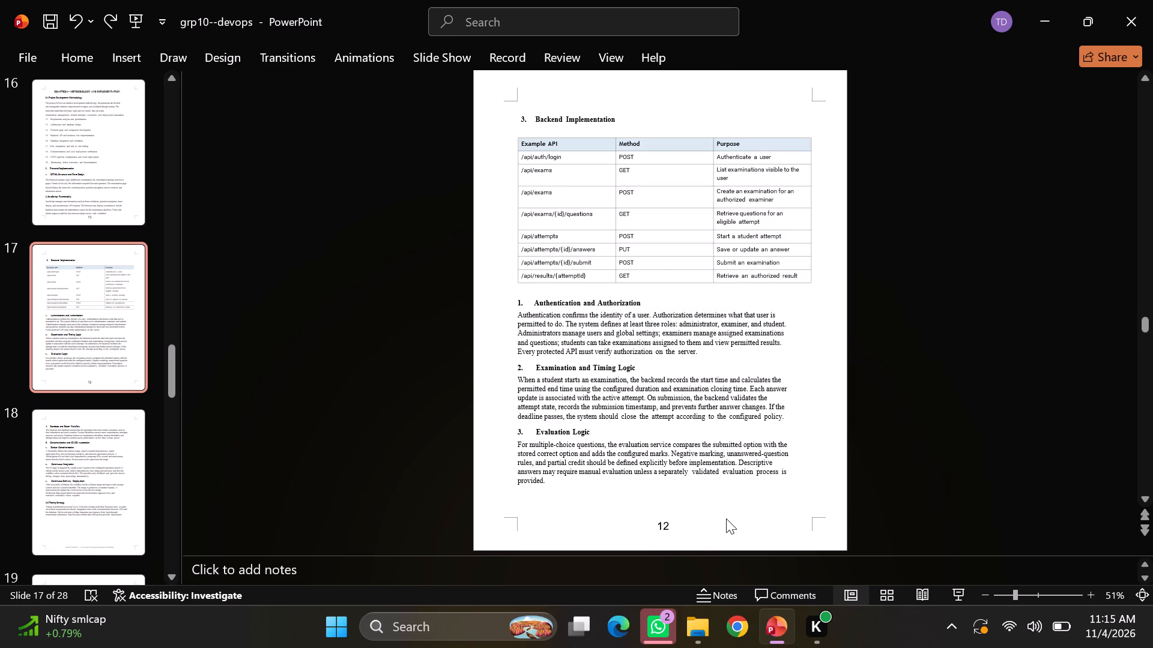
pyautogui.press('Down')
pyautogui.hotkey('ctrl', 'v')
pyautogui.press('Right')
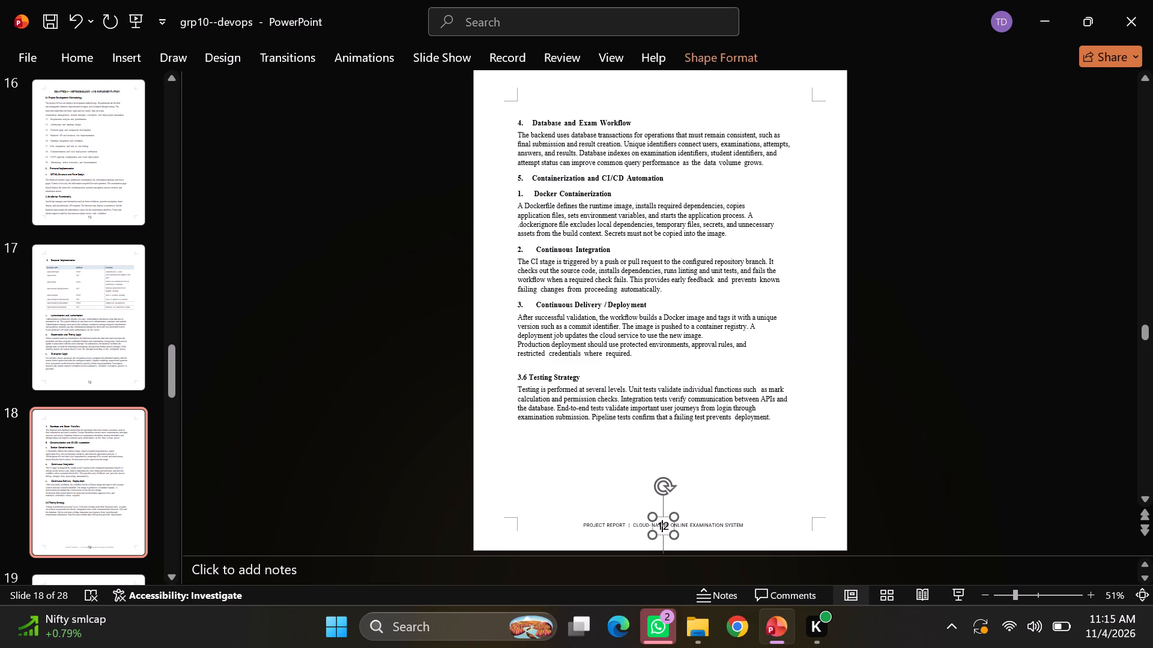
pyautogui.press('Right')
pyautogui.press('BackSpace')
pyautogui.press('3')
# Check the page numbering on the preceding slides and set the page number on slide 17 to 14.
pyautogui.click(74, 131)
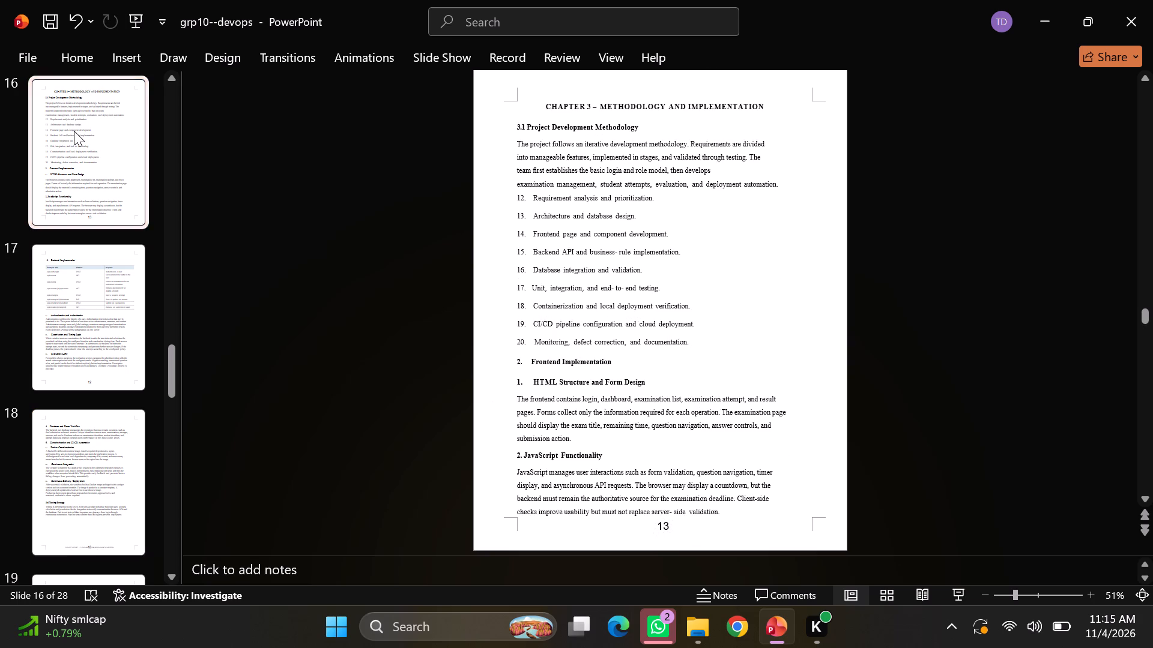
pyautogui.press('Up')
pyautogui.press('Up')
pyautogui.press('Up')
pyautogui.press('Down')
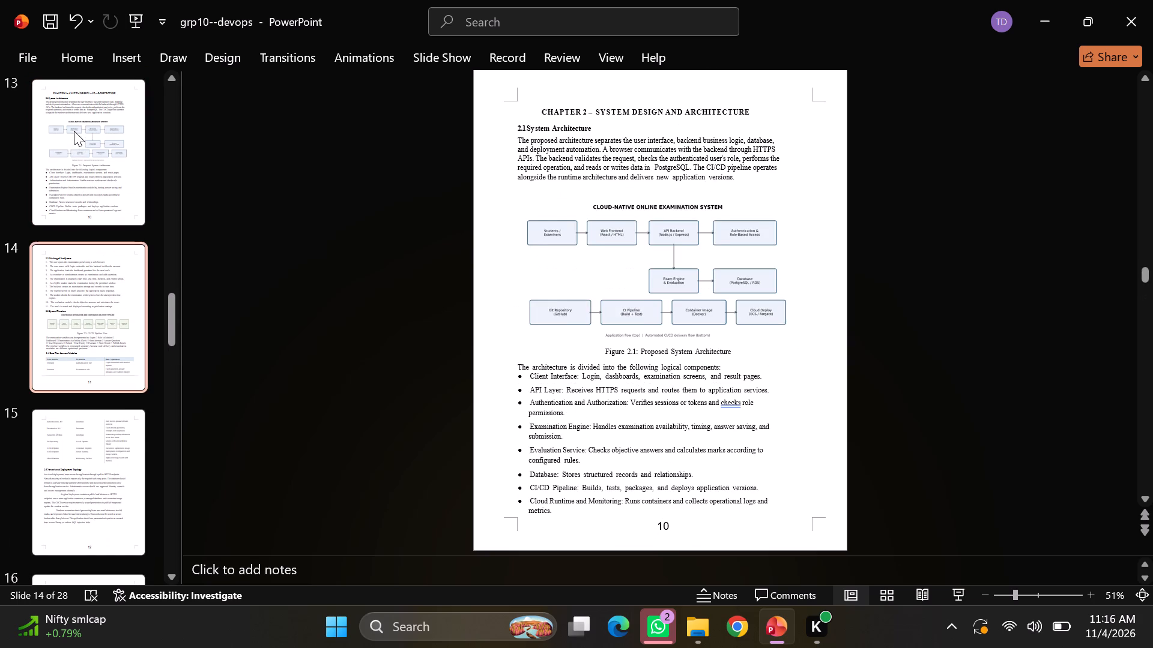
pyautogui.press('Down')
pyautogui.press('Down')
pyautogui.press('Down')
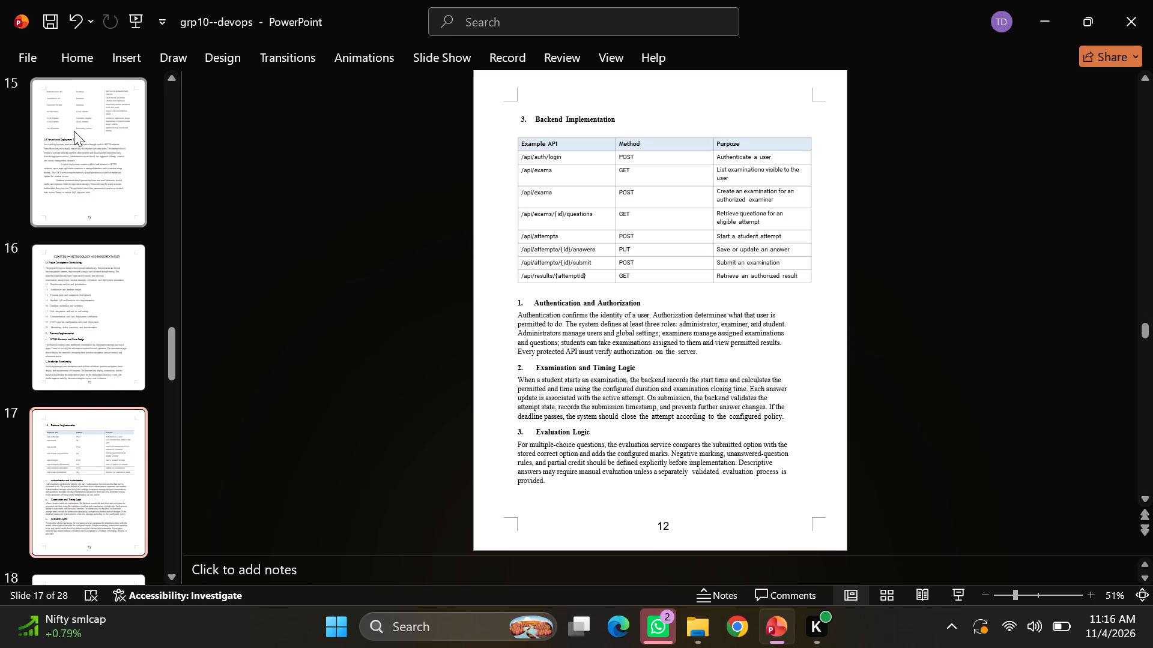
pyautogui.click(668, 525)
pyautogui.press('BackSpace')
pyautogui.press('4')
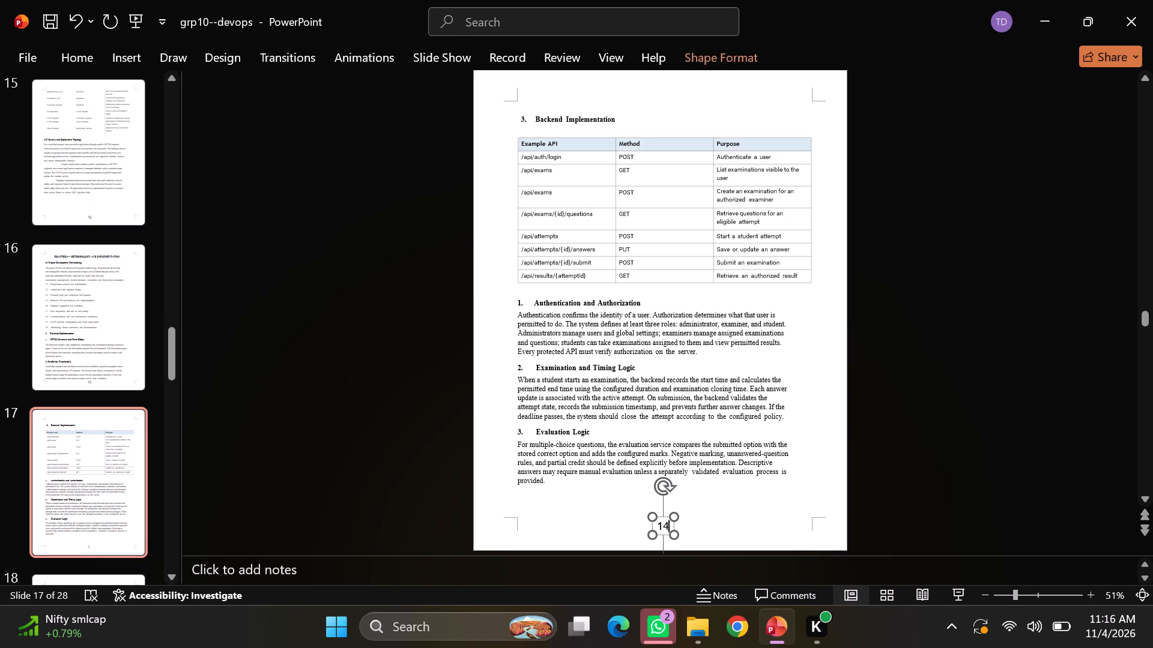
# Delete the project report footer on slide 18 and set that slide's page number to 15.
pyautogui.click(925, 448)
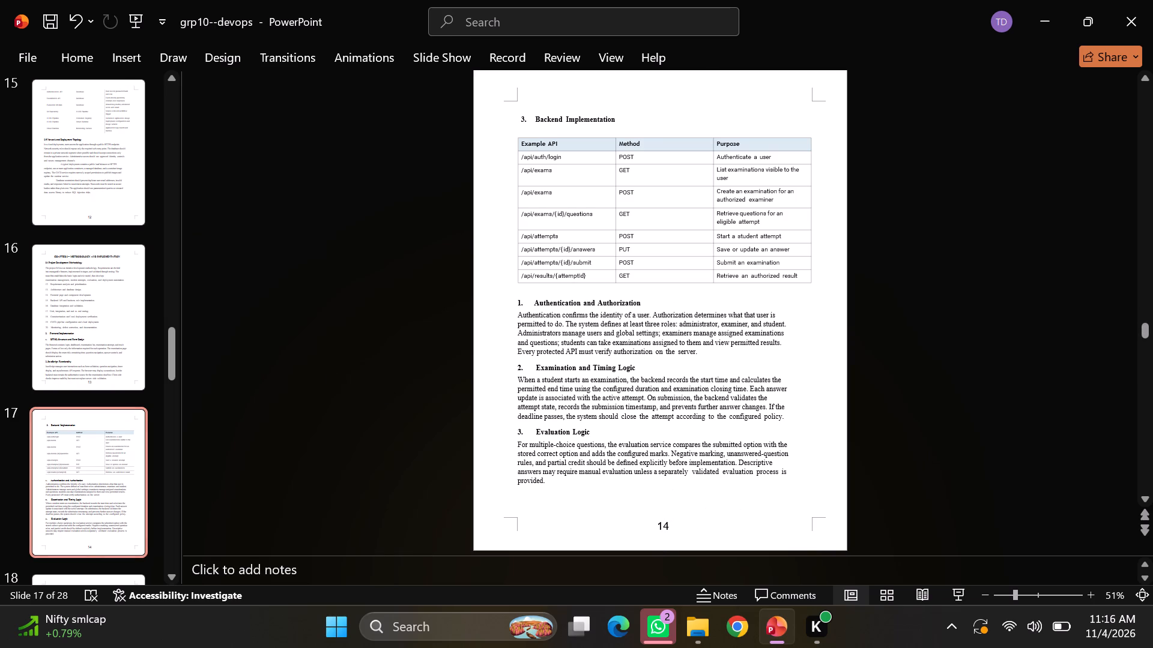
pyautogui.press('Down')
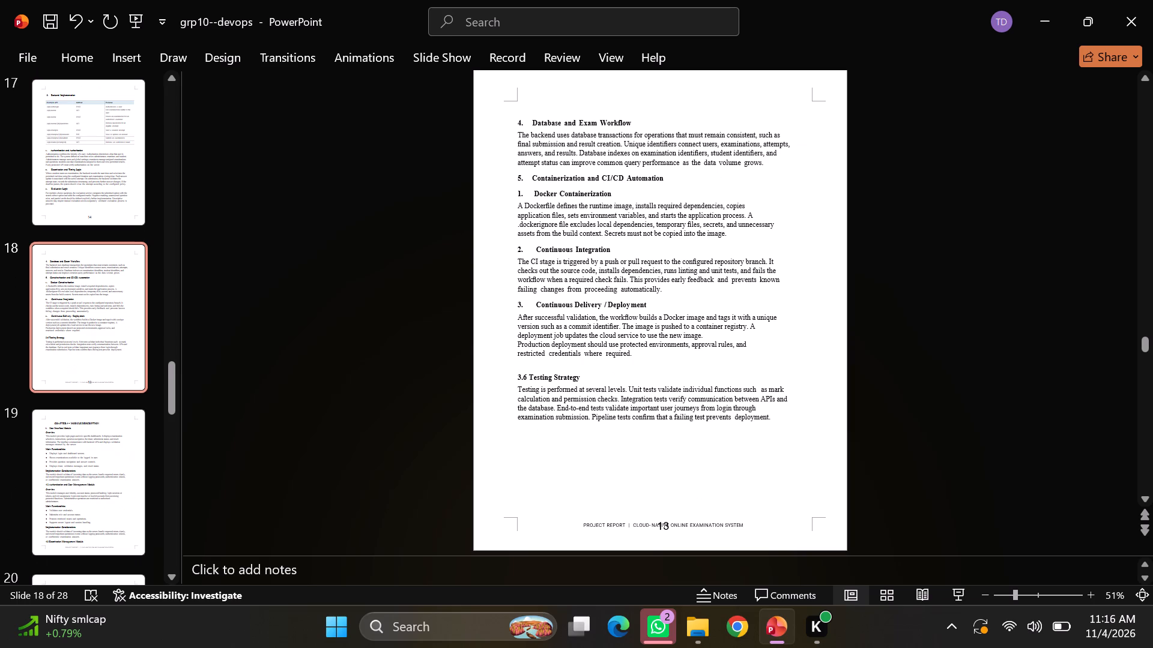
pyautogui.click(685, 524)
pyautogui.click(692, 521)
pyautogui.press('BackSpace')
pyautogui.click(668, 526)
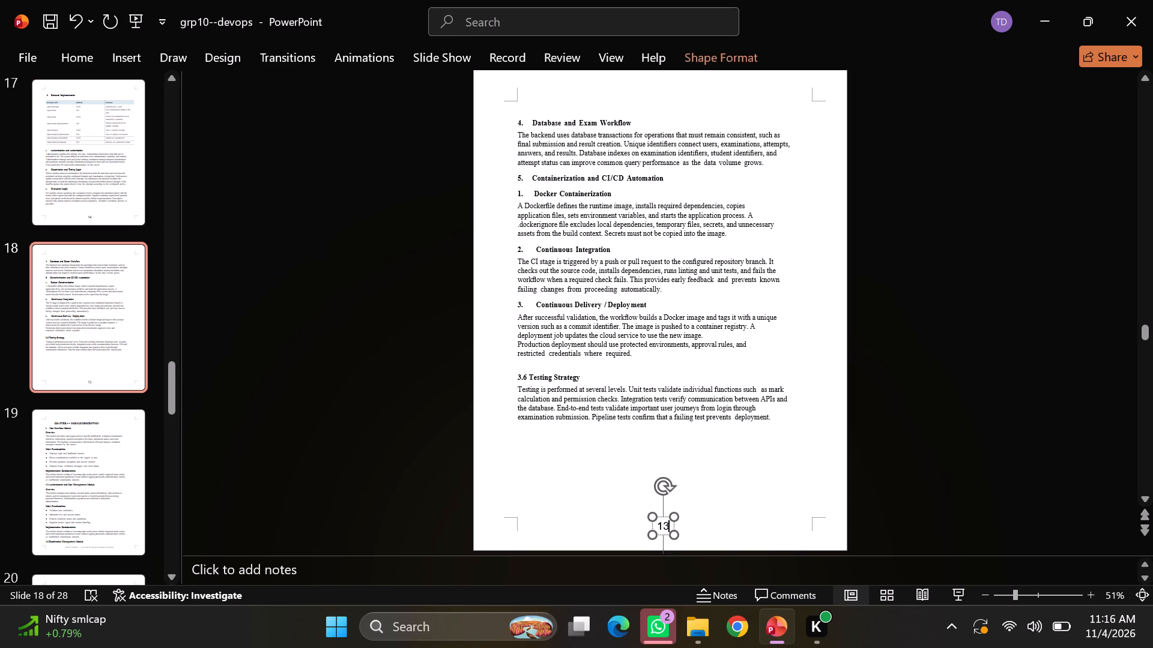
pyautogui.press('BackSpace')
pyautogui.press('5')
pyautogui.click(717, 491)
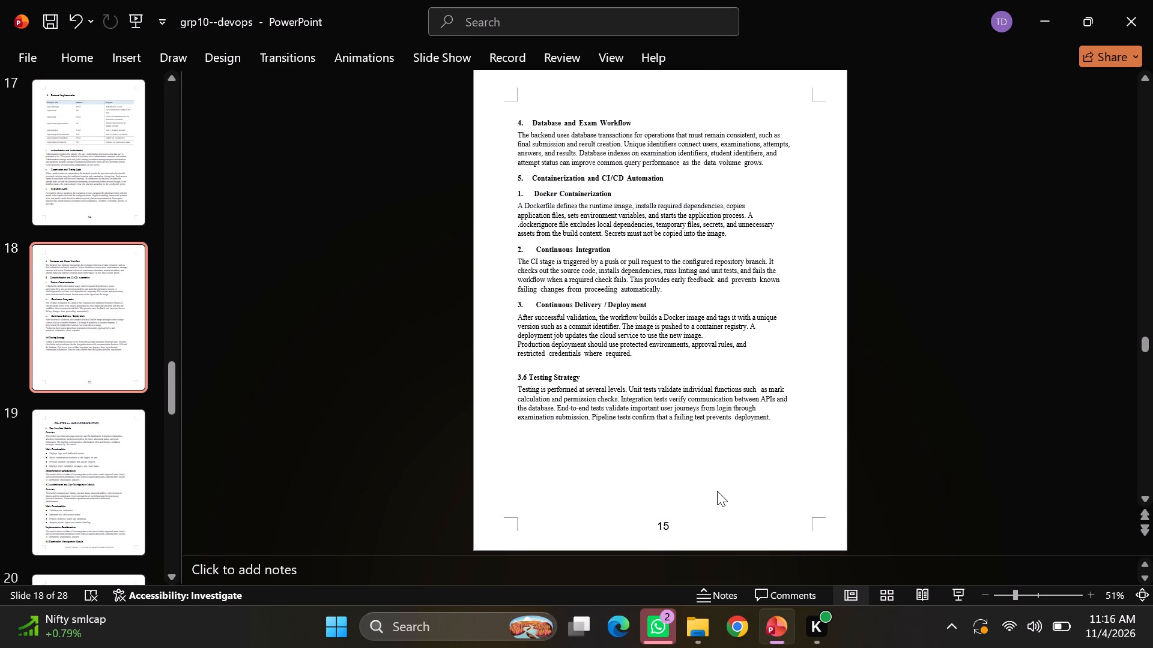
# Replace the project report footer on slide 19 with the copied page number, changed to 15.
pyautogui.press('Down')
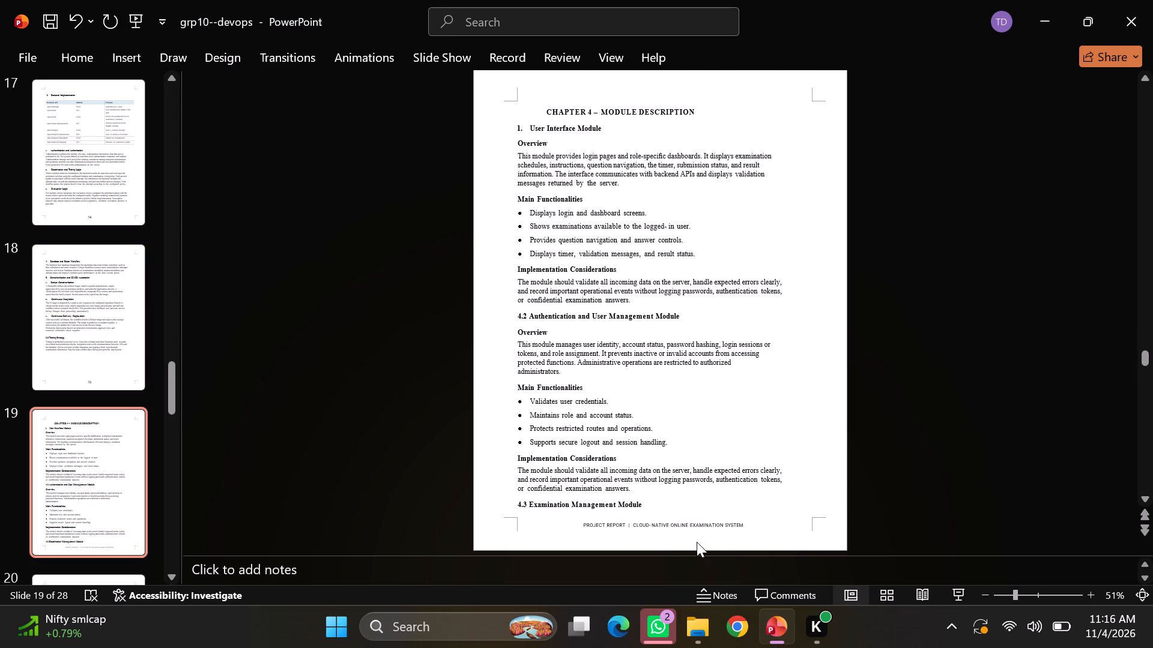
pyautogui.click(692, 526)
pyautogui.click(697, 521)
pyautogui.press('BackSpace')
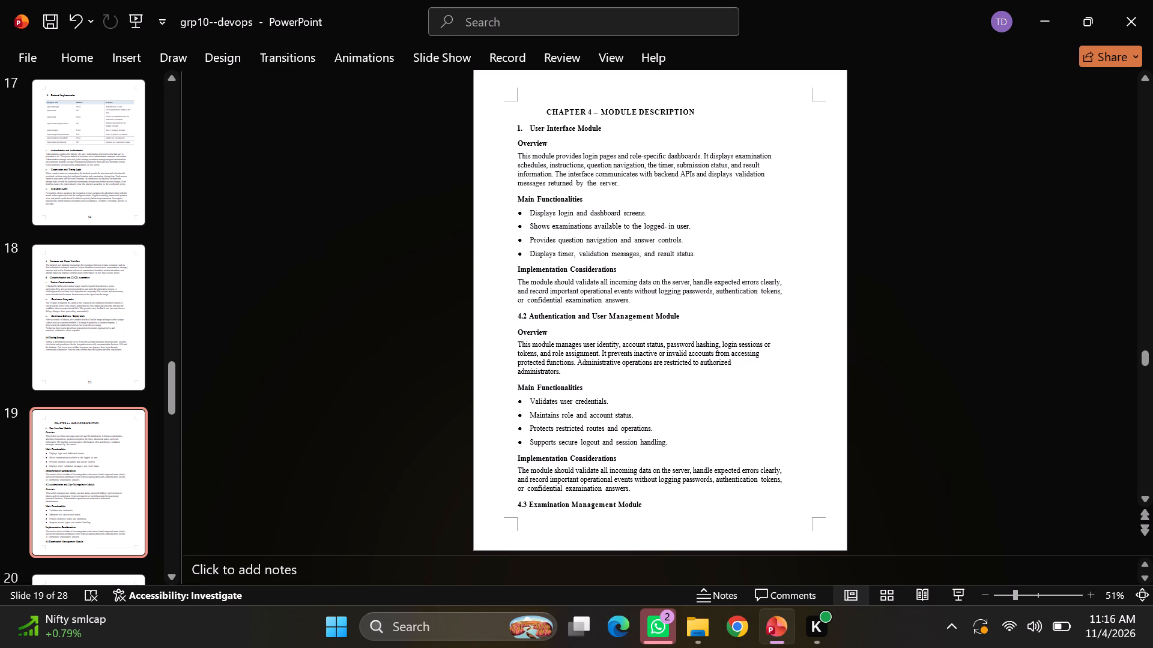
pyautogui.hotkey('ctrl', 'v')
pyautogui.press('Right')
pyautogui.press('Right')
pyautogui.press('BackSpace')
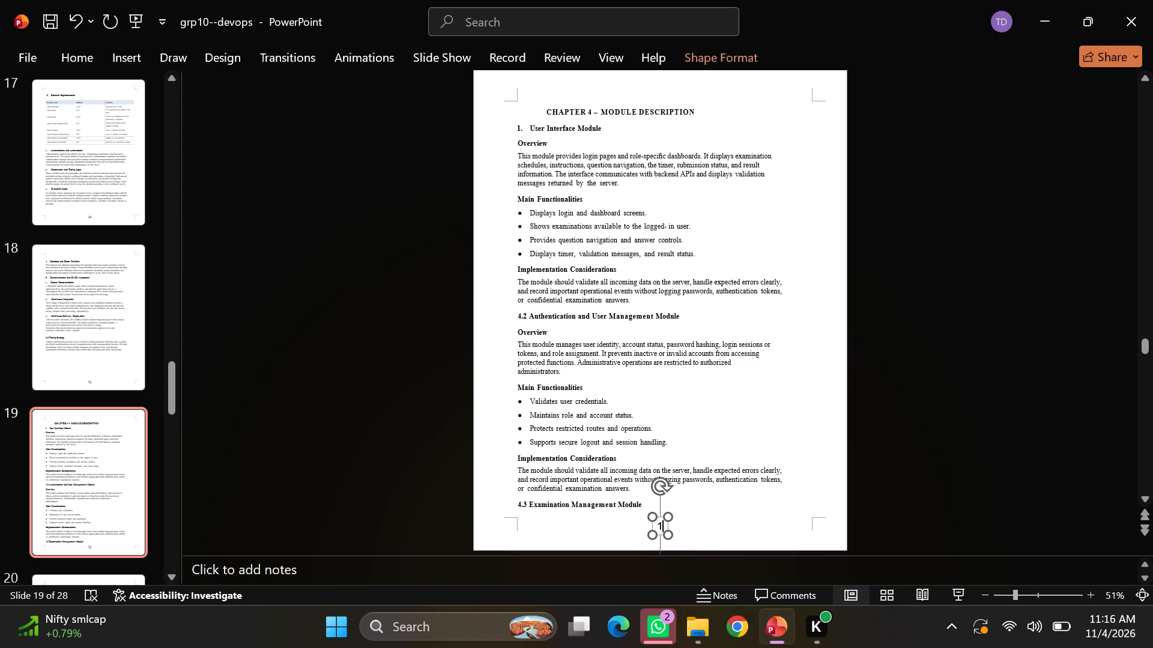
pyautogui.press('5')
pyautogui.click(797, 419)
# Check the page numbers on the preceding slides and set the page number on slide 19 to 16.
pyautogui.press('Up')
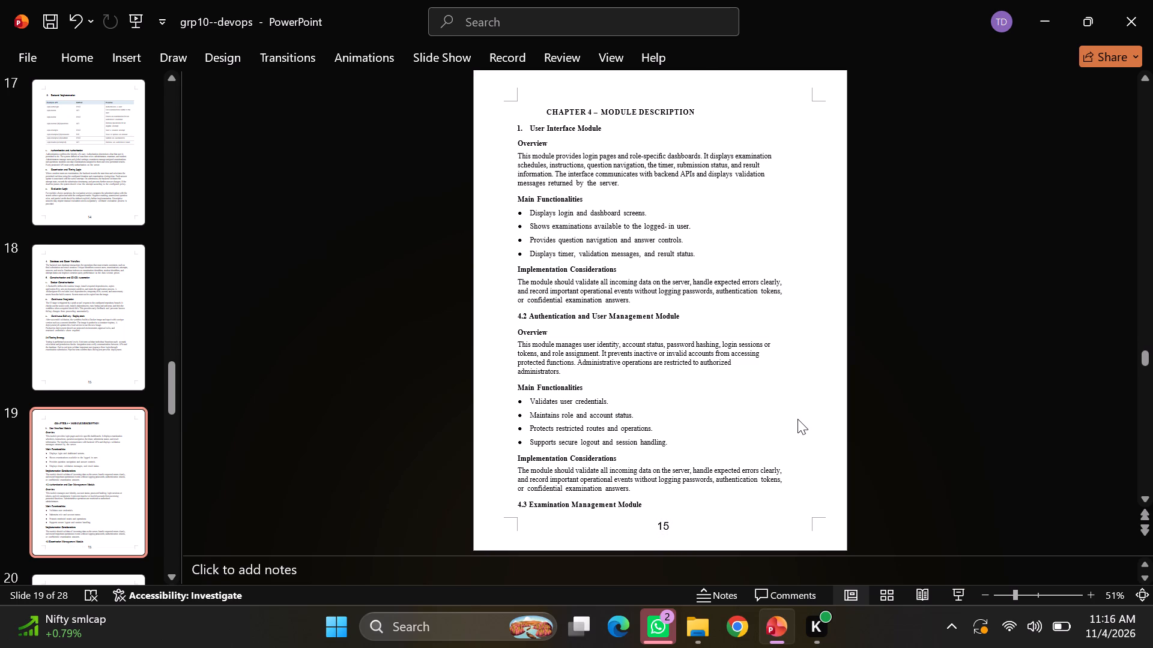
pyautogui.press('Down')
pyautogui.press('Up')
pyautogui.press('Up')
pyautogui.press('Down')
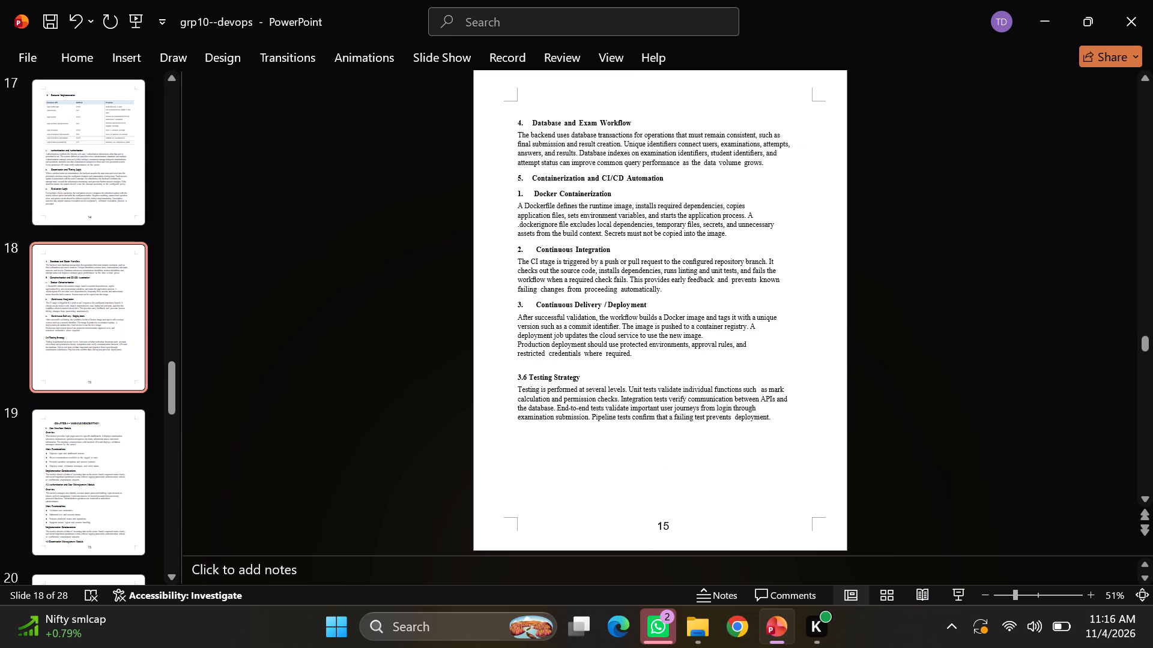
pyautogui.press('Down')
pyautogui.click(668, 524)
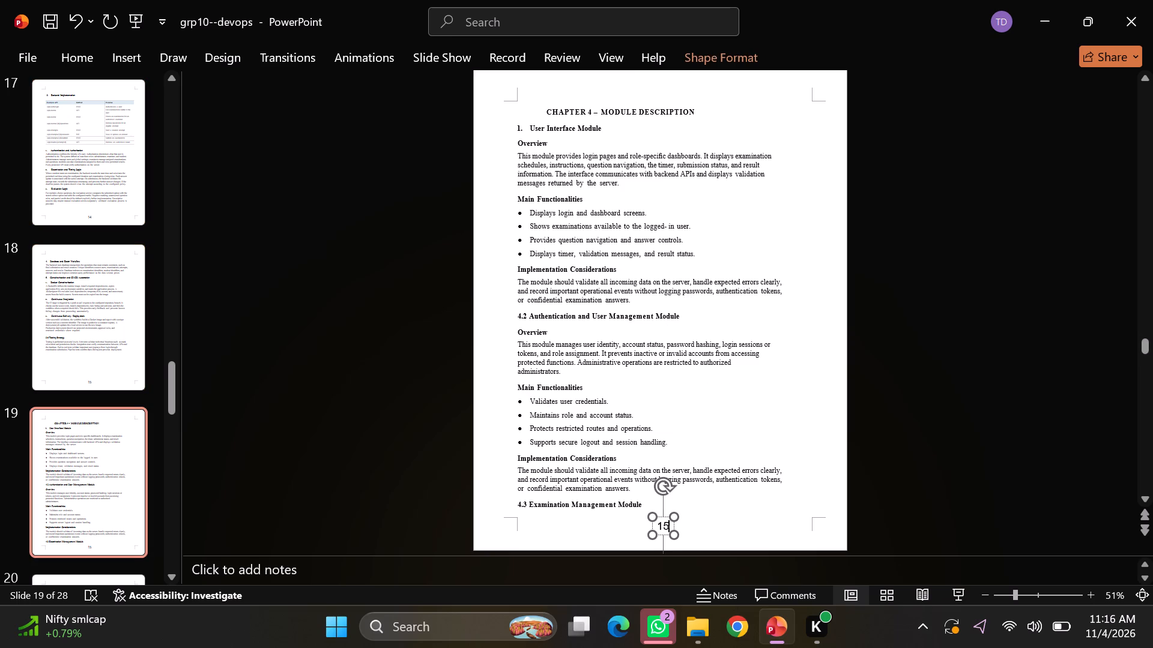
pyautogui.press('BackSpace')
pyautogui.press('6')
pyautogui.click(841, 440)
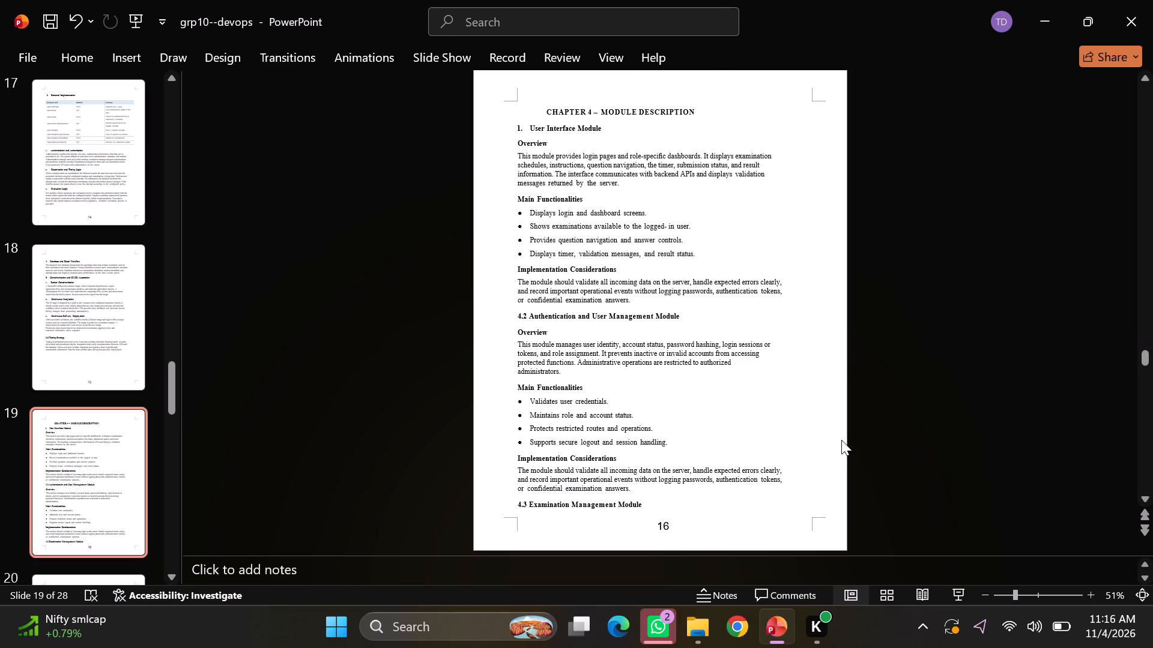
# Paste the copied page number onto slide 20, change it to 17 and delete that slide's project report footer.
pyautogui.press('Down')
pyautogui.hotkey('ctrl', 'b')
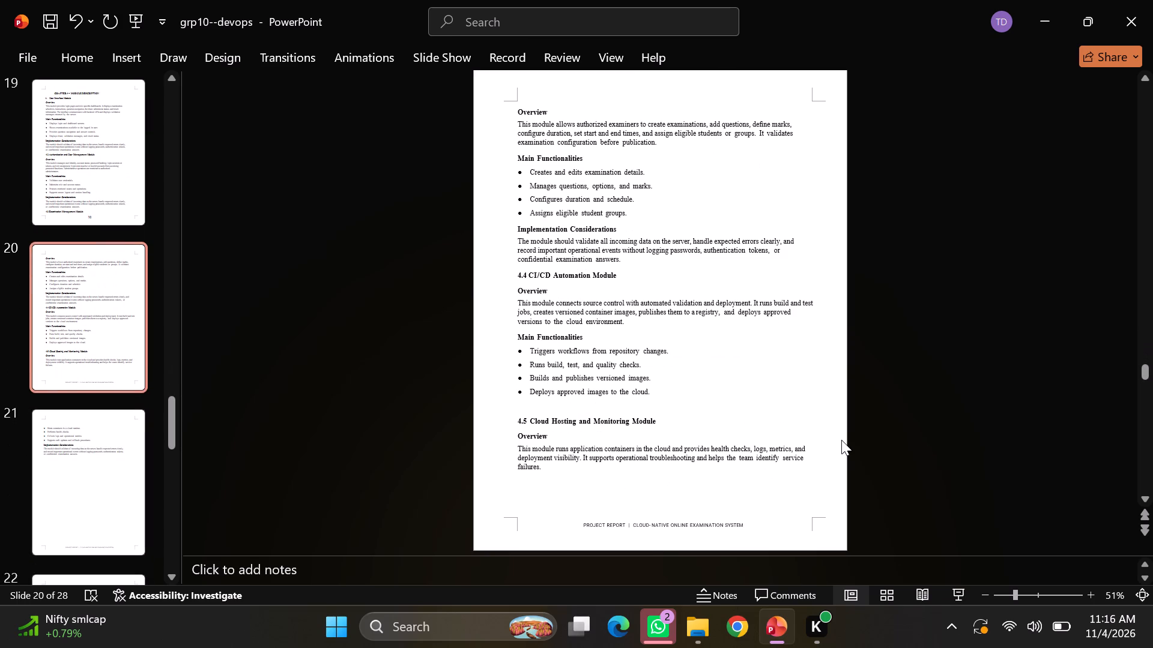
pyautogui.hotkey('ctrl', 'v')
pyautogui.press('Right')
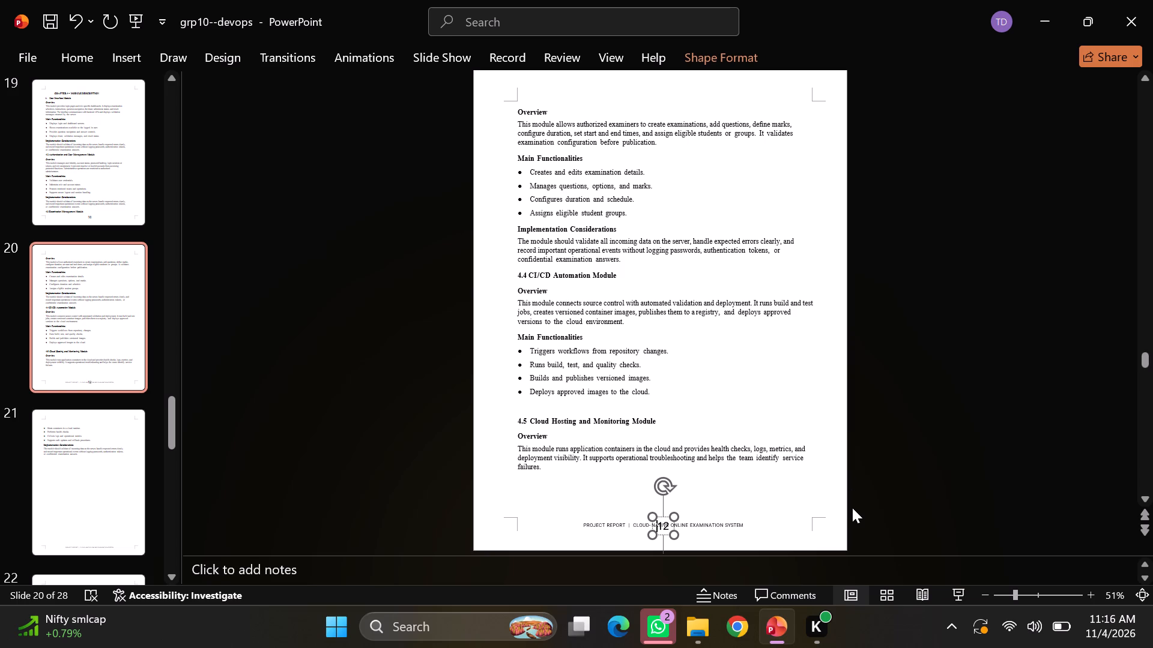
pyautogui.press('Right')
pyautogui.press('BackSpace')
pyautogui.press('7')
pyautogui.click(719, 522)
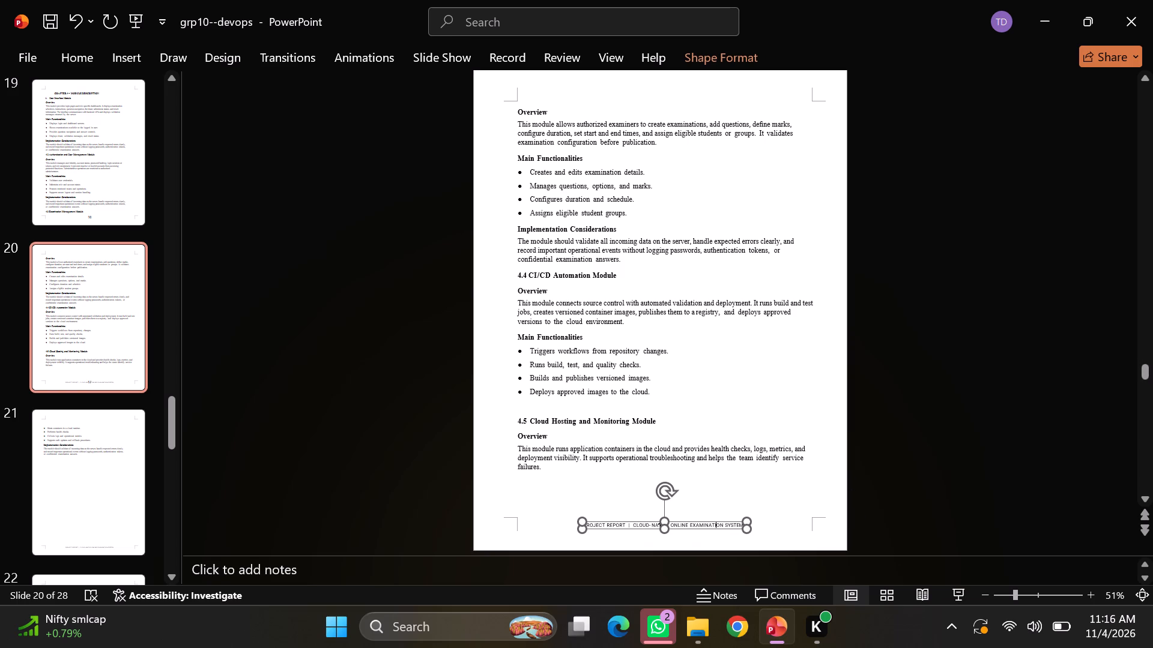
pyautogui.click(719, 518)
pyautogui.press('BackSpace')
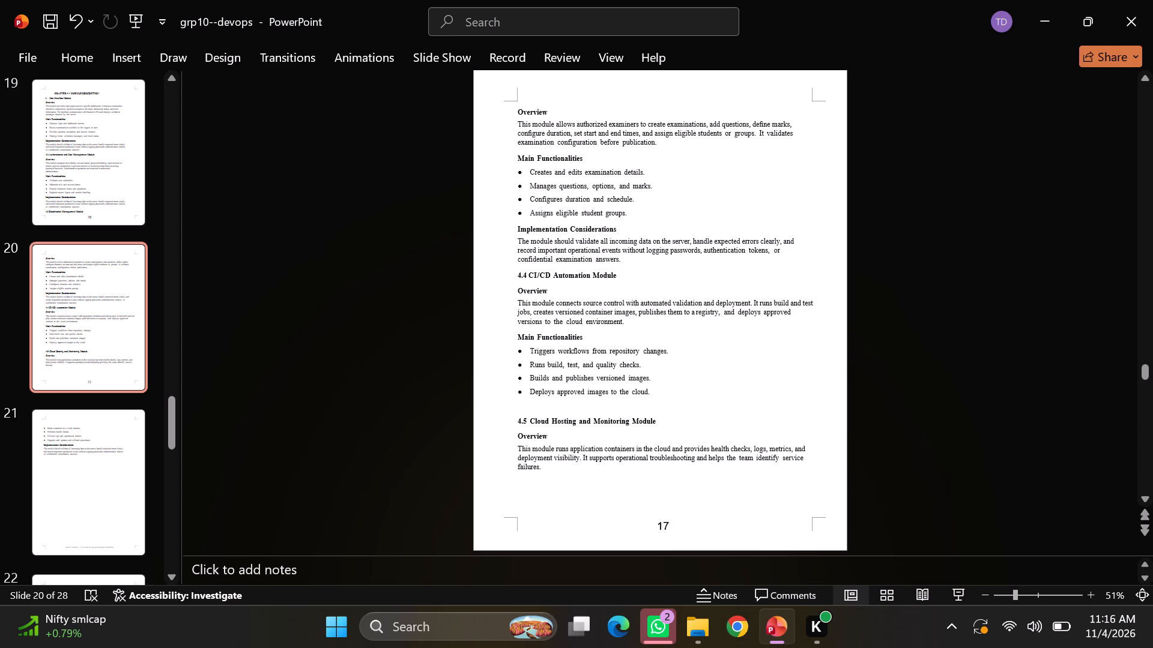
# Review slides 19 to 22 to check the page numbering and how the module description continues across the pages.
pyautogui.click(126, 321)
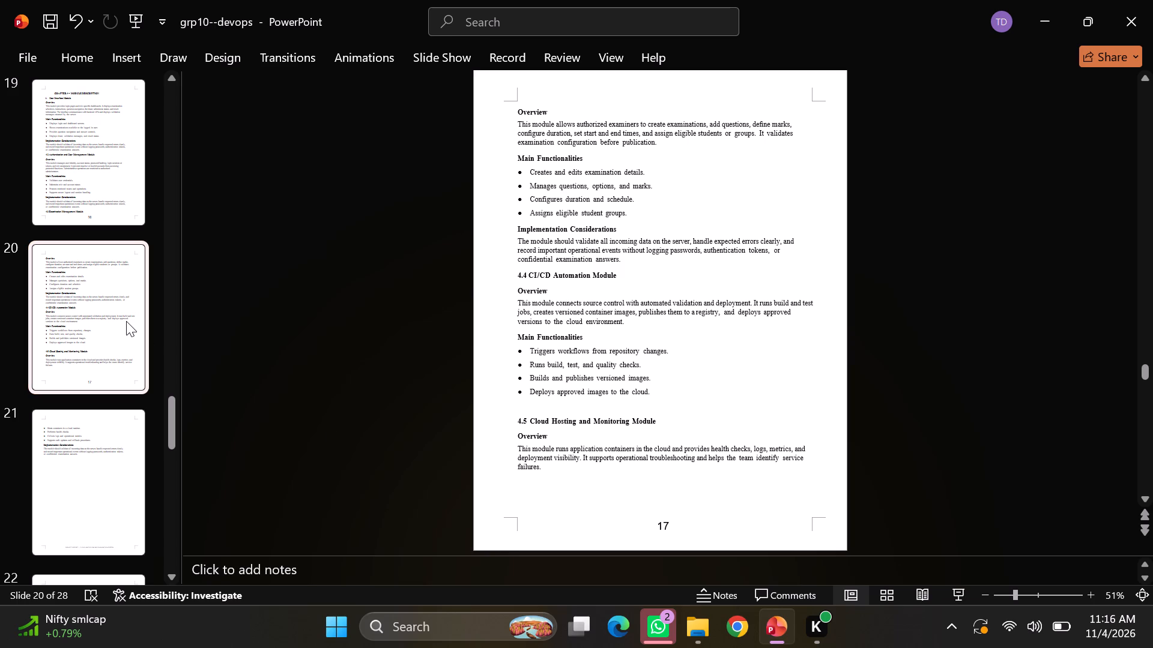
pyautogui.press('Up')
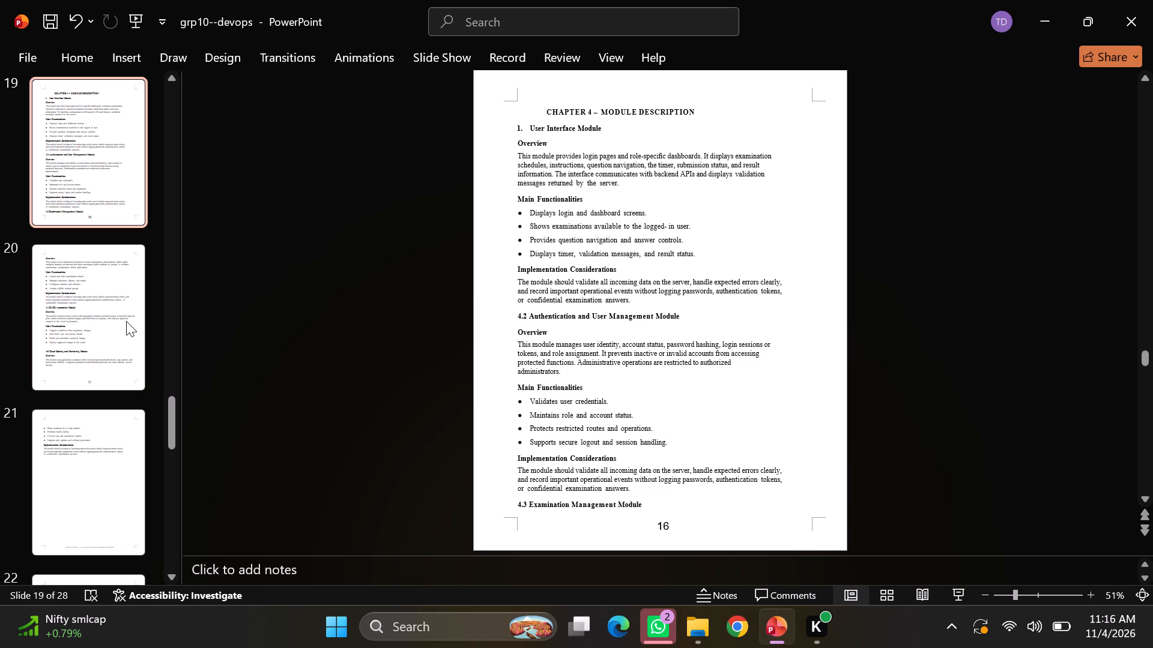
pyautogui.press('Down')
pyautogui.press('Down')
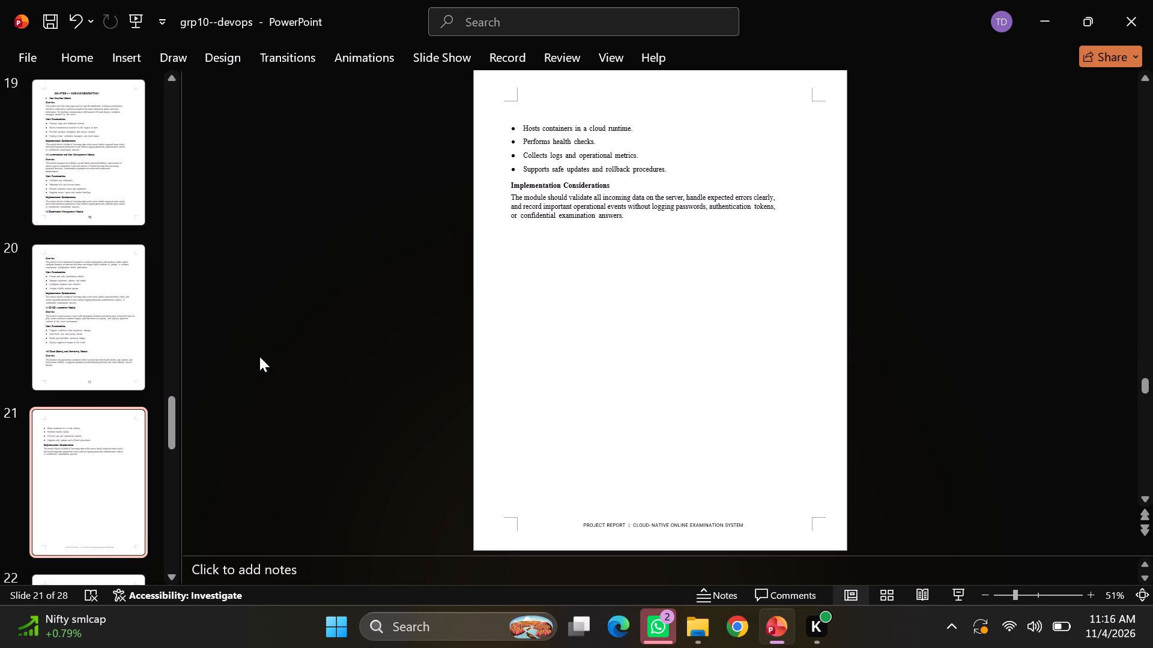
pyautogui.press('Up')
pyautogui.press('Down')
pyautogui.press('Down')
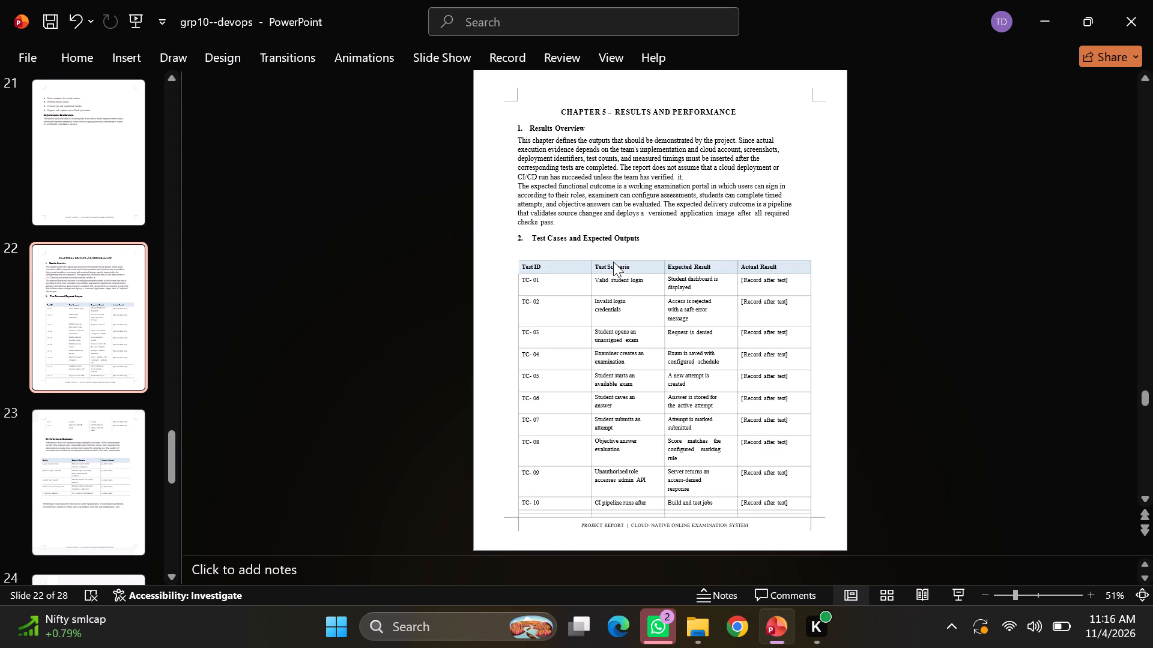
pyautogui.press('Up')
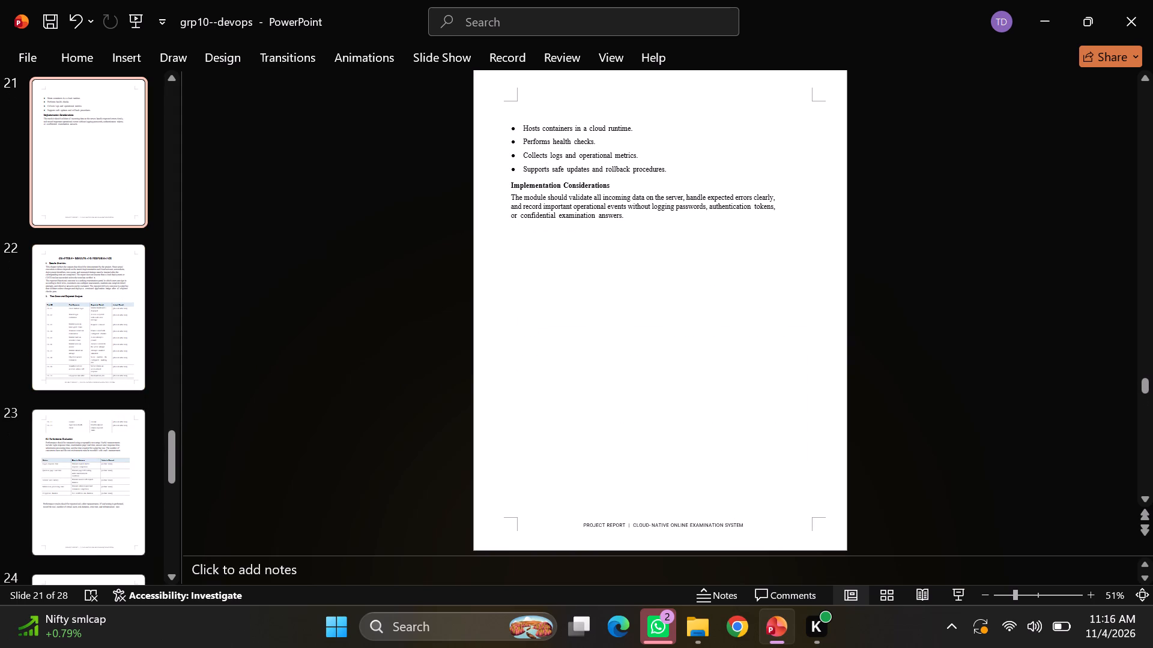
pyautogui.press('Down')
pyautogui.press('Up')
pyautogui.press('Up')
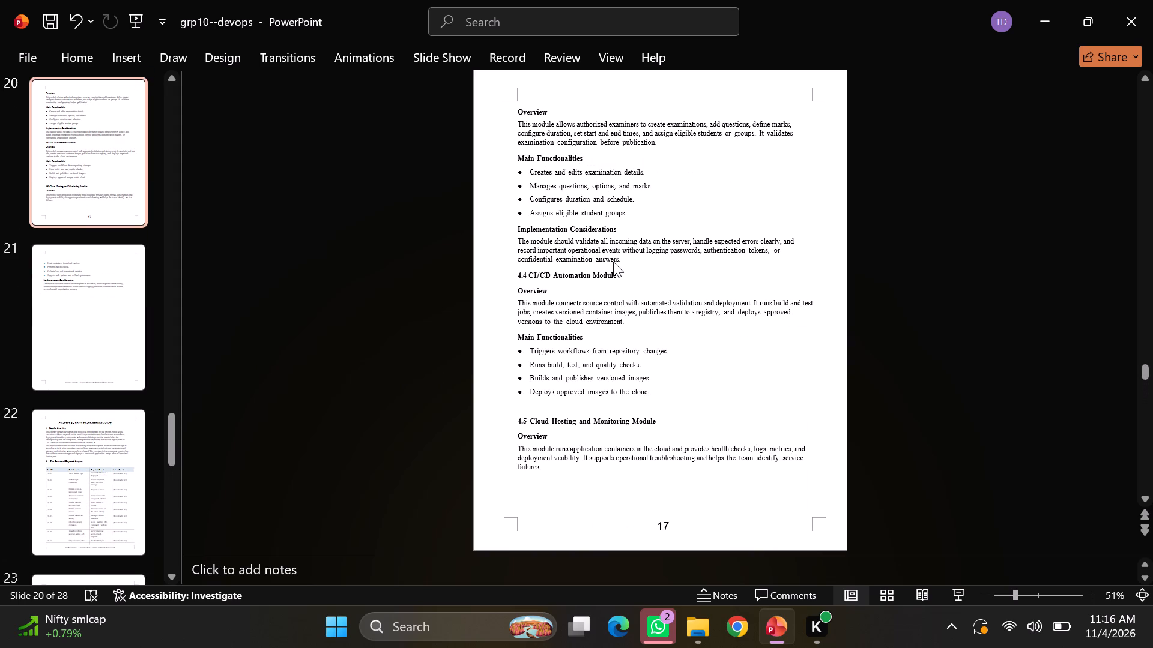
pyautogui.press('Down')
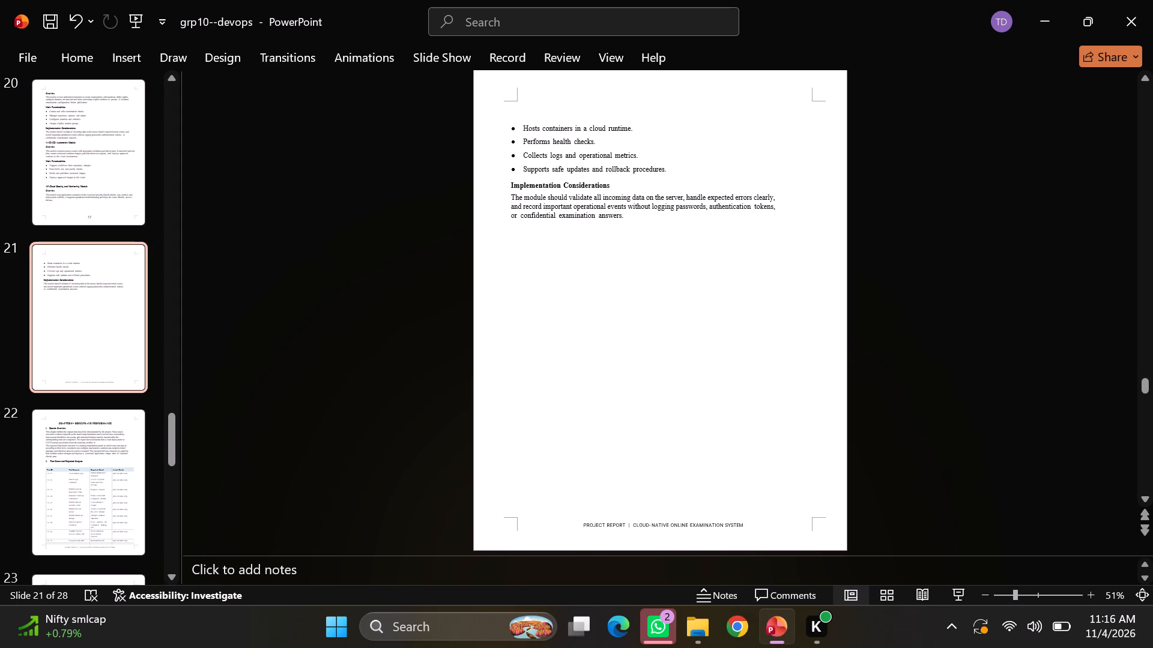
# Copy the four cloud hosting bullets from slide 21 to slide 20, placing them below the section 4.5 overview paragraph.
pyautogui.moveTo(674, 163); pyautogui.dragTo(525, 132)
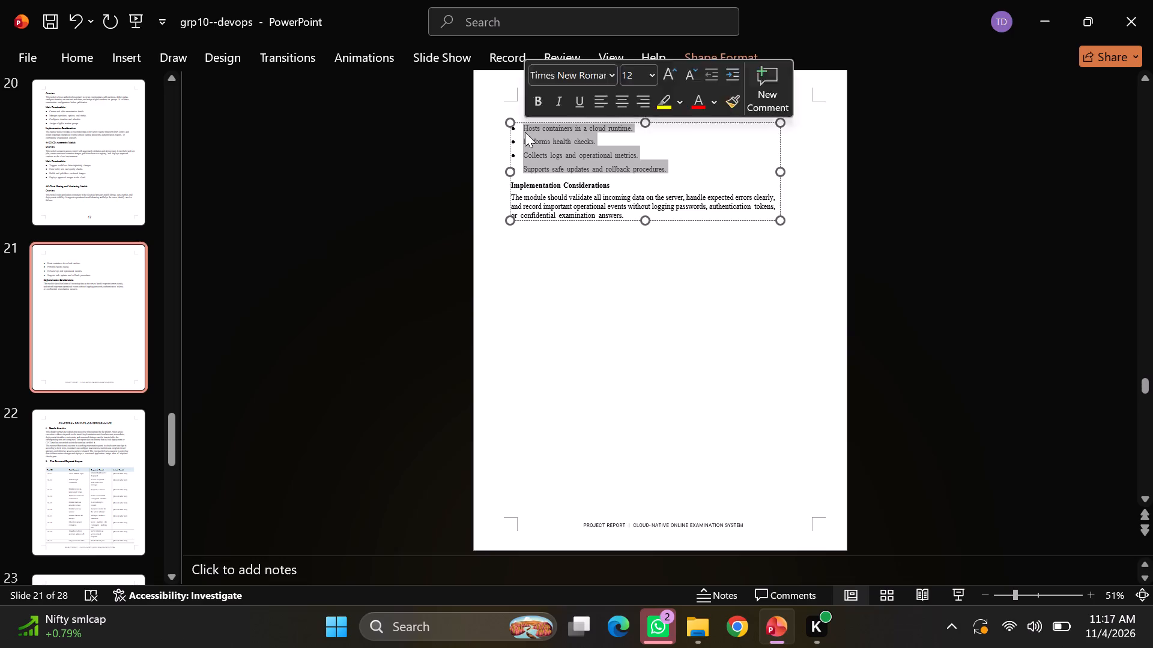
pyautogui.hotkey('ctrl', 'c')
pyautogui.click(66, 129)
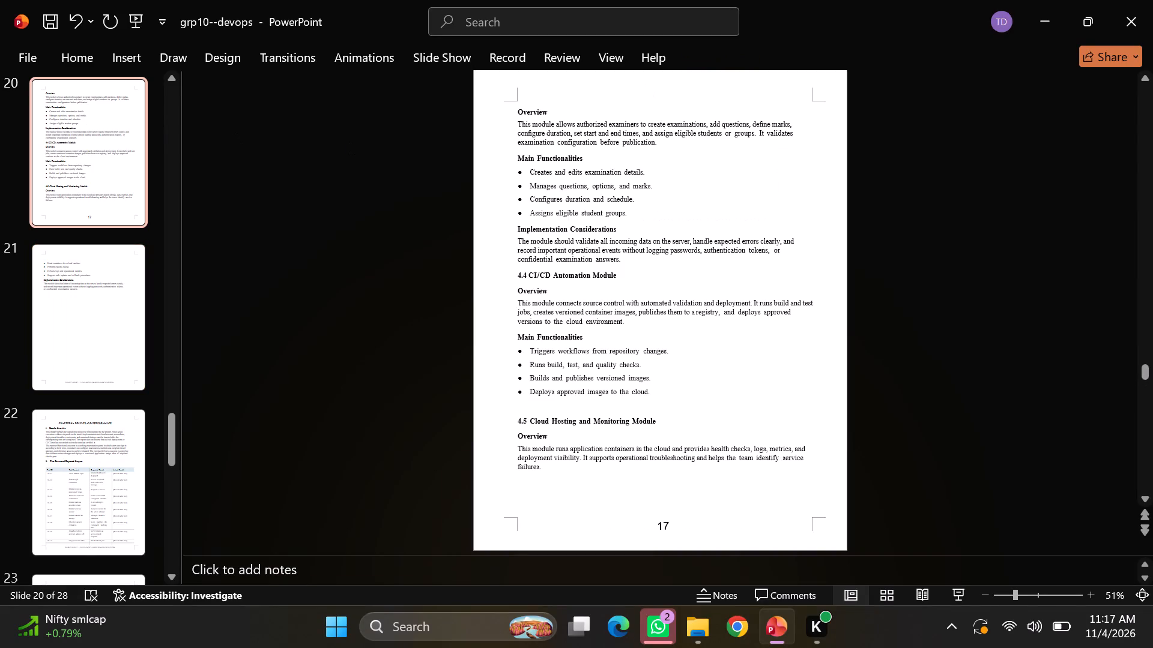
pyautogui.hotkey('ctrl', 'v')
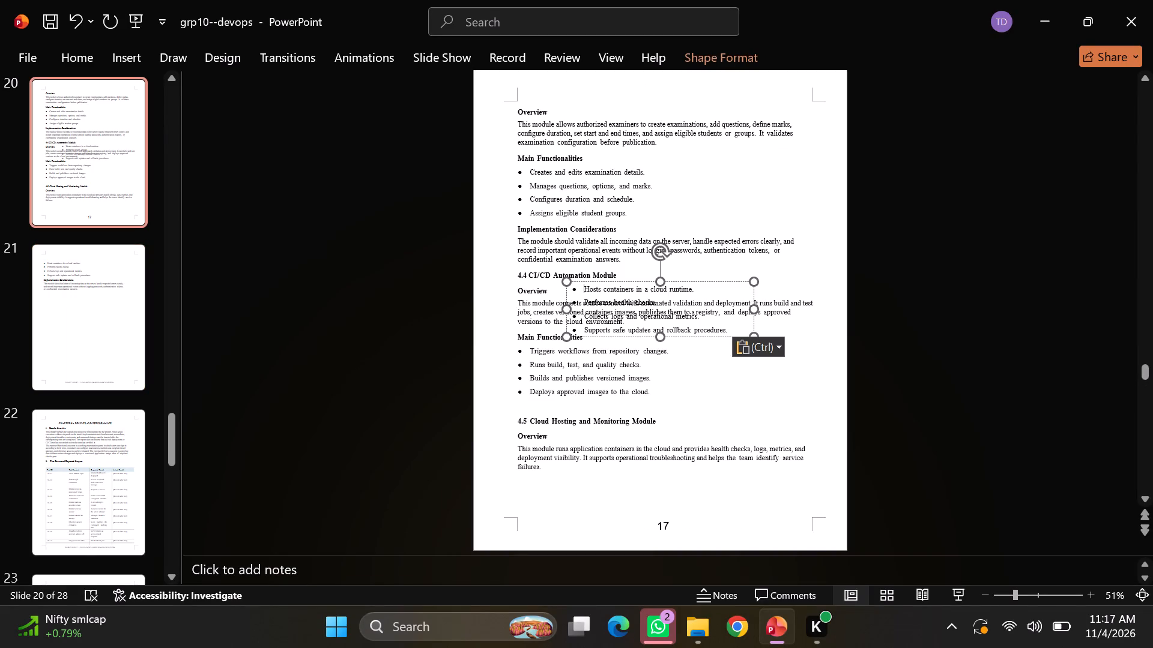
pyautogui.moveTo(684, 335); pyautogui.dragTo(624, 523)
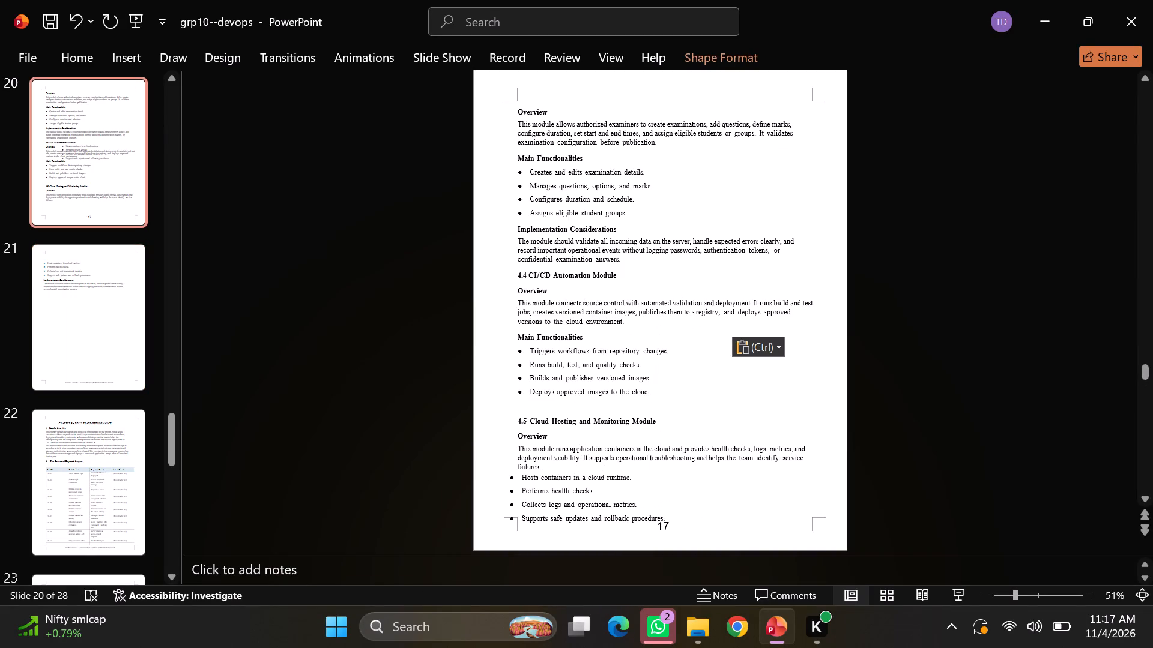
pyautogui.moveTo(624, 523); pyautogui.dragTo(626, 520)
pyautogui.moveTo(673, 518); pyautogui.dragTo(644, 520)
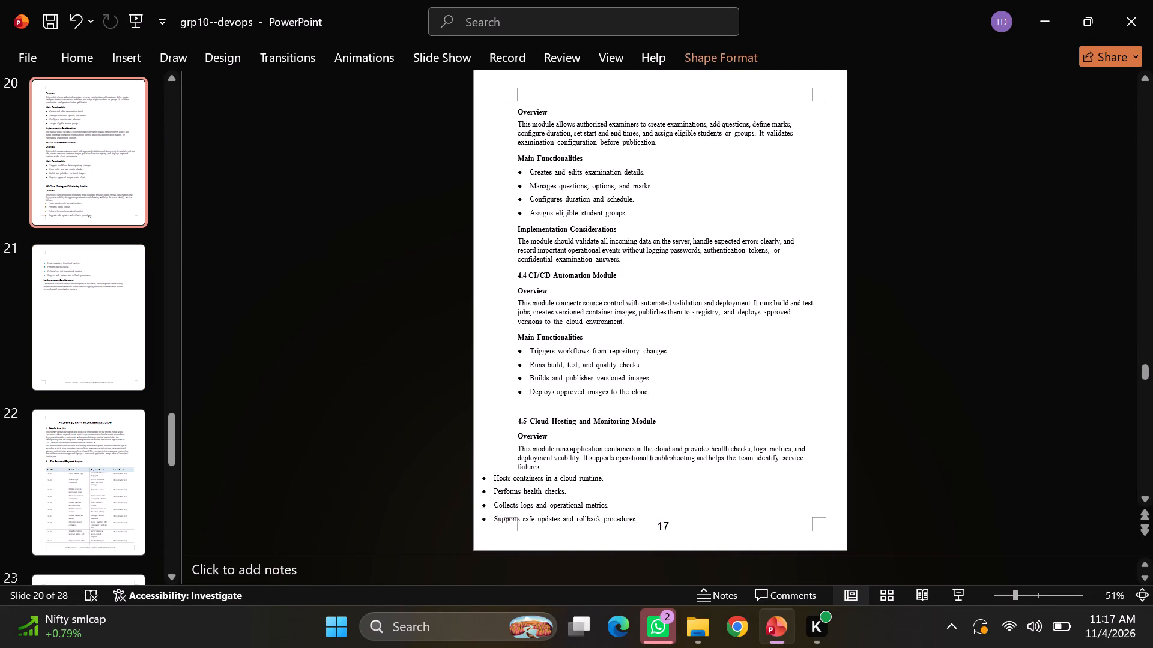
pyautogui.moveTo(644, 520); pyautogui.dragTo(673, 525)
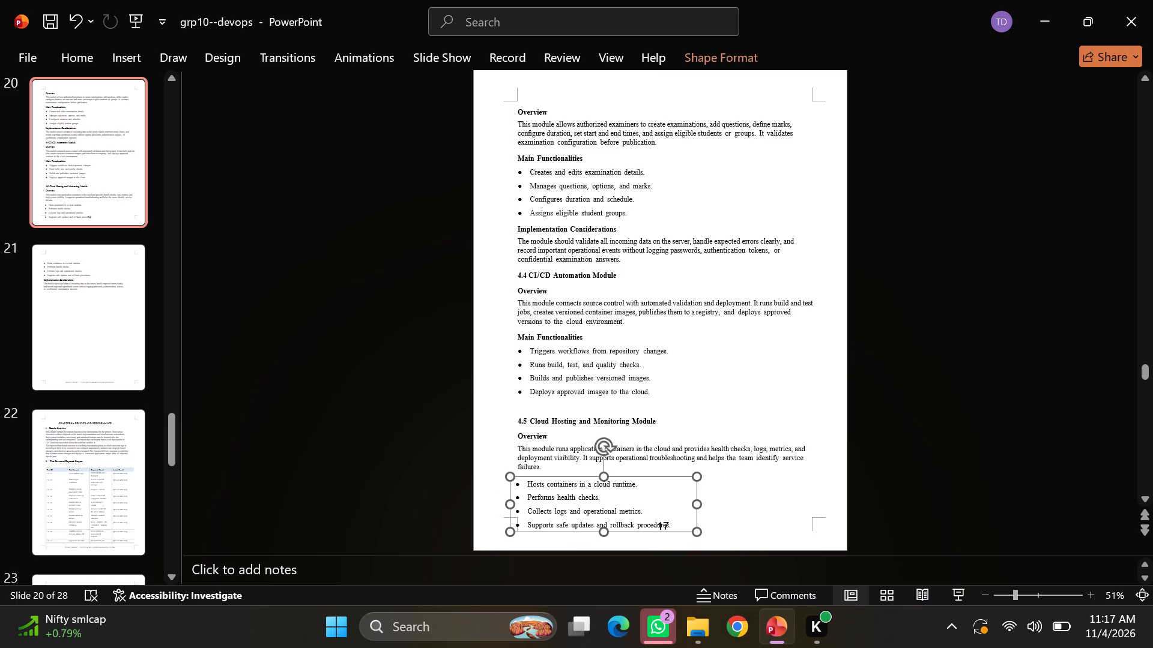
# Remove the "Supports safe updates and rollback procedures" bullet from the pasted list on slide 20 and widen its text box to nearly the paragraph's width.
pyautogui.moveTo(668, 526); pyautogui.dragTo(417, 520)
pyautogui.press('BackSpace')
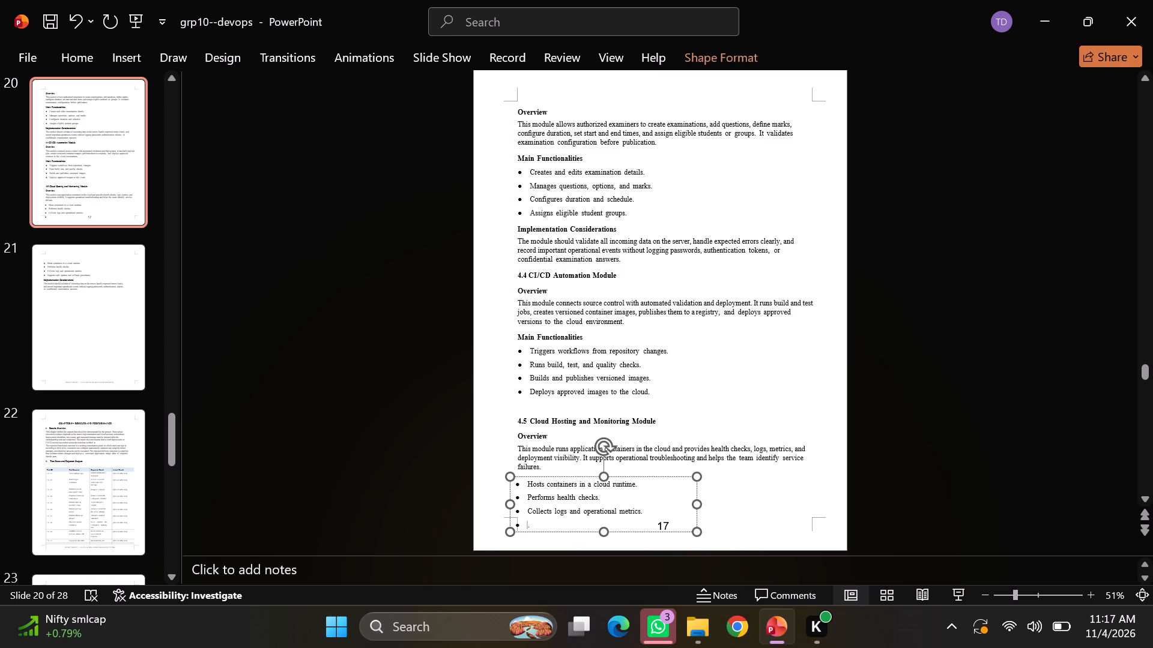
pyautogui.press('BackSpace')
pyautogui.press('BackSpace')
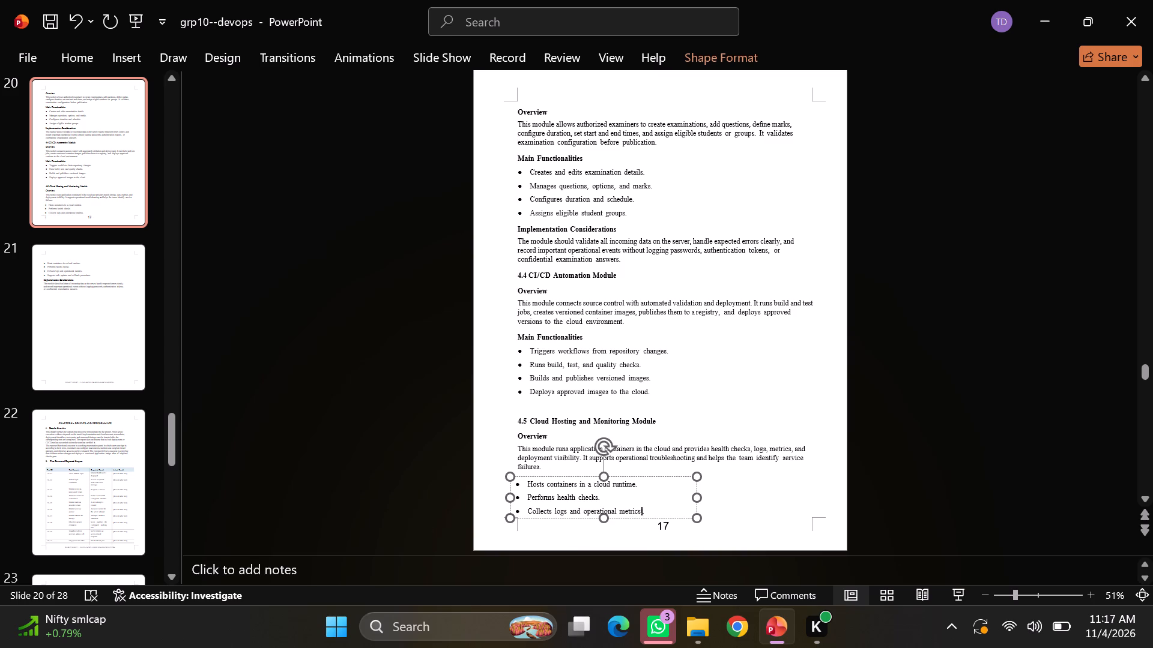
pyautogui.moveTo(698, 497); pyautogui.dragTo(806, 512)
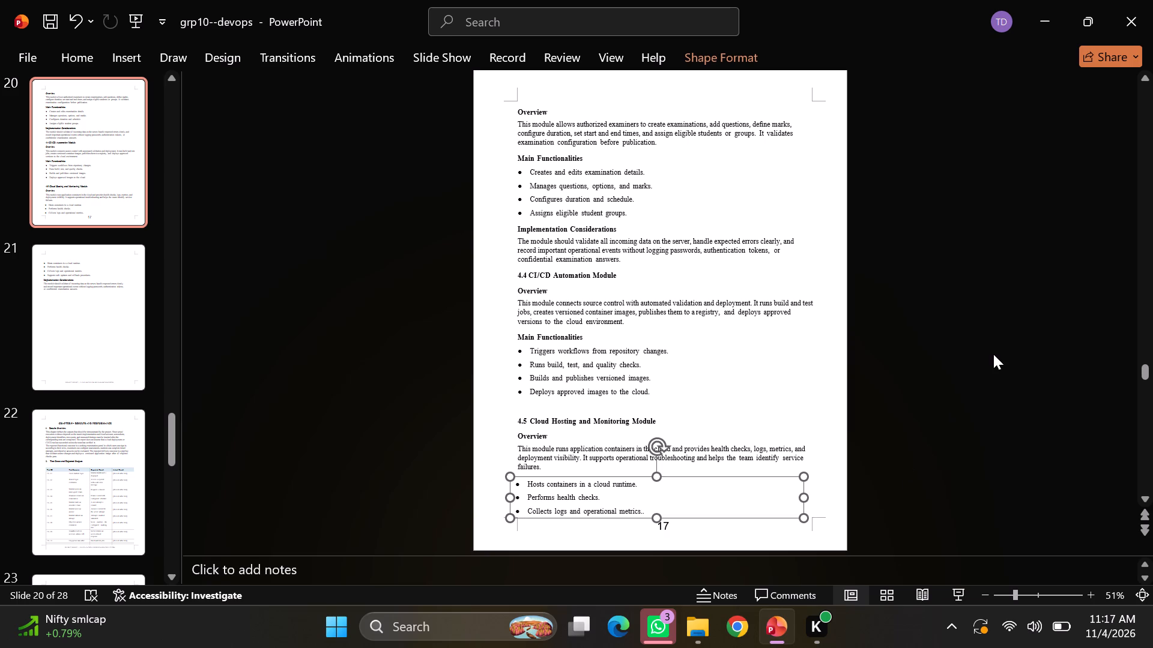
pyautogui.click(993, 354)
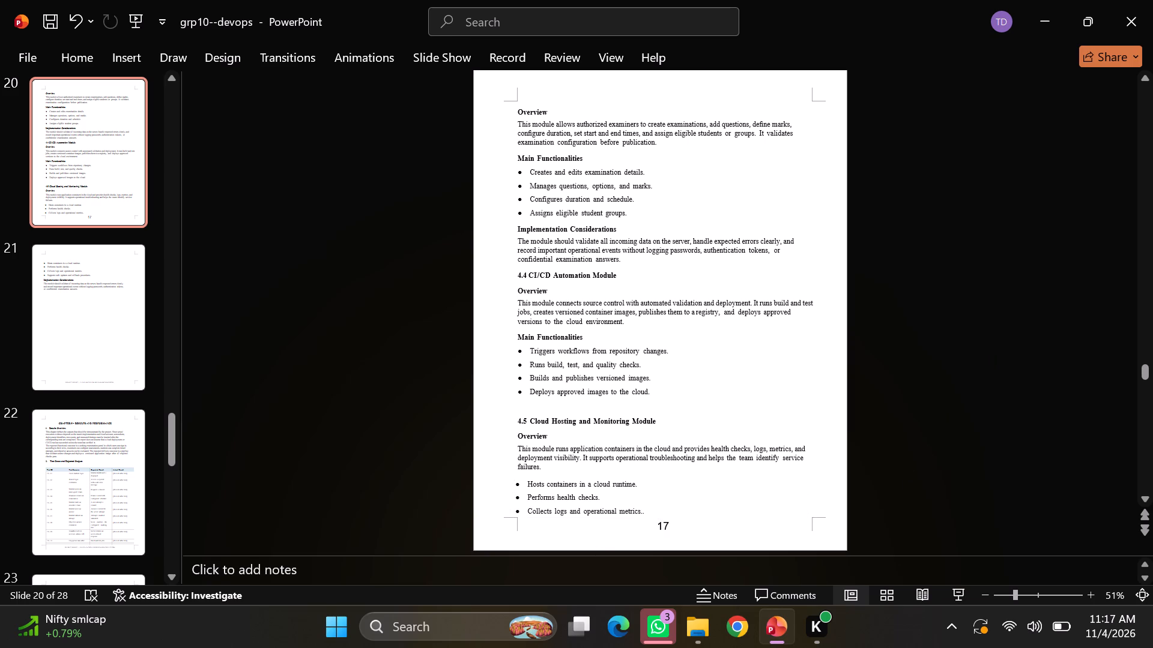
# Nudge the cloud hosting bullet list on slide 20 slightly right to line up with the bullets above it.
pyautogui.click(563, 494)
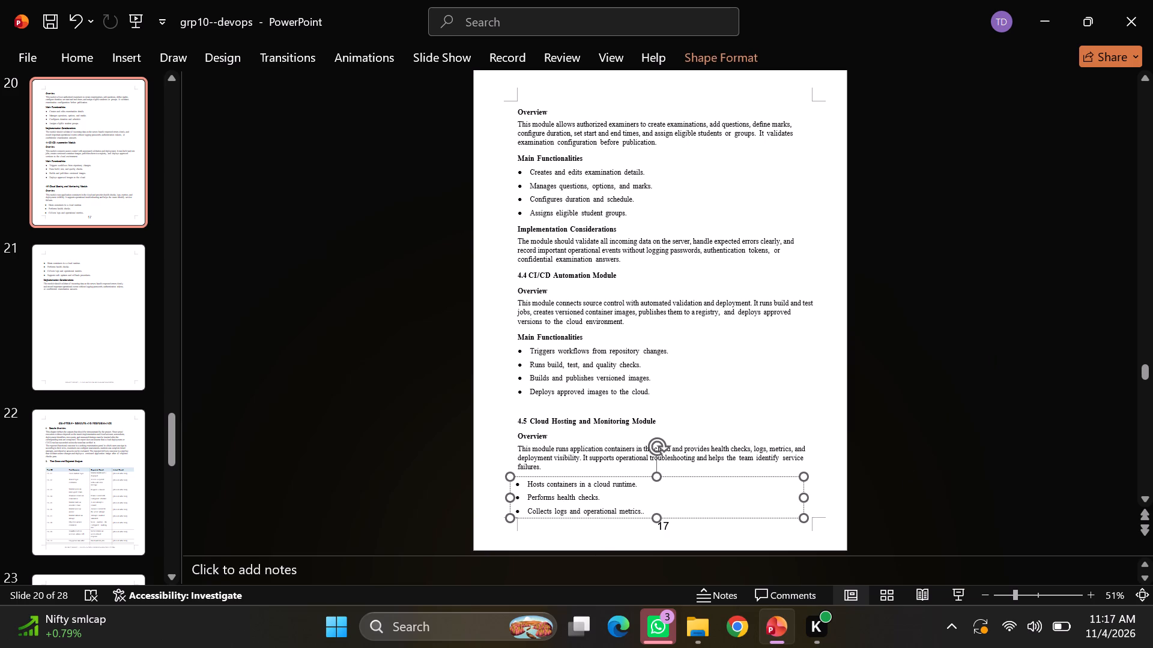
pyautogui.click(570, 476)
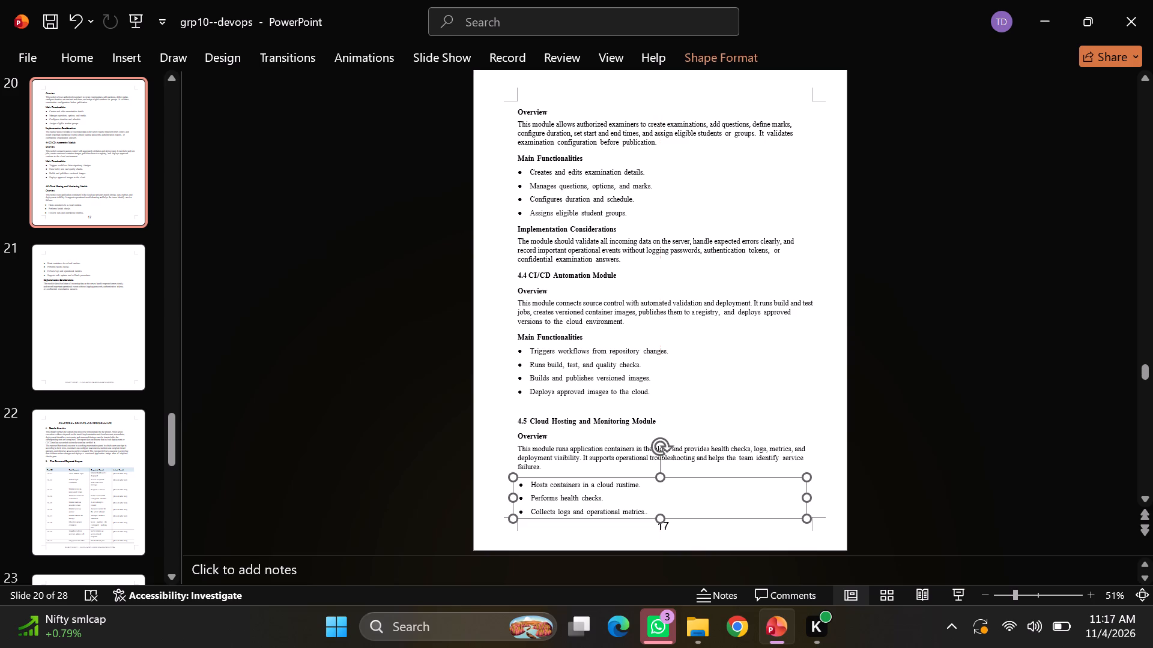
pyautogui.click(969, 322)
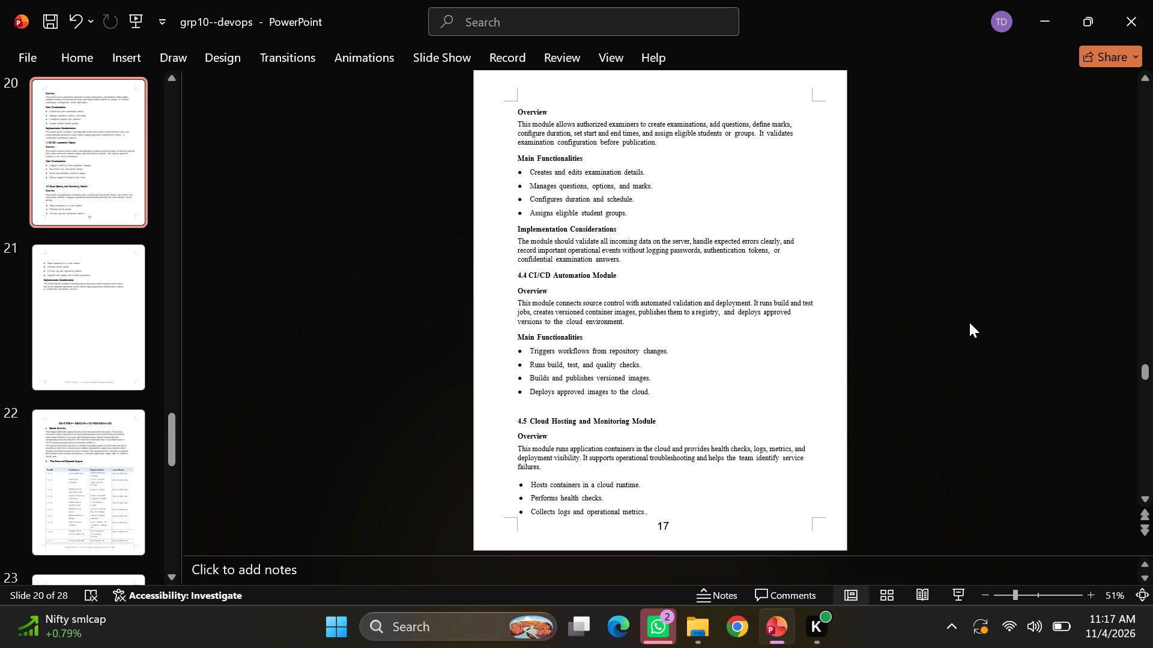
# Delete the four cloud hosting bullets above Implementation Considerations on slide 21.
pyautogui.press('Down')
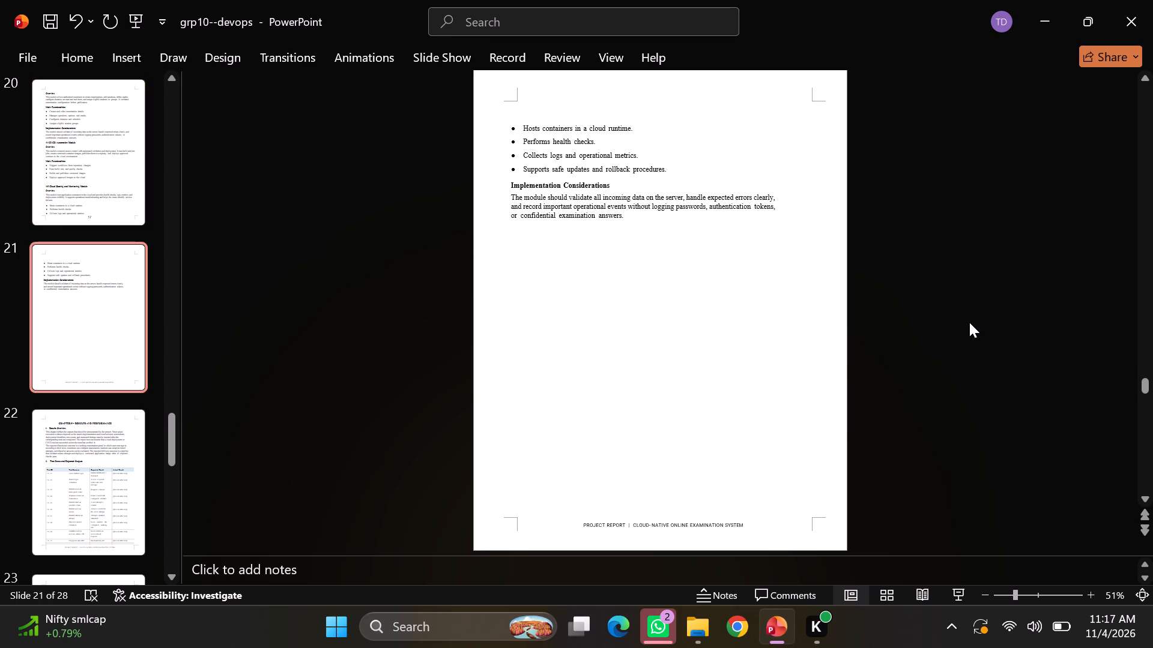
pyautogui.moveTo(686, 169); pyautogui.dragTo(486, 92)
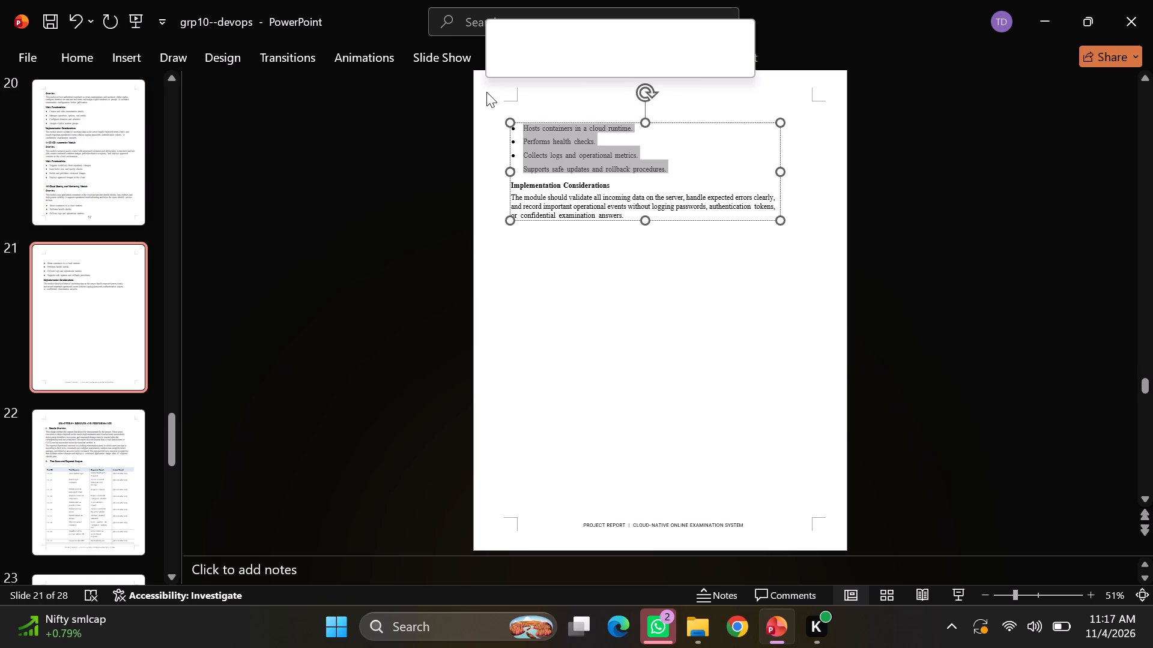
pyautogui.press('BackSpace')
pyautogui.click(587, 205)
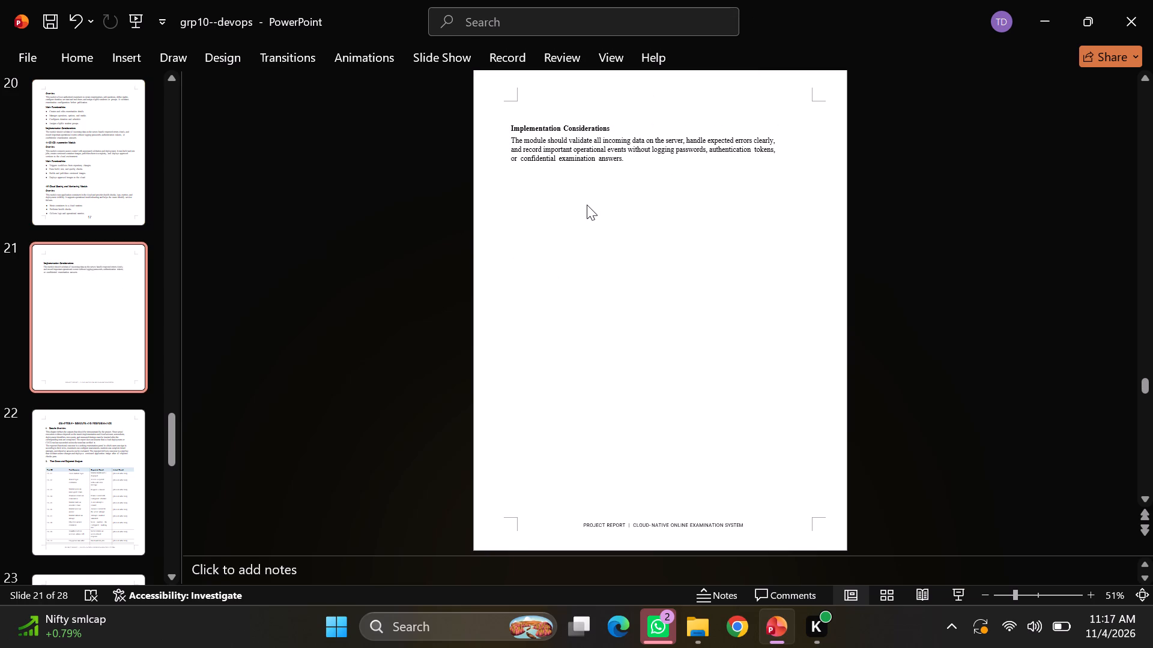
# Copy the Chapter 5 heading and the whole Results Overview section from slide 22 onto slide 21.
pyautogui.press('Down')
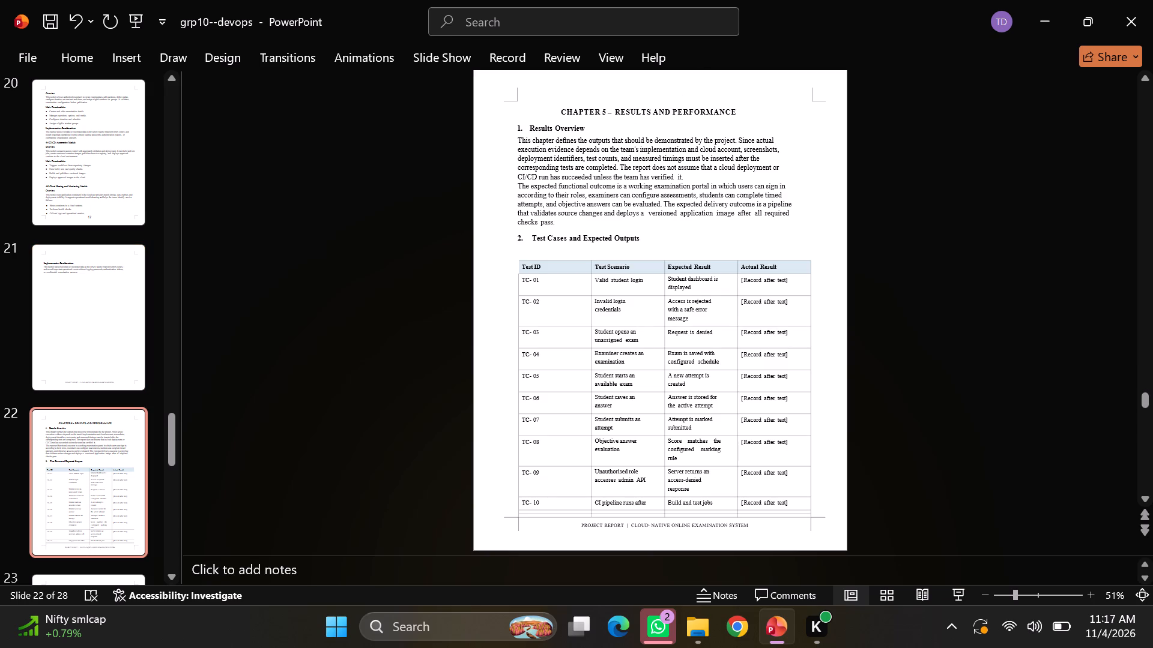
pyautogui.click(603, 233)
pyautogui.click(578, 223)
pyautogui.moveTo(578, 223); pyautogui.dragTo(507, 101)
pyautogui.hotkey('ctrl', 'c')
pyautogui.click(103, 367)
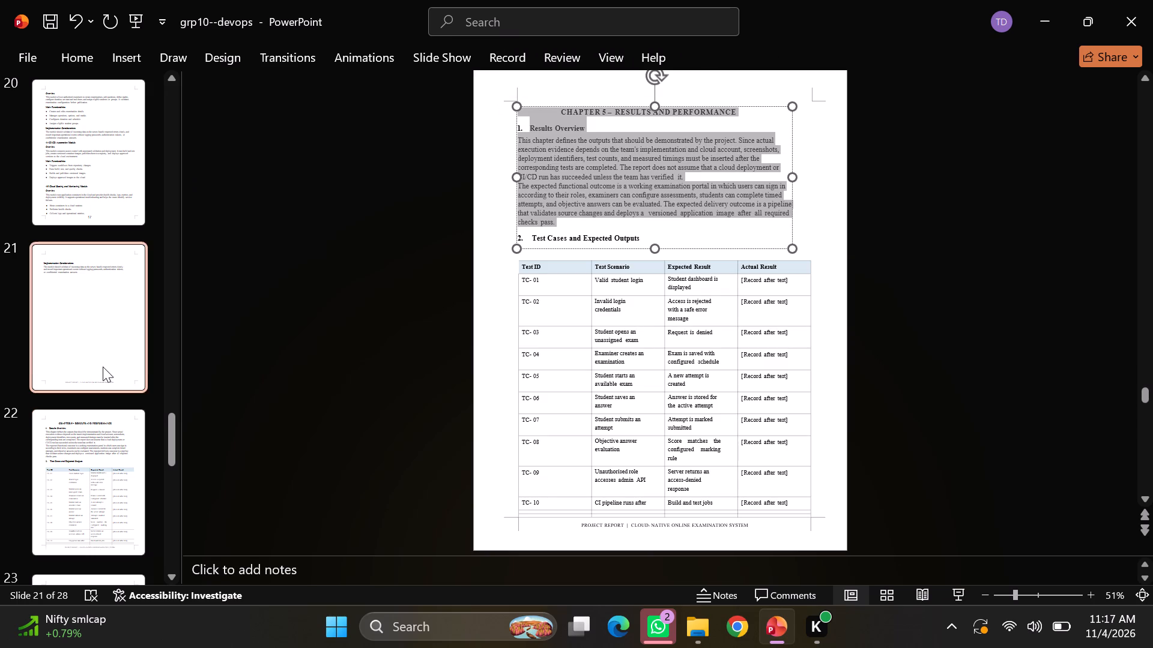
pyautogui.hotkey('ctrl', 'v')
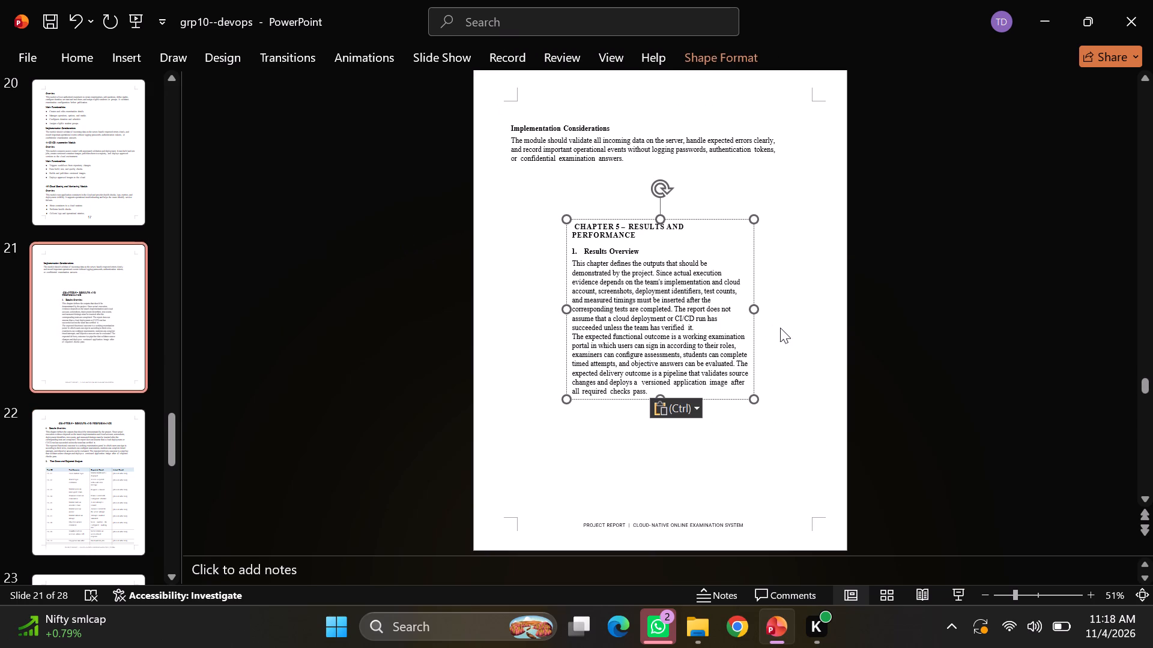
# Place the pasted Chapter 5 text below Implementation Considerations on slide 21 and widen its box to nearly the full text width.
pyautogui.moveTo(752, 310); pyautogui.dragTo(787, 305)
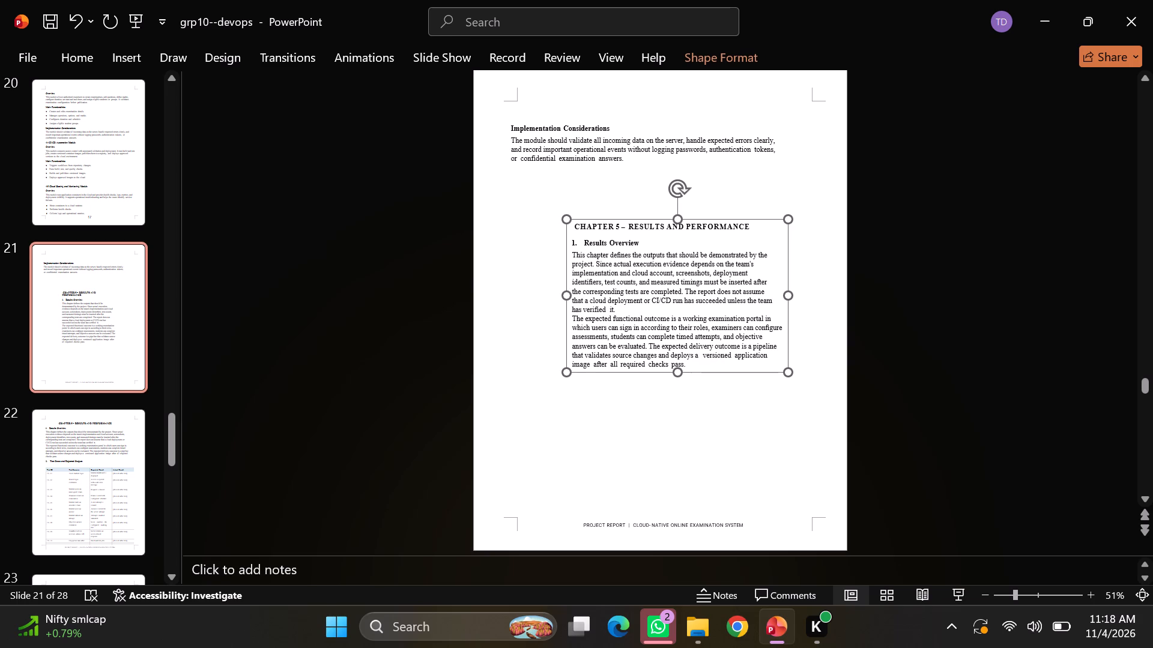
pyautogui.moveTo(707, 218); pyautogui.dragTo(653, 189)
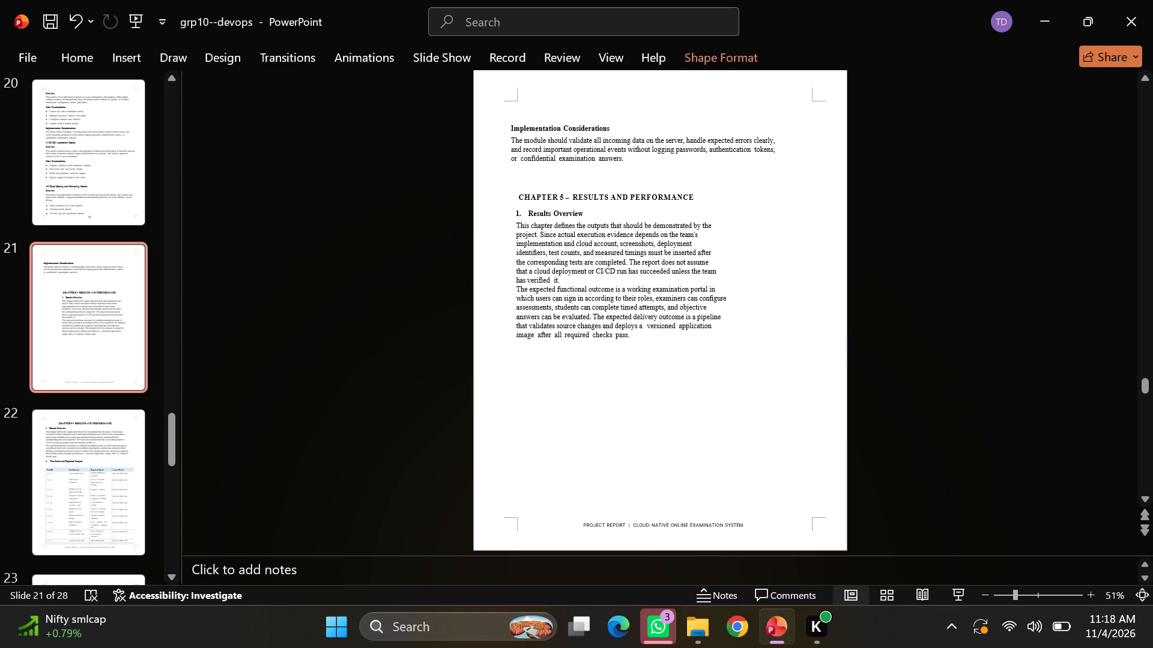
pyautogui.moveTo(653, 189); pyautogui.dragTo(650, 188)
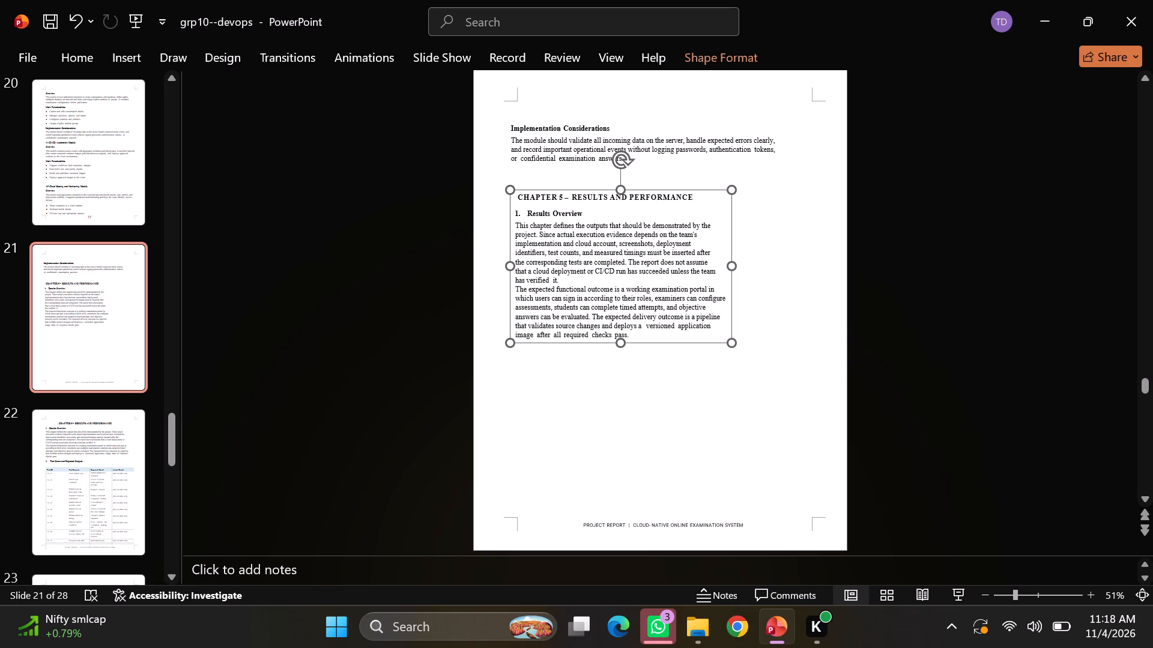
pyautogui.moveTo(730, 263); pyautogui.dragTo(790, 261)
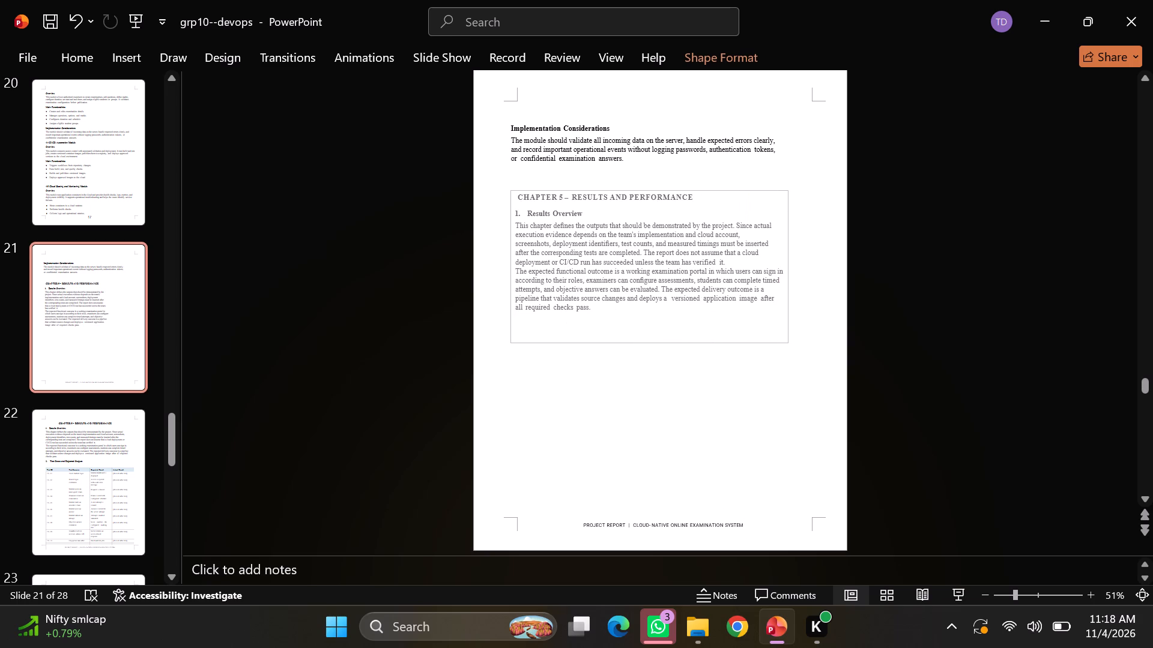
pyautogui.moveTo(790, 261); pyautogui.dragTo(793, 260)
# Widen the Implementation Considerations text box on slide 21 to match the width of the Chapter 5 text box.
pyautogui.click(698, 124)
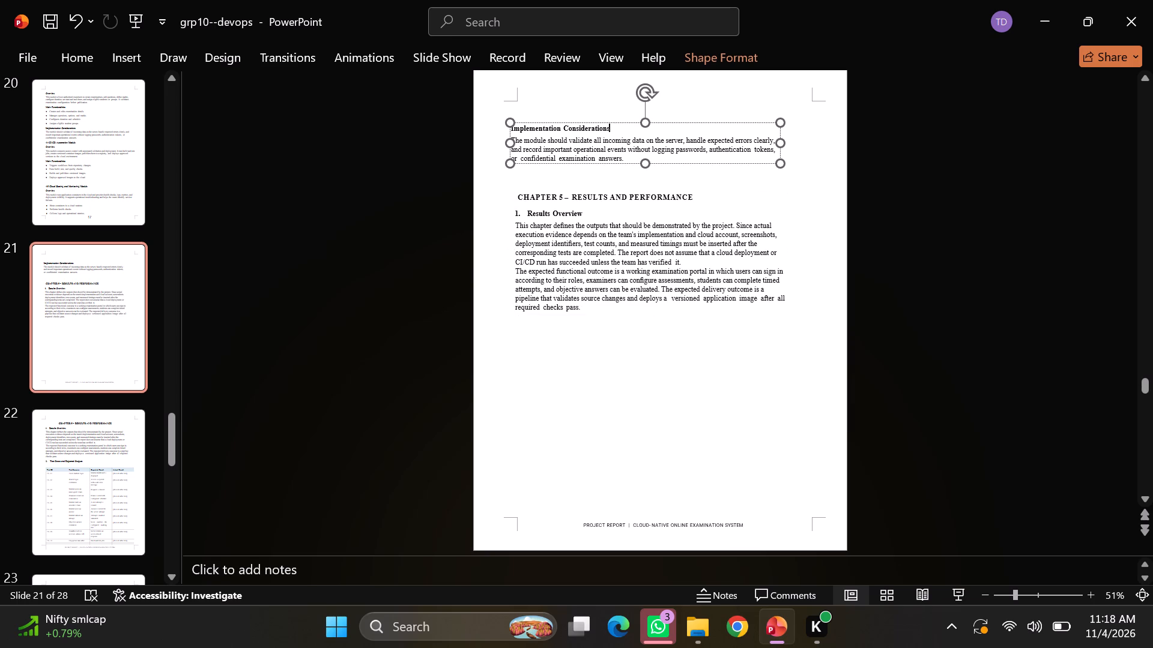
pyautogui.moveTo(782, 143); pyautogui.dragTo(791, 143)
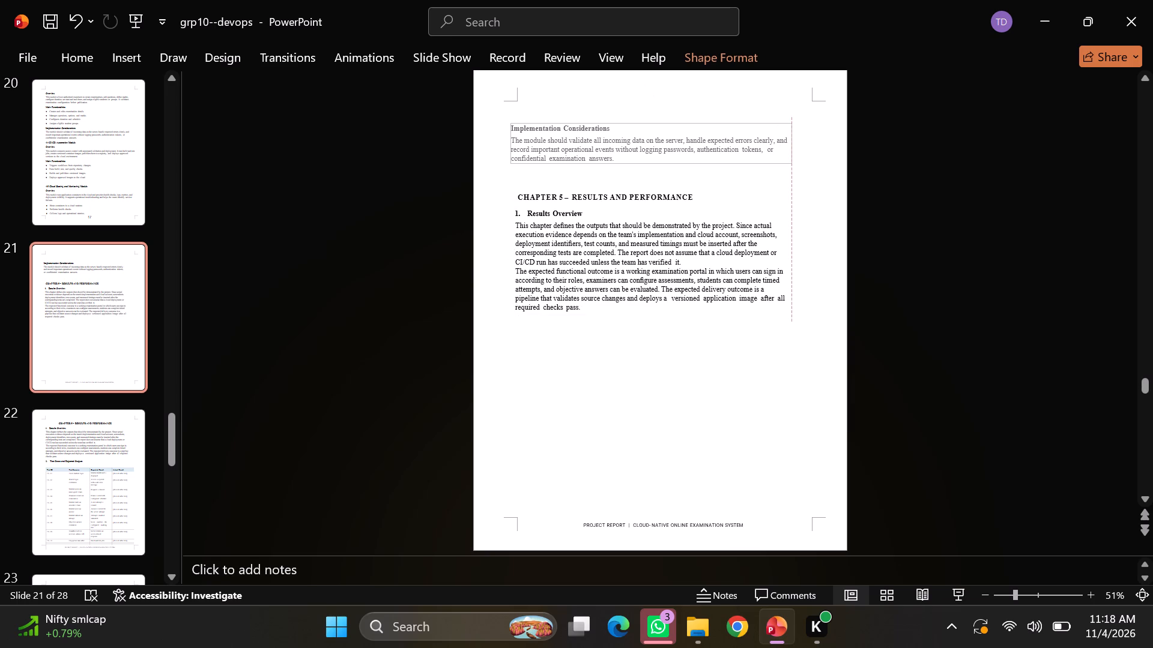
pyautogui.moveTo(791, 143); pyautogui.dragTo(791, 144)
# Move the Chapter 5 text box on slide 21 up slightly, closer to the Implementation Considerations paragraph.
pyautogui.click(590, 229)
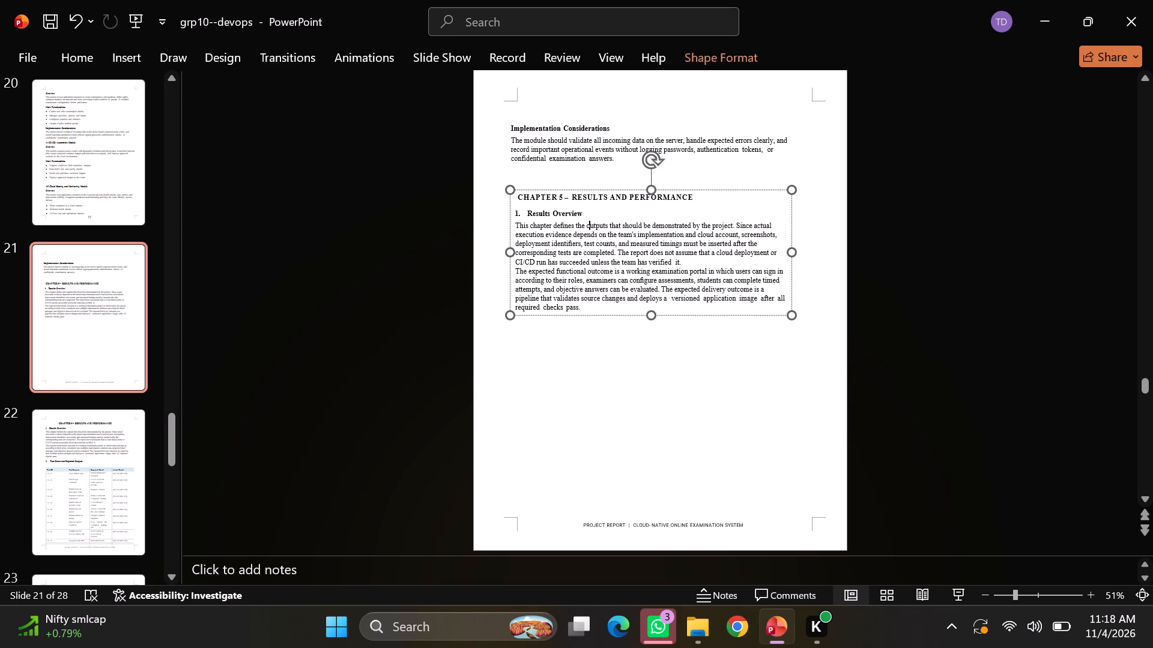
pyautogui.moveTo(596, 190); pyautogui.dragTo(593, 179)
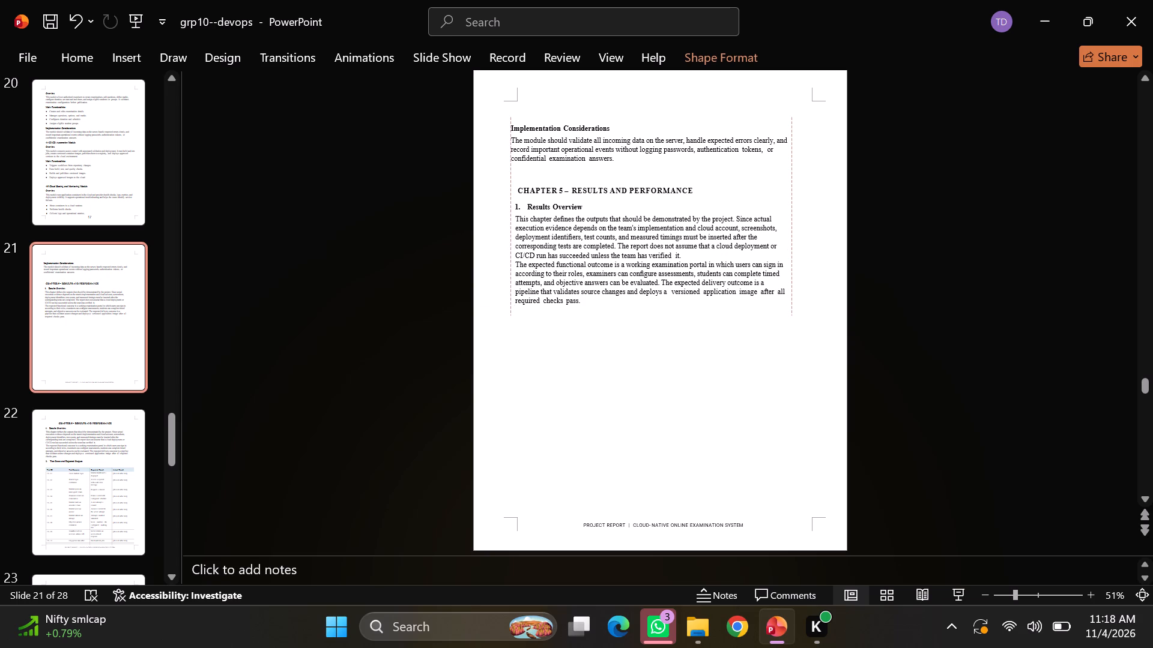
pyautogui.moveTo(593, 179); pyautogui.dragTo(591, 178)
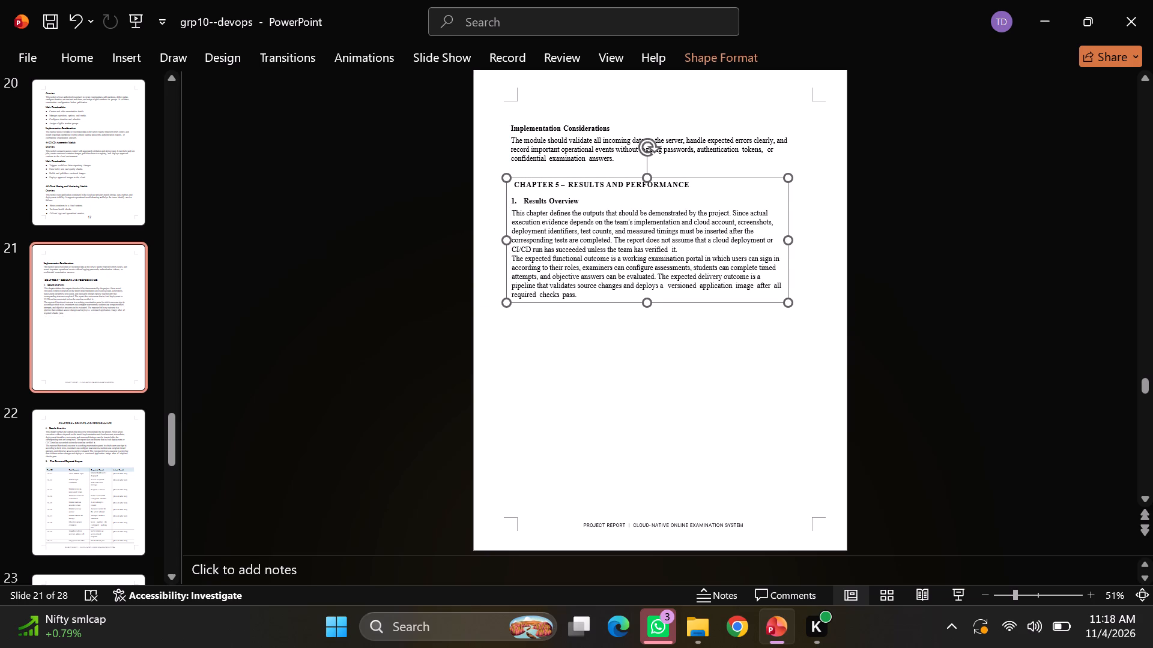
# Shift the "CHAPTER 5 – RESULTS AND PERFORMANCE" heading on slide 21 to the centre by adding leading spaces.
pyautogui.click(520, 185)
pyautogui.press('Left')
pyautogui.press('space')
pyautogui.press('space')
pyautogui.press('space')
pyautogui.press('space')
pyautogui.press('space')
pyautogui.press('space')
pyautogui.press('space')
pyautogui.press('space')
pyautogui.press('space')
pyautogui.press('space')
pyautogui.press('space')
pyautogui.press('space')
pyautogui.press('space')
pyautogui.press('space')
pyautogui.press('space')
pyautogui.press('space')
pyautogui.press('space')
pyautogui.press('space')
pyautogui.press('space')
pyautogui.press('space')
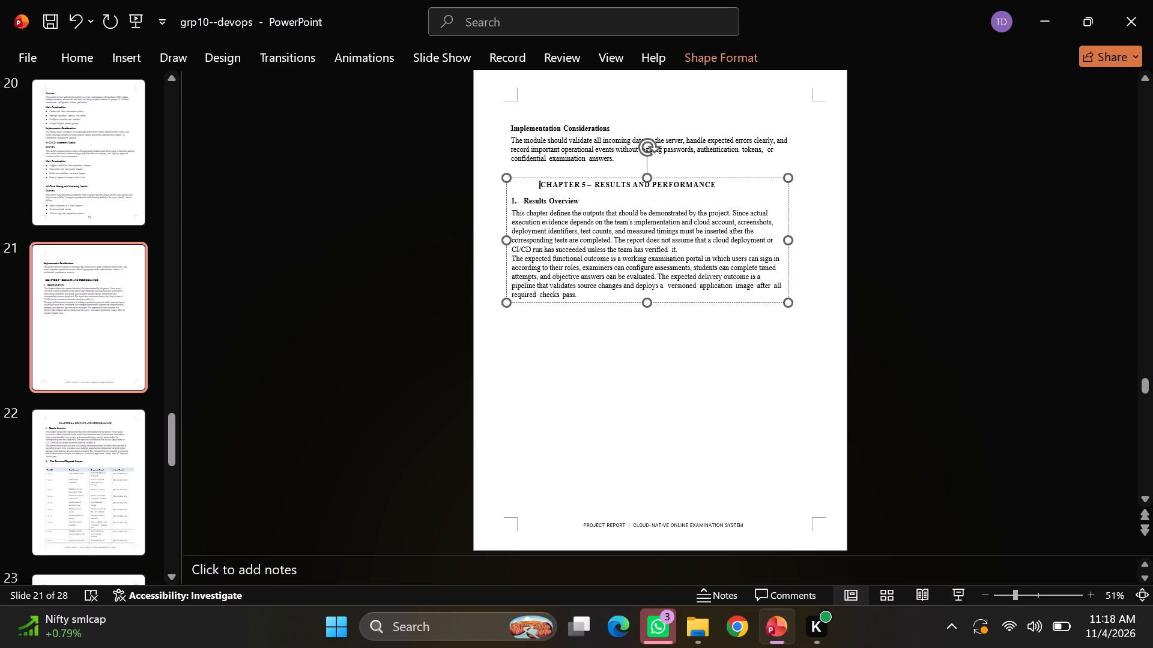
# Nudge the Chapter 5 text box on slide 21 slightly right to align it with the Implementation Considerations text box.
pyautogui.click(598, 300)
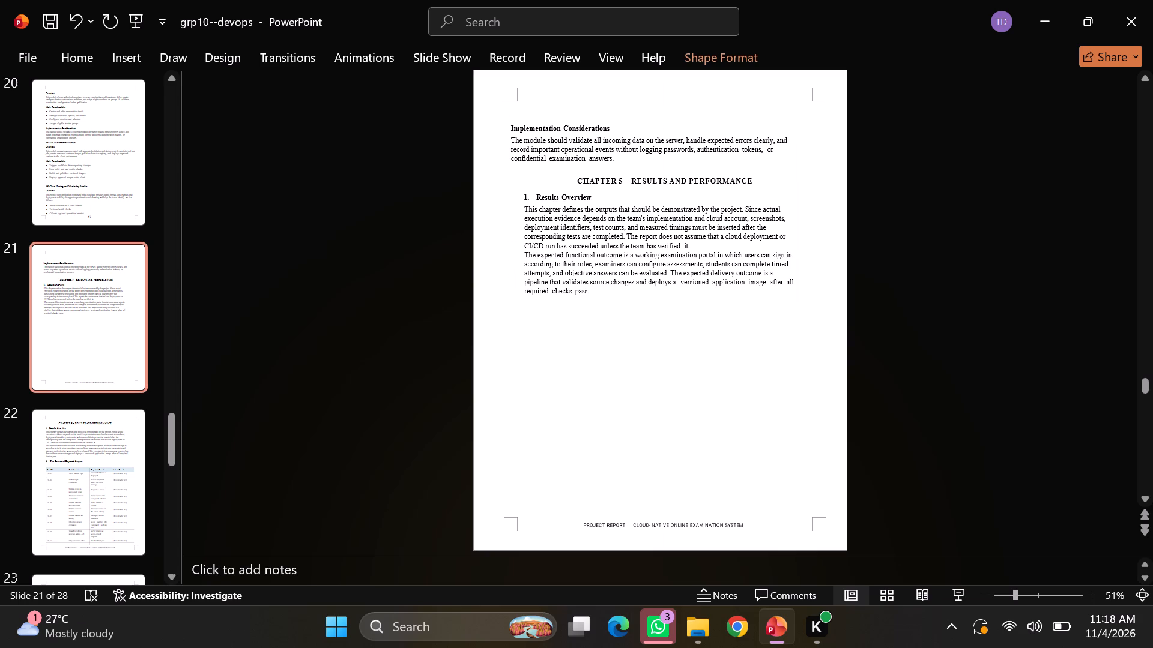
pyautogui.click(592, 398)
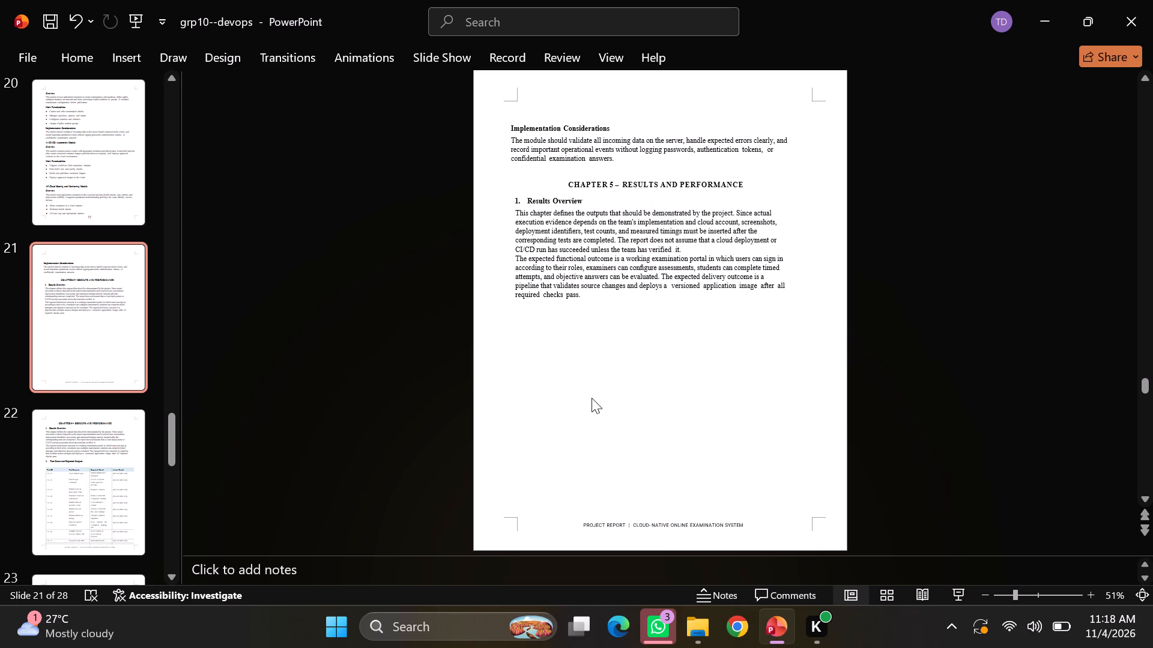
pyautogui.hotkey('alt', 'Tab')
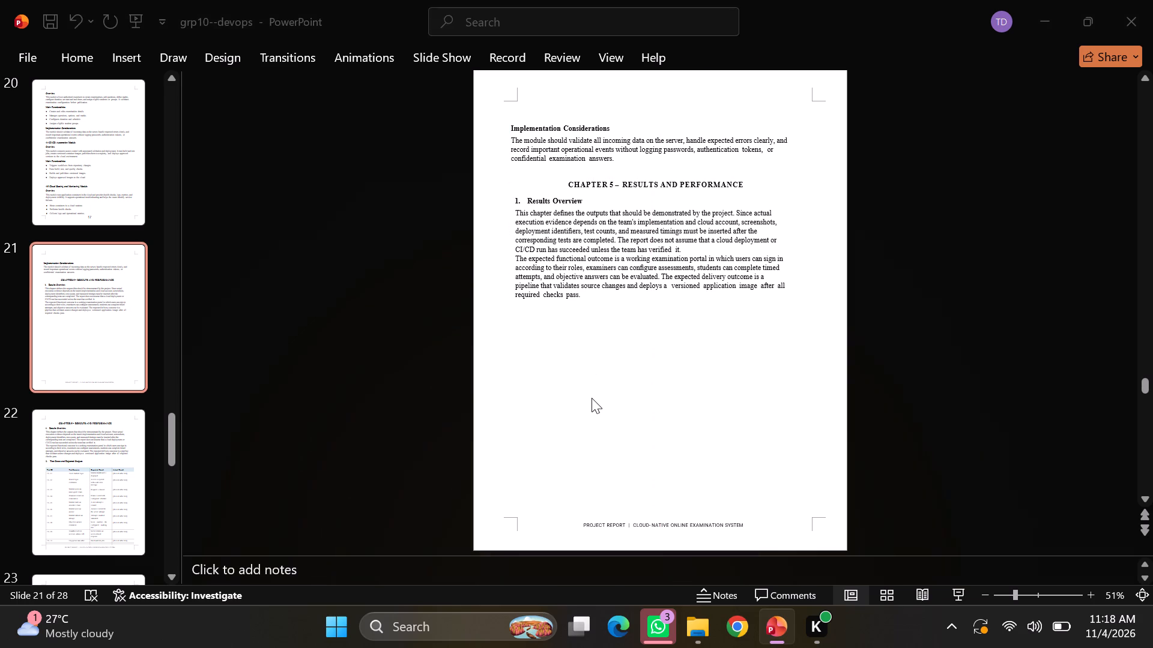
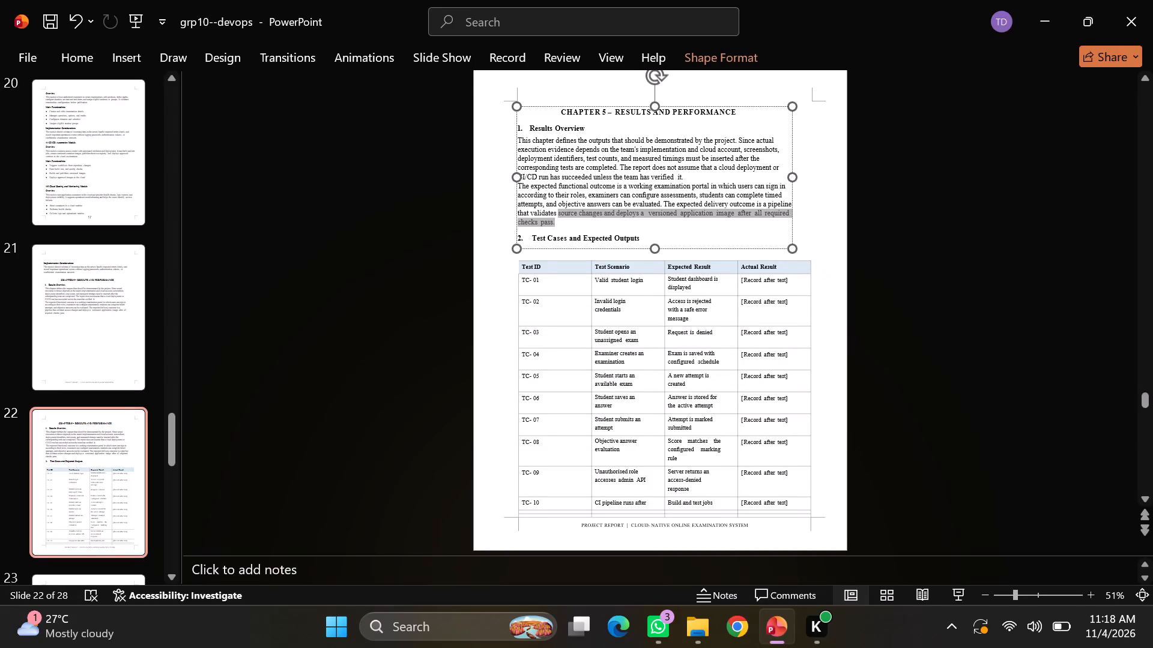
# Delete the Chapter 5 heading and Results Overview text from slide 22, keeping only the "Test Cases and Expected Outputs" heading in the text box.
pyautogui.press('BackSpace')
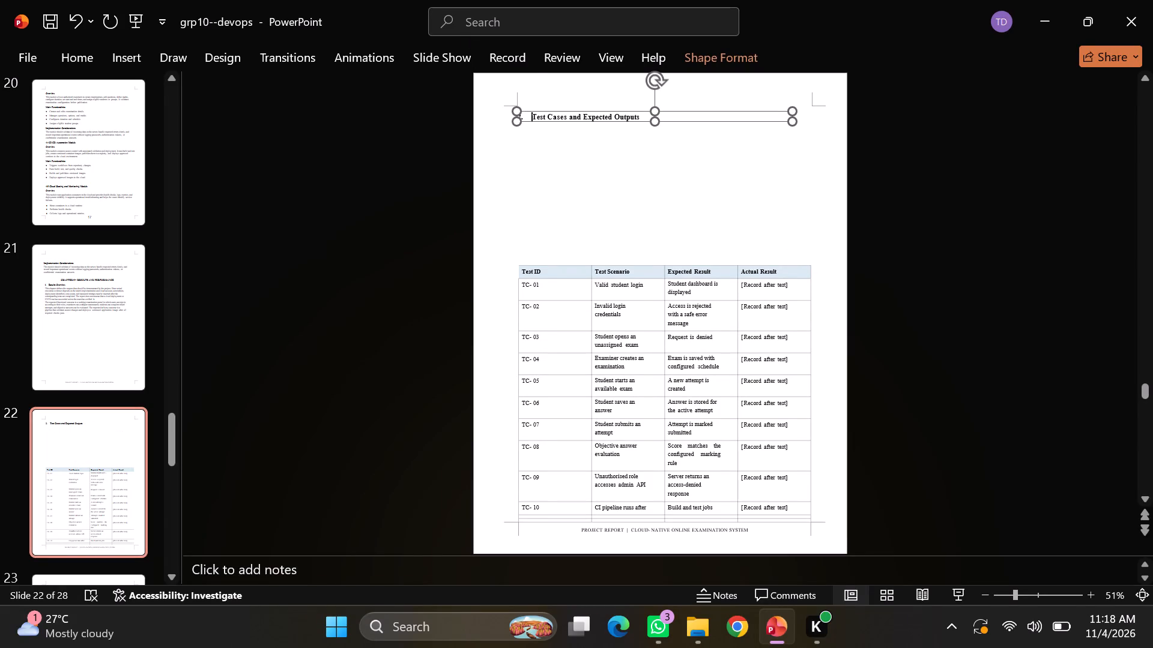
pyautogui.click(701, 123)
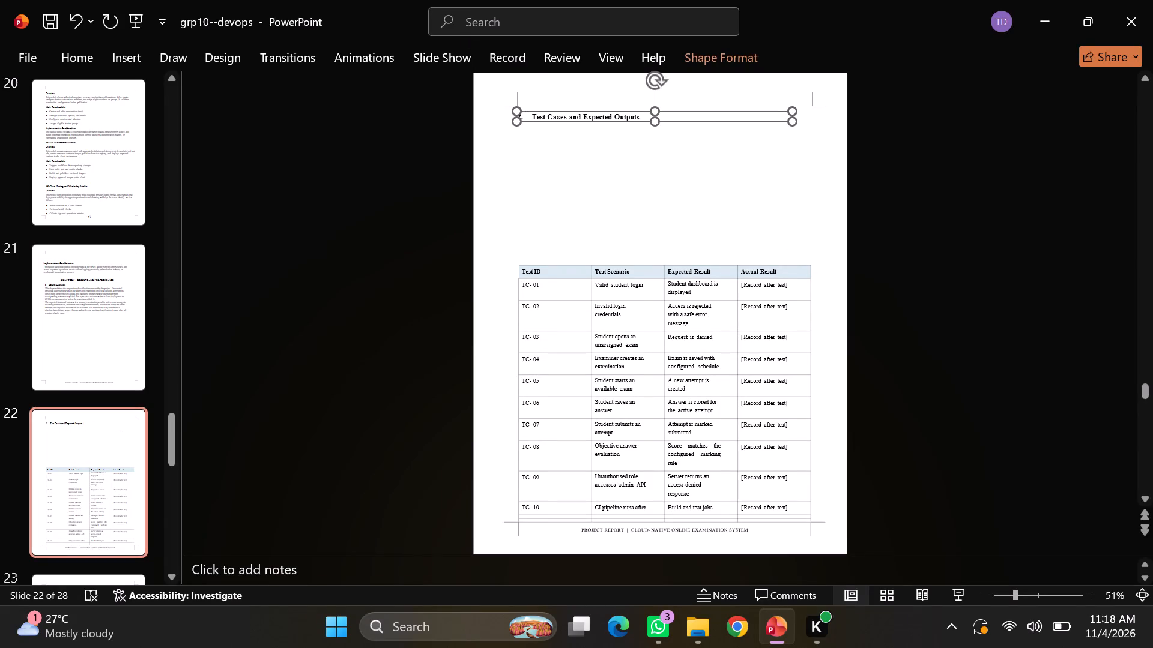
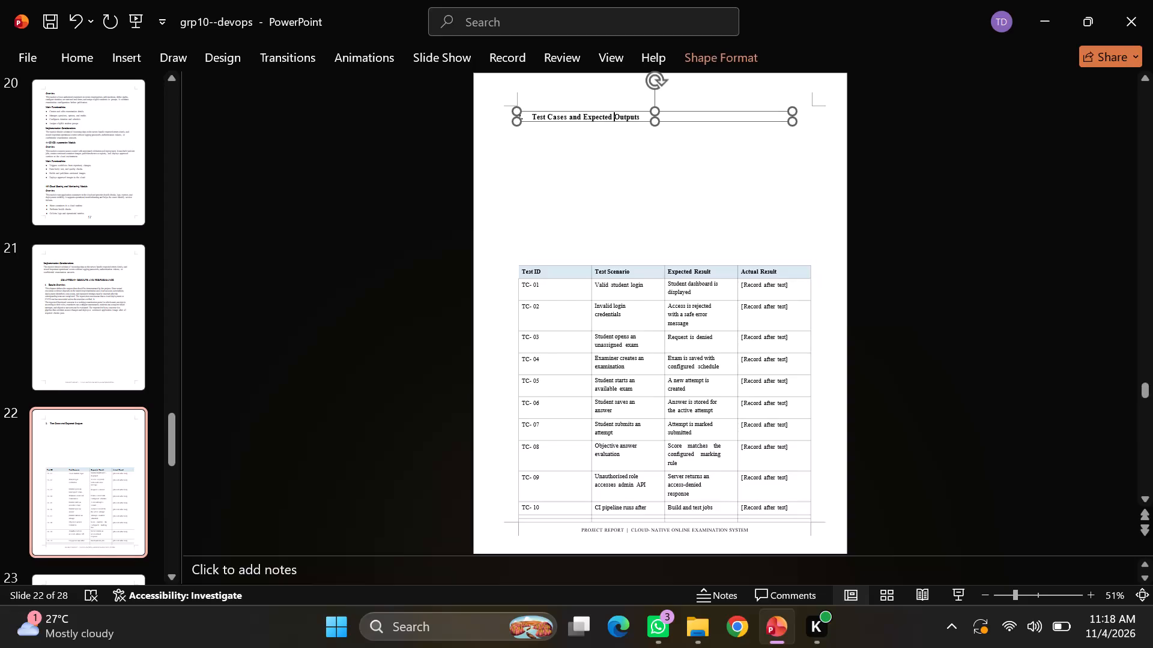
# Copy the "Test Cases and Expected Outputs" heading box from slide 22 to slide 21, placing it below the Results Overview paragraphs.
pyautogui.click(614, 108)
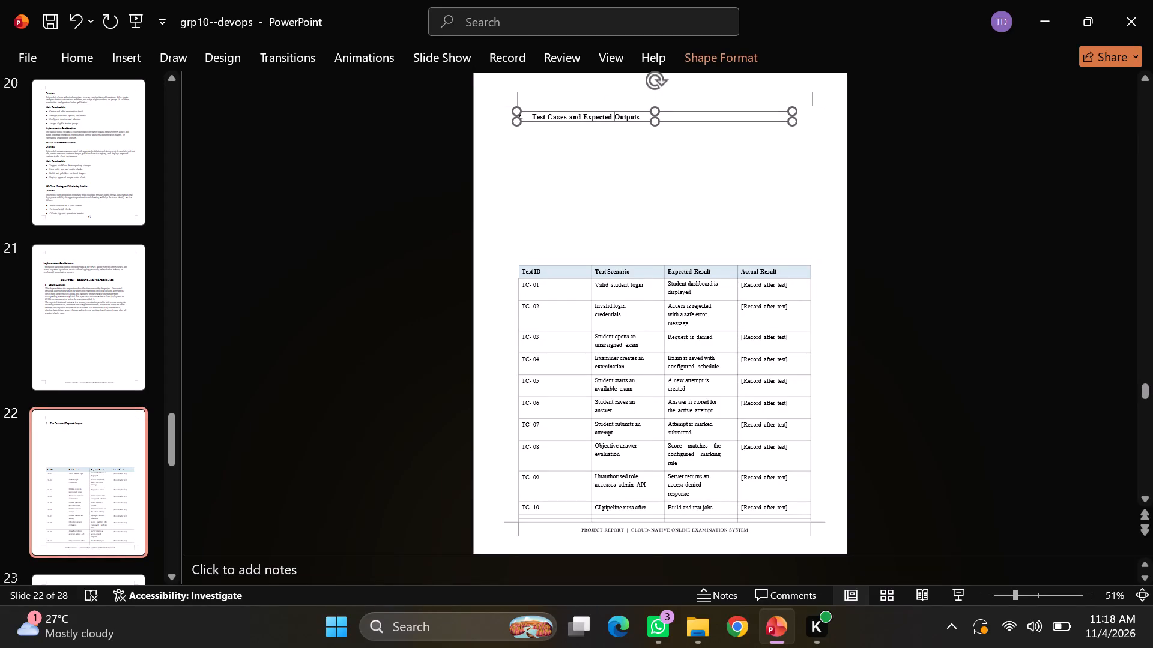
pyautogui.hotkey('ctrl', 'c')
pyautogui.click(88, 330)
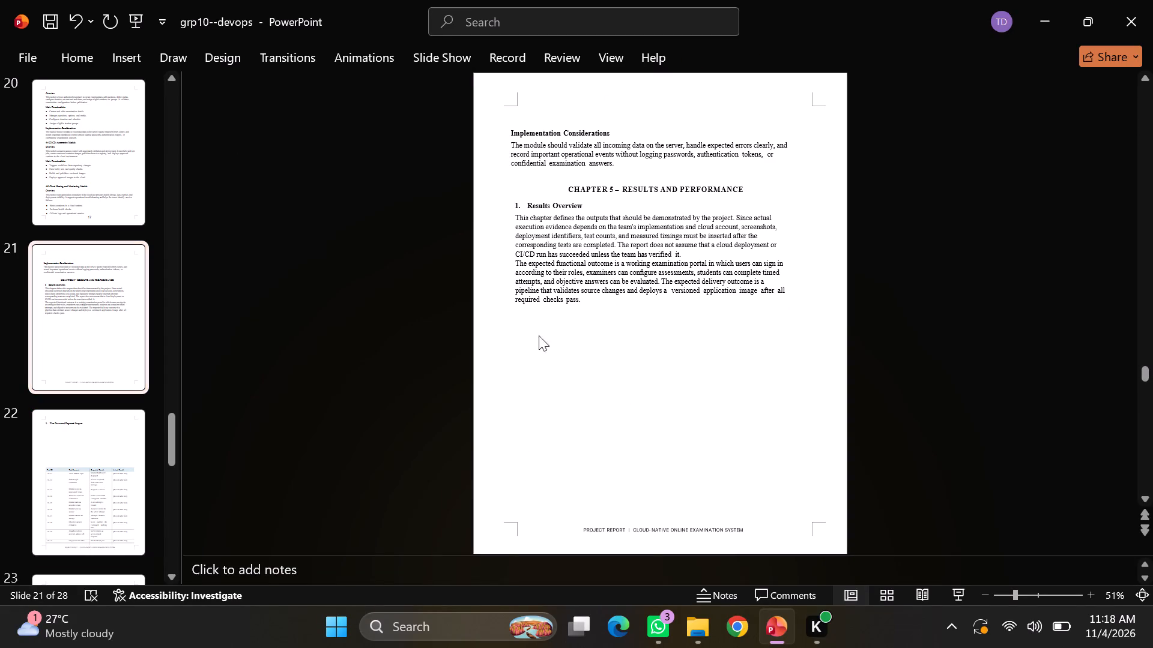
pyautogui.click(537, 338)
pyautogui.hotkey('ctrl', 'v')
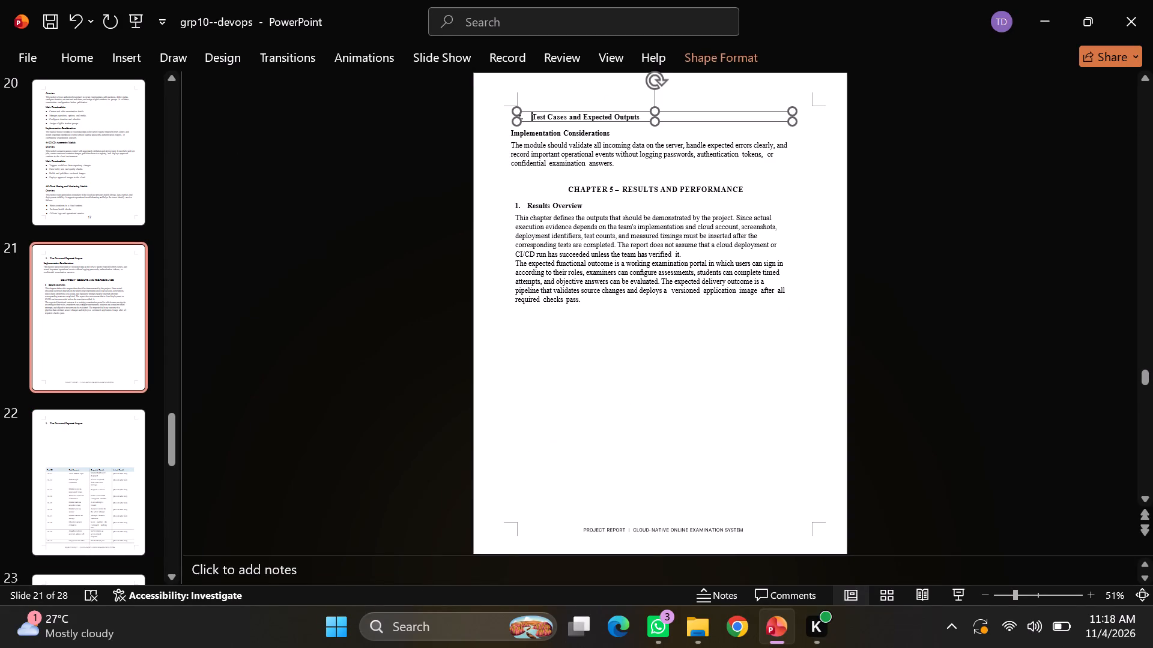
pyautogui.moveTo(675, 120); pyautogui.dragTo(675, 326)
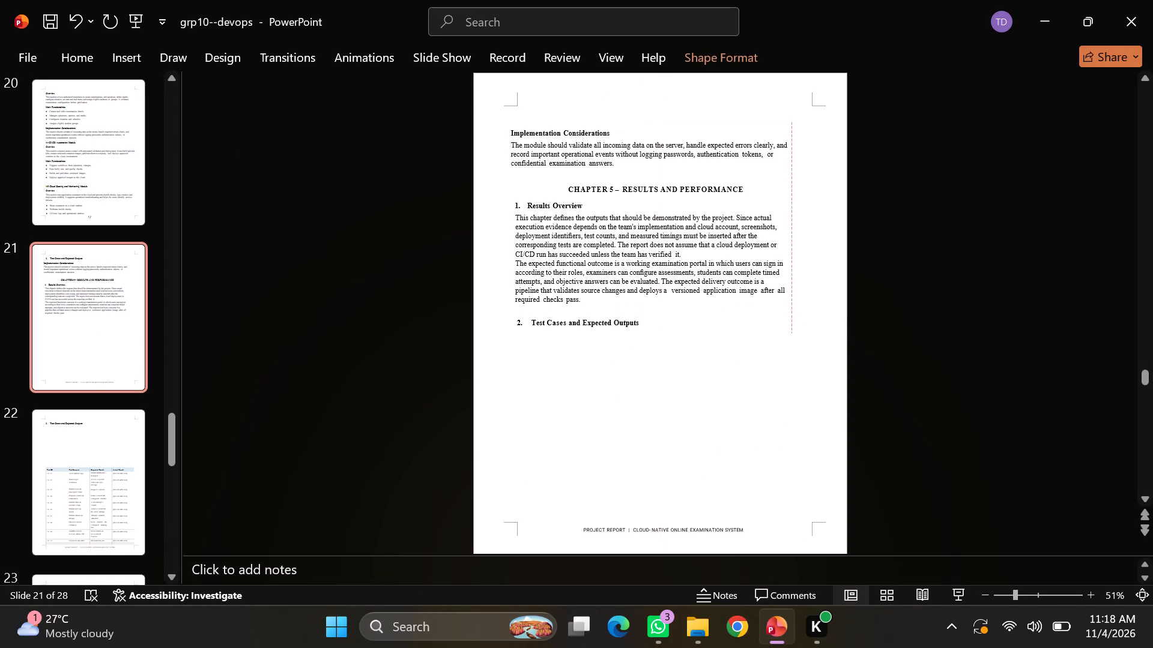
pyautogui.moveTo(675, 326); pyautogui.dragTo(670, 326)
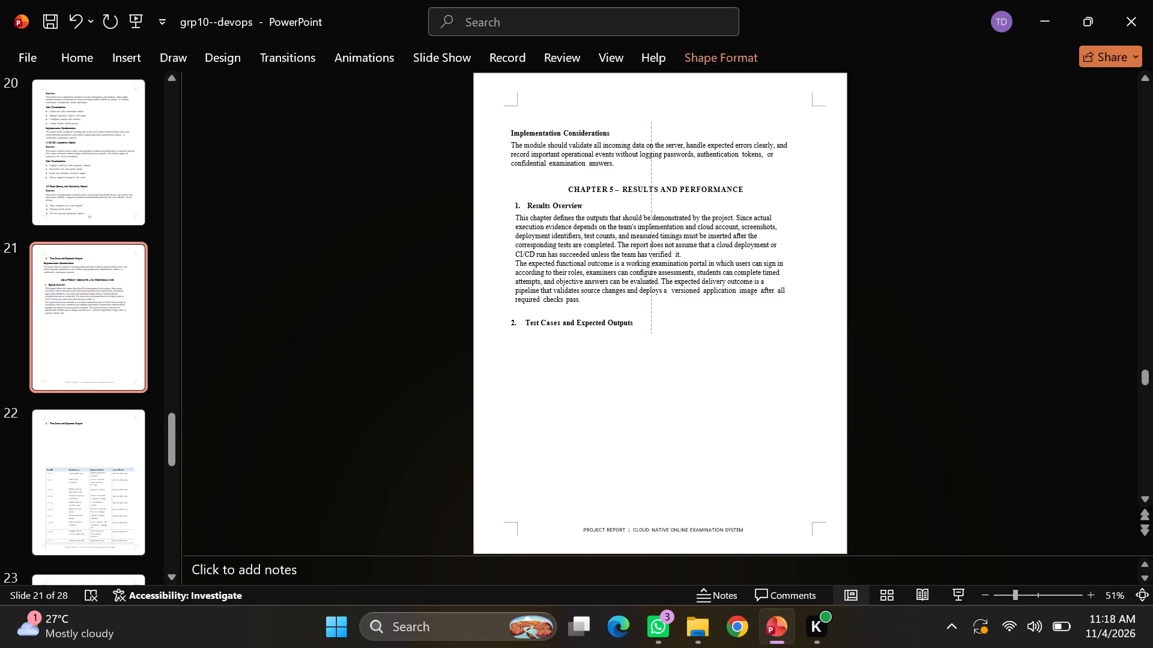
pyautogui.moveTo(670, 326); pyautogui.dragTo(671, 325)
pyautogui.click(661, 370)
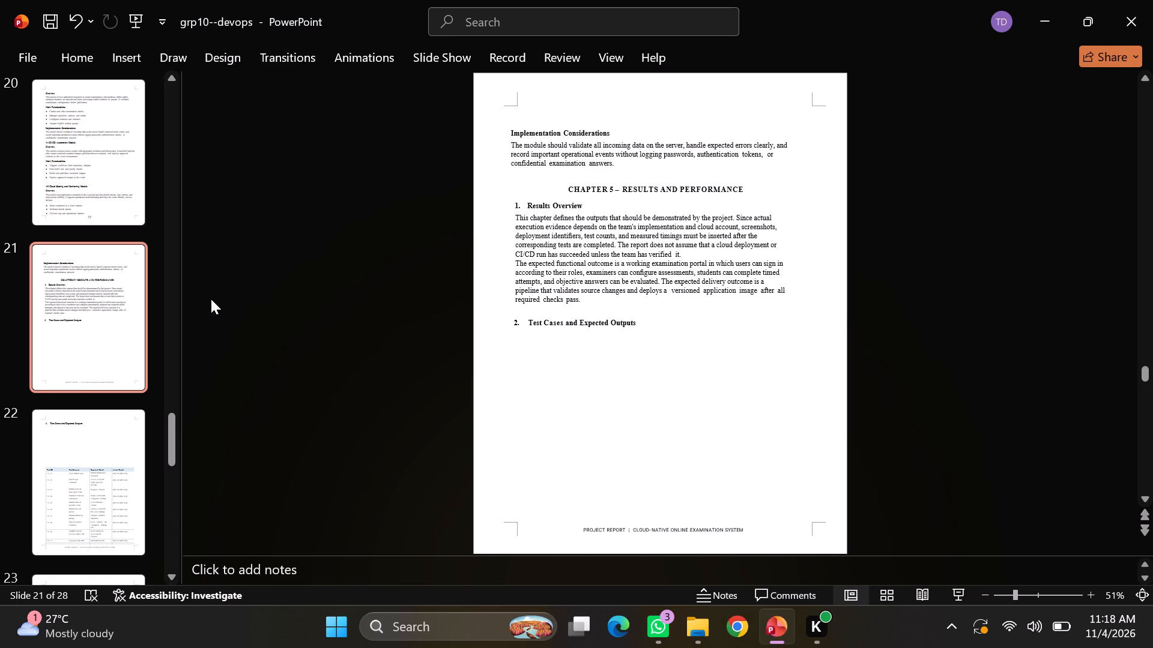
# Copy the test case table from slide 22 onto slide 21.
pyautogui.click(82, 495)
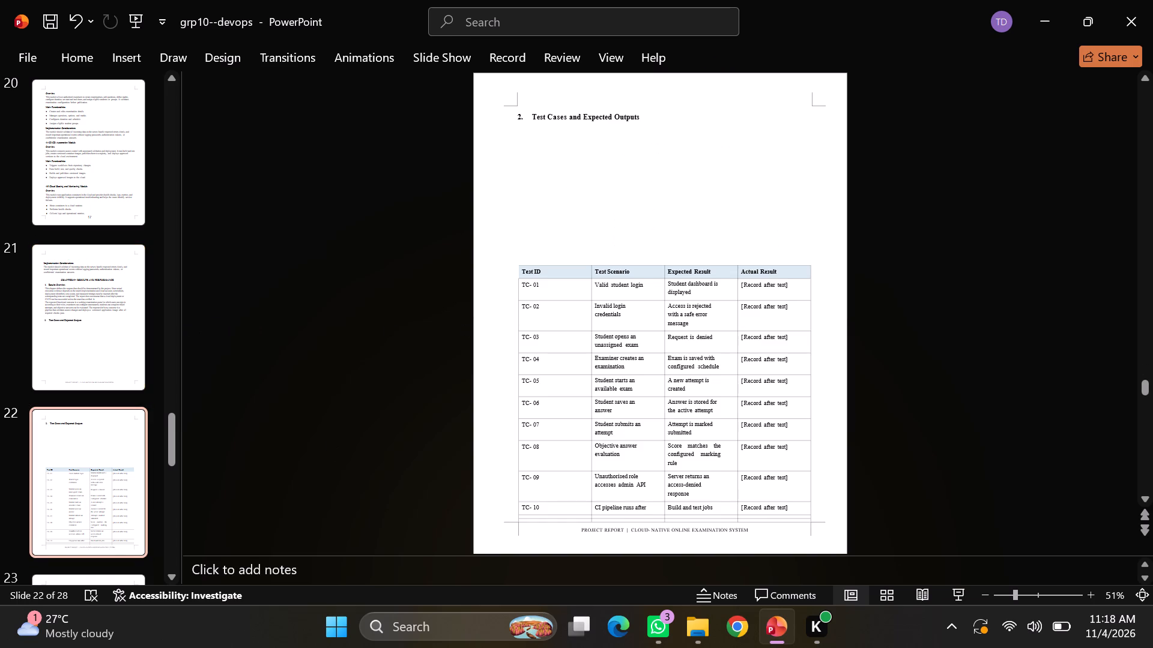
pyautogui.click(640, 370)
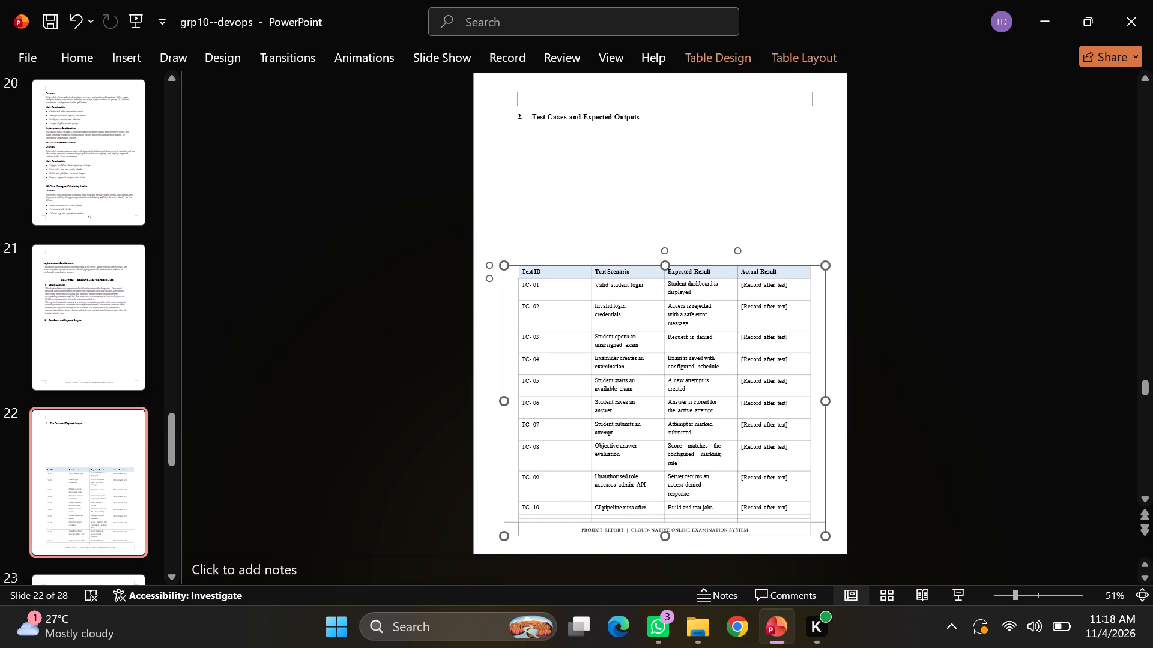
pyautogui.click(719, 268)
pyautogui.hotkey('ctrl', 'c')
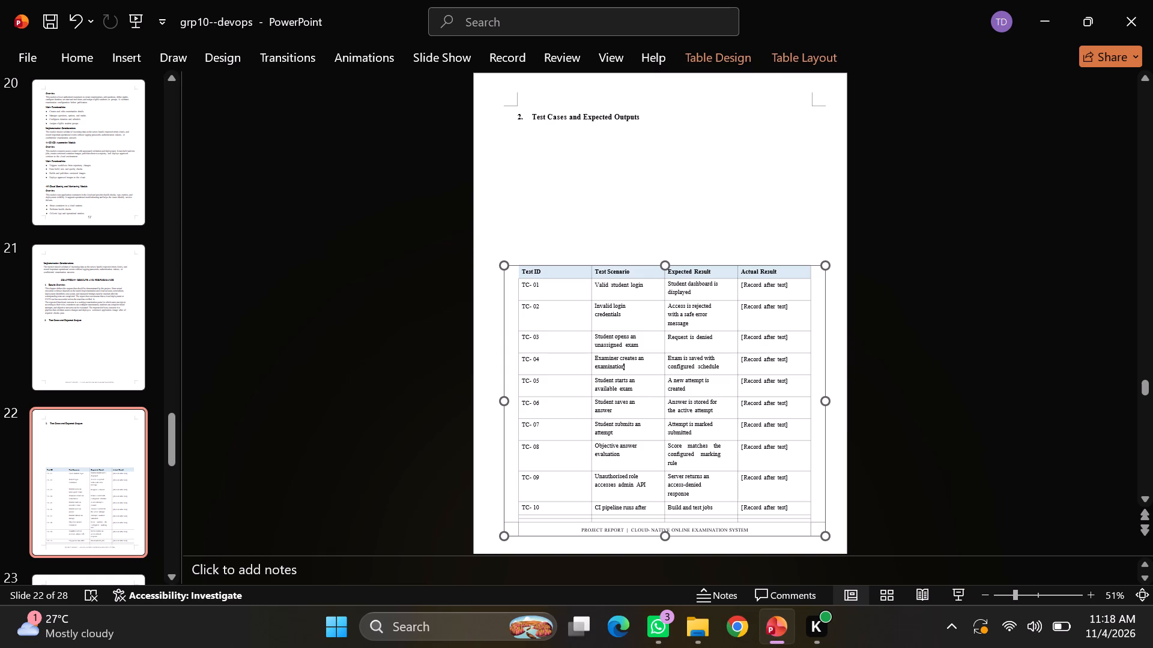
pyautogui.moveTo(715, 262); pyautogui.dragTo(709, 265)
pyautogui.click(709, 265)
pyautogui.hotkey('ctrl', 'c')
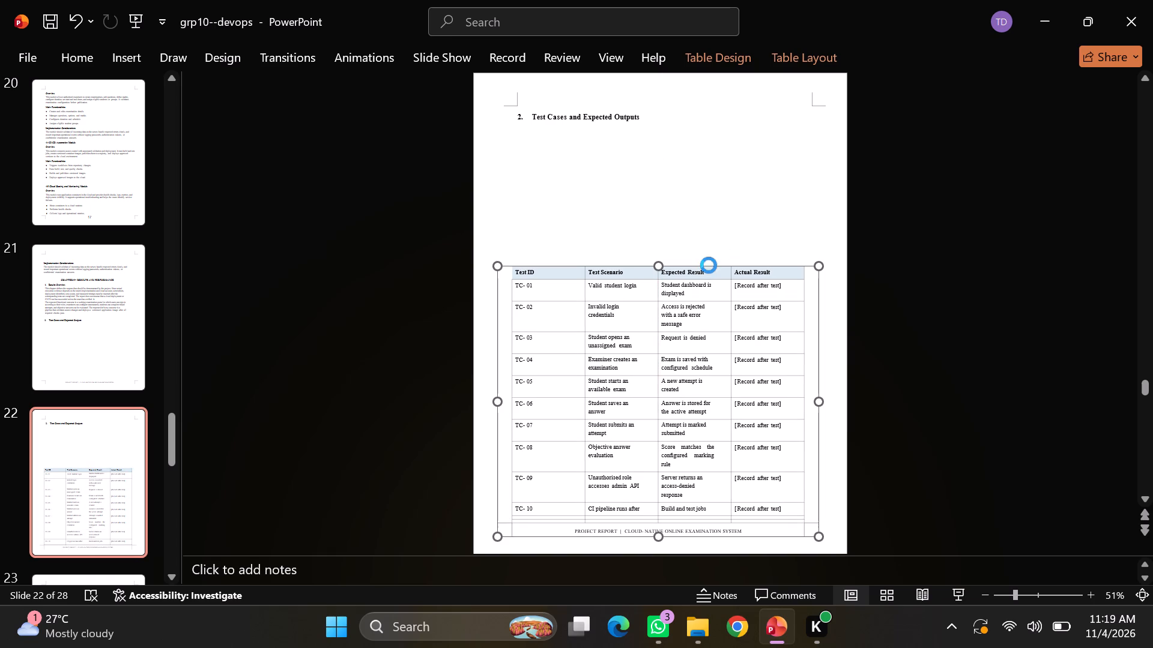
pyautogui.click(50, 309)
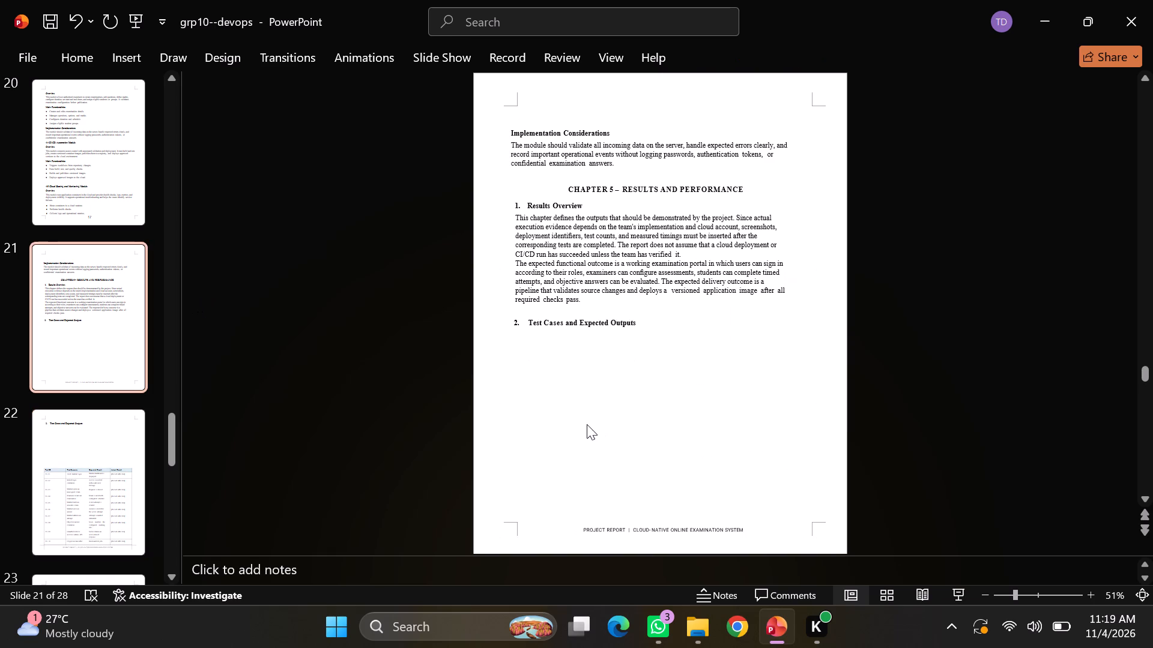
pyautogui.hotkey('ctrl', 'v')
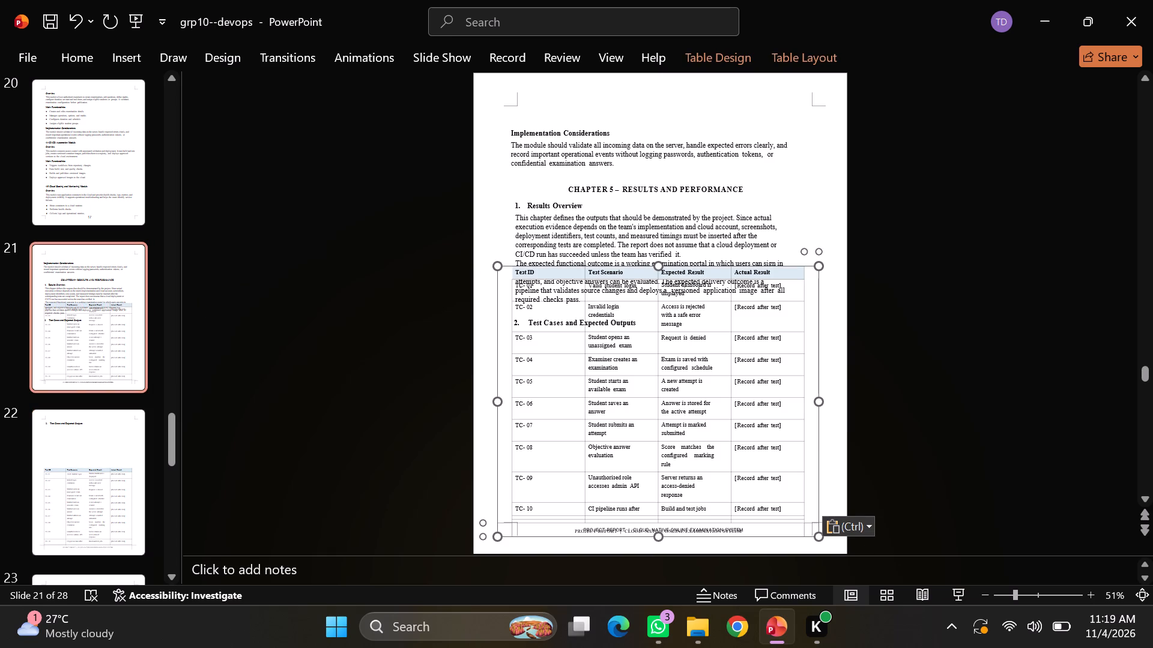
# Shrink the pasted table's height and width on slide 21 and place it directly beneath the "Test Cases and Expected Outputs" heading.
pyautogui.moveTo(660, 536); pyautogui.dragTo(661, 465)
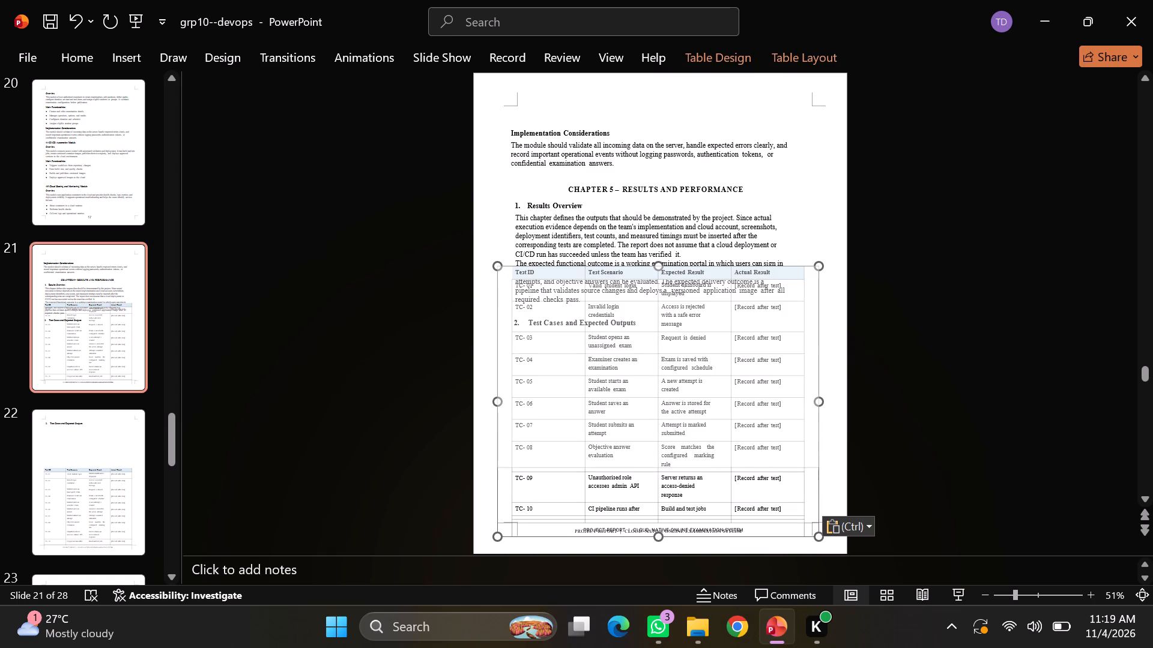
pyautogui.moveTo(661, 465); pyautogui.dragTo(661, 464)
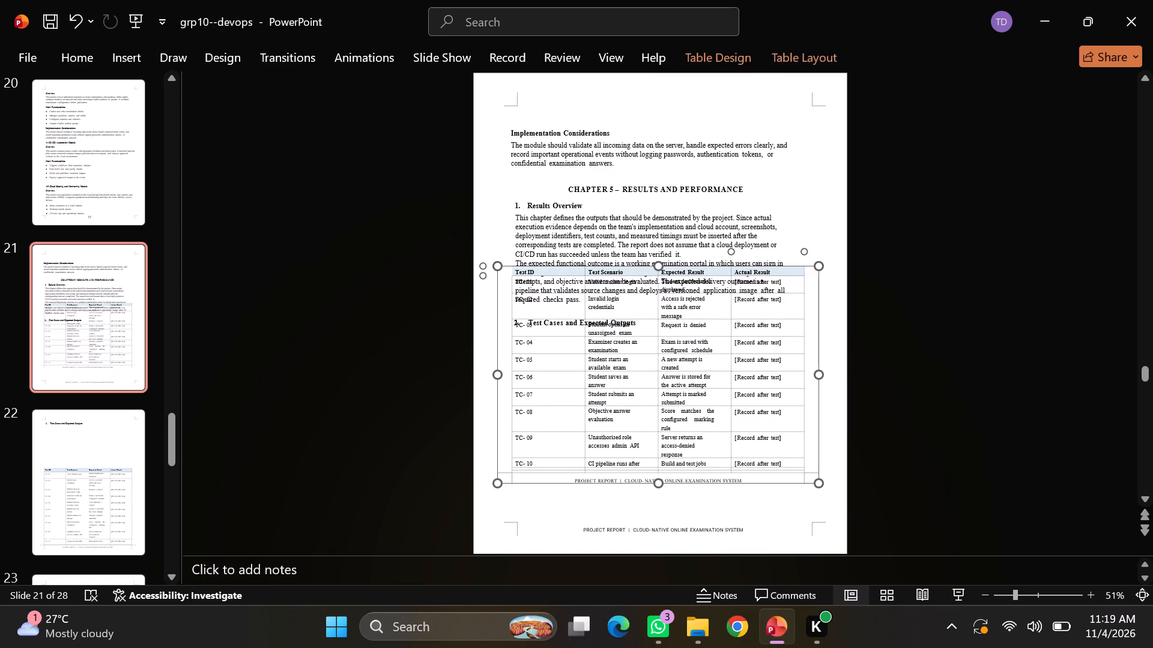
pyautogui.moveTo(735, 269); pyautogui.dragTo(739, 332)
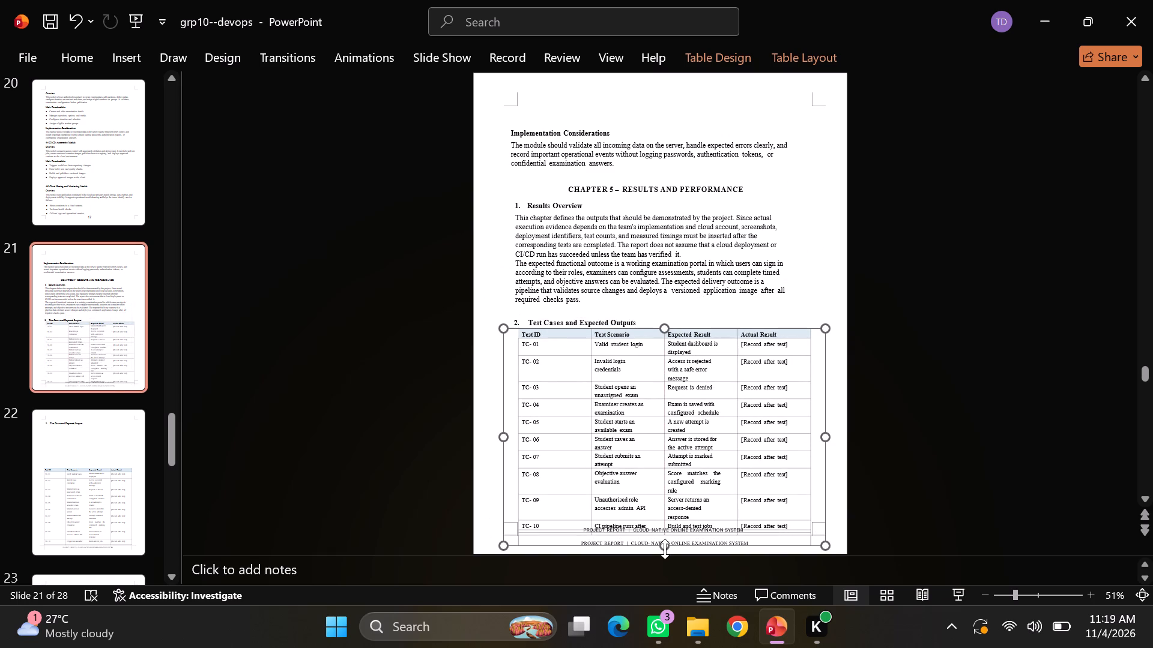
pyautogui.moveTo(665, 548); pyautogui.dragTo(662, 518)
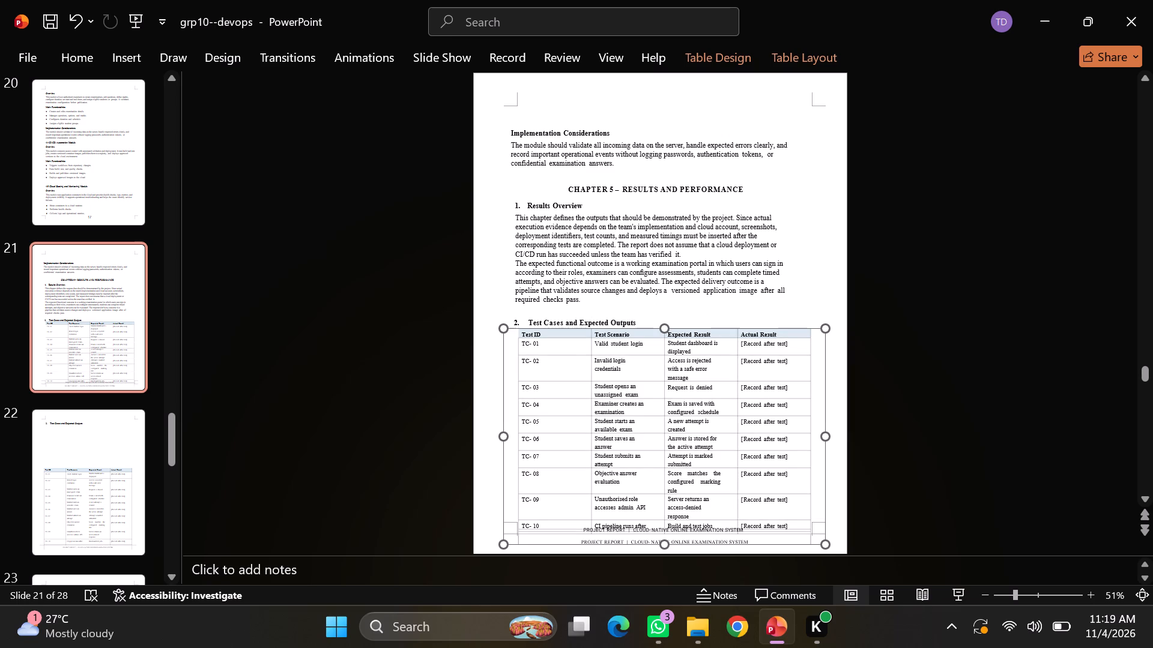
pyautogui.moveTo(823, 545); pyautogui.dragTo(815, 499)
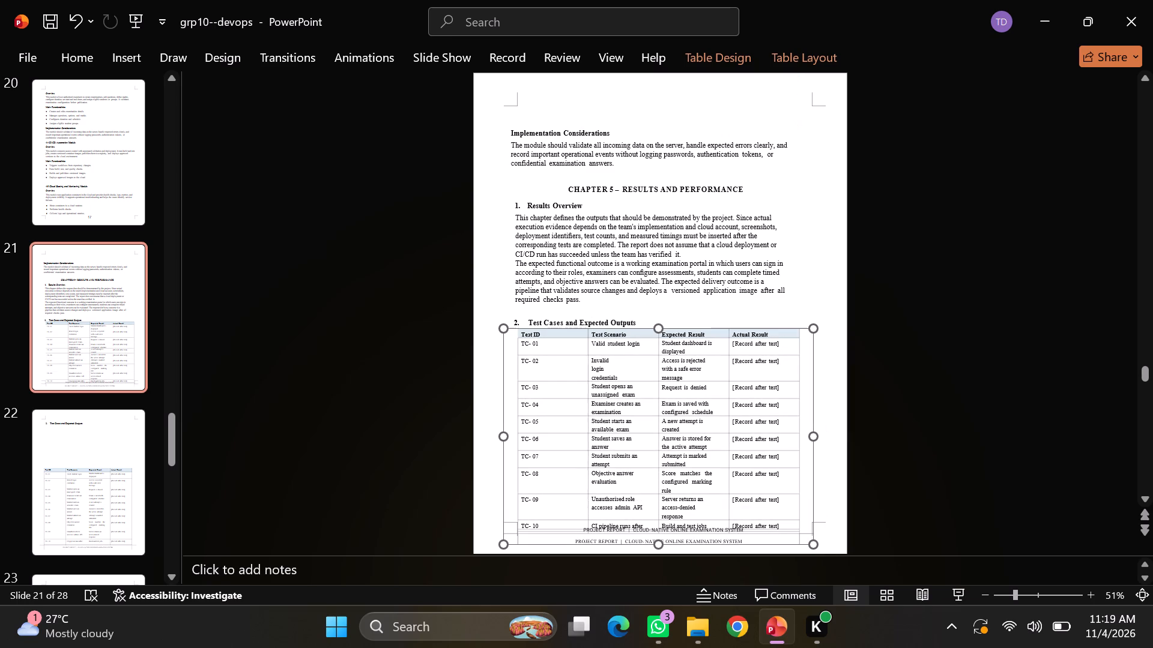
# Delete the TC-09 row from the test case table on slide 21.
pyautogui.click(756, 528)
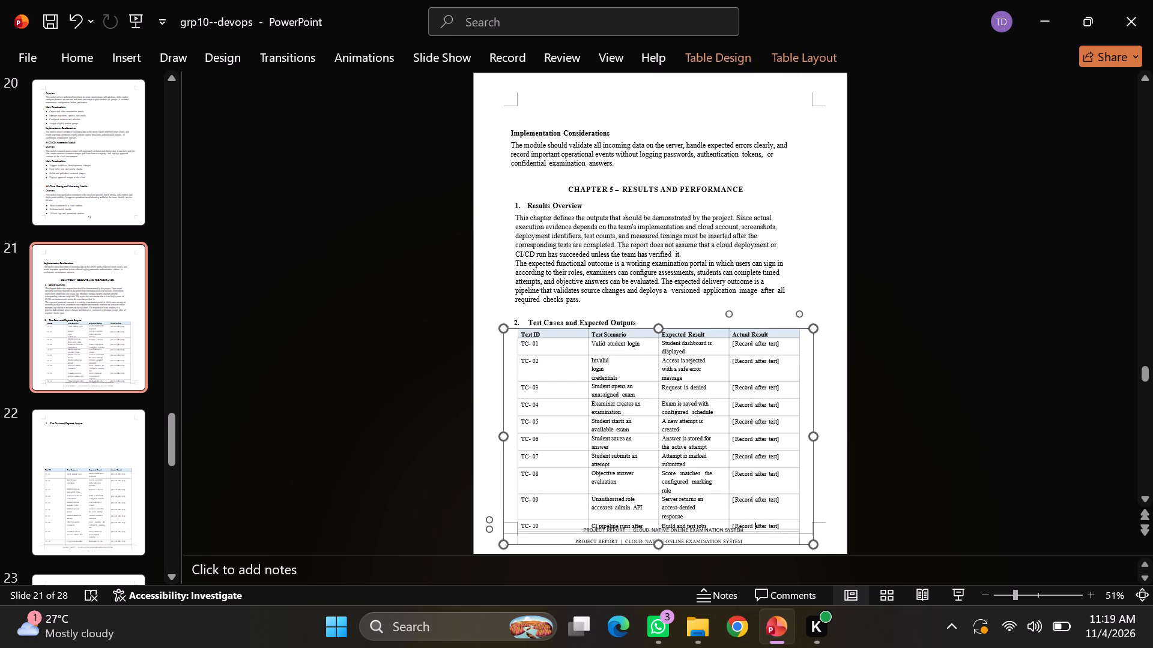
pyautogui.click(708, 534)
pyautogui.rightClick(708, 534)
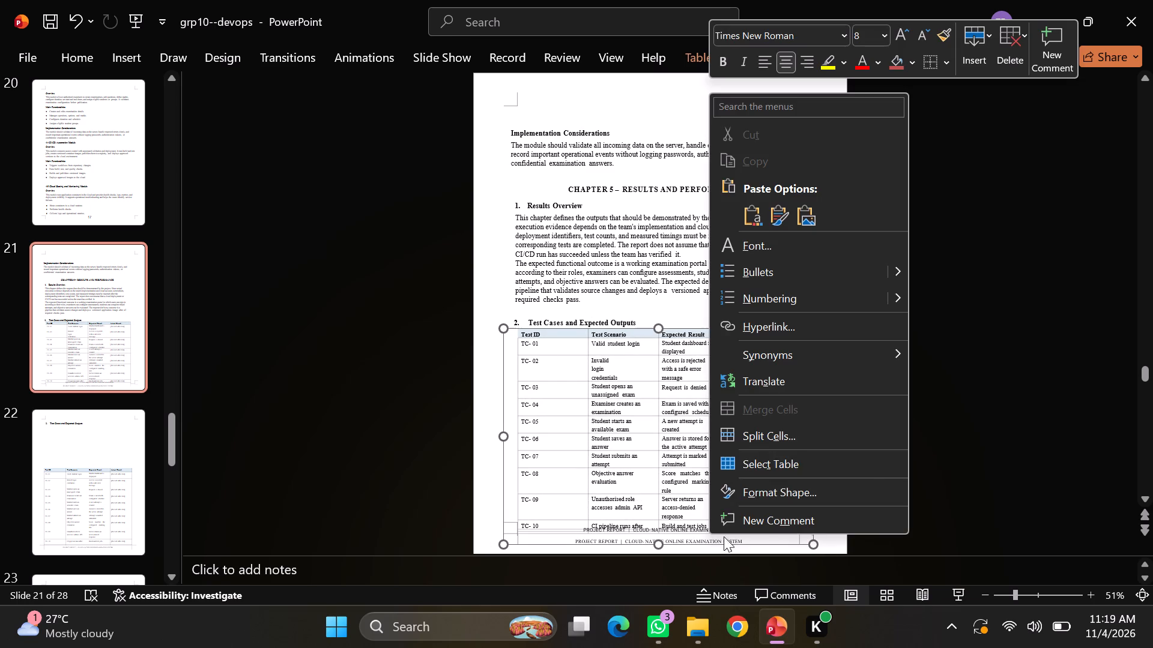
pyautogui.click(1009, 382)
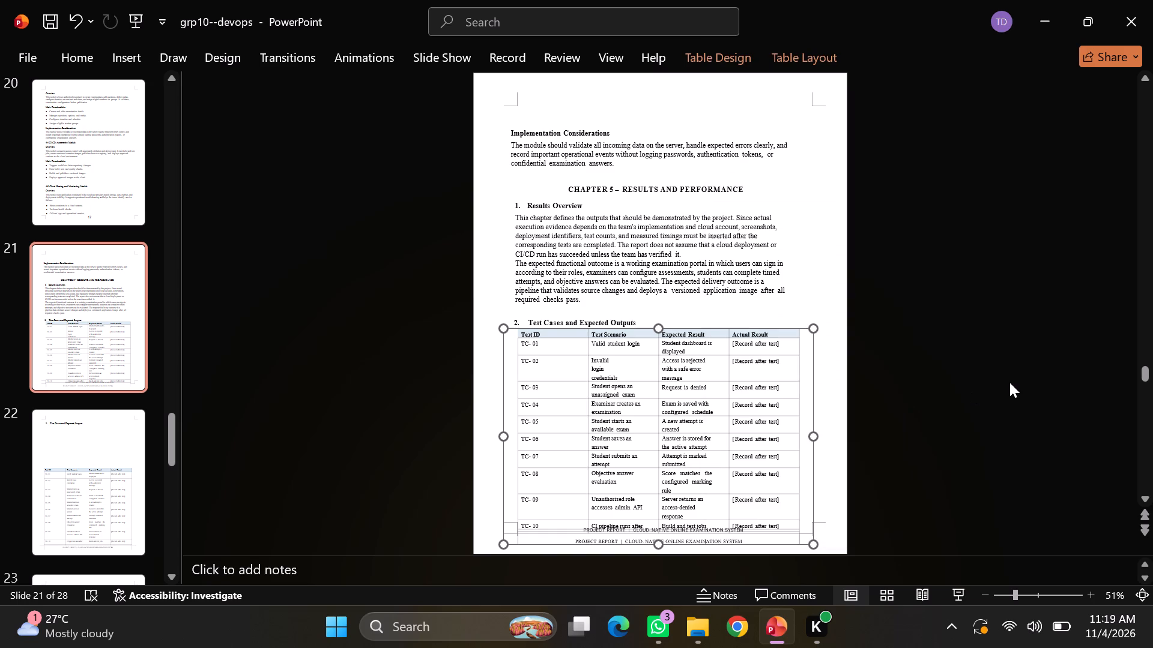
pyautogui.rightClick(746, 514)
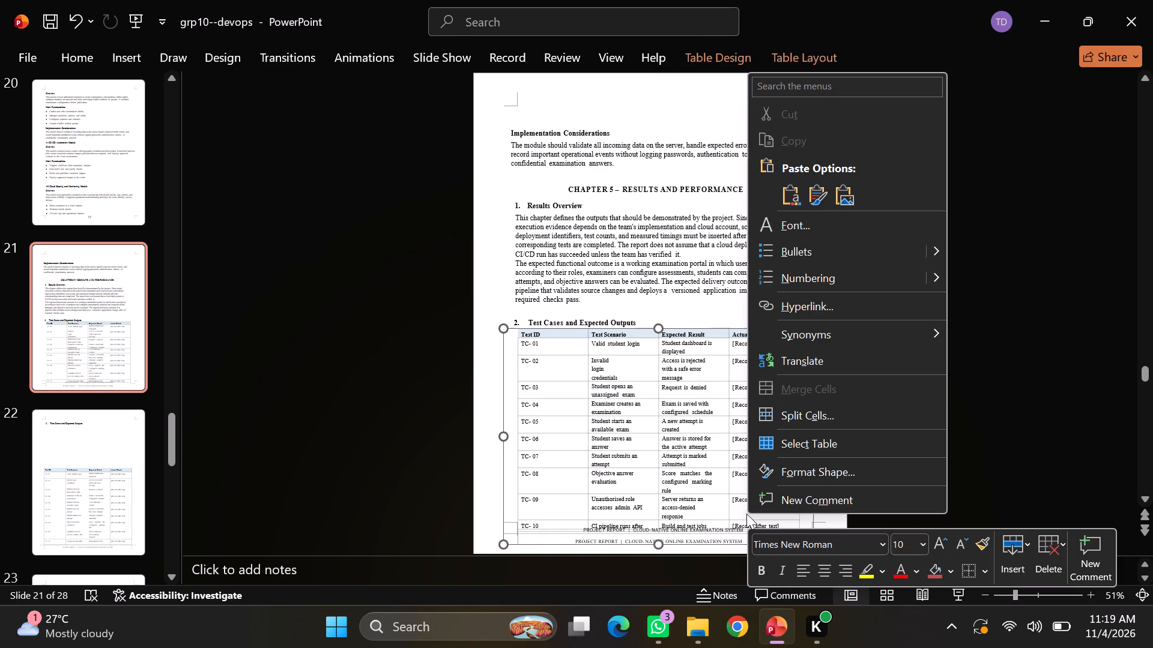
pyautogui.click(1055, 553)
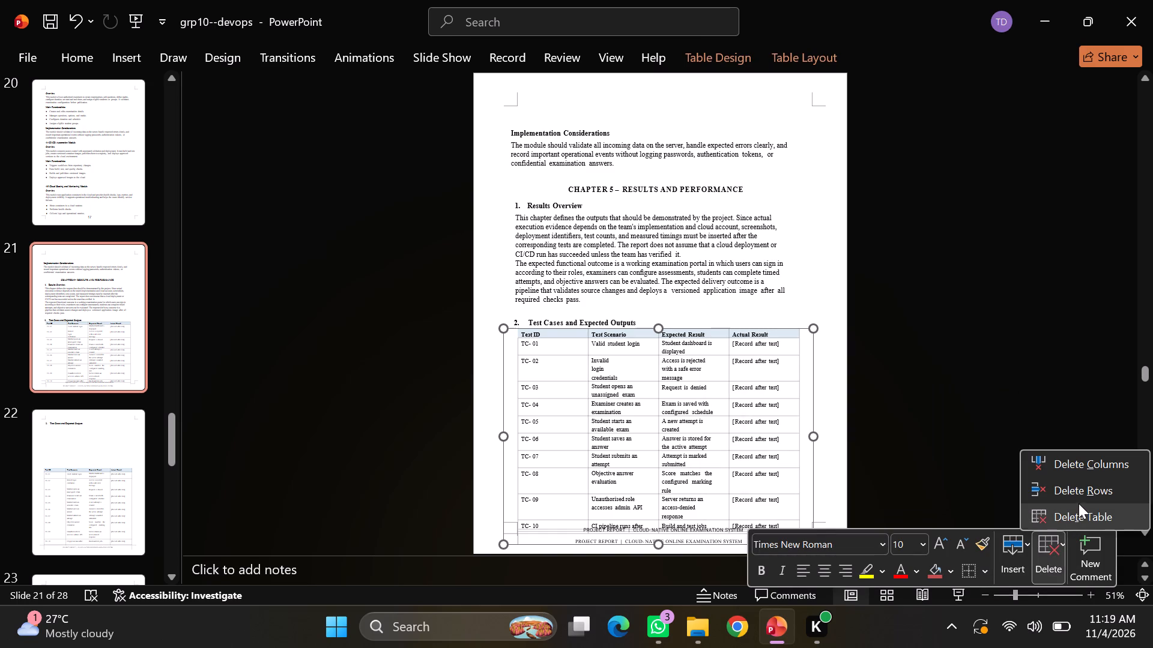
pyautogui.click(1077, 495)
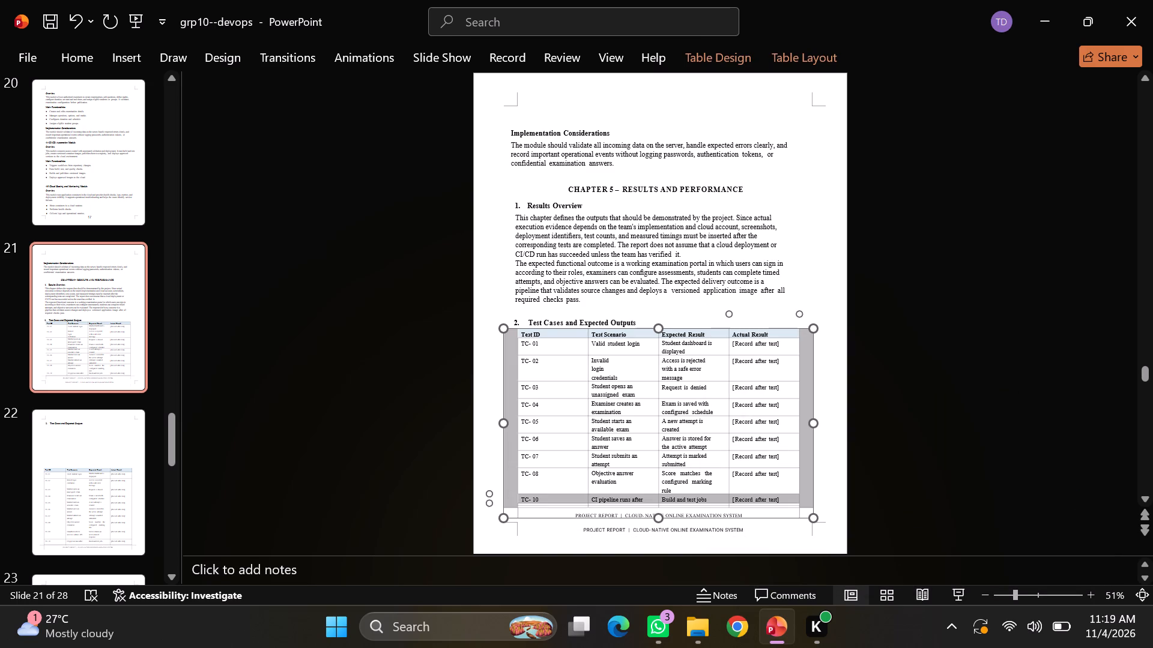
# Delete the table's bottom row containing the duplicate "PROJECT REPORT | CLOUD-NATIVE ONLINE EXAMINATION SYSTEM" footer text on slide 21.
pyautogui.rightClick(763, 512)
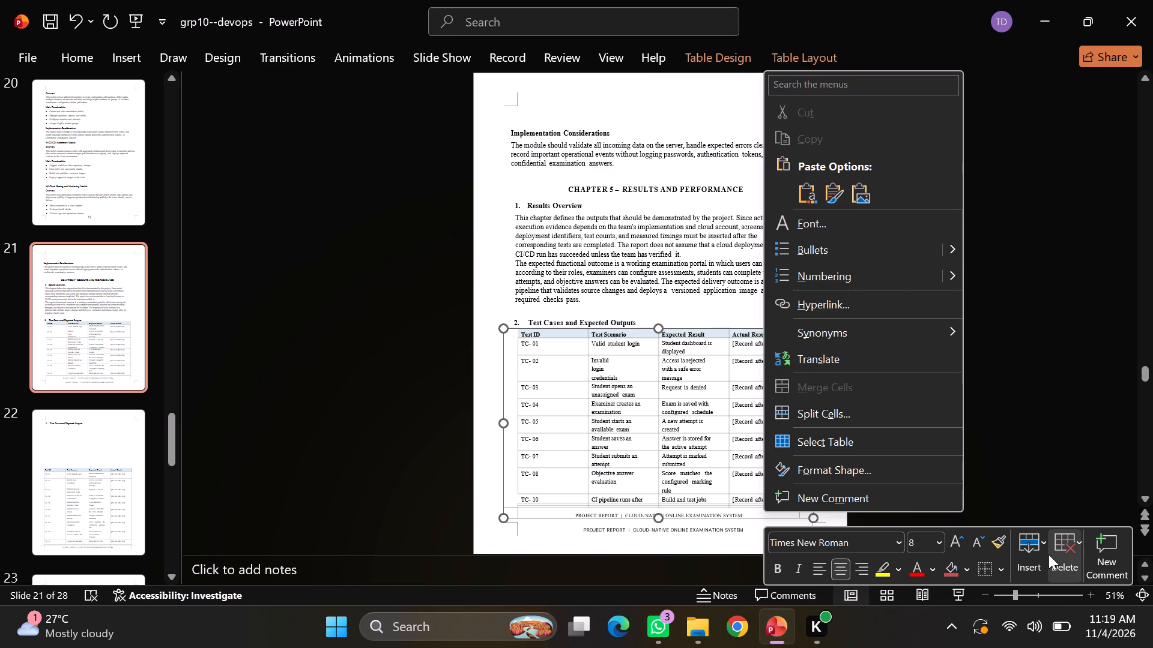
pyautogui.click(1049, 554)
pyautogui.click(1070, 478)
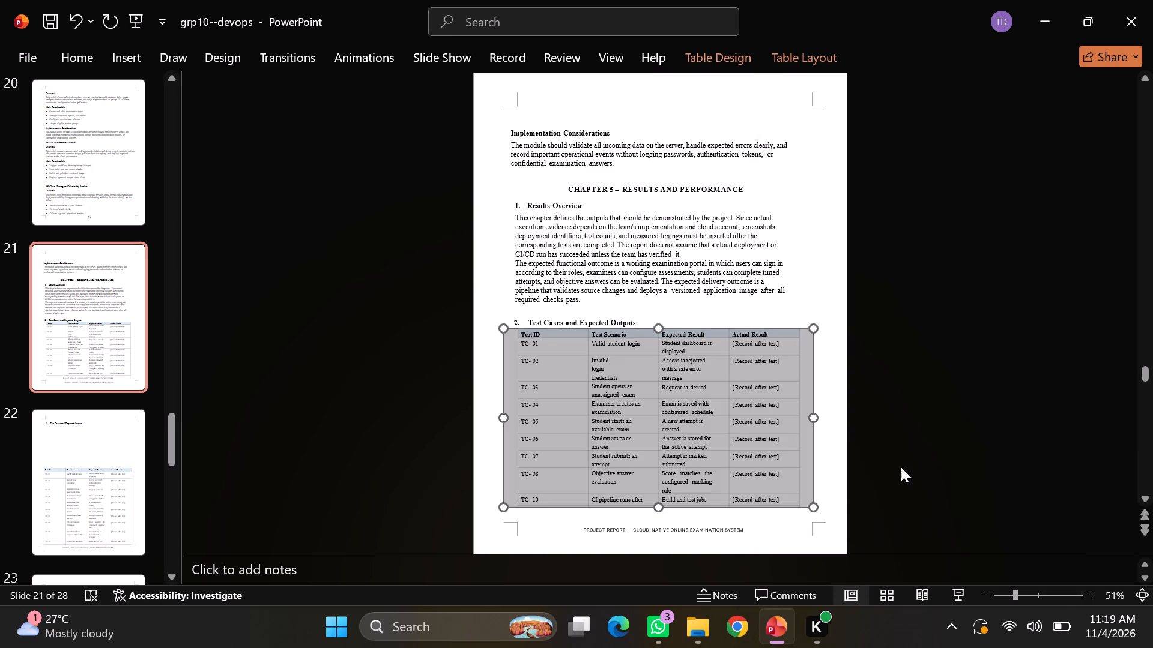
pyautogui.click(916, 441)
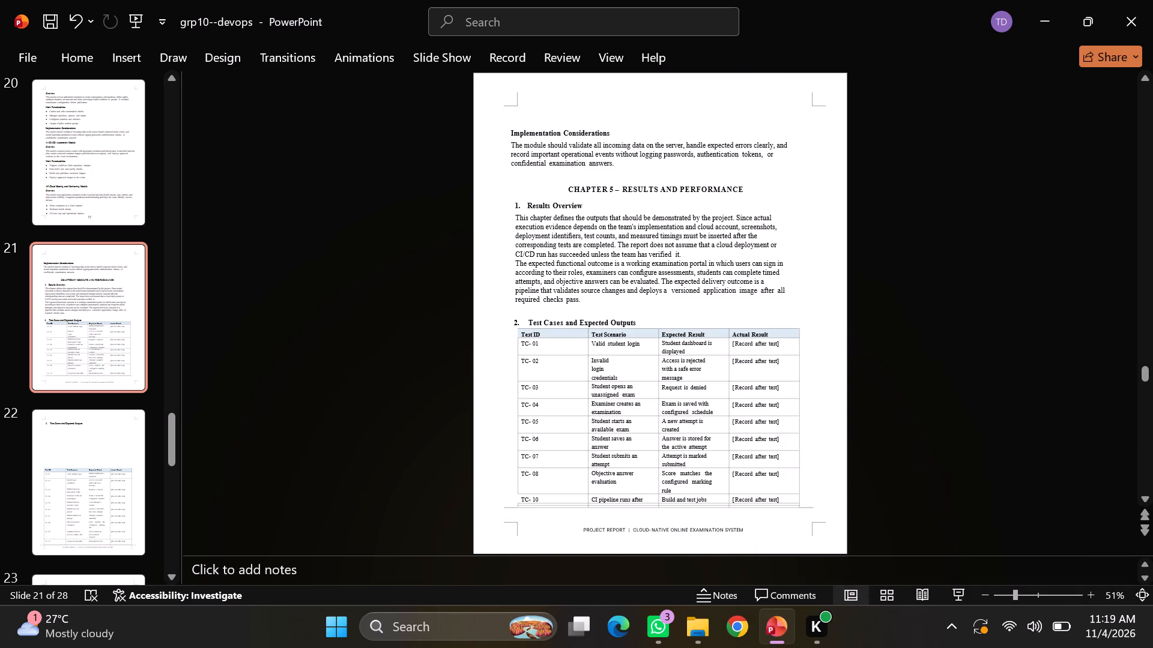
# Delete one of the thin empty rows beneath the TC-10 row of the table on slide 21.
pyautogui.scroll(-1, 712, 511)
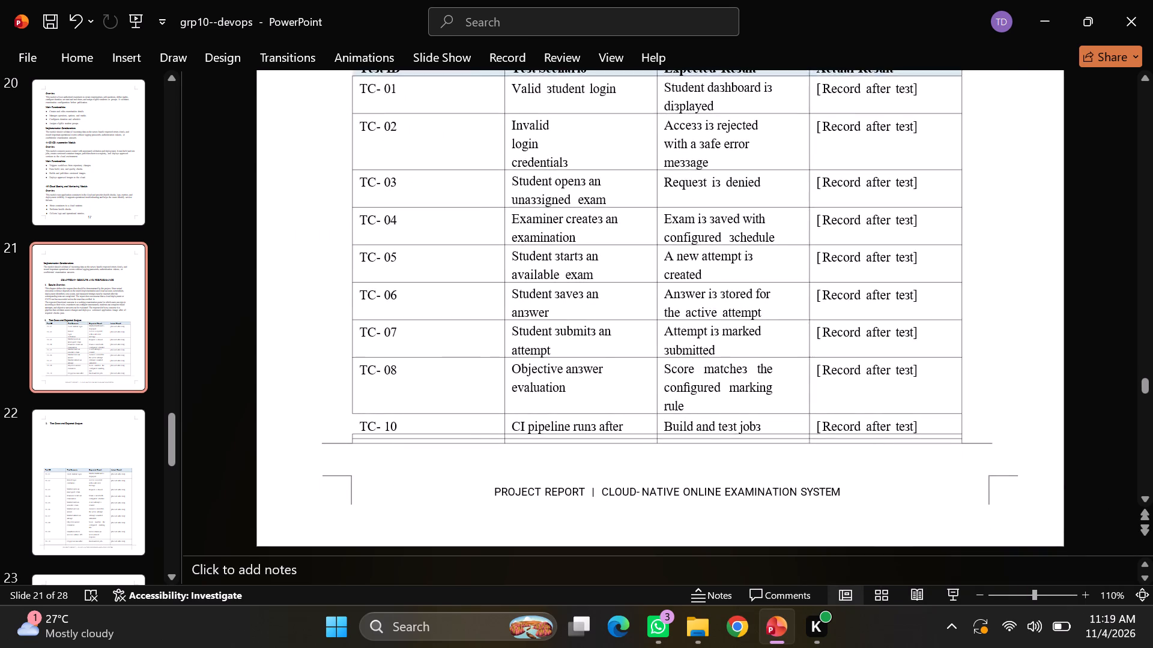
pyautogui.click(678, 435)
pyautogui.rightClick(678, 435)
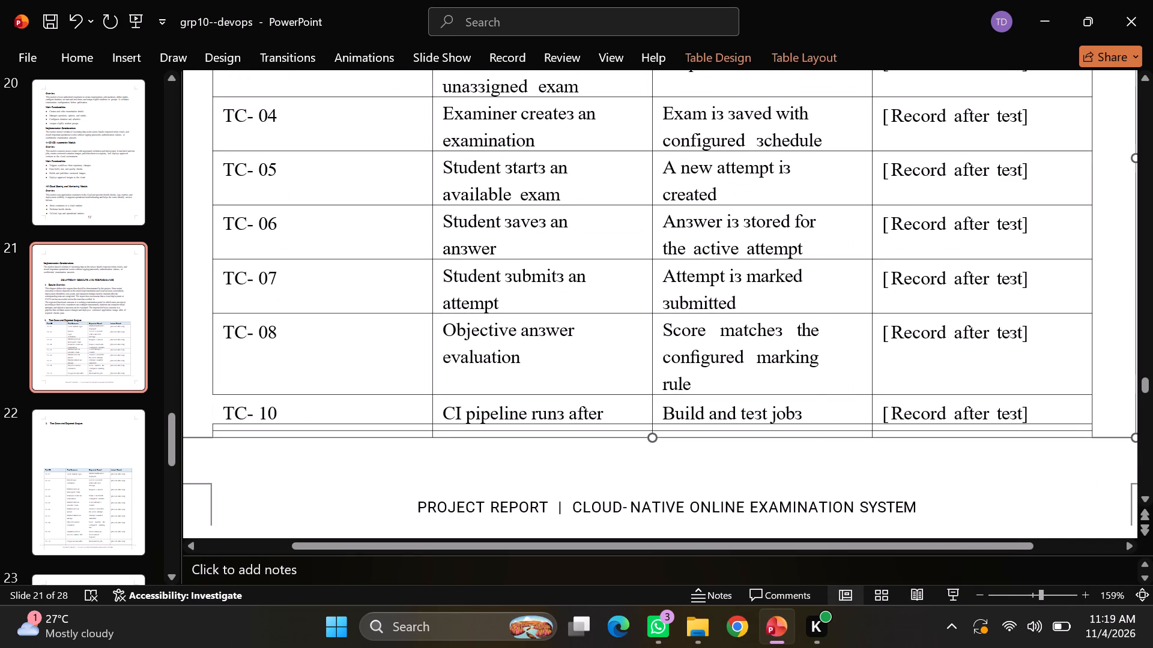
pyautogui.click(841, 432)
pyautogui.rightClick(820, 436)
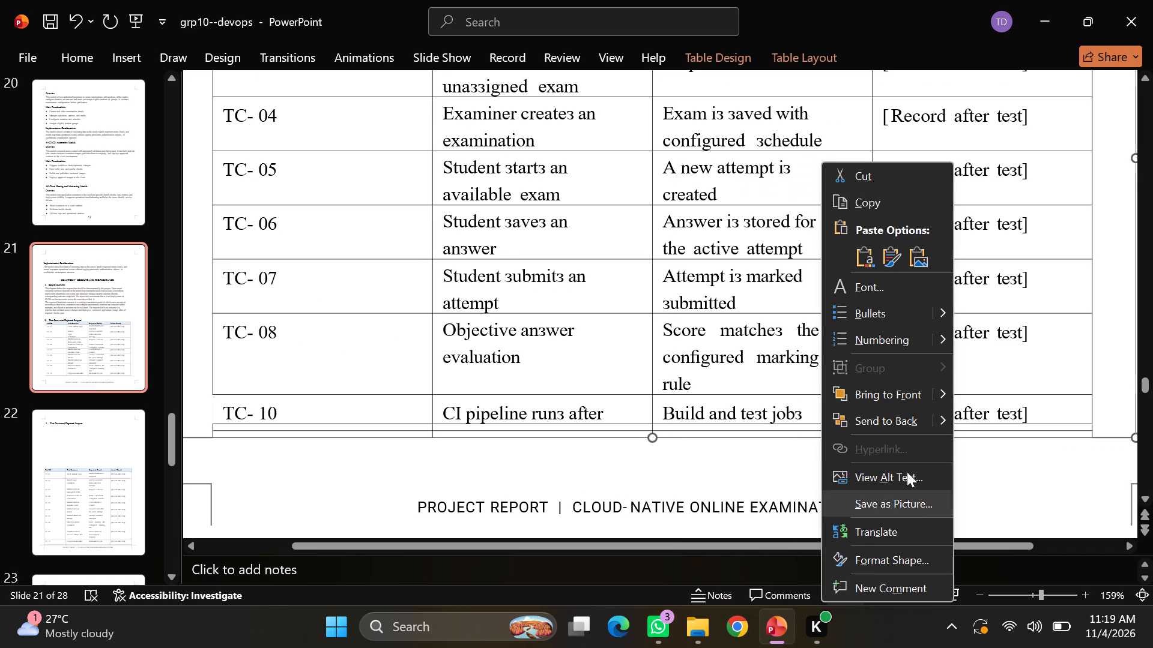
pyautogui.moveTo(673, 428); pyautogui.dragTo(676, 434)
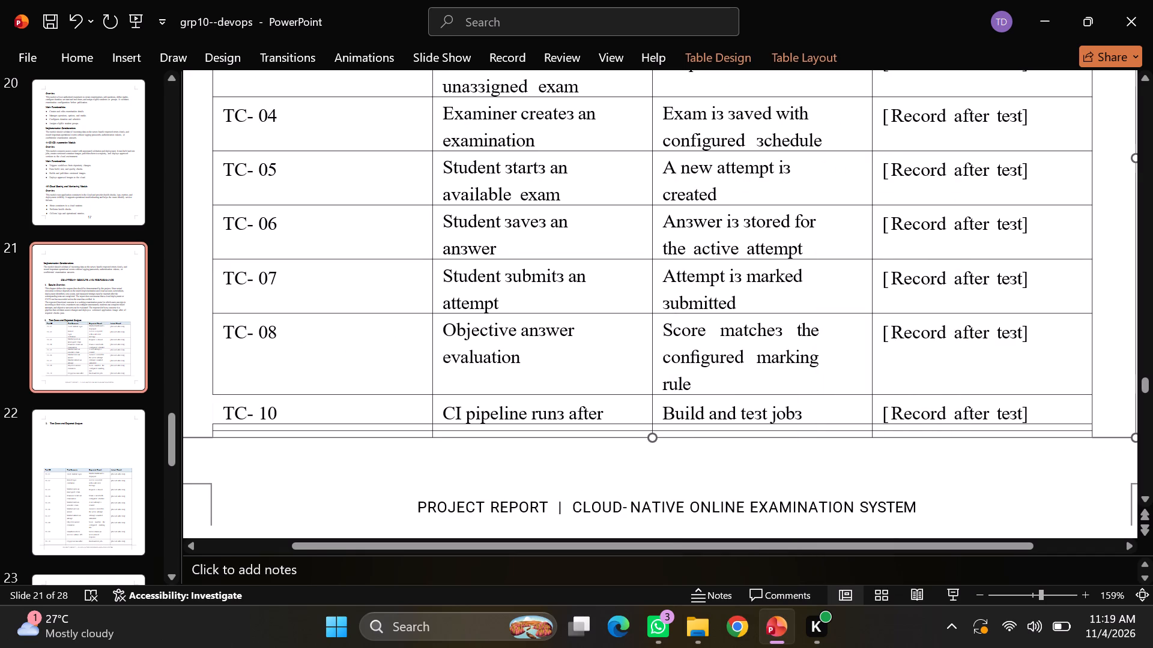
pyautogui.moveTo(676, 434); pyautogui.dragTo(676, 434)
pyautogui.click(676, 434)
pyautogui.rightClick(676, 434)
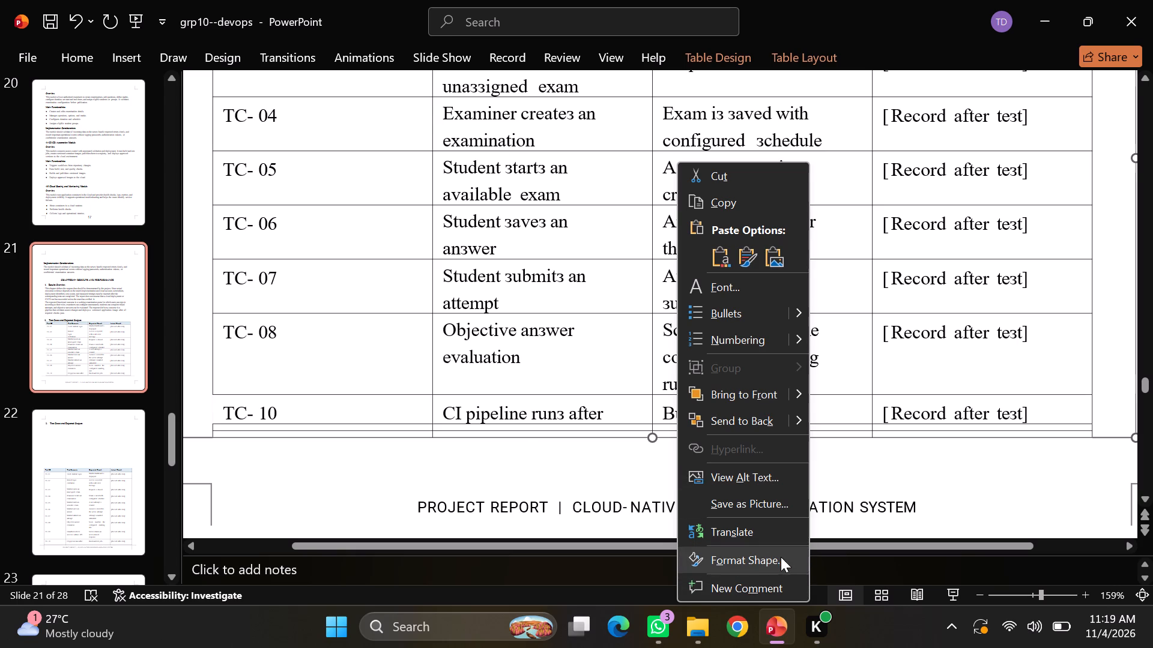
pyautogui.click(407, 428)
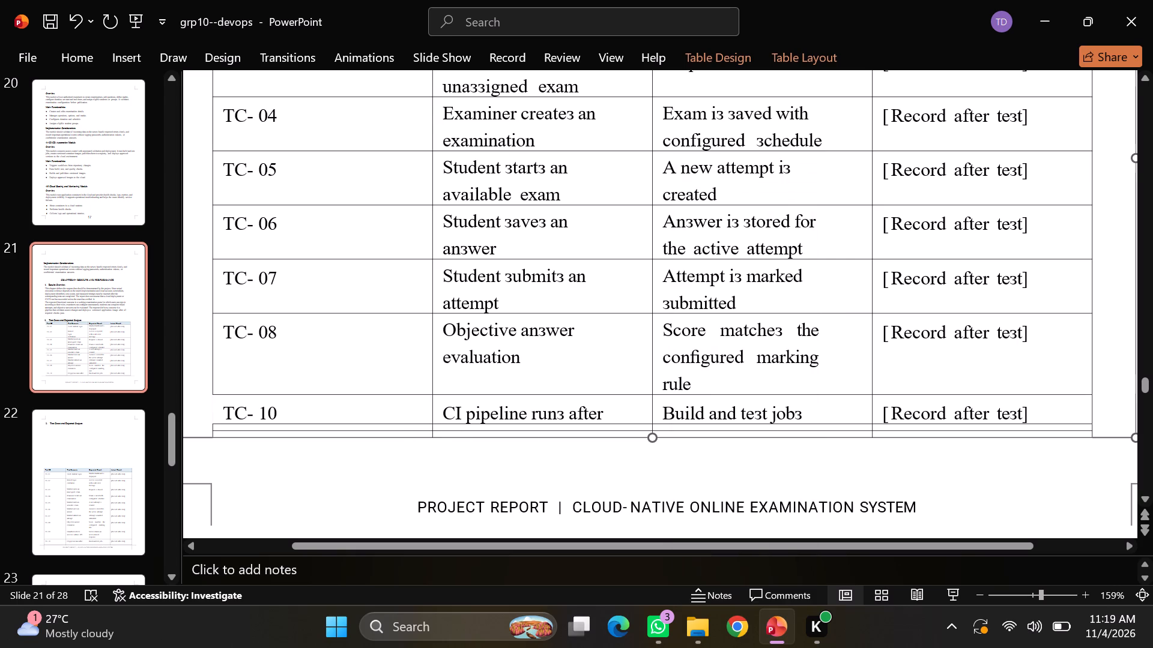
pyautogui.rightClick(405, 429)
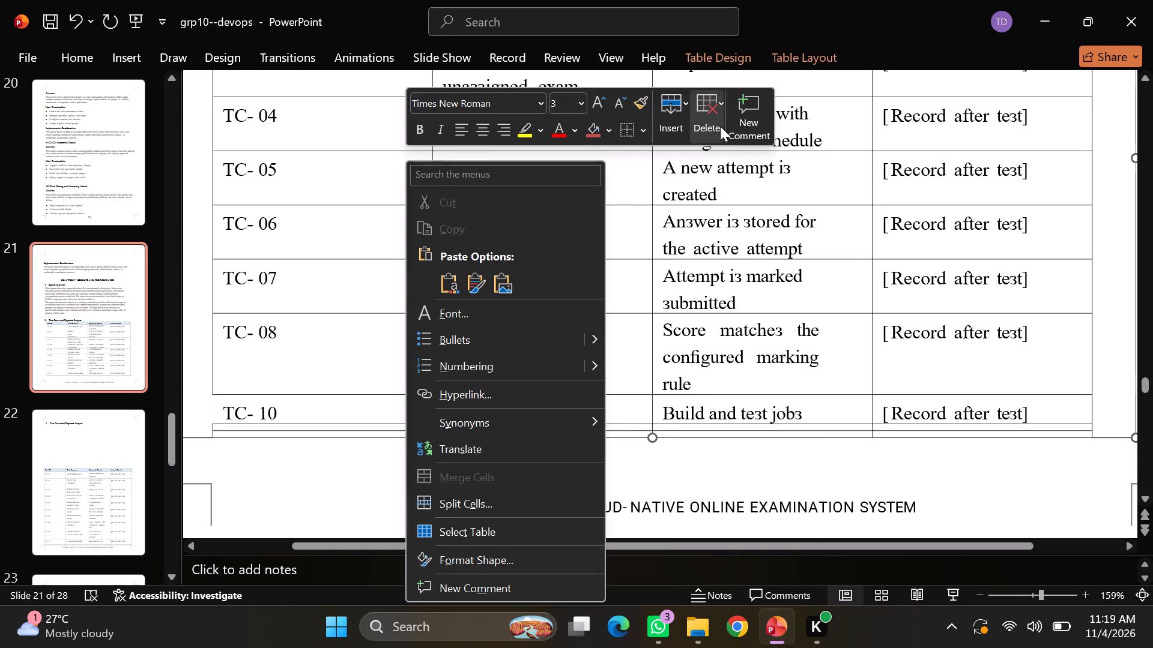
pyautogui.click(719, 125)
pyautogui.click(730, 185)
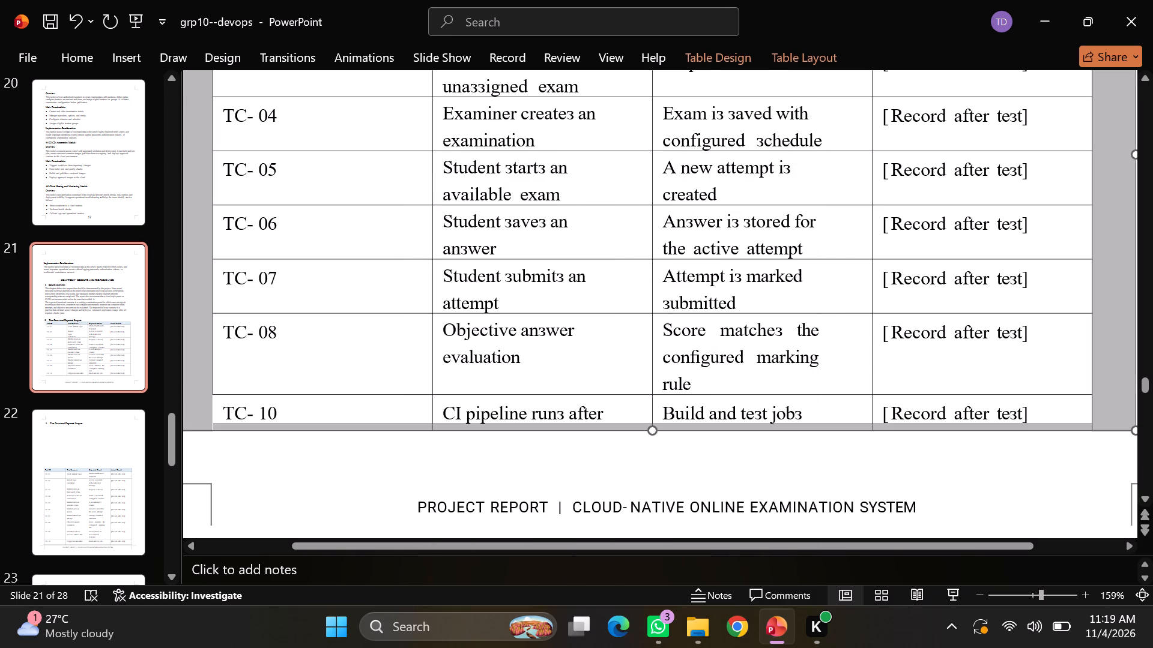
# Delete the remaining thin empty row beneath the TC-10 row of the table on slide 21.
pyautogui.rightClick(414, 428)
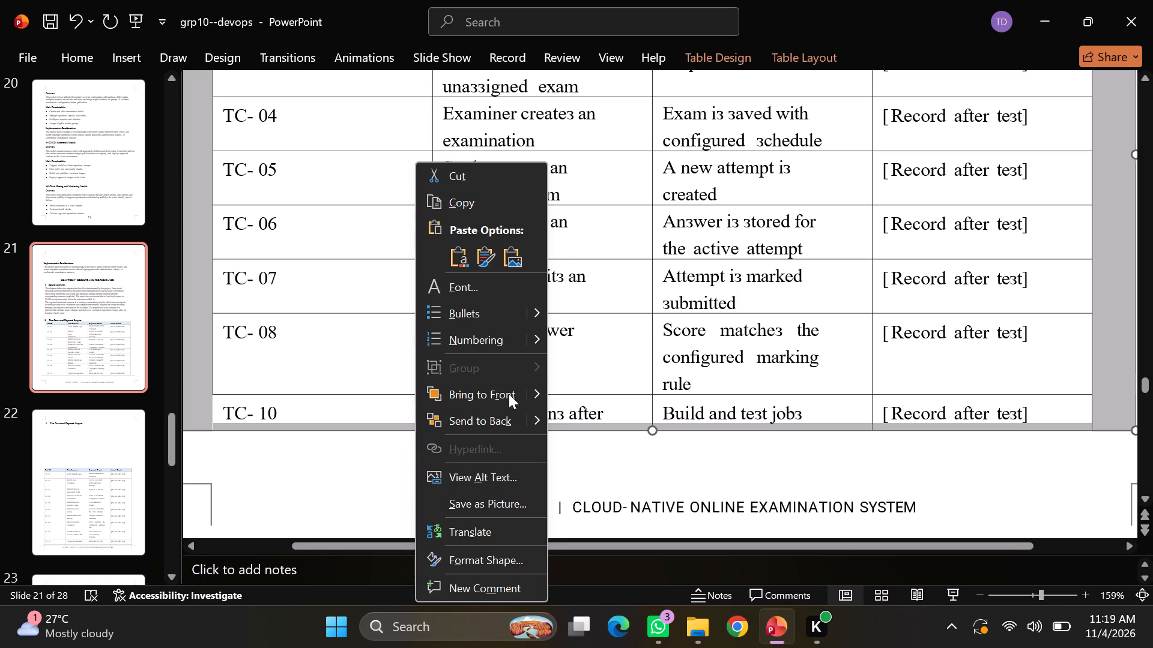
pyautogui.click(351, 421)
pyautogui.click(362, 428)
pyautogui.rightClick(362, 428)
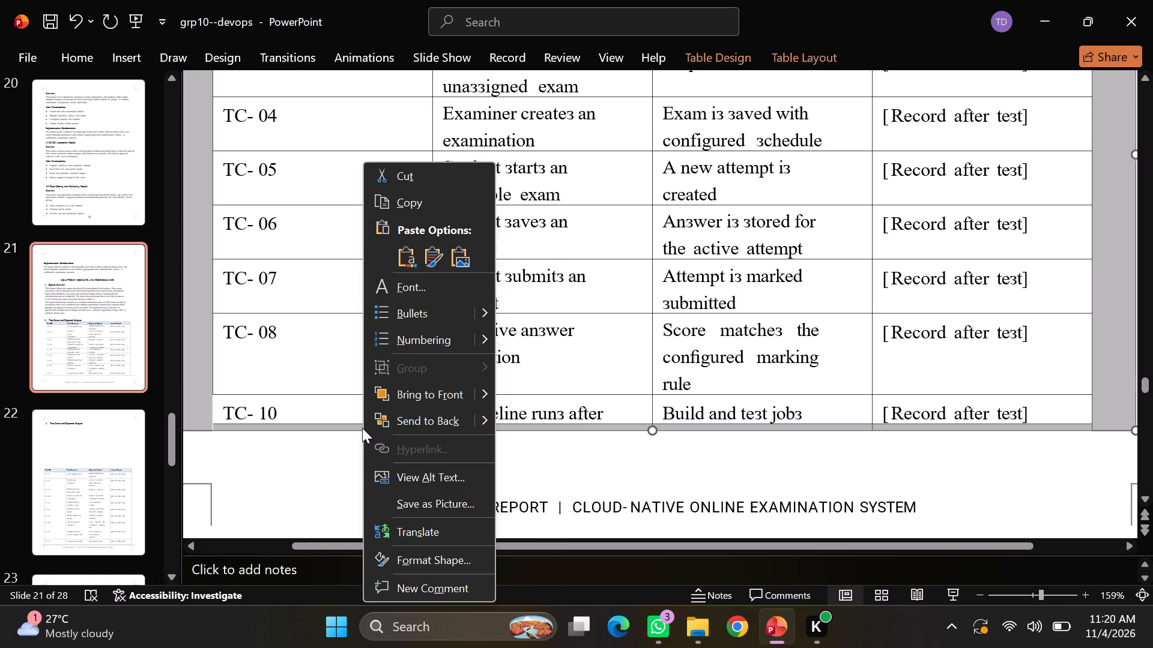
pyautogui.click(555, 500)
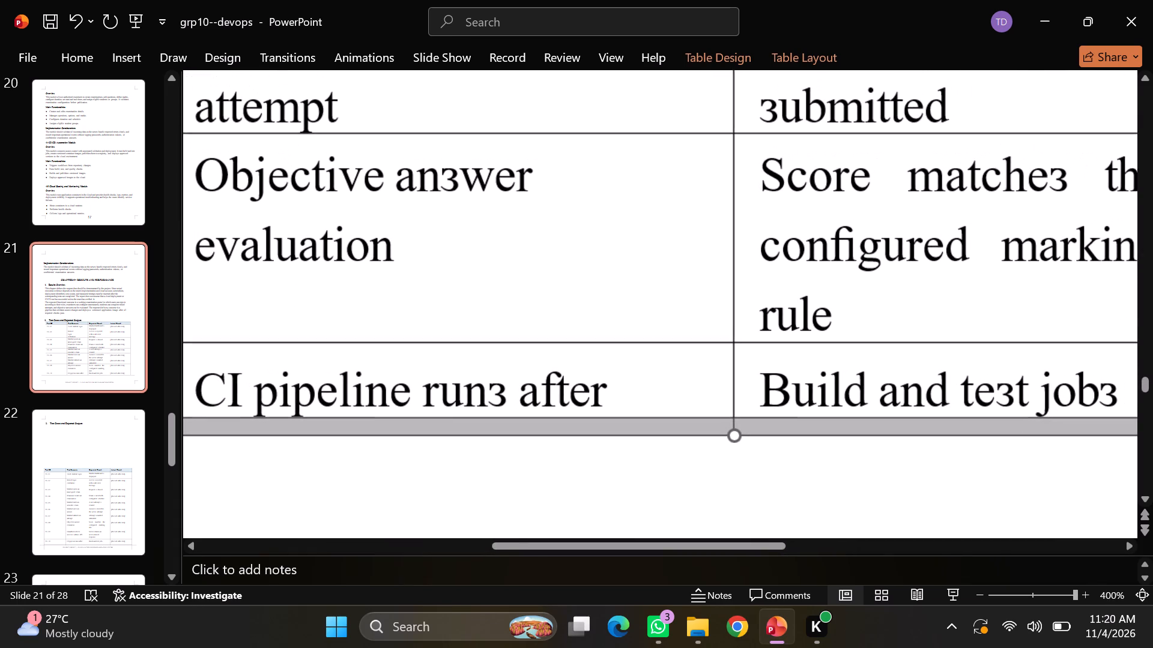
pyautogui.click(570, 428)
pyautogui.click(577, 428)
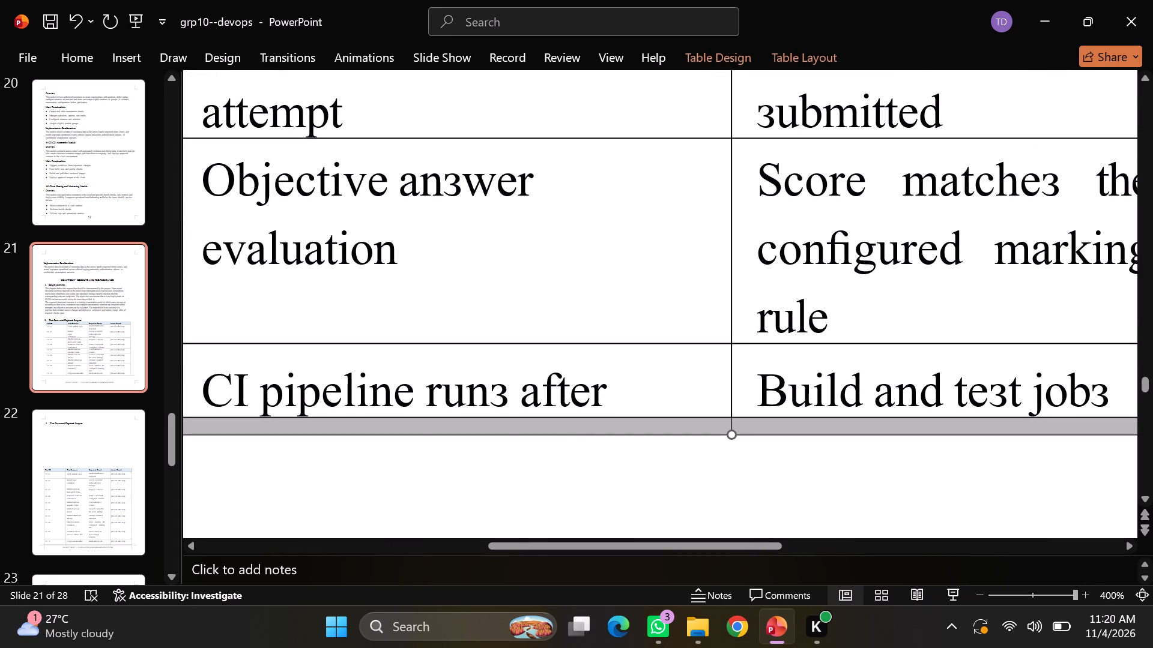
pyautogui.click(577, 428)
pyautogui.rightClick(577, 428)
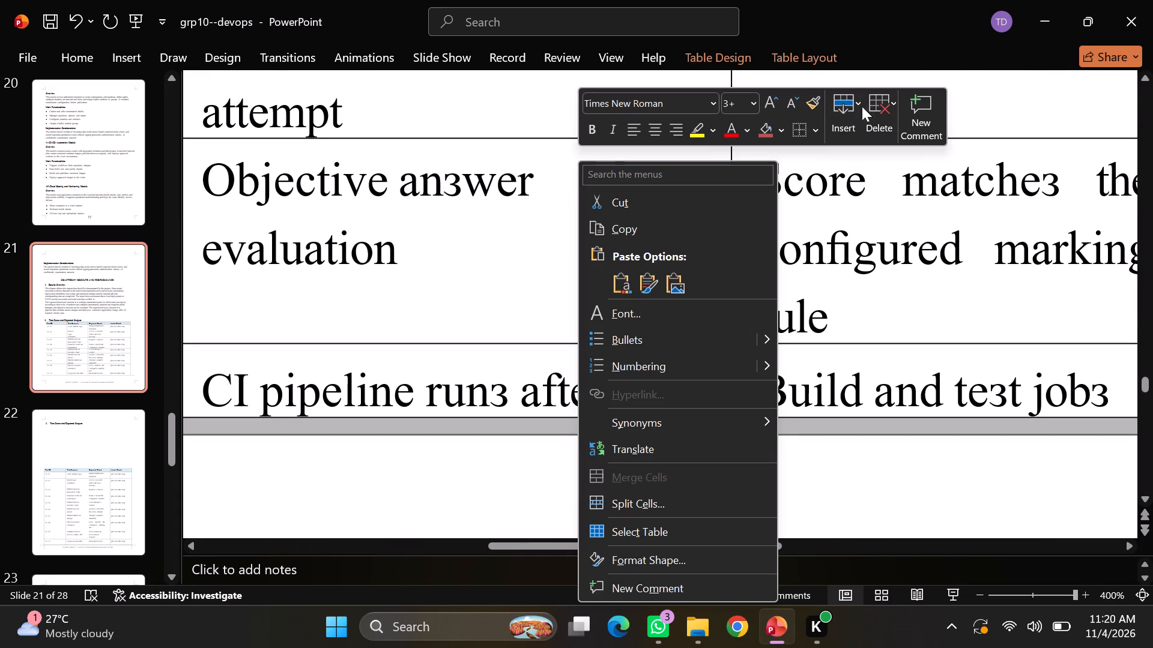
pyautogui.click(874, 115)
pyautogui.click(888, 179)
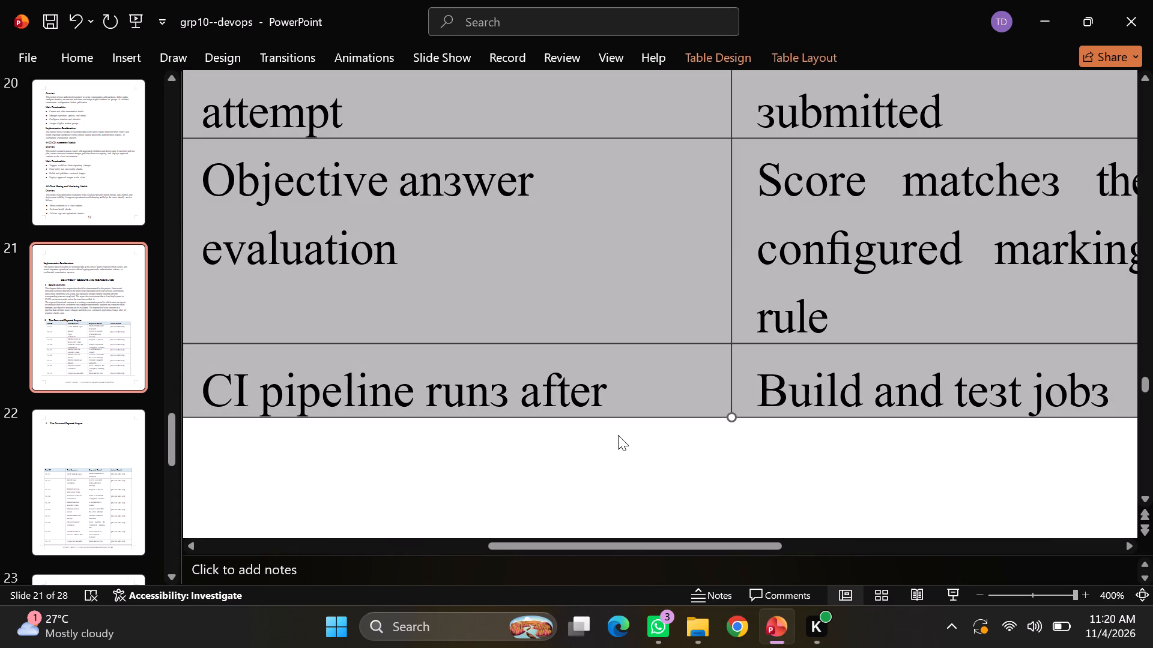
pyautogui.click(618, 435)
# Move the "Test Cases and Expected Outputs" heading slightly up on slide 21 to leave a small gap above the table.
pyautogui.keyDown('ctrl'); pyautogui.scroll(-2, 618, 435); pyautogui.keyUp('ctrl')
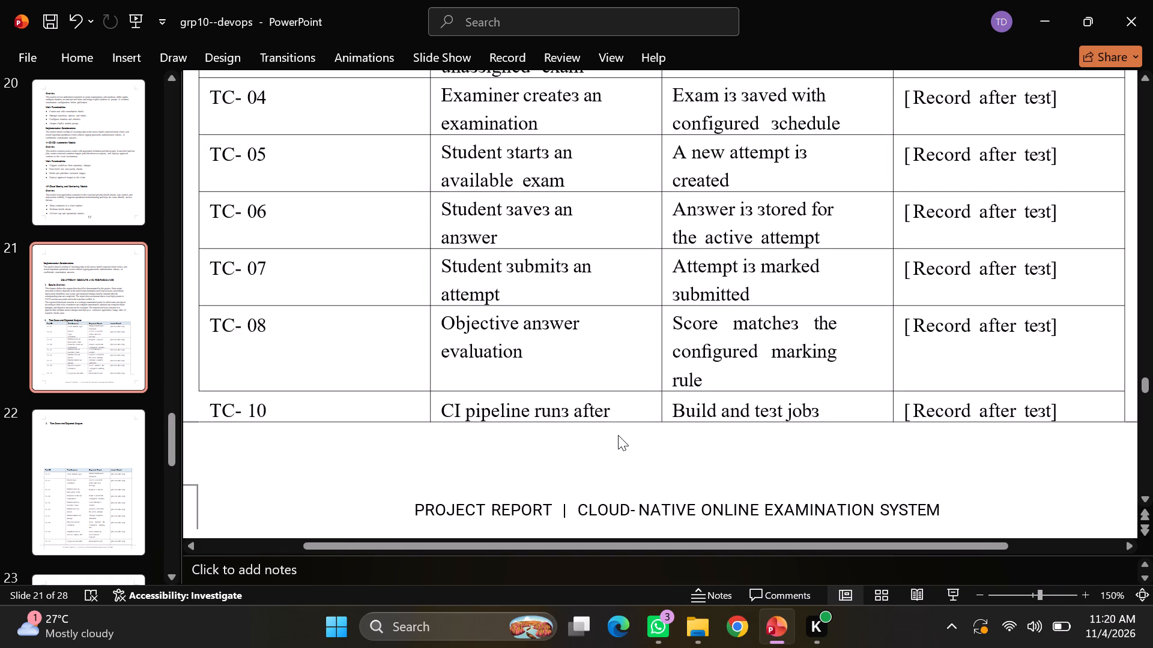
pyautogui.keyDown('ctrl'); pyautogui.scroll(-3, 618, 435); pyautogui.keyUp('ctrl')
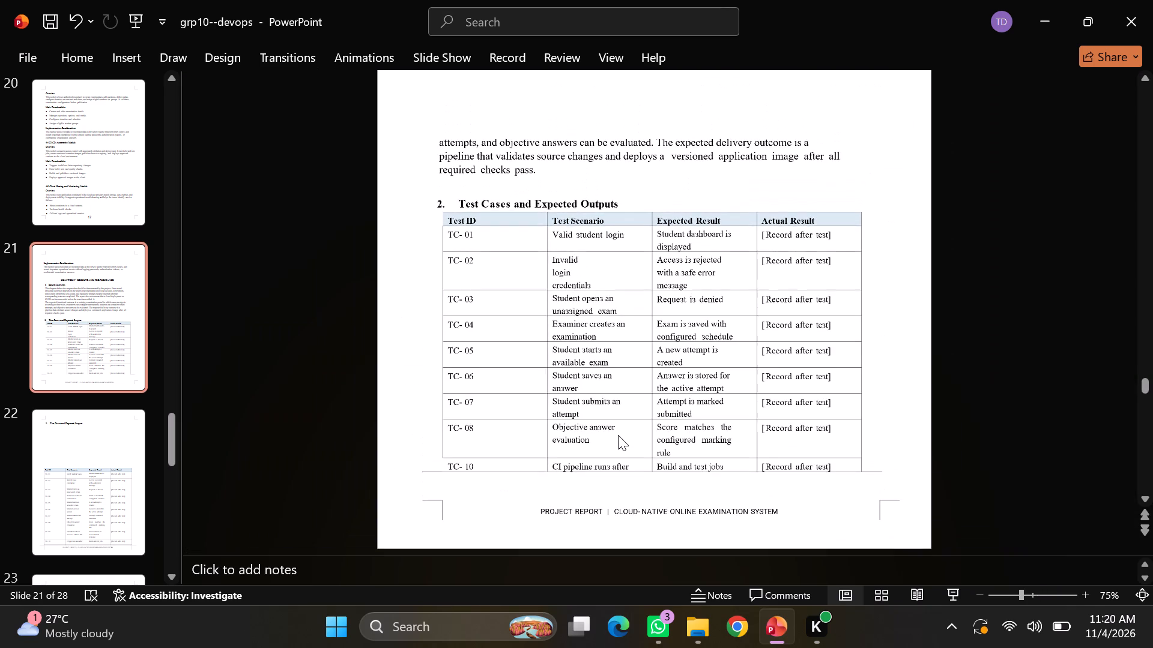
pyautogui.scroll(1, 683, 394)
pyautogui.scroll(-1, 683, 394)
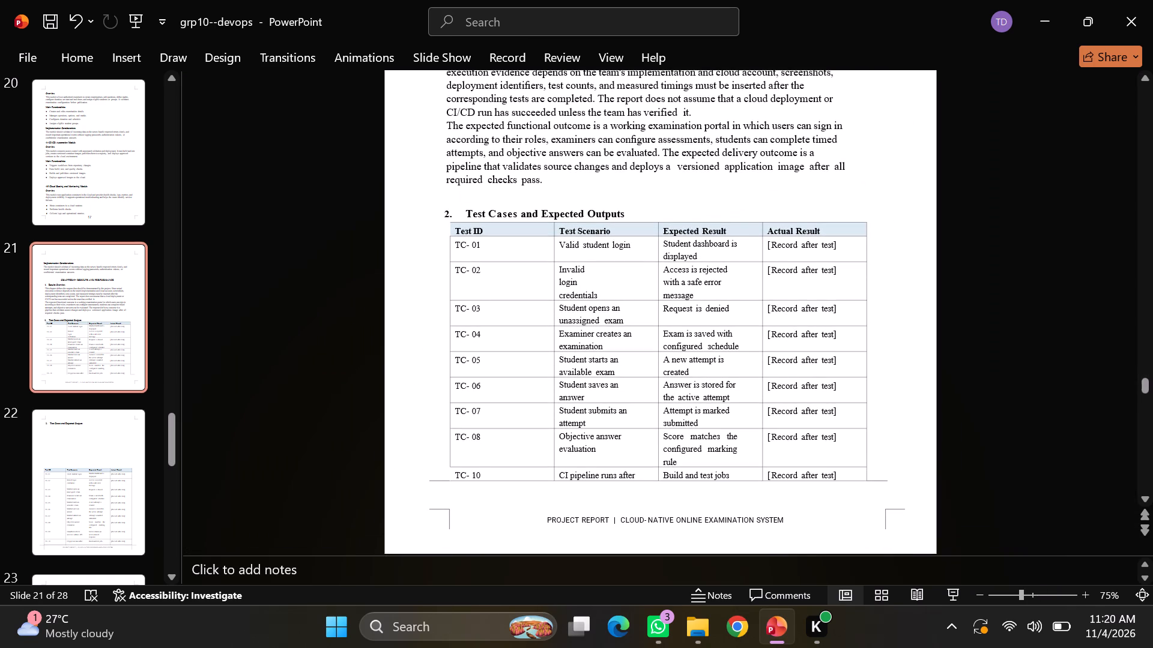
pyautogui.click(598, 217)
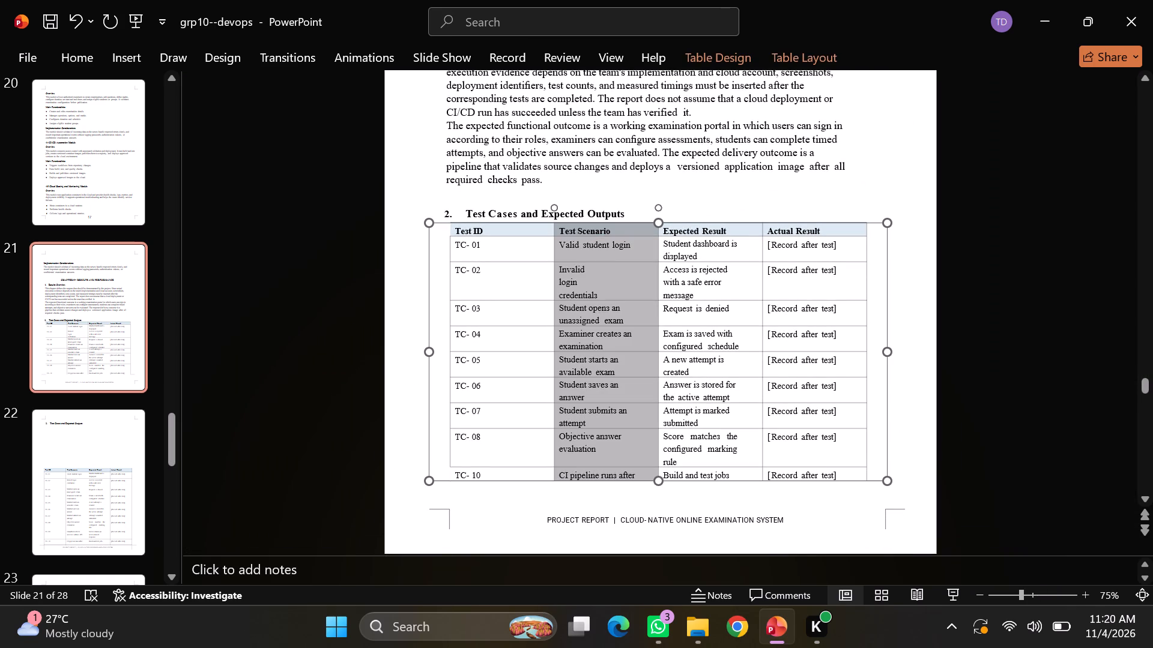
pyautogui.click(581, 214)
pyautogui.click(608, 199)
pyautogui.moveTo(602, 203); pyautogui.dragTo(599, 197)
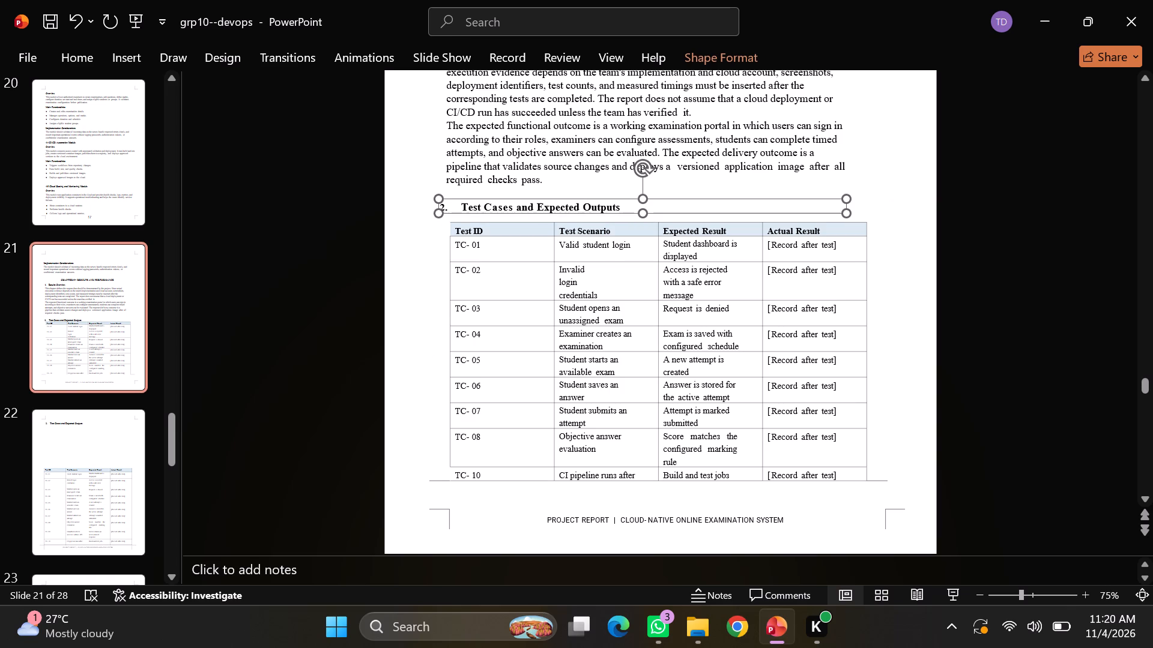
# Delete the "PROJECT REPORT | CLOUD-NATIVE ONLINE EXAMINATION SYSTEM" footer text box on slide 21.
pyautogui.click(602, 286)
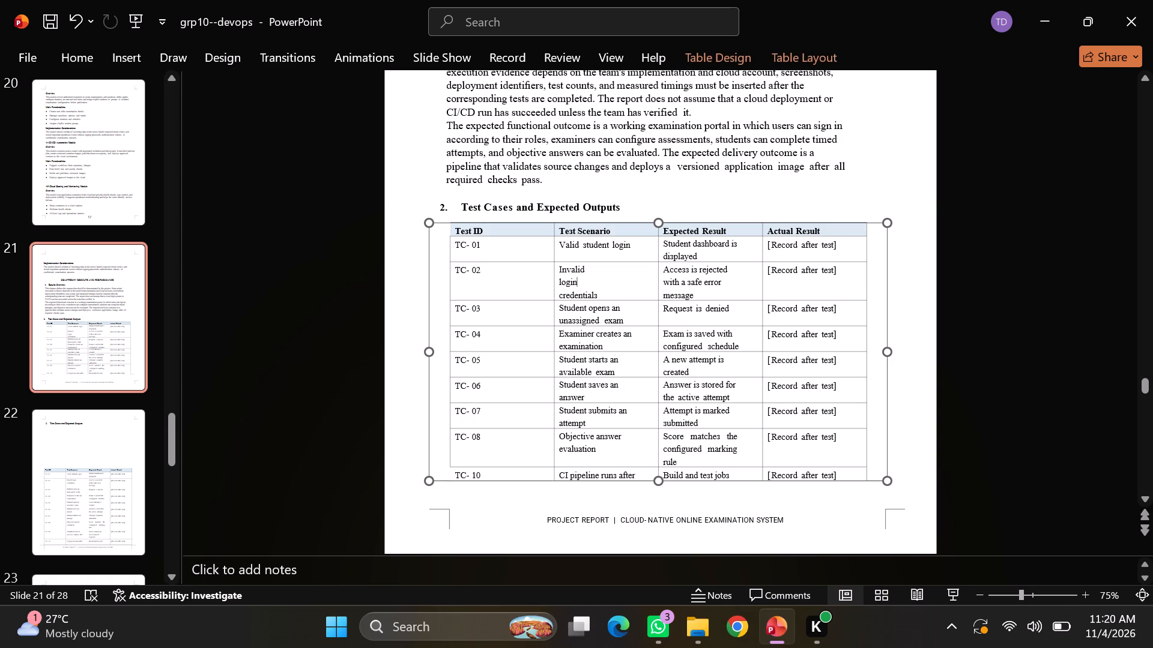
pyautogui.click(676, 513)
pyautogui.click(685, 513)
pyautogui.press('BackSpace')
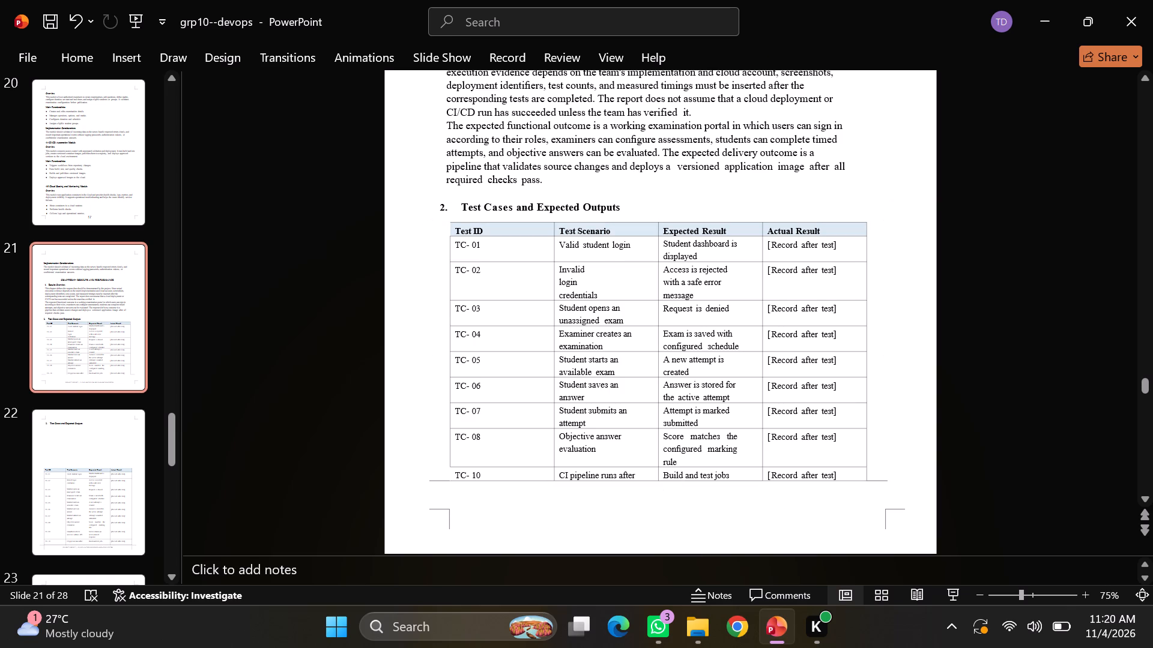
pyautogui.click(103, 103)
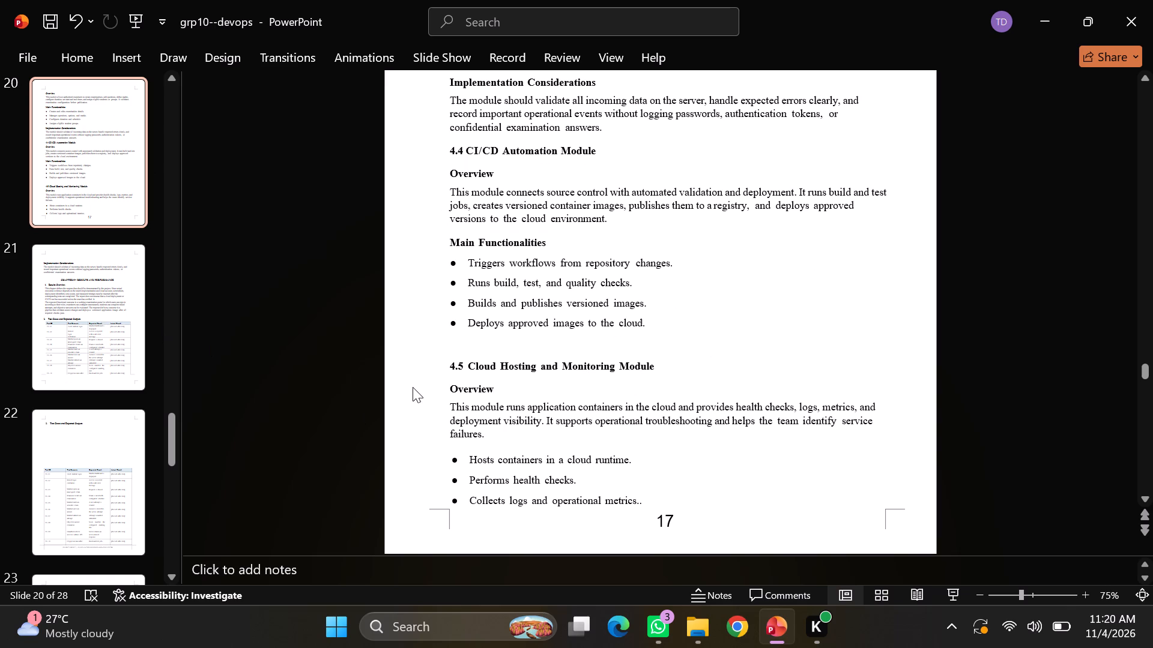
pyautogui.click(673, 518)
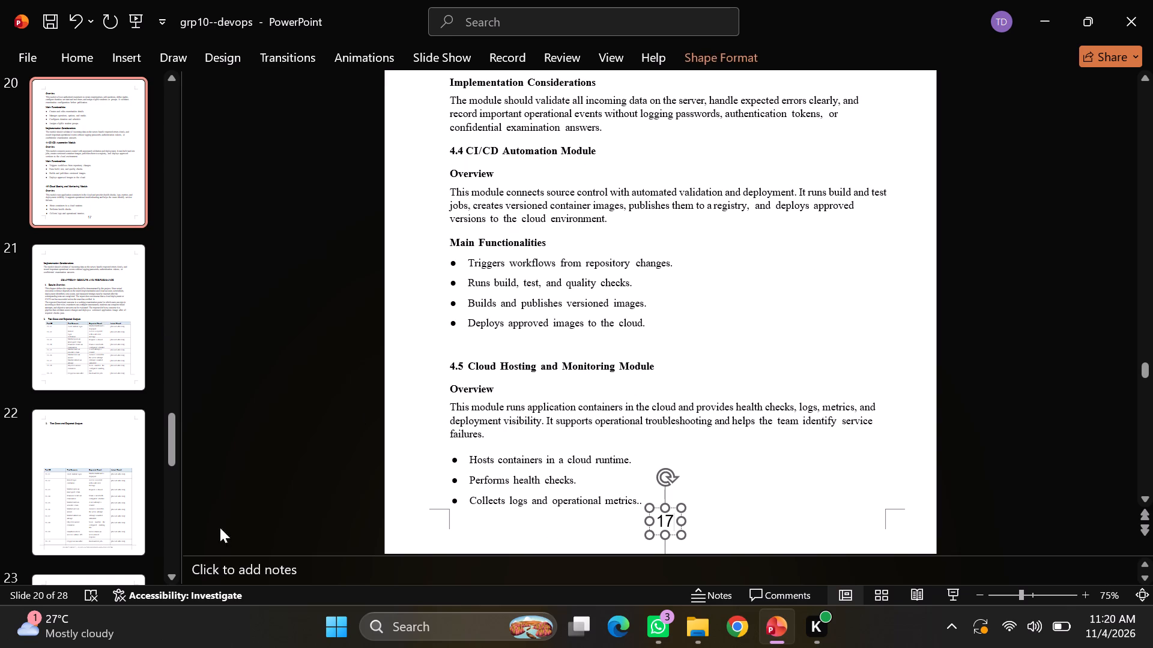
# Delete the original test case table, including its footer row, from slide 22.
pyautogui.click(135, 496)
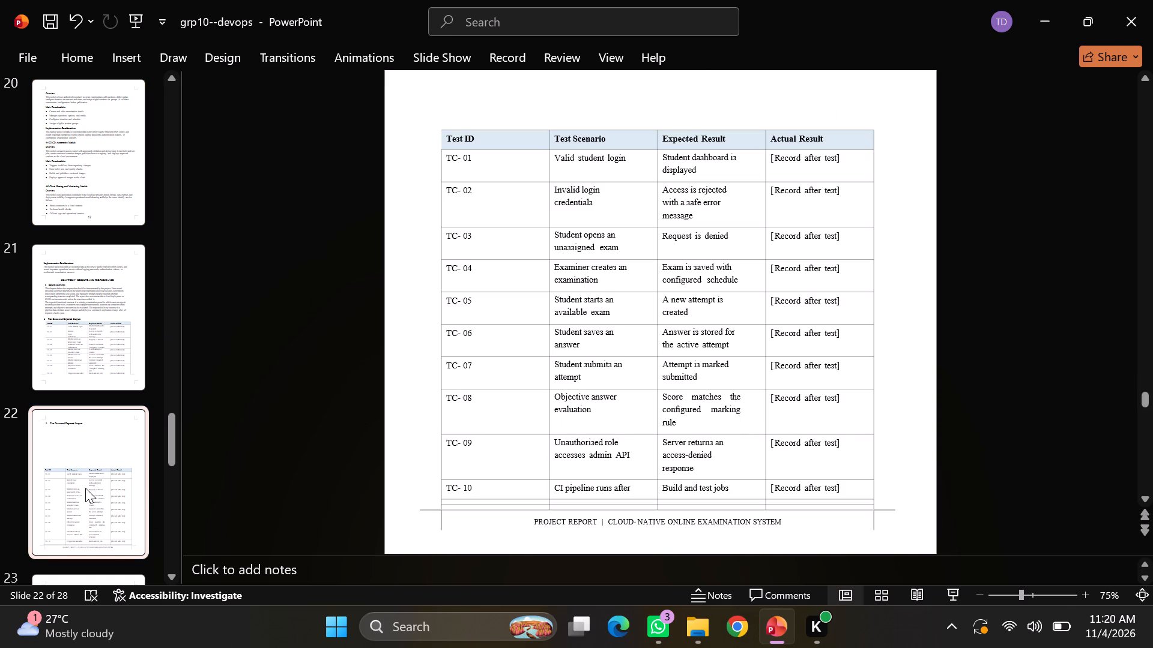
pyautogui.click(656, 429)
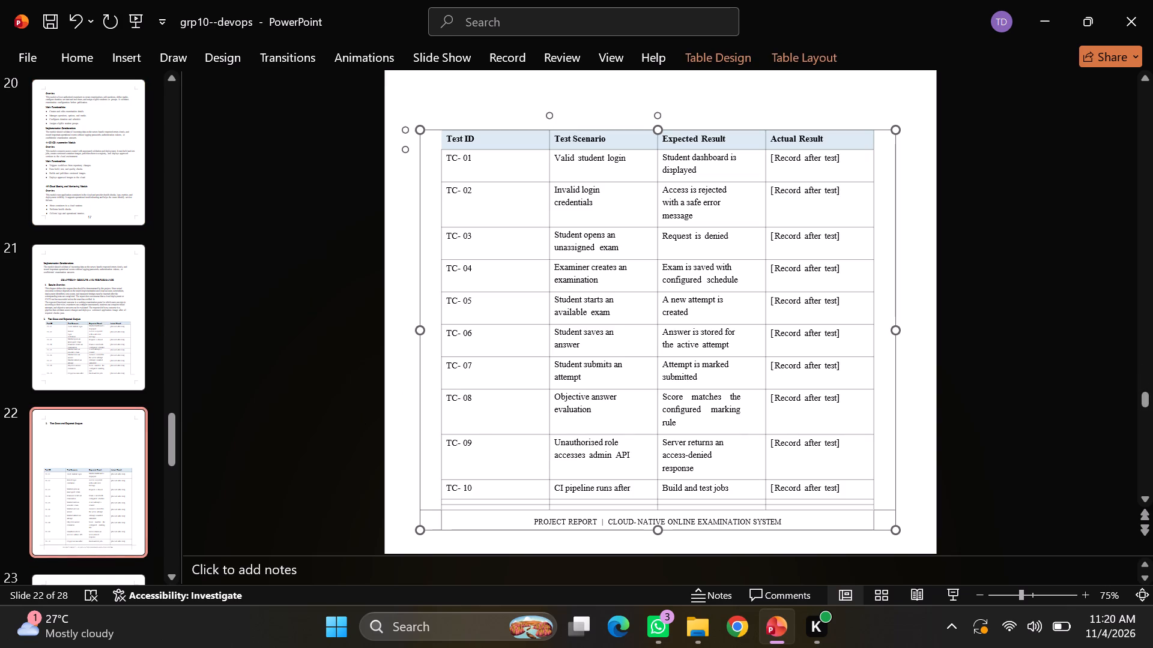
pyautogui.click(587, 134)
pyautogui.press('BackSpace')
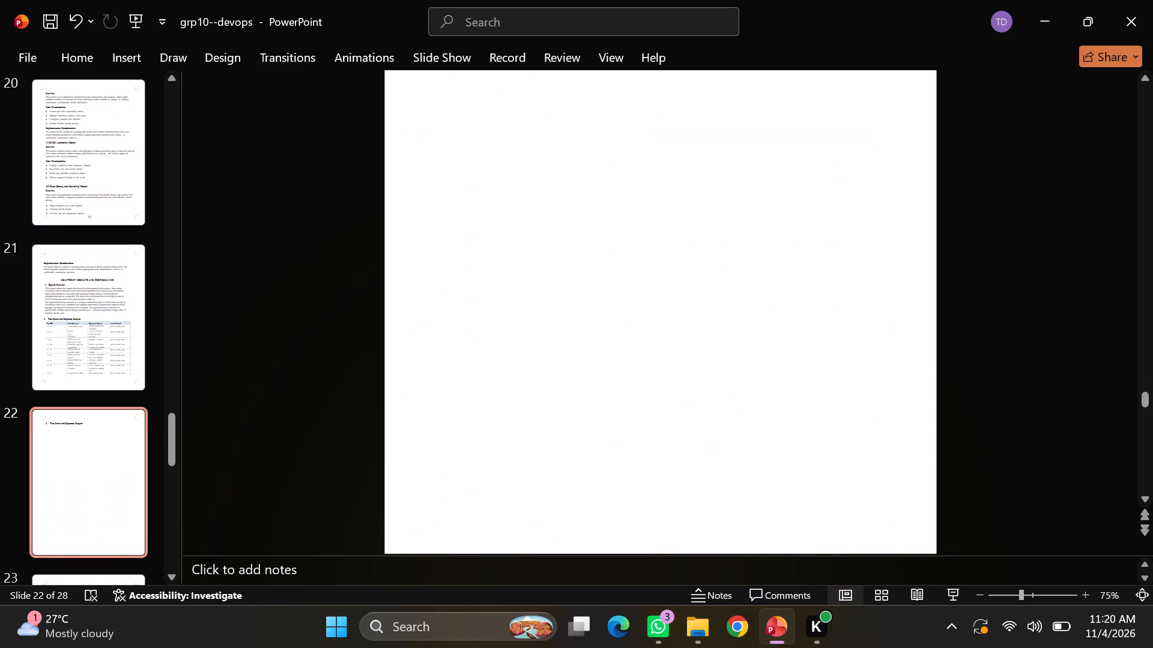
# Delete slide 22, which holds only the leftover "Test Cases and Expected Outputs" heading.
pyautogui.click(640, 278)
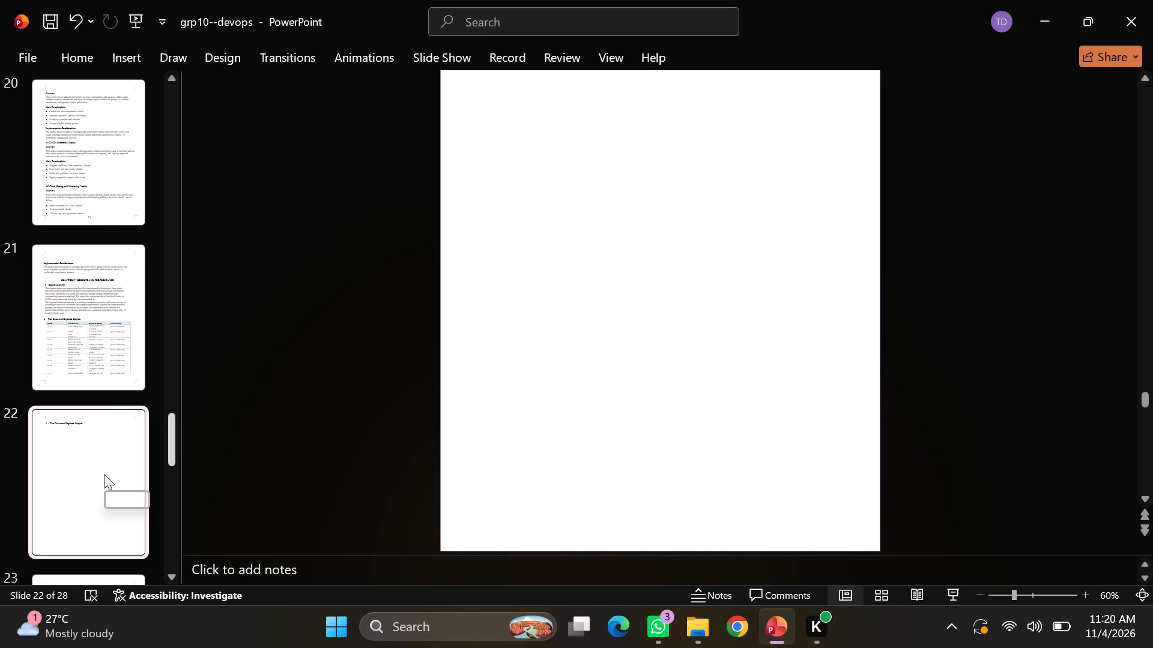
pyautogui.rightClick(104, 474)
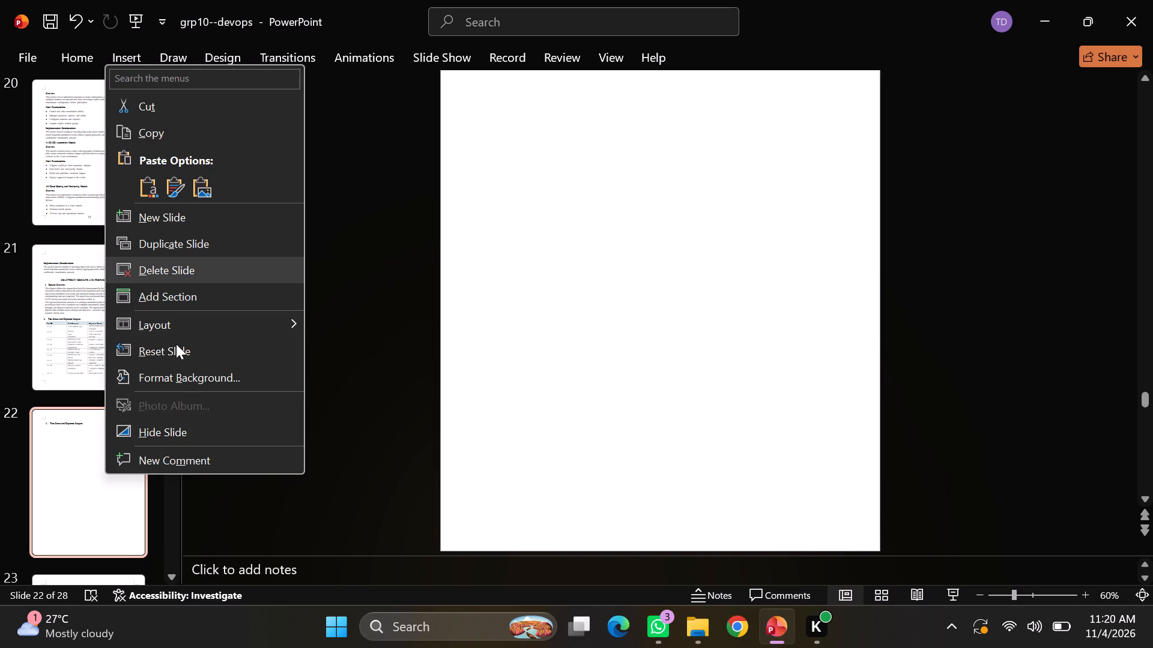
pyautogui.press('BackSpace')
pyautogui.press('BackSpace')
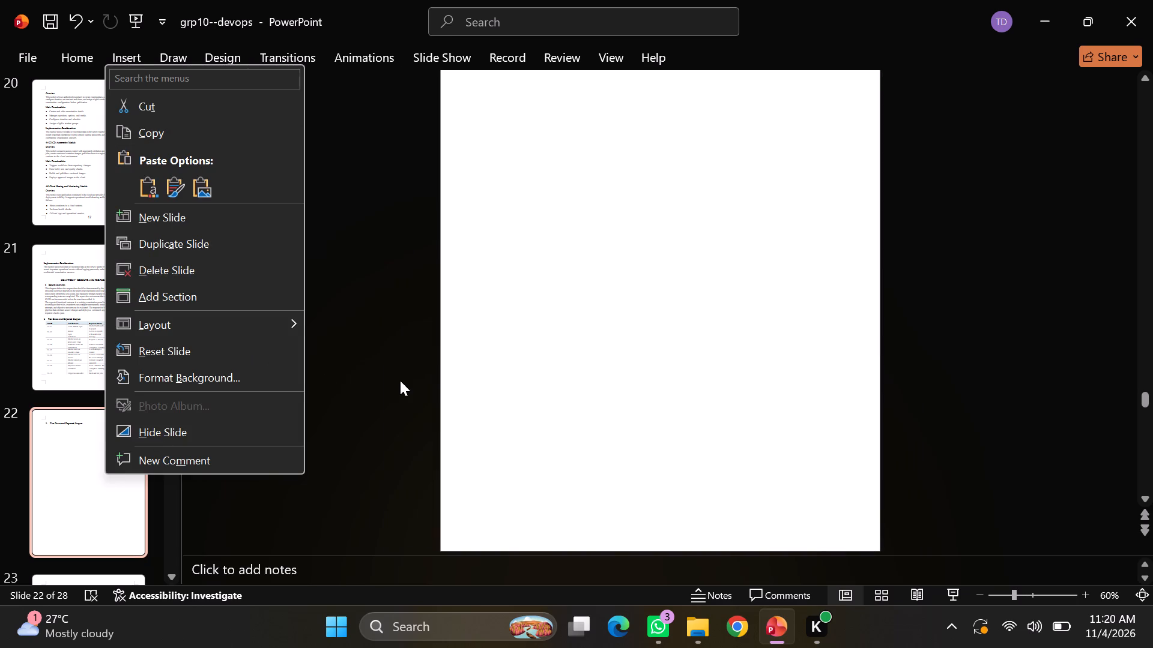
pyautogui.click(400, 380)
pyautogui.click(121, 459)
pyautogui.press('BackSpace')
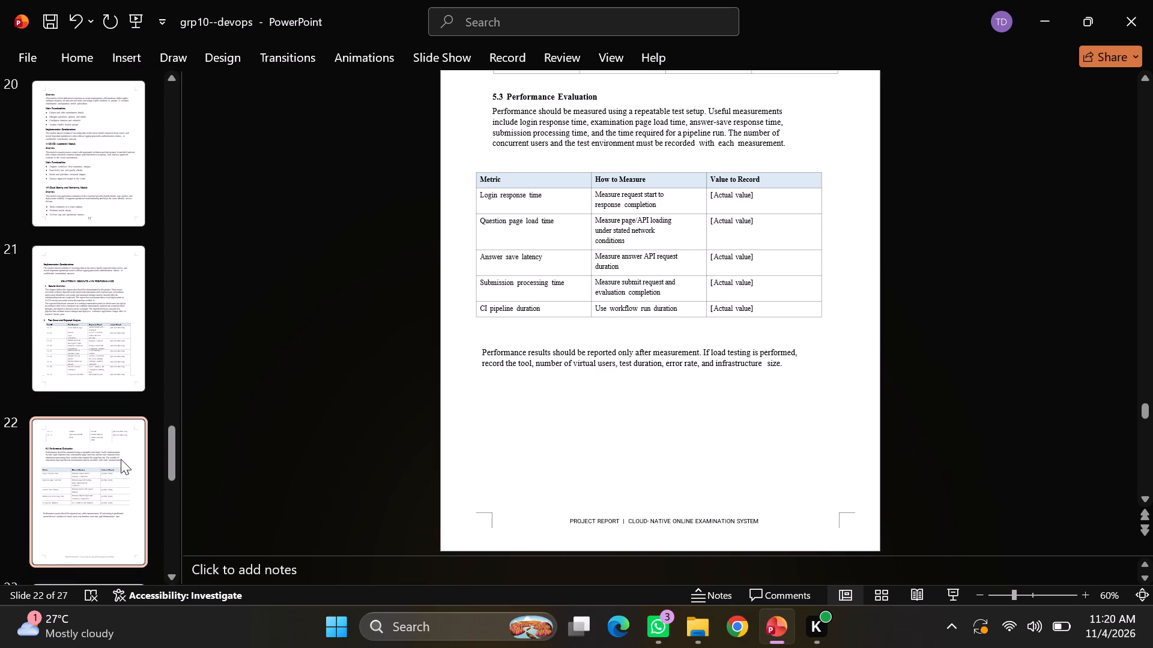
# Move the performance metrics table on slide 22 up, close beneath the 5.3 Performance Evaluation paragraph.
pyautogui.click(121, 459)
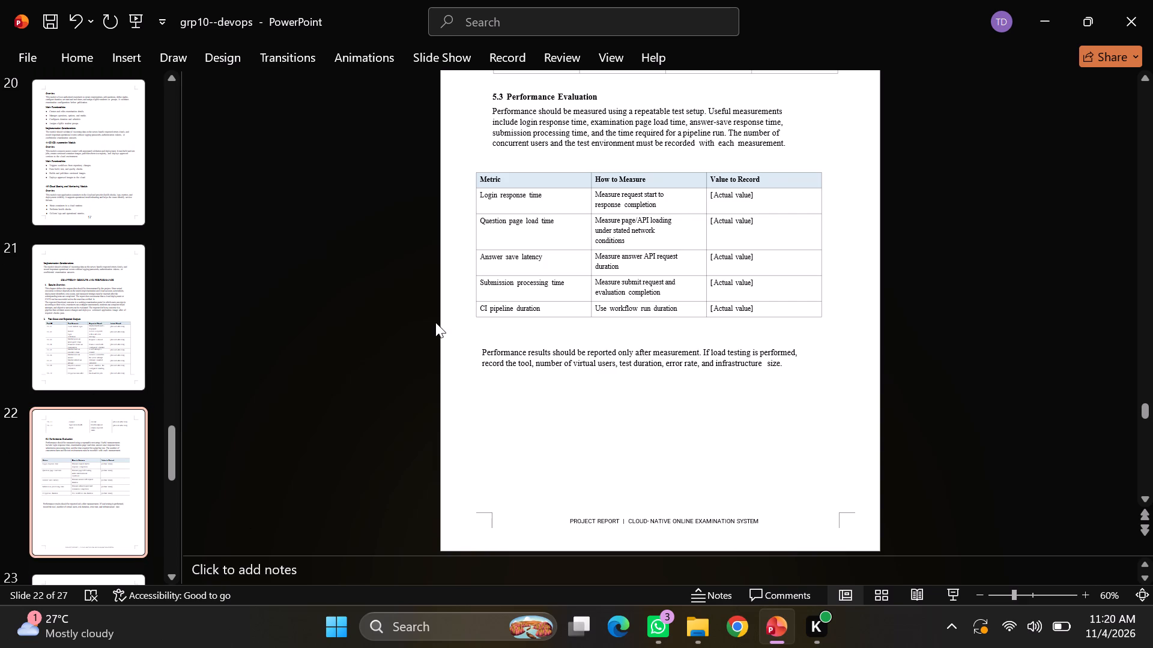
pyautogui.moveTo(657, 287); pyautogui.dragTo(674, 169)
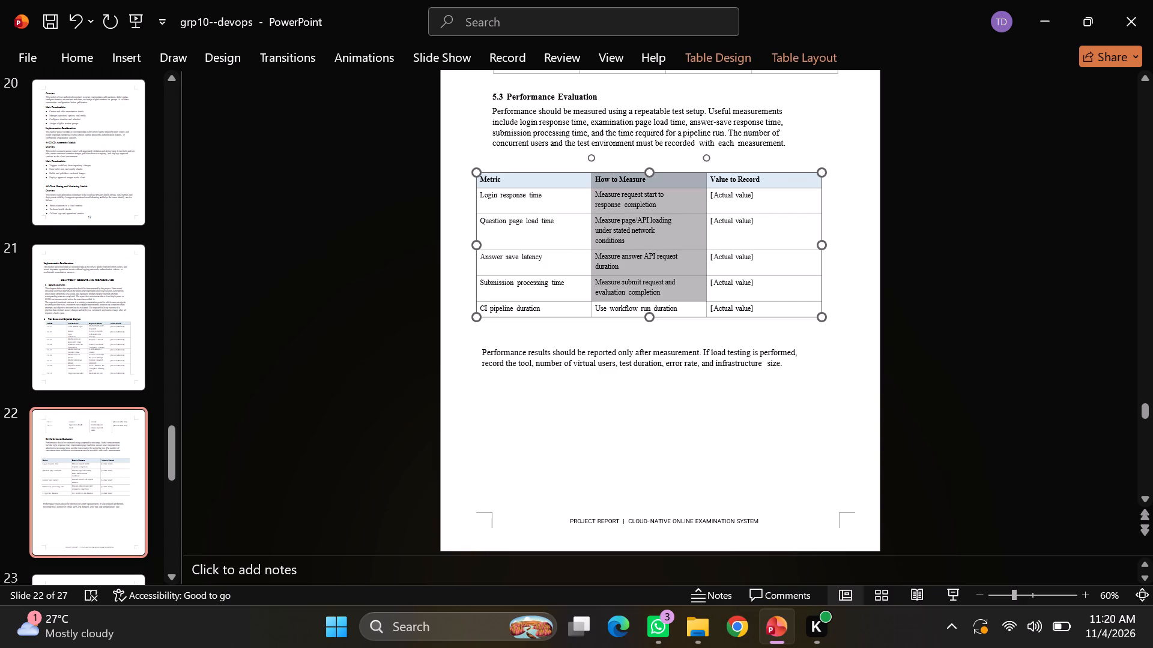
pyautogui.click(674, 169)
pyautogui.moveTo(683, 173); pyautogui.dragTo(683, 160)
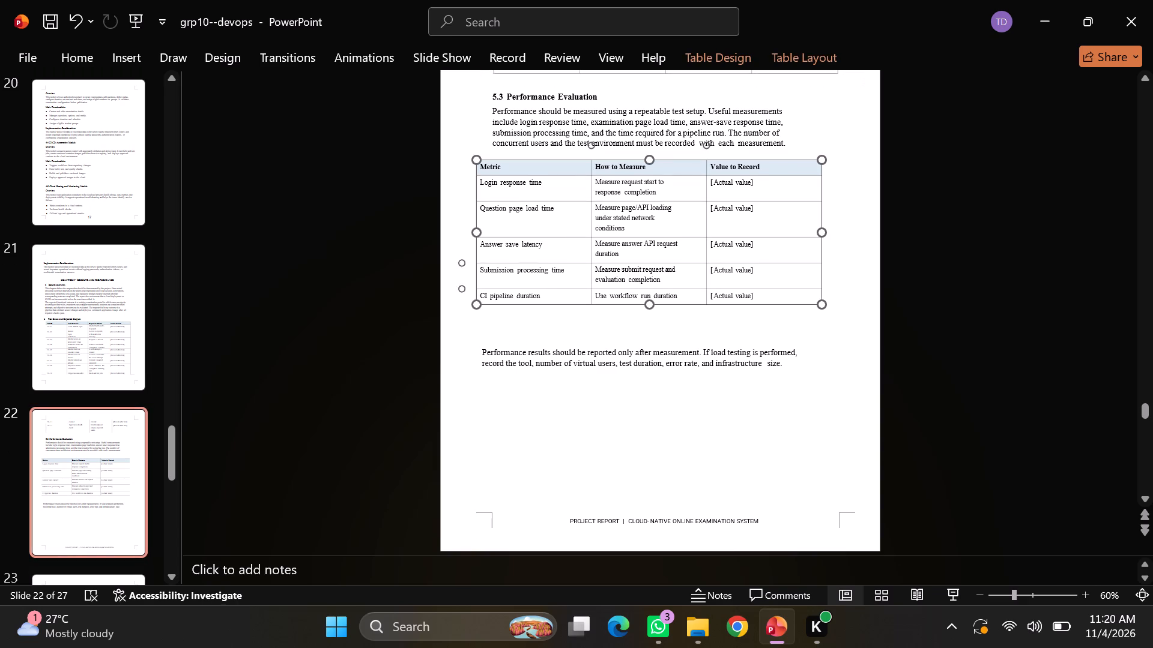
# Move the "Performance results should be reported only after measurement" paragraph up, close beneath the metrics table on slide 22.
pyautogui.click(677, 361)
pyautogui.moveTo(692, 343); pyautogui.dragTo(692, 324)
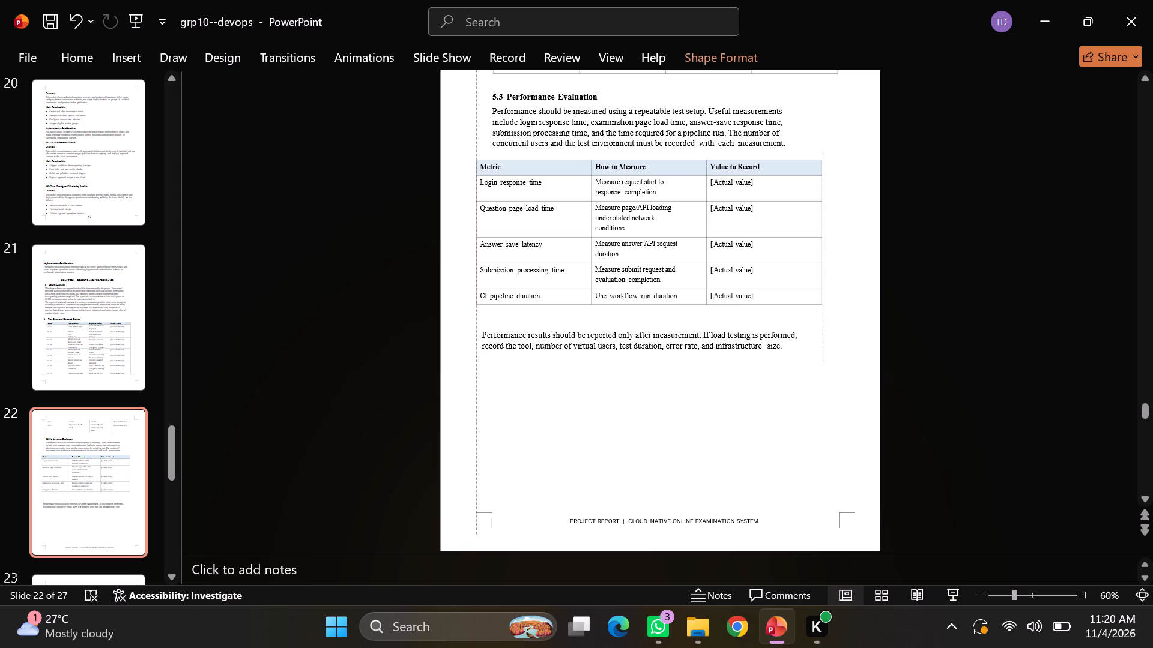
pyautogui.moveTo(692, 324); pyautogui.dragTo(686, 311)
pyautogui.click(610, 461)
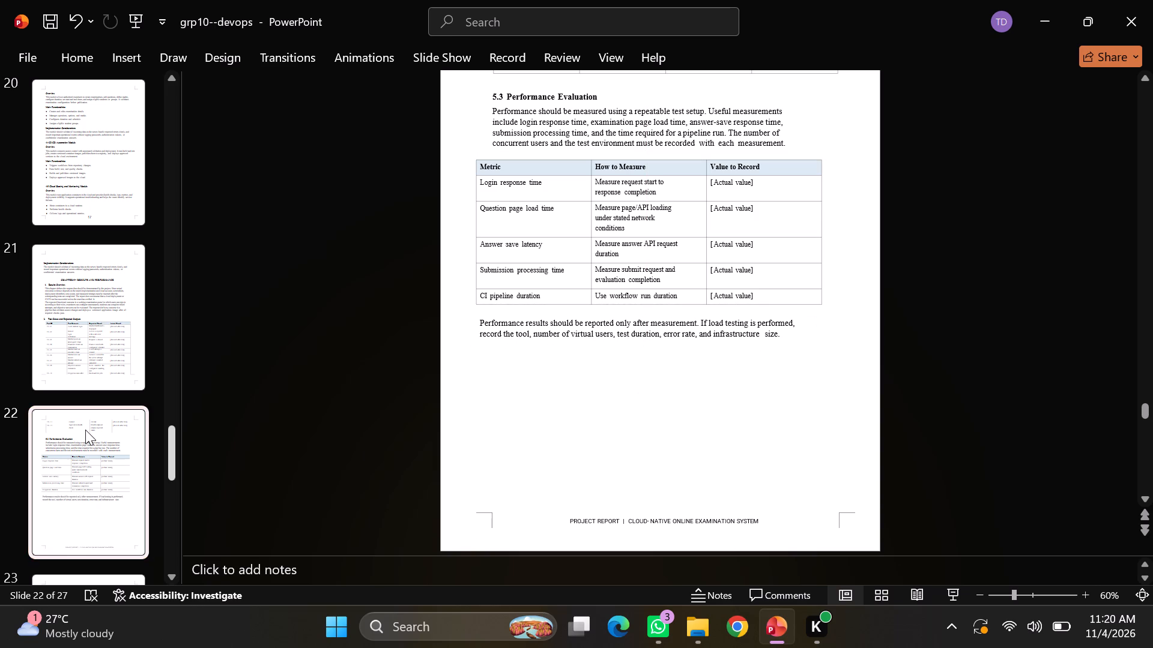
# Delete the blank slide 23.
pyautogui.press('Down')
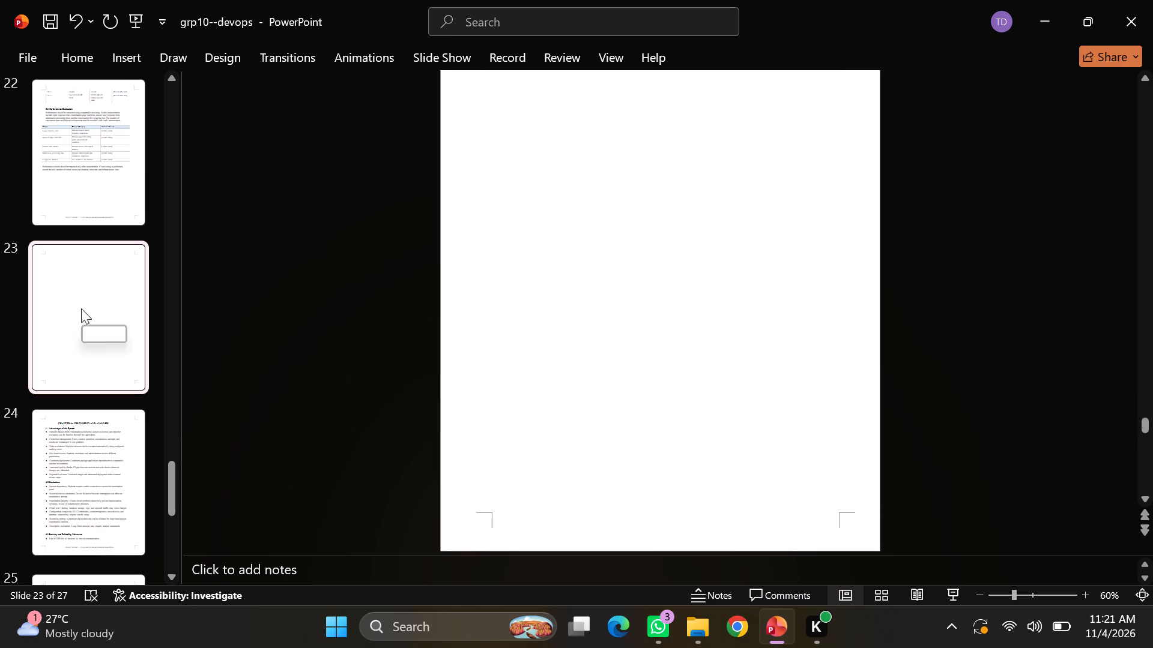
pyautogui.press('BackSpace')
pyautogui.click(81, 308)
pyautogui.click(95, 301)
pyautogui.press('BackSpace')
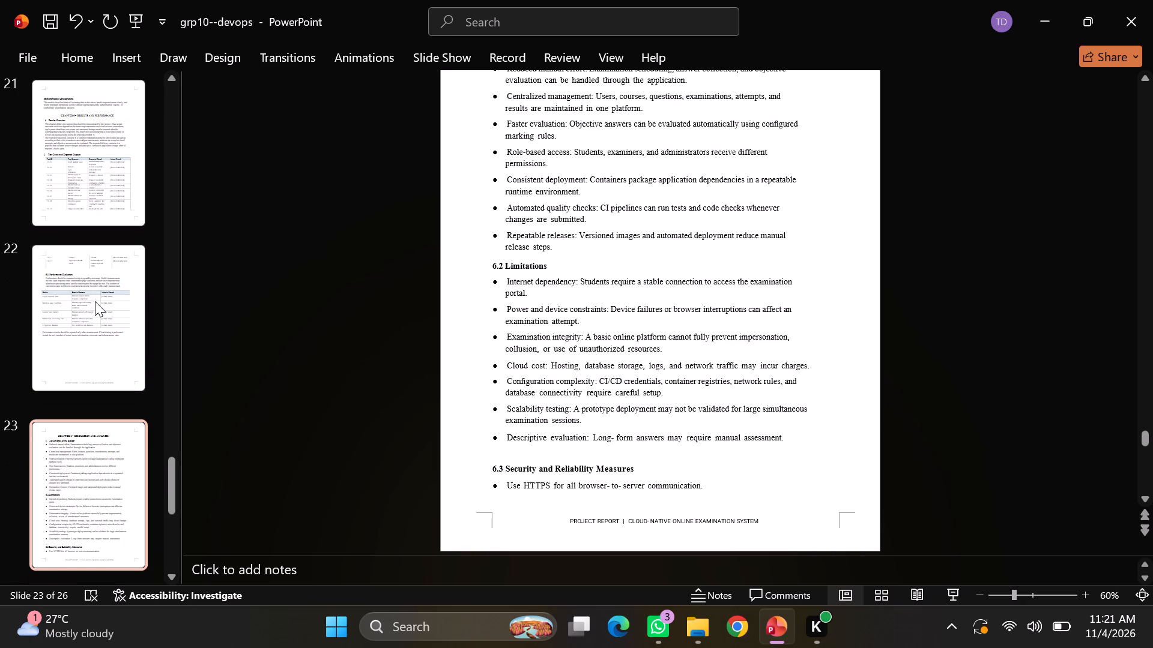
# Copy the text from the Chapter 6 title through the "6.2 Limitations" heading on slide 23 and paste it onto slide 22.
pyautogui.click(75, 452)
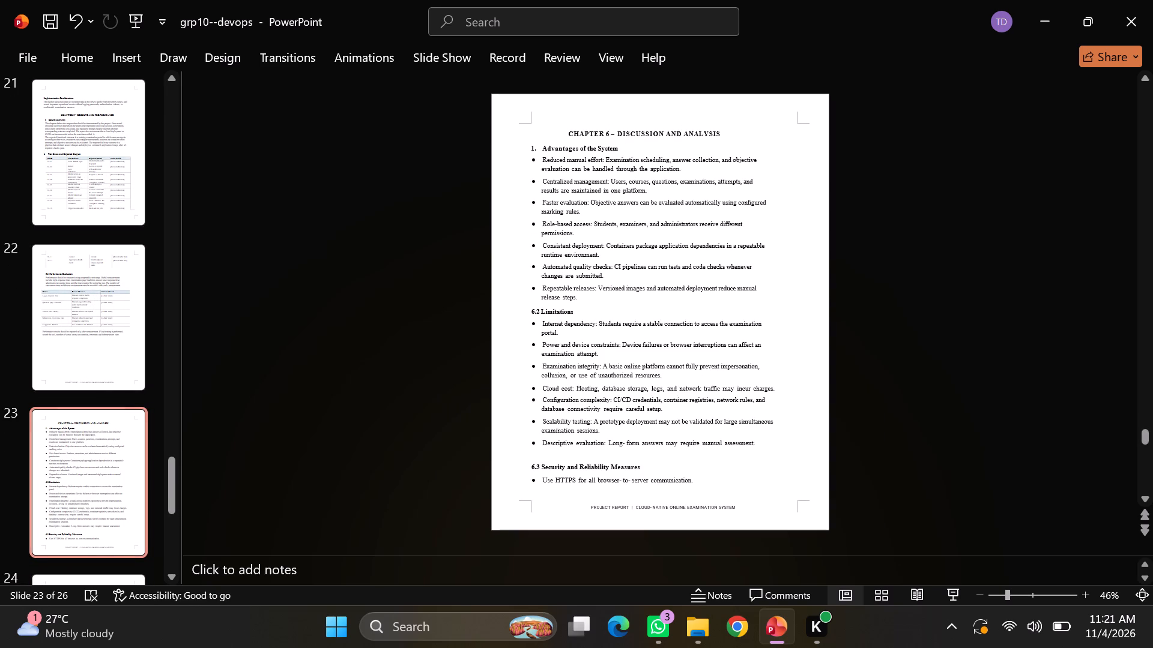
pyautogui.moveTo(599, 302); pyautogui.dragTo(545, 134)
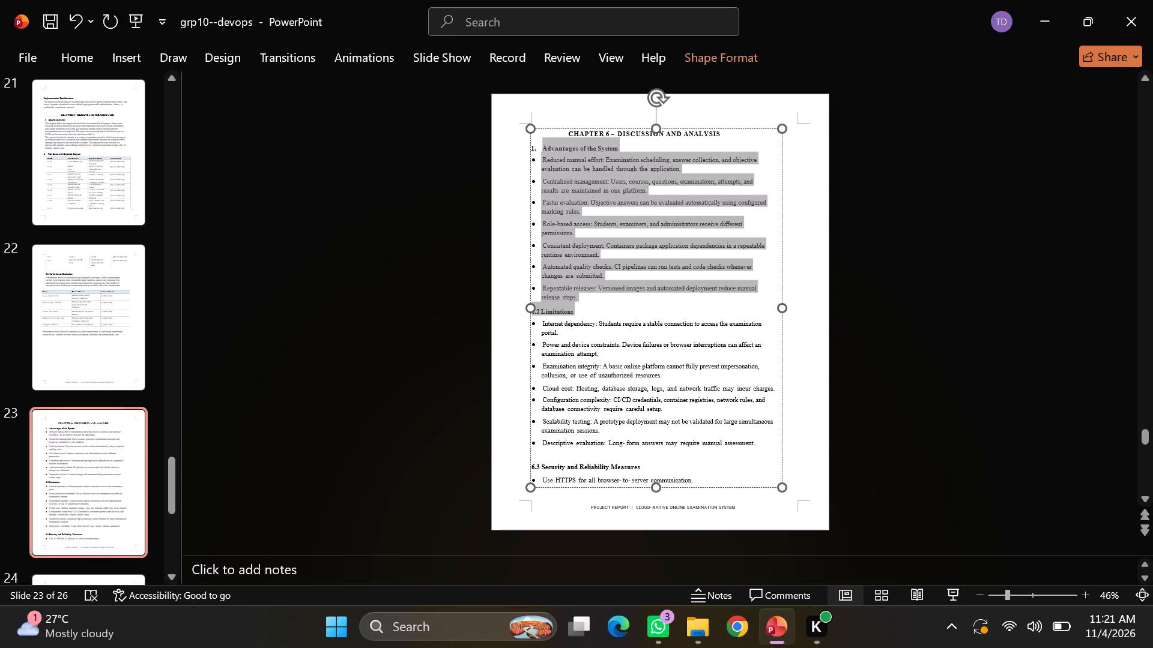
pyautogui.moveTo(545, 134); pyautogui.dragTo(545, 133)
pyautogui.hotkey('ctrl', 'c')
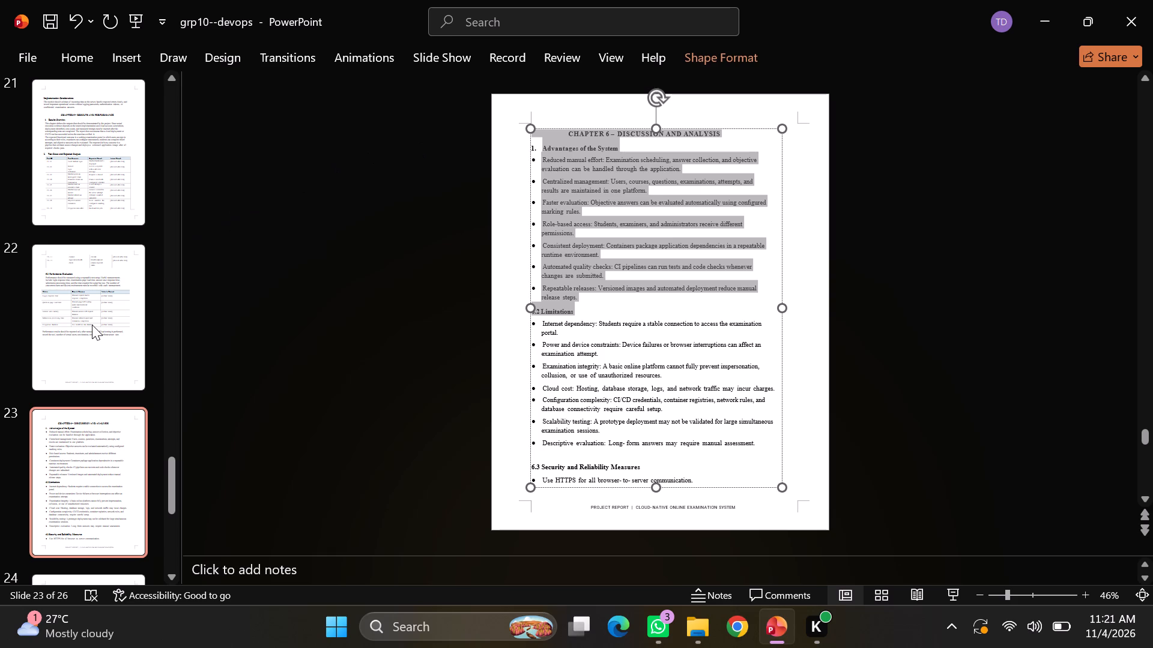
pyautogui.click(92, 325)
pyautogui.hotkey('ctrl', 'v')
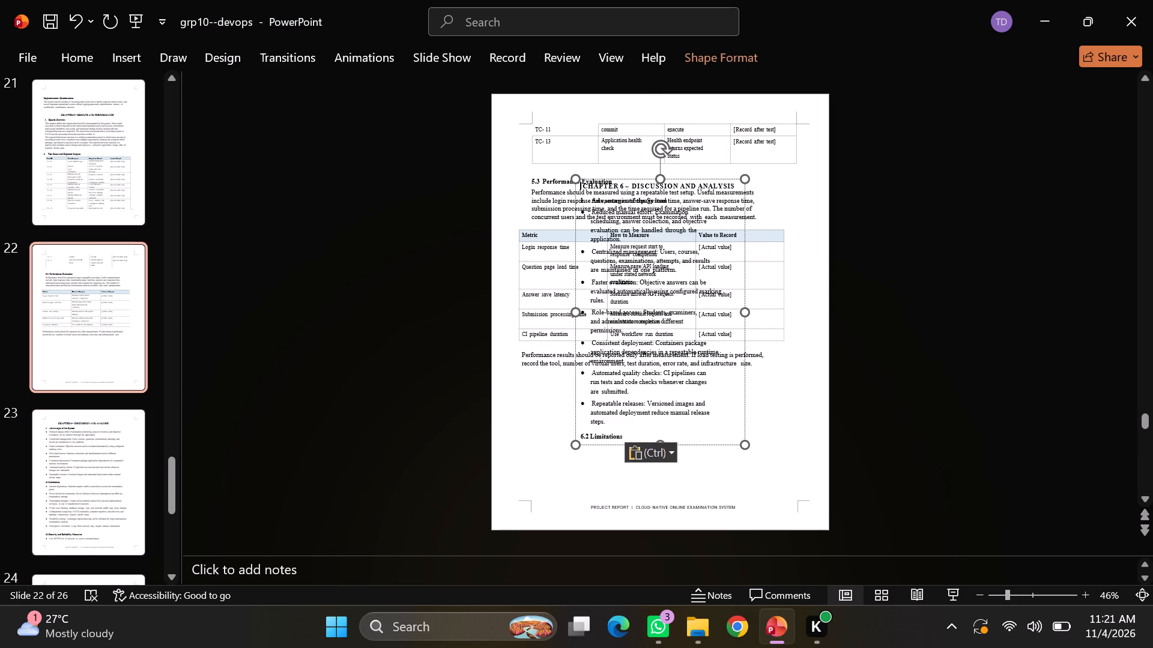
# Widen the pasted Chapter 6 text box on slide 22 and move it beneath the "Performance results" paragraph, spanning nearly the full page text width.
pyautogui.moveTo(746, 314); pyautogui.dragTo(748, 314)
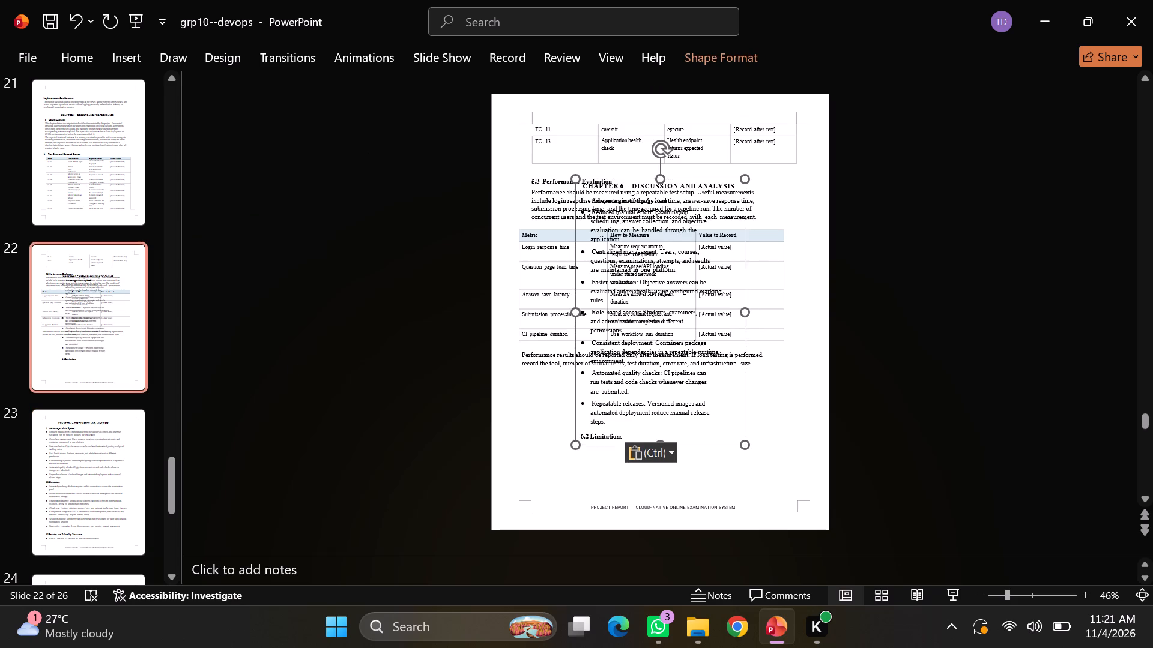
pyautogui.moveTo(748, 314); pyautogui.dragTo(782, 314)
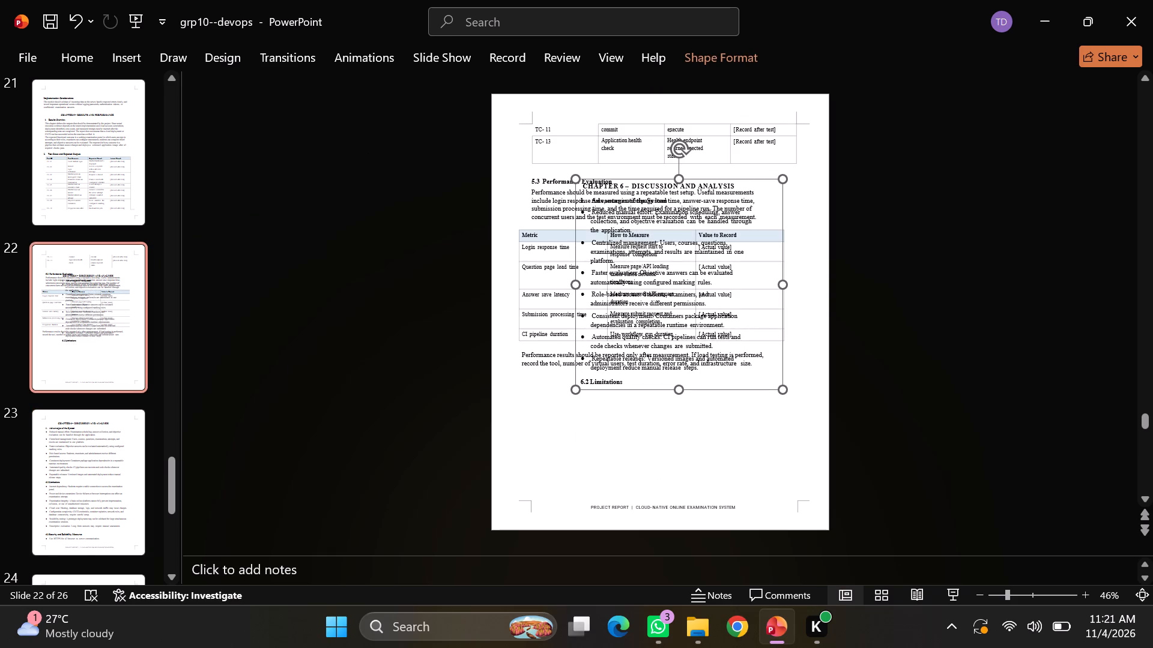
pyautogui.moveTo(709, 179); pyautogui.dragTo(650, 369)
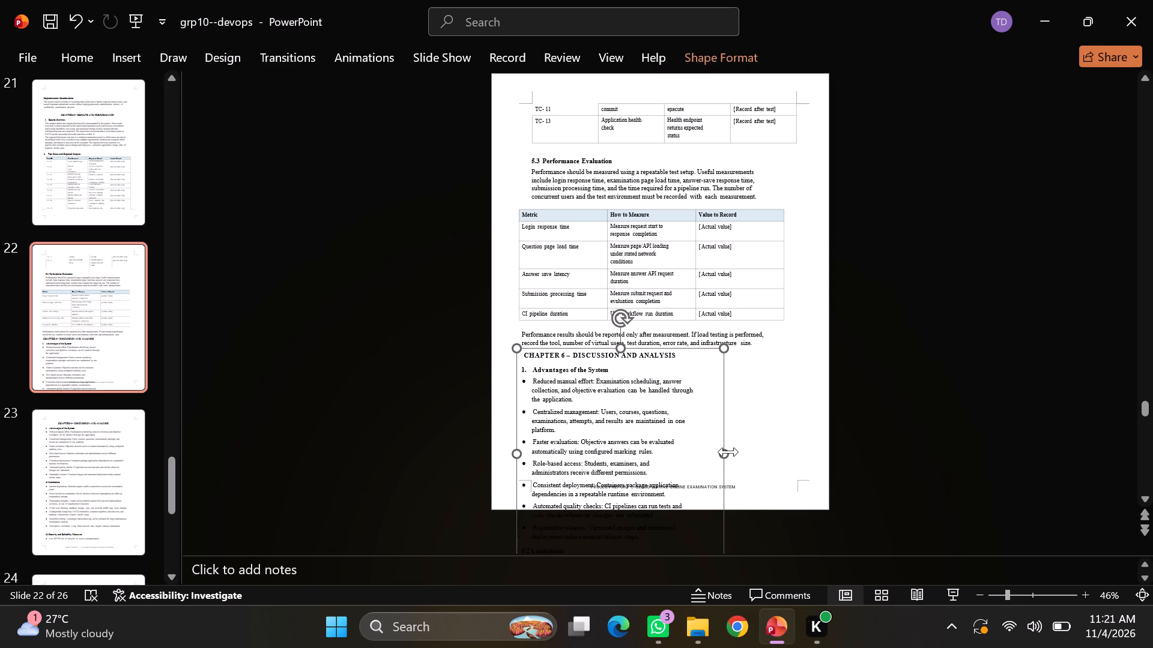
pyautogui.moveTo(728, 452); pyautogui.dragTo(789, 446)
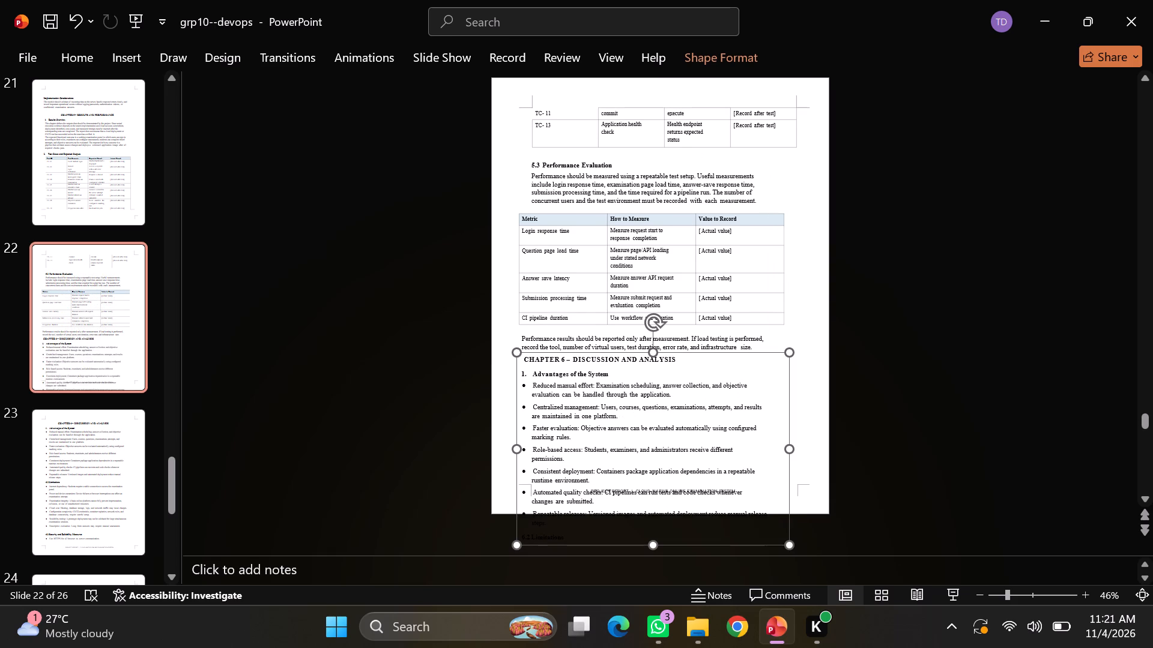
# Delete the "Automated quality checks" and "Repeatable releases" bullets and the "6.2 Limitations" heading from the pasted text on slide 22.
pyautogui.scroll(-1, 620, 505)
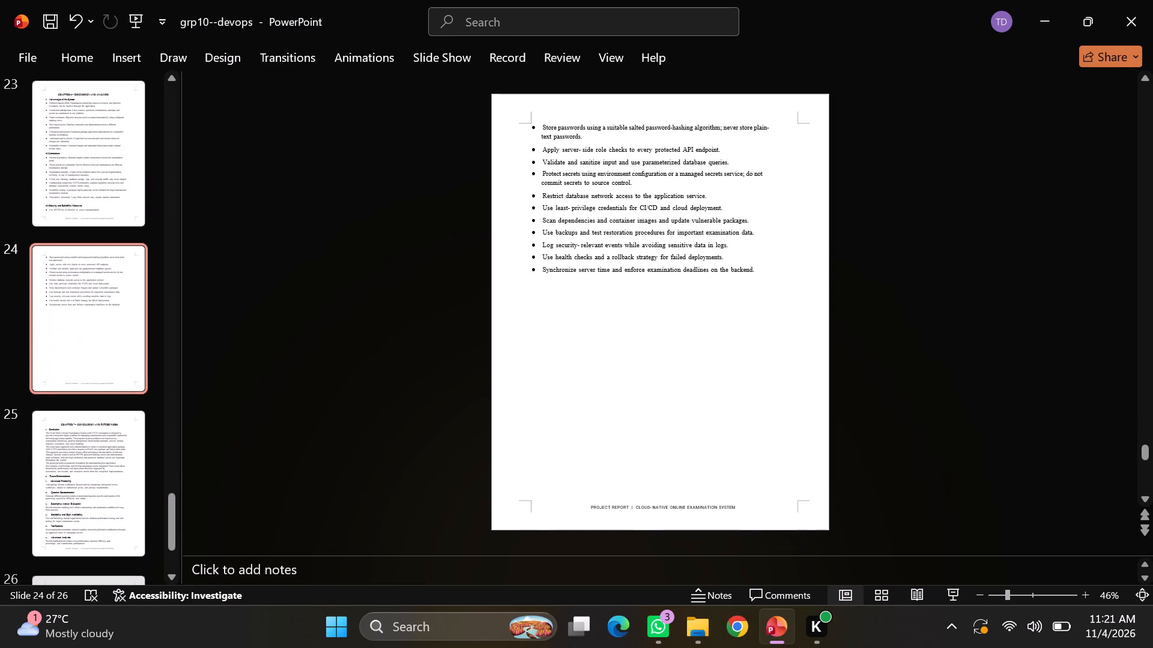
pyautogui.press('Up')
pyautogui.press('Up')
pyautogui.press('Up')
pyautogui.press('Down')
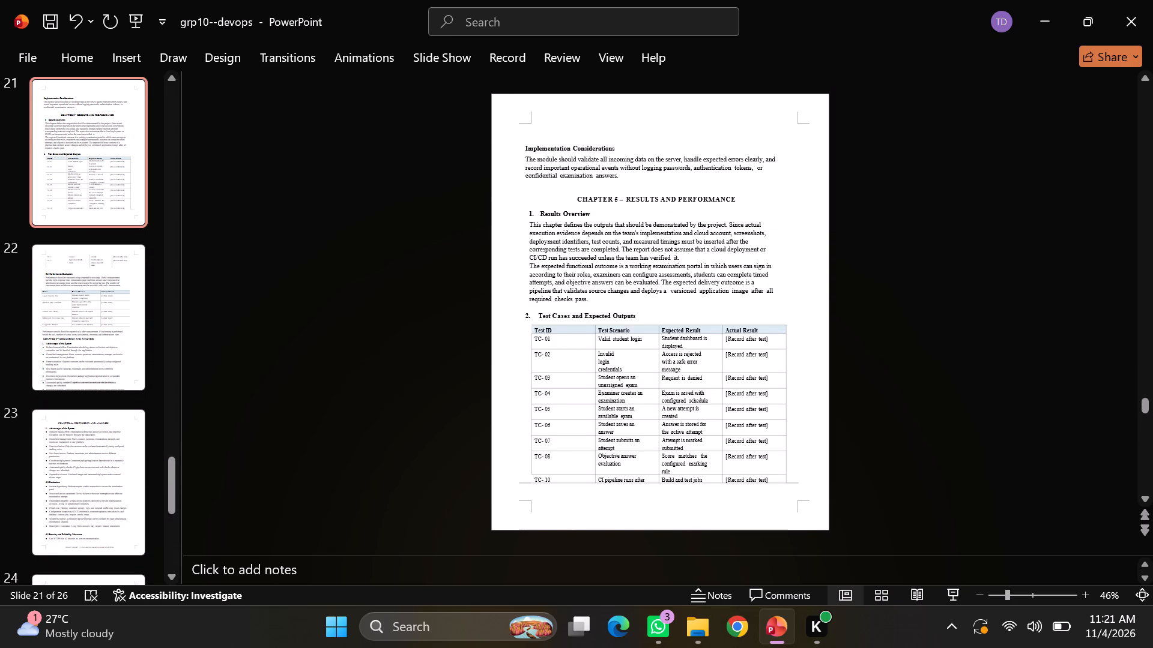
pyautogui.moveTo(605, 506); pyautogui.dragTo(524, 496)
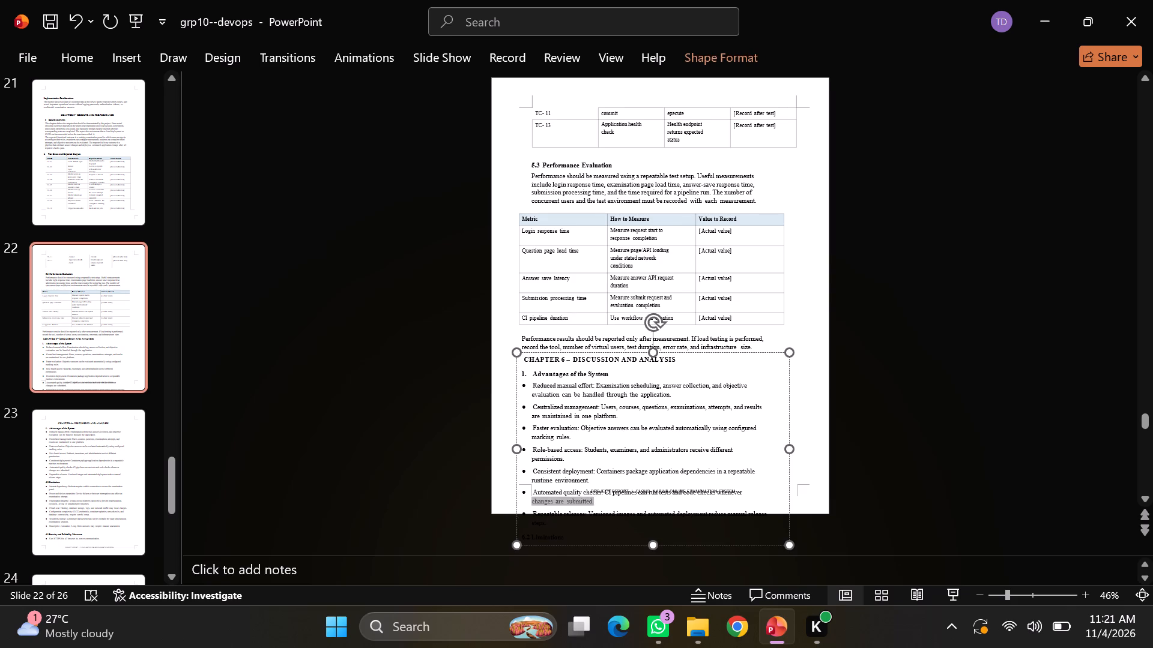
pyautogui.moveTo(524, 496); pyautogui.dragTo(524, 493)
pyautogui.press('BackSpace')
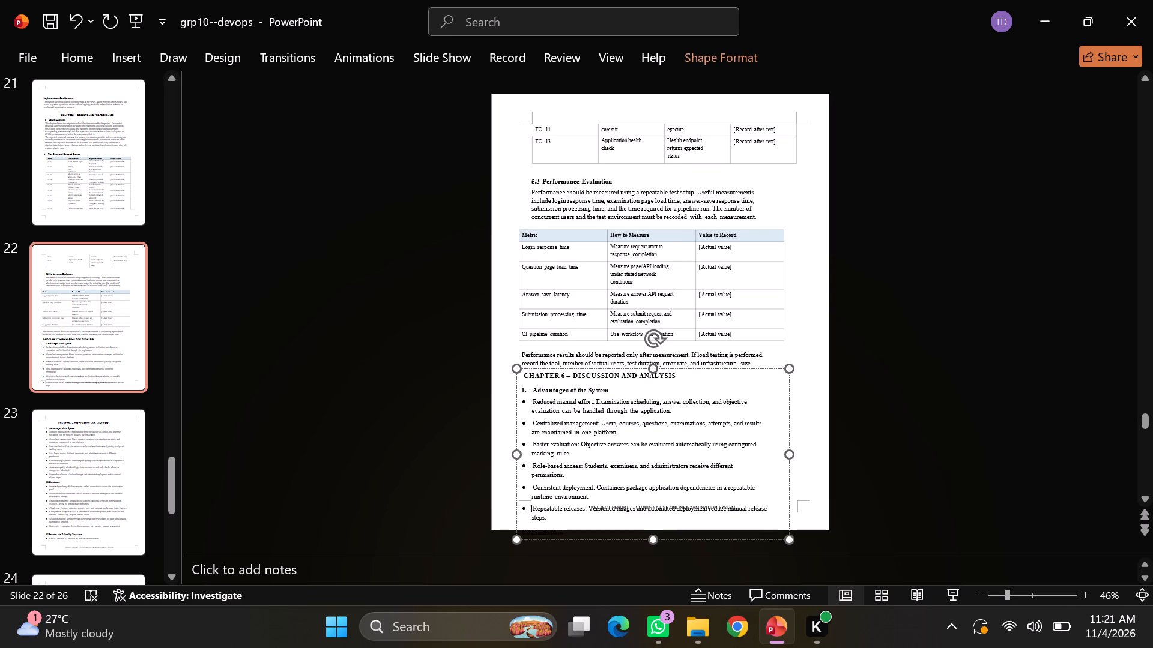
pyautogui.moveTo(568, 519); pyautogui.dragTo(509, 502)
pyautogui.press('BackSpace')
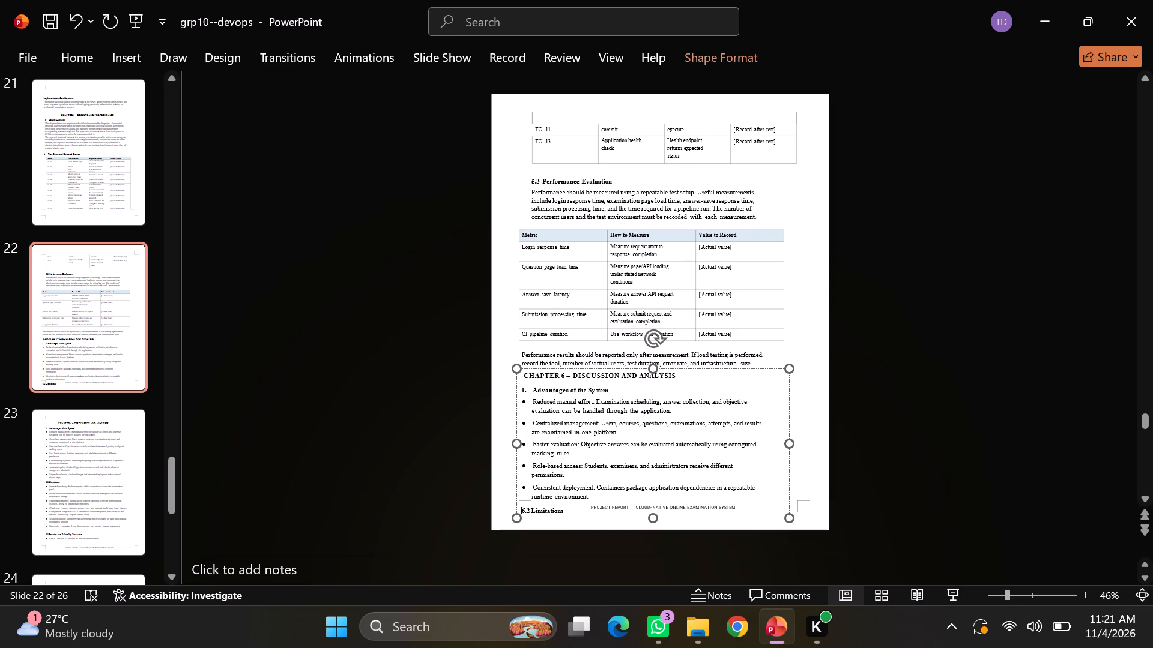
pyautogui.moveTo(578, 509); pyautogui.dragTo(504, 517)
pyautogui.press('BackSpace')
pyautogui.click(827, 431)
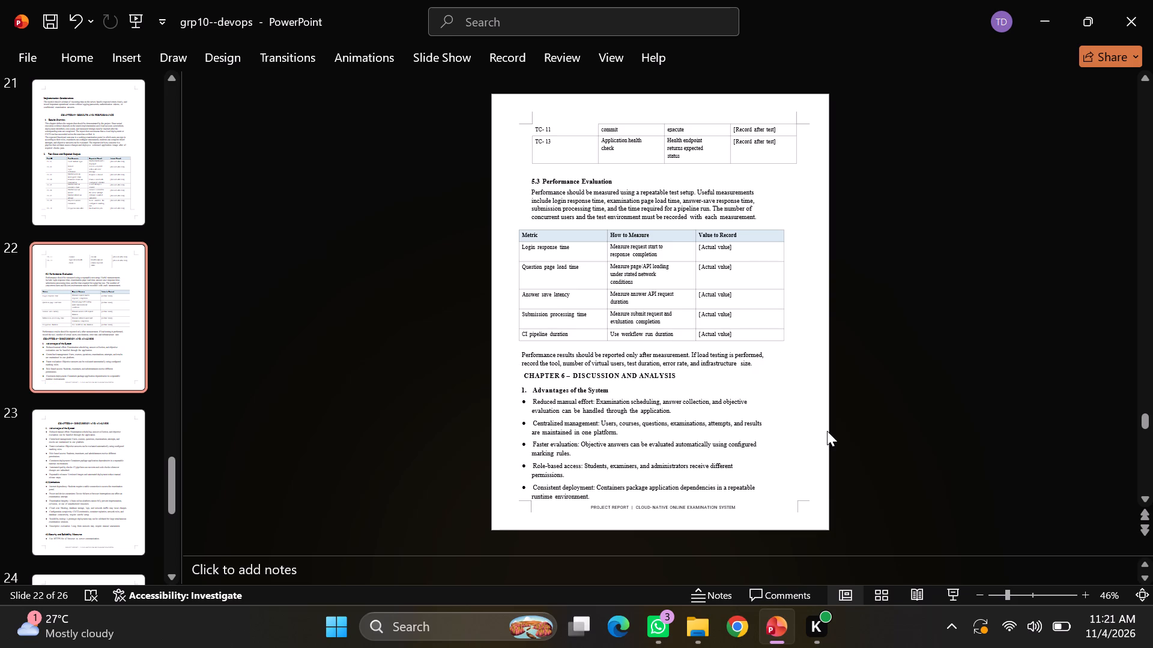
# Indent the "CHAPTER 6 – DISCUSSION AND ANALYSIS" title on slide 22 with leading spaces so it sits roughly centred on the page.
pyautogui.click(598, 415)
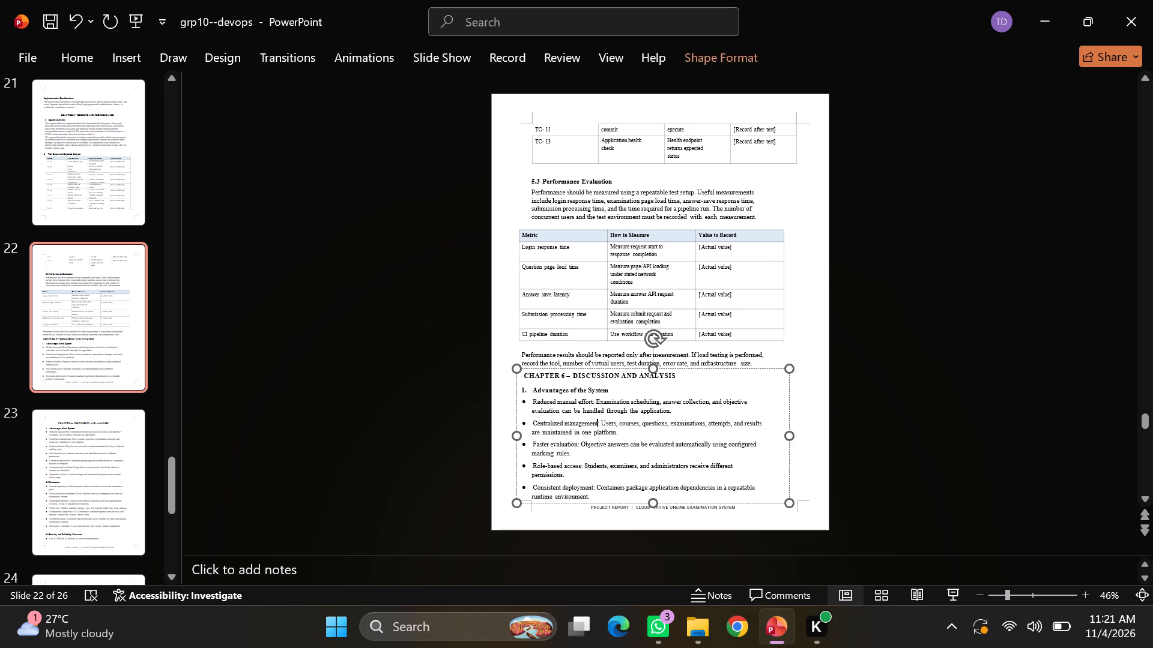
pyautogui.click(522, 374)
pyautogui.press('space')
pyautogui.press('space')
pyautogui.press('space')
pyautogui.press('space')
pyautogui.press('space')
pyautogui.press('space')
pyautogui.press('space')
pyautogui.press('space')
pyautogui.press('space')
pyautogui.press('space')
pyautogui.press('space')
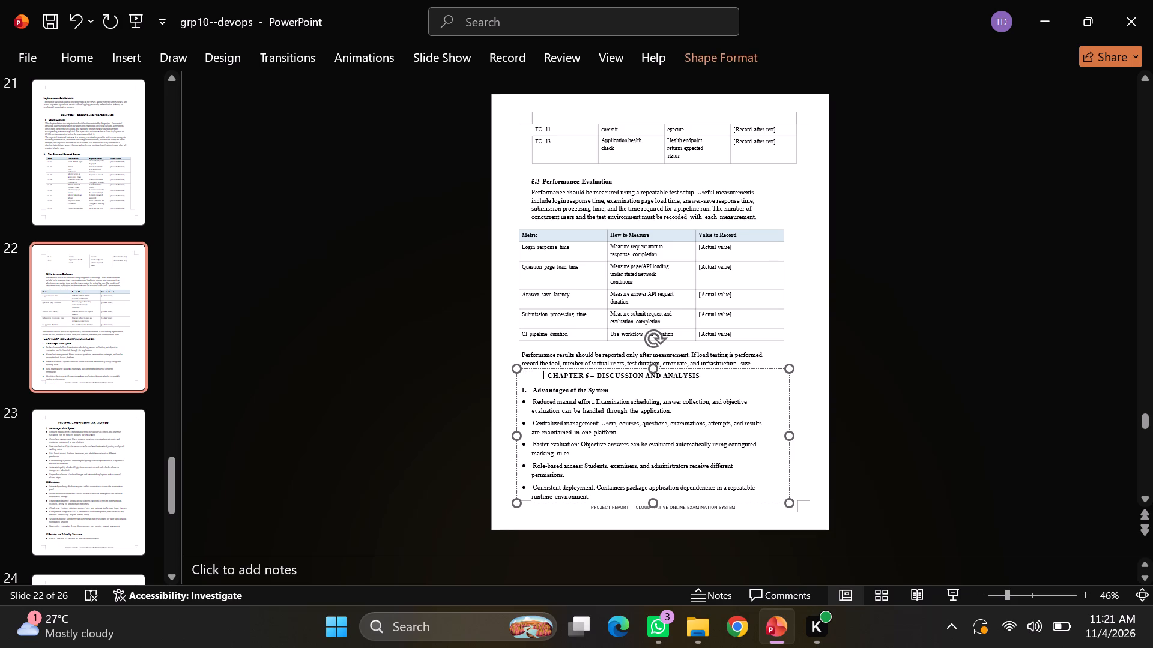
pyautogui.press('space')
pyautogui.press('space')
pyautogui.press('space')
pyautogui.press('space')
pyautogui.press('space')
pyautogui.press('space')
pyautogui.press('space')
pyautogui.press('space')
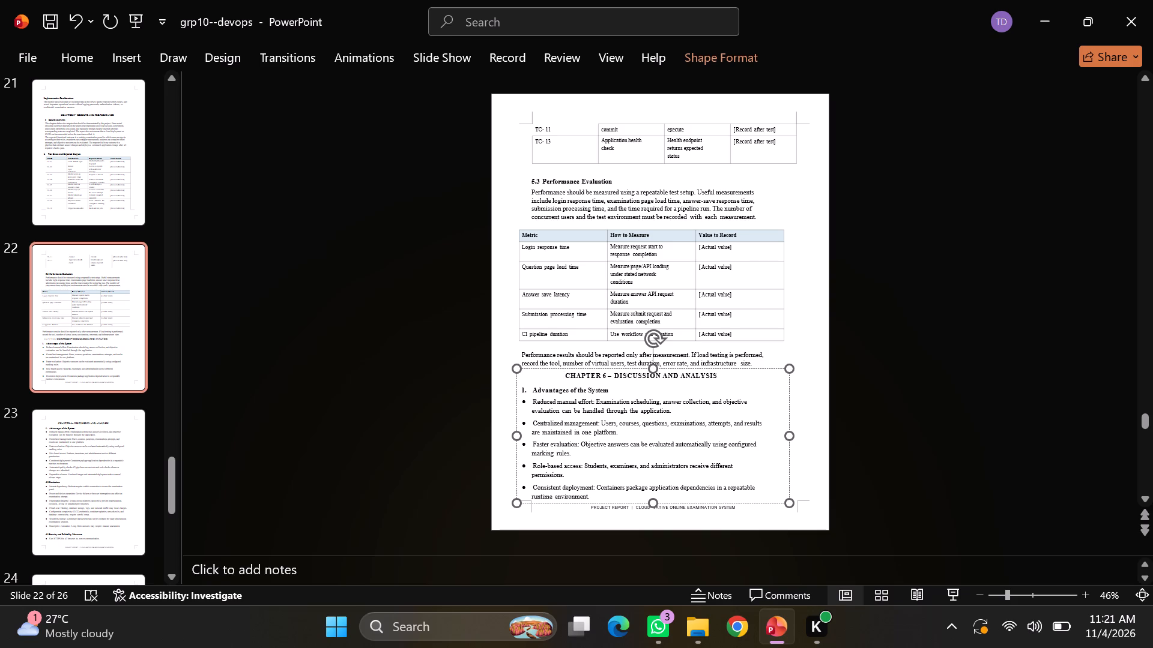
pyautogui.click(1056, 344)
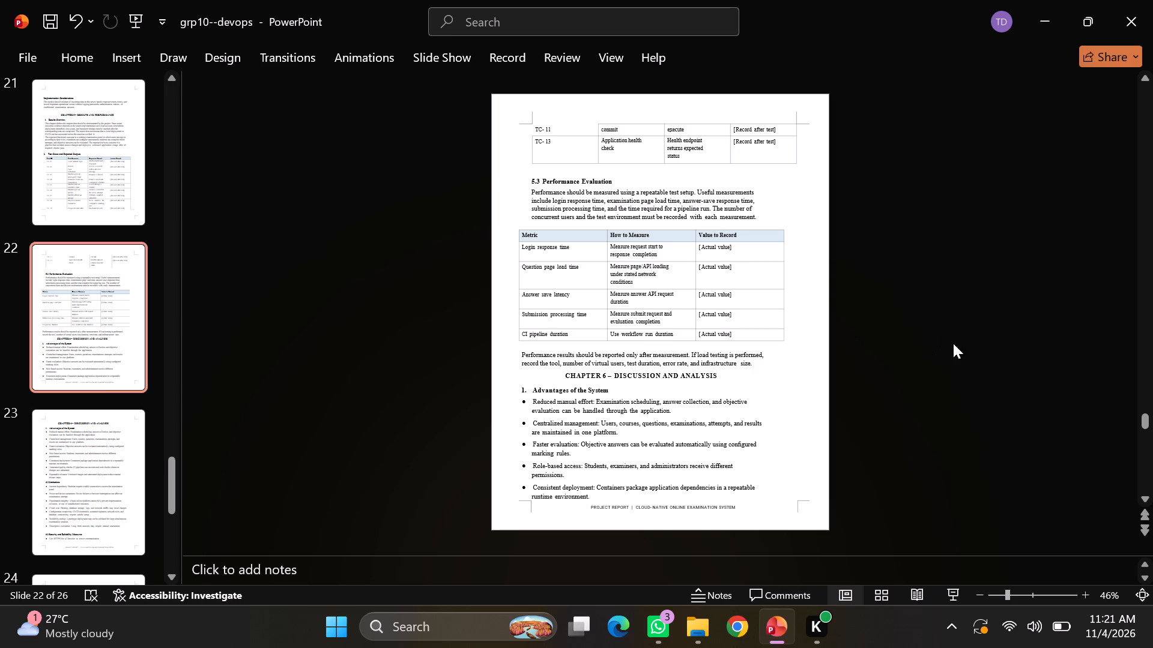
# Delete the leftover test case table with rows TC-11 and TC-13 above the 5.3 Performance Evaluation heading on slide 22.
pyautogui.click(703, 131)
pyautogui.click(715, 110)
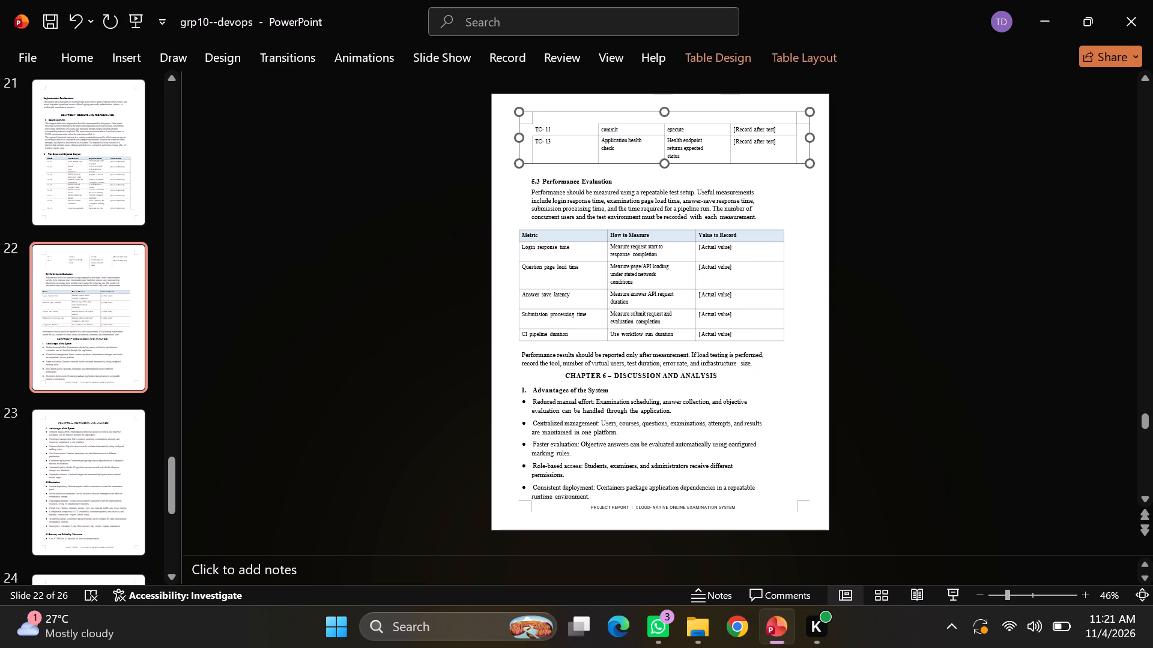
pyautogui.press('BackSpace')
pyautogui.click(580, 196)
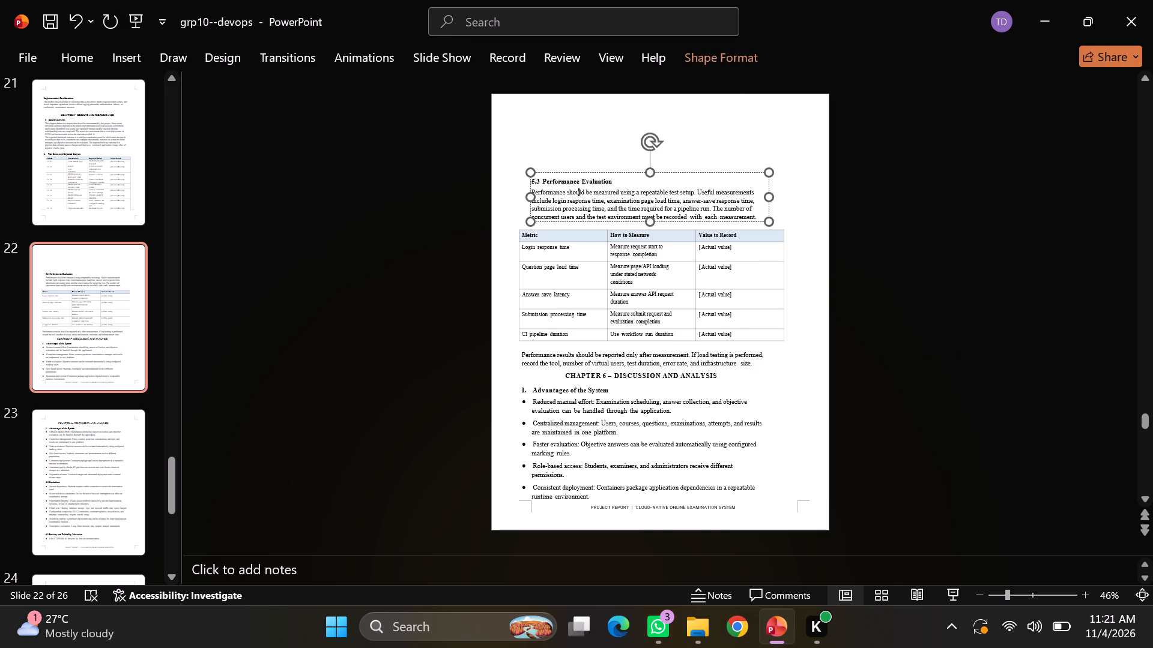
# Move the 5.3 Performance Evaluation text box up near the top of slide 22 and place the metrics table just beneath it.
pyautogui.moveTo(593, 172); pyautogui.dragTo(581, 124)
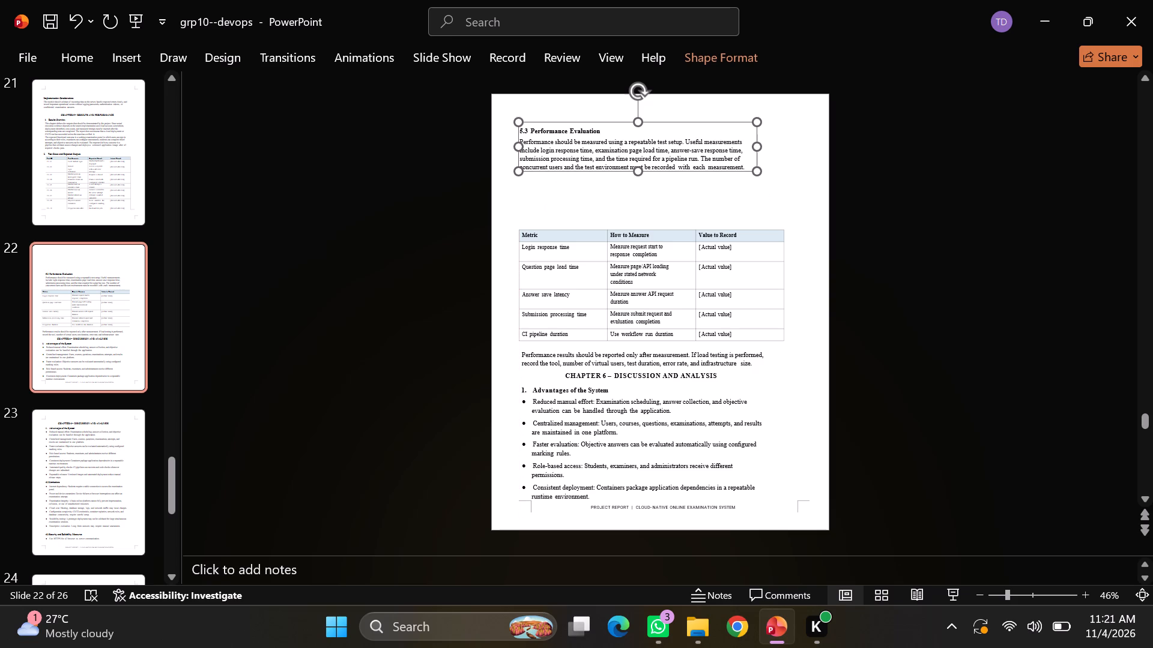
pyautogui.click(586, 279)
pyautogui.moveTo(584, 230); pyautogui.dragTo(584, 221)
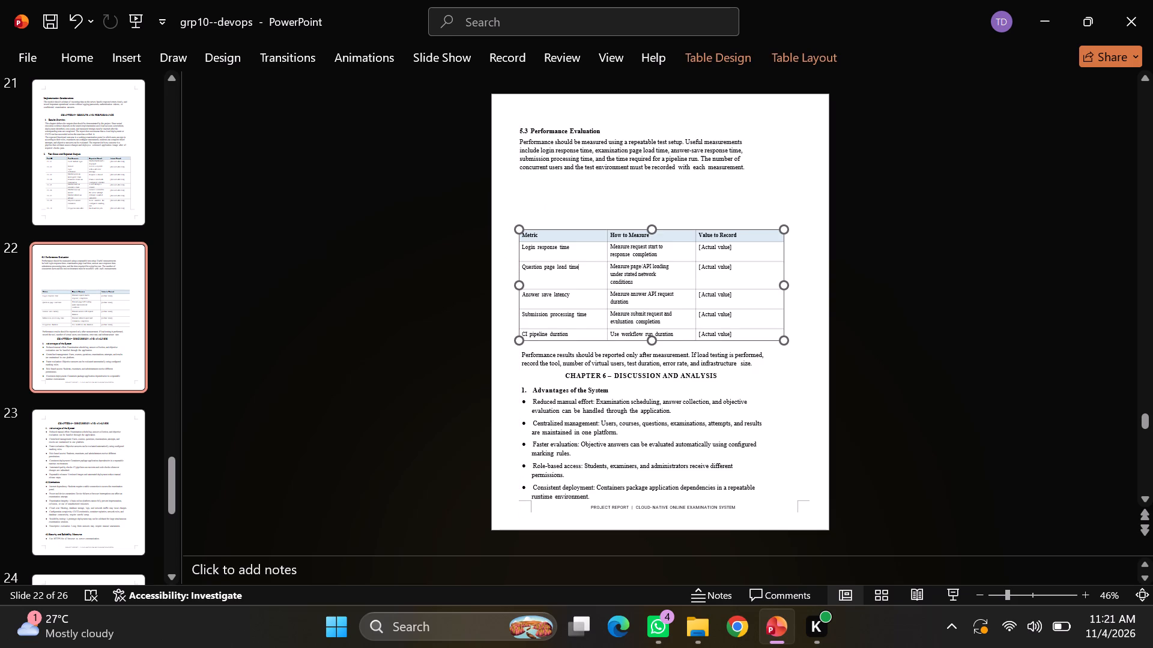
pyautogui.moveTo(584, 221); pyautogui.dragTo(582, 184)
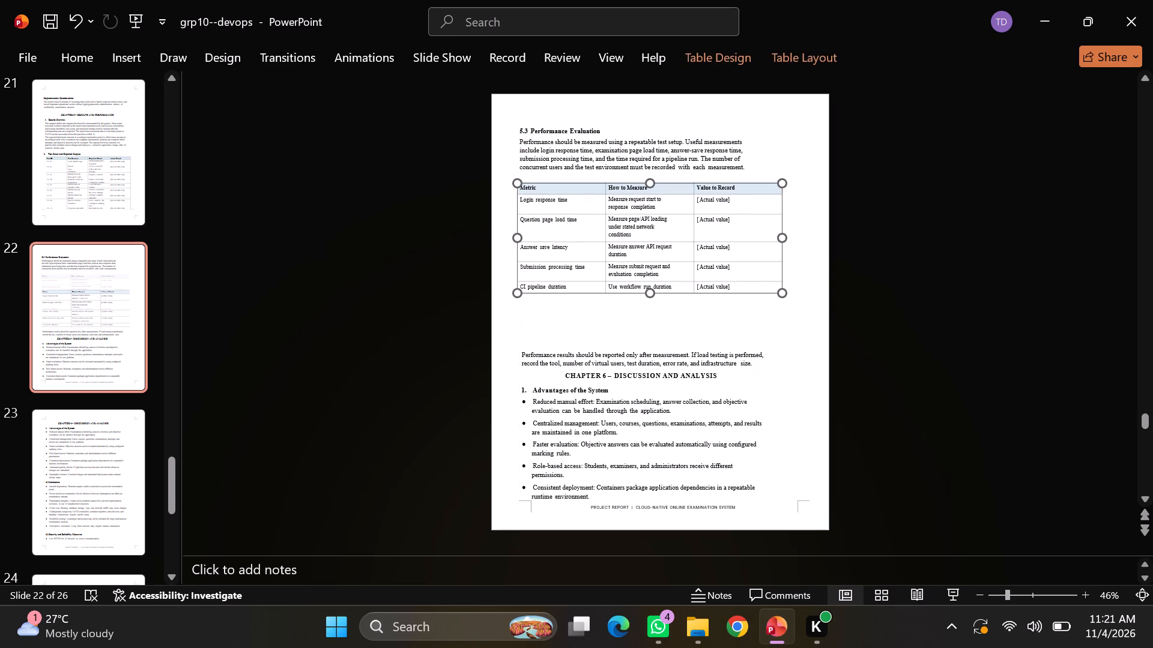
# Move the "Performance results" paragraph up beneath the metrics table on slide 22 and bring the Chapter 6 text box up directly under it.
pyautogui.click(601, 373)
pyautogui.click(602, 364)
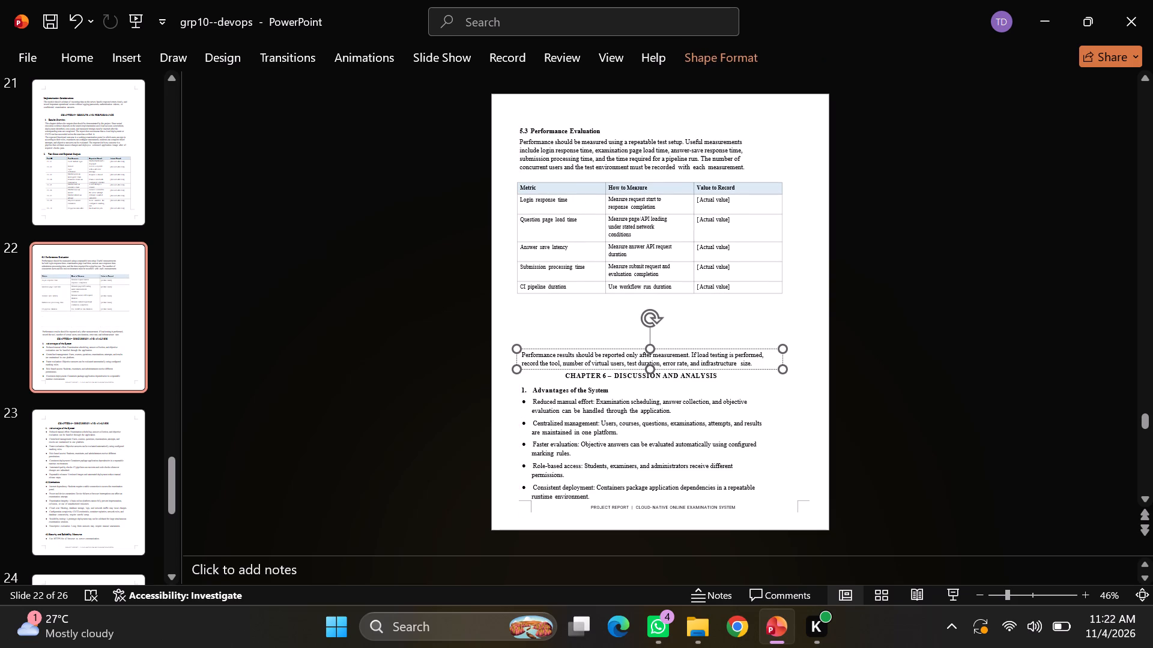
pyautogui.moveTo(602, 350); pyautogui.dragTo(599, 311)
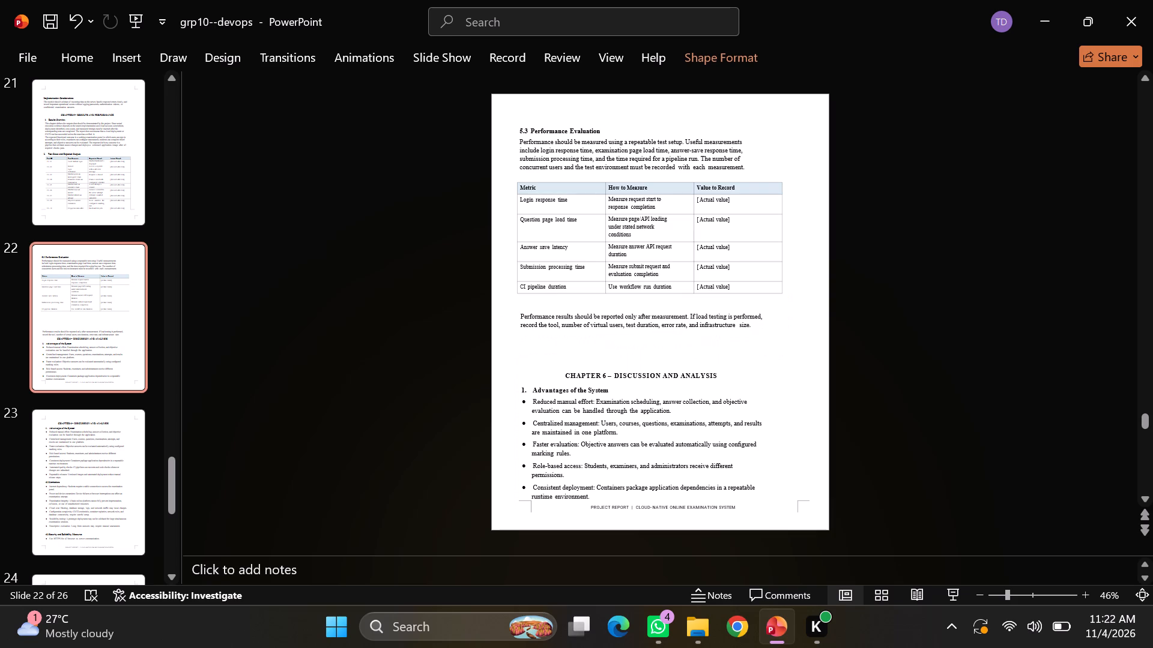
pyautogui.moveTo(599, 311); pyautogui.dragTo(598, 306)
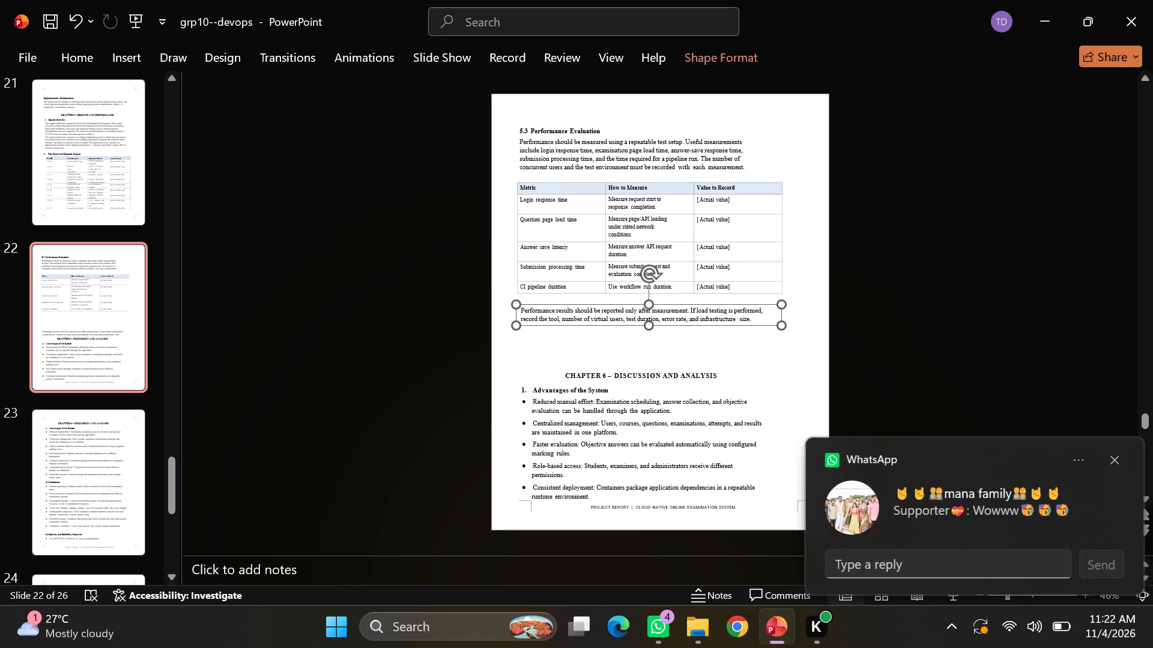
pyautogui.click(613, 429)
pyautogui.moveTo(602, 368); pyautogui.dragTo(602, 366)
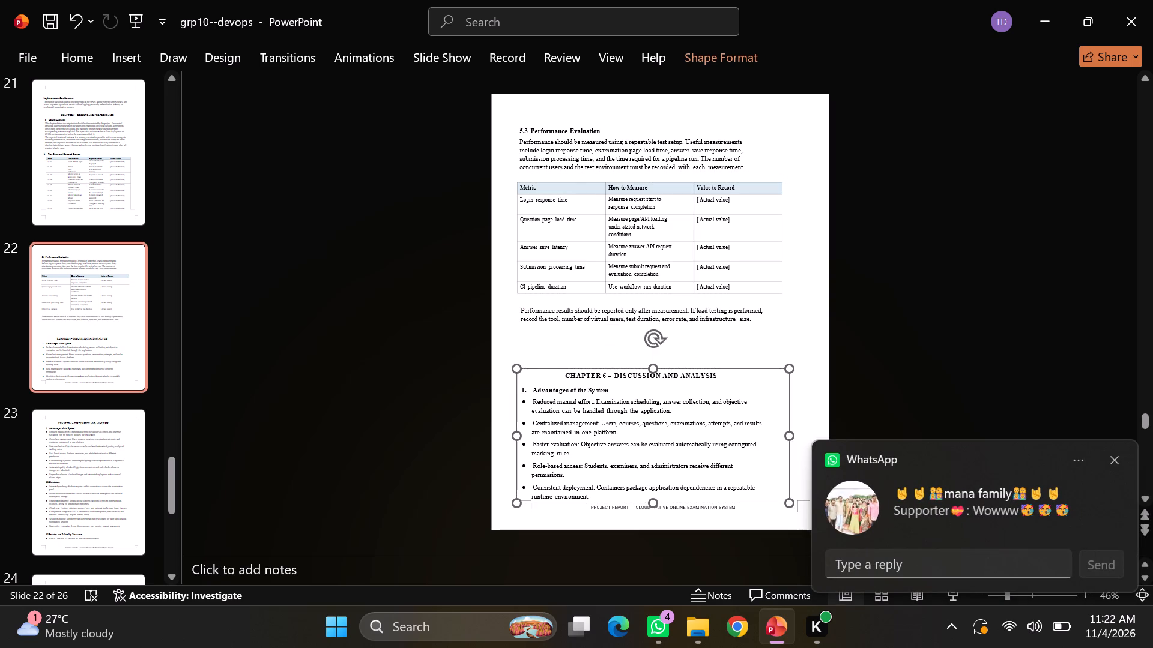
pyautogui.moveTo(602, 366); pyautogui.dragTo(599, 329)
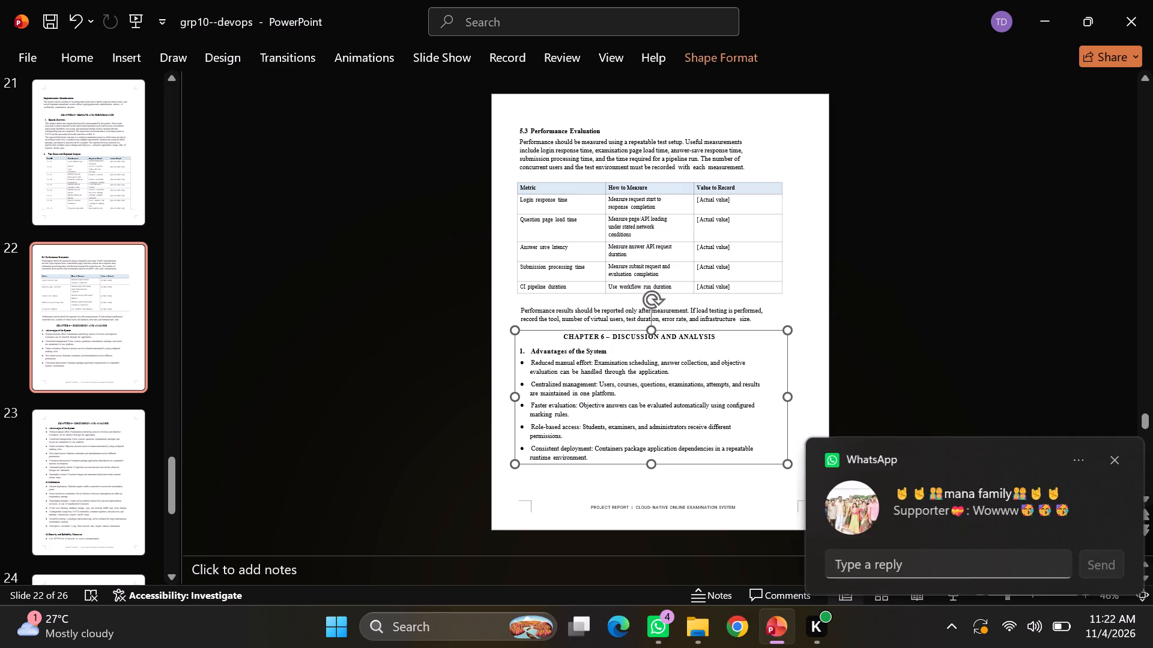
pyautogui.click(383, 337)
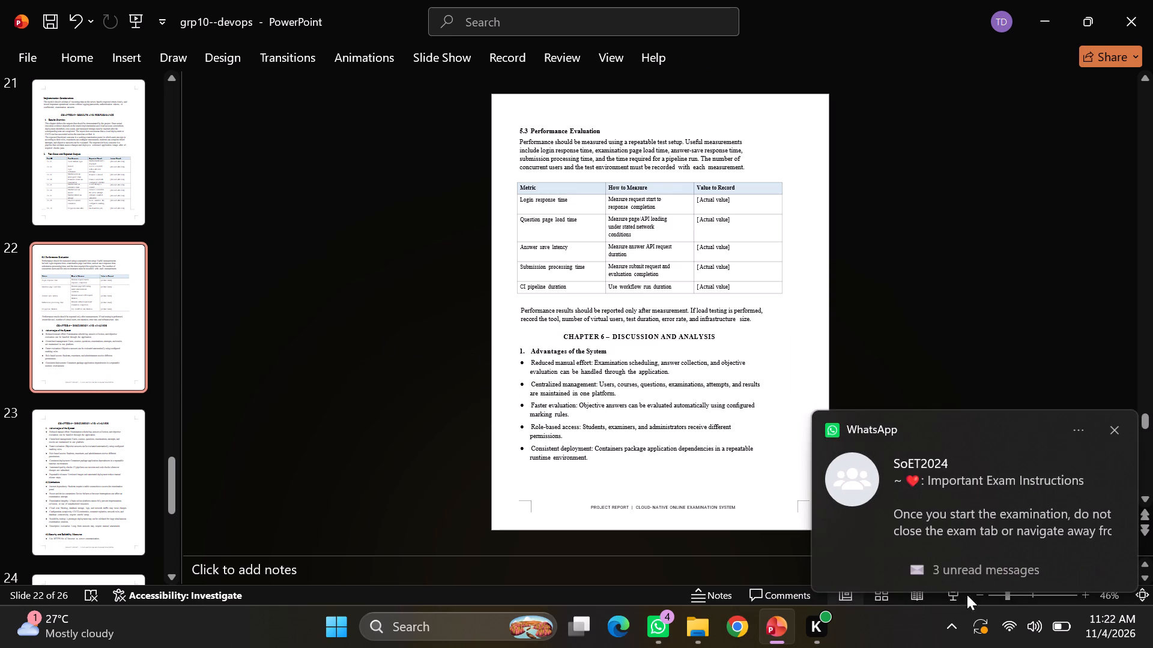
pyautogui.click(1114, 430)
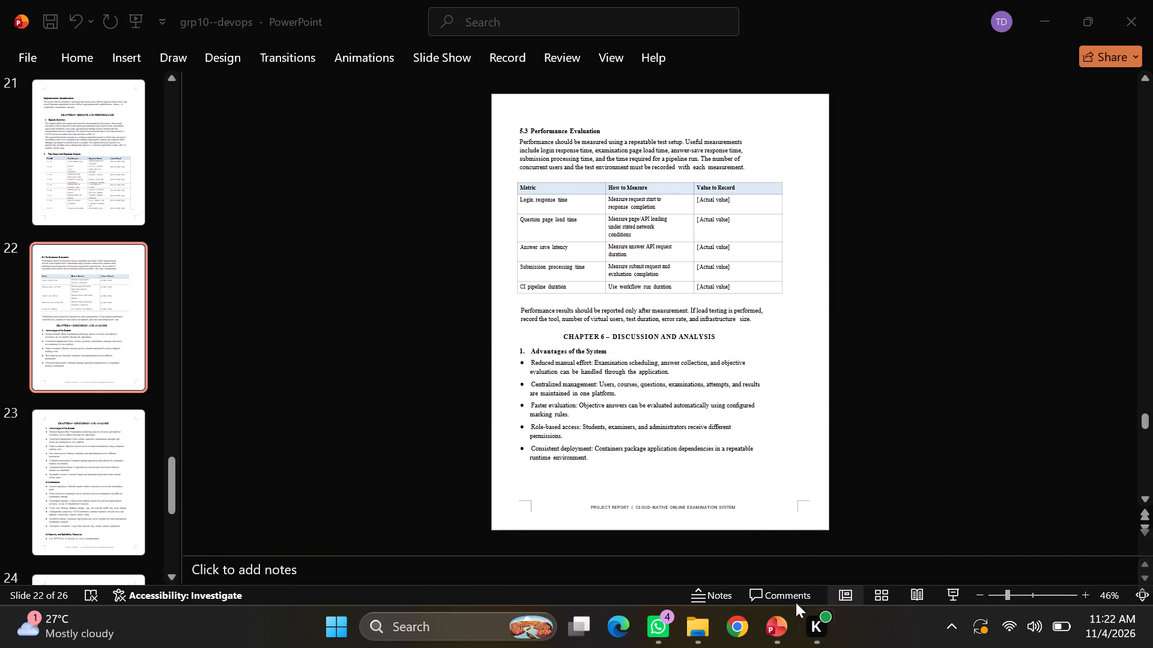
# Delete the Chapter 6 title and the whole "Advantages of the System" section from slide 23, leaving the text from "6.2 Limitations" onward.
pyautogui.click(91, 479)
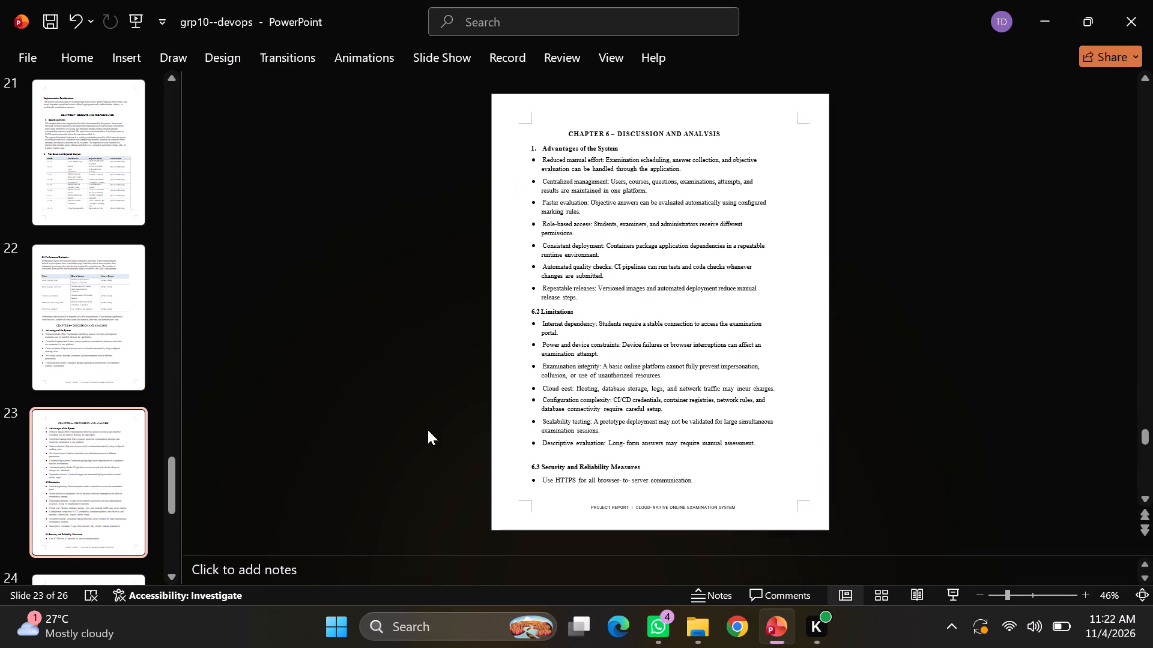
pyautogui.click(34, 329)
pyautogui.click(73, 326)
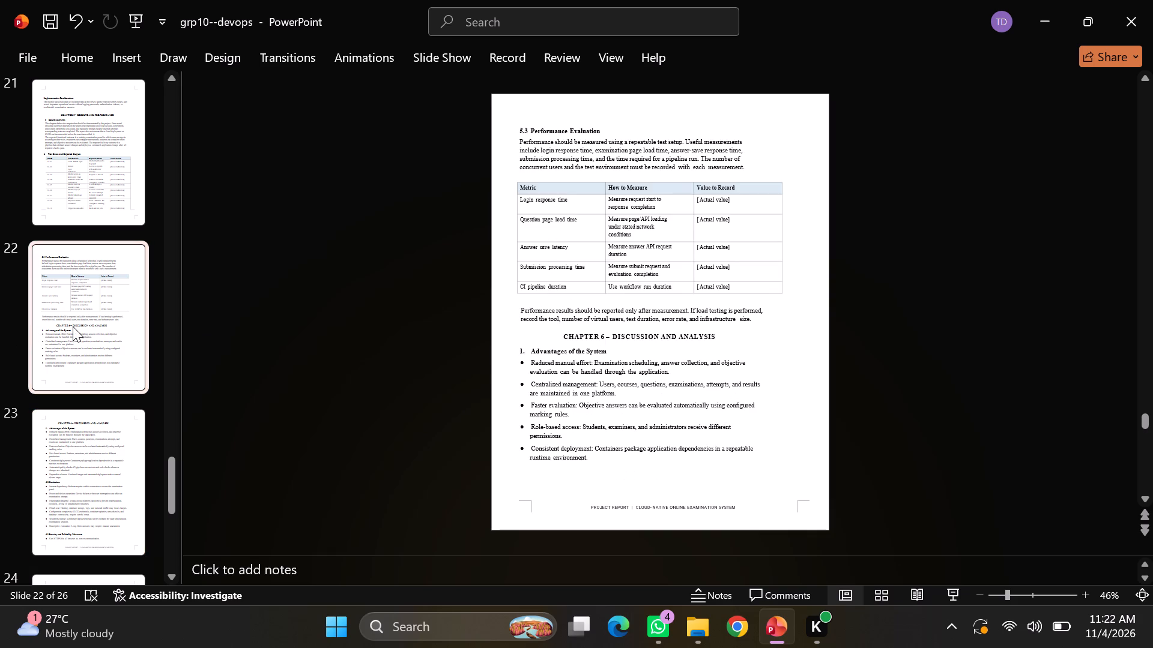
pyautogui.click(89, 491)
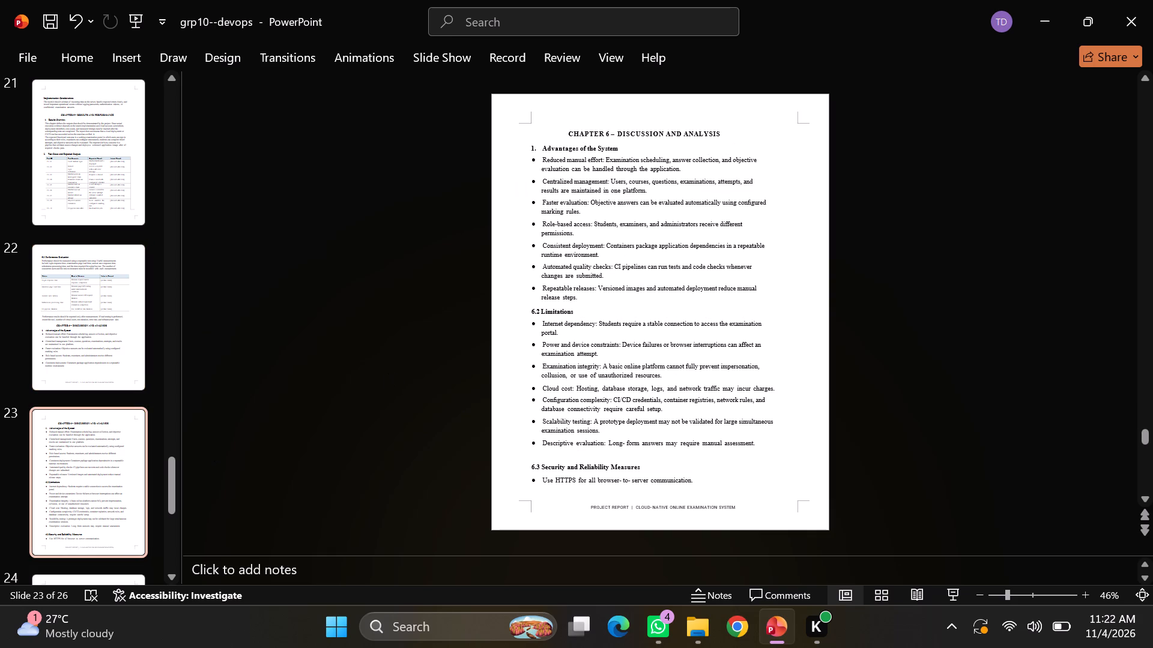
pyautogui.moveTo(585, 297); pyautogui.dragTo(528, 136)
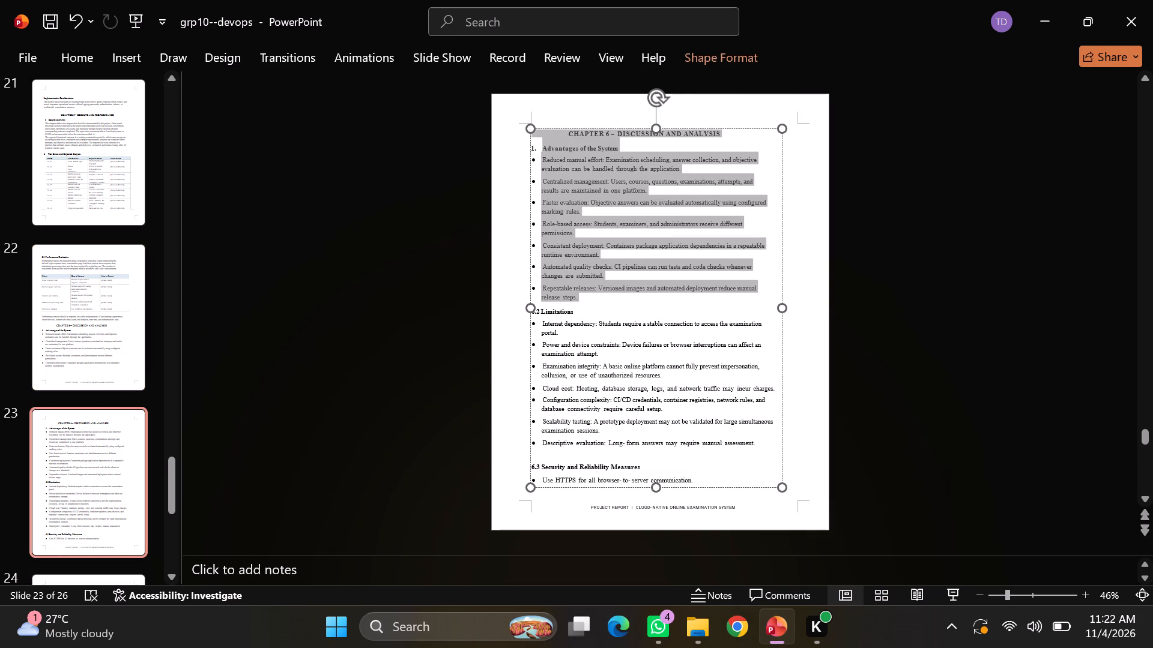
pyautogui.moveTo(528, 136); pyautogui.dragTo(528, 134)
pyautogui.press('BackSpace')
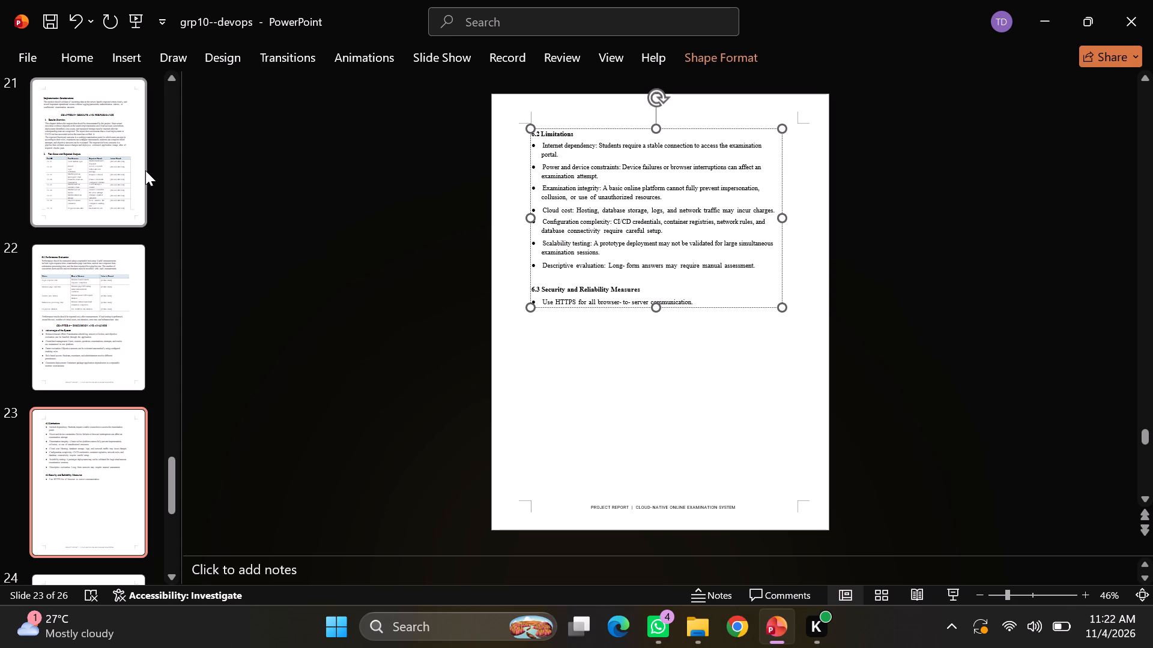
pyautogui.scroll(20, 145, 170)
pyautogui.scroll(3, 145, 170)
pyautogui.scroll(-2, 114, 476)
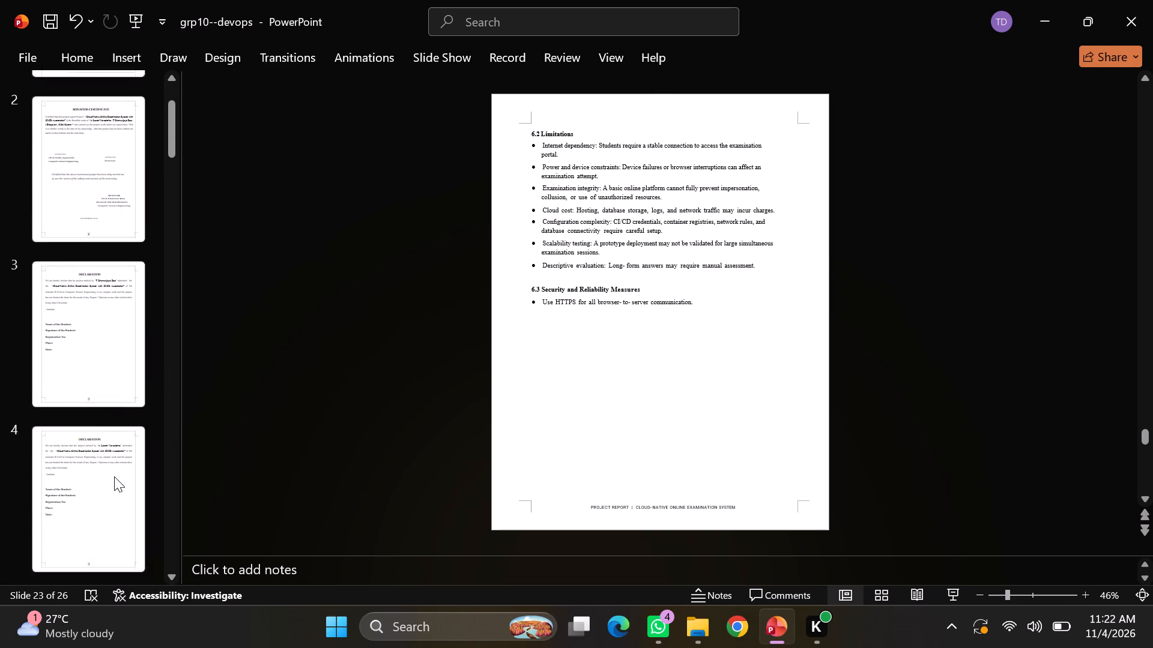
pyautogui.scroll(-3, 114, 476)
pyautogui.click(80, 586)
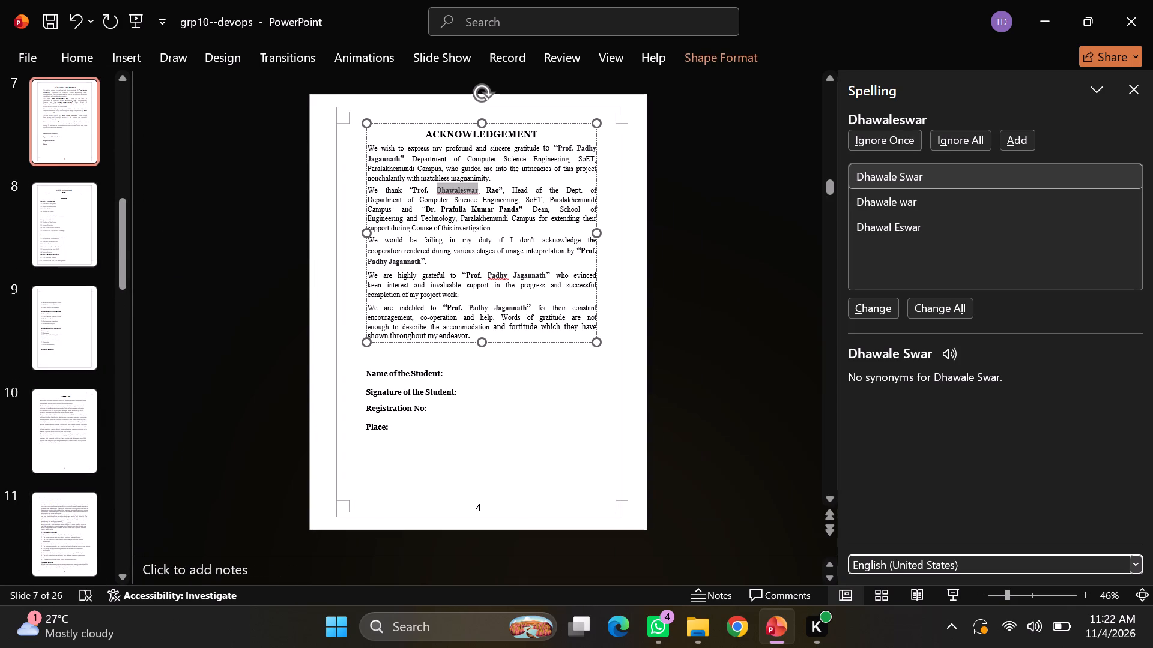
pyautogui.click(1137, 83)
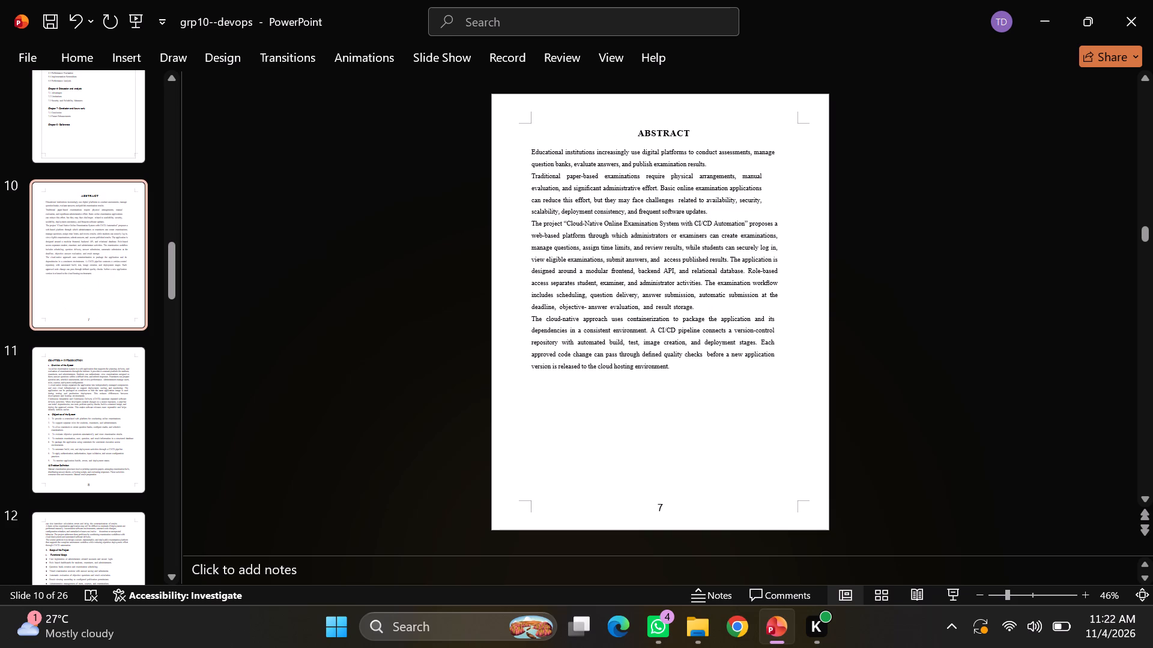
# Widen the Abstract text box on slide 10 to the page's right margin mark and shift it slightly down, centred between the margins.
pyautogui.click(776, 220)
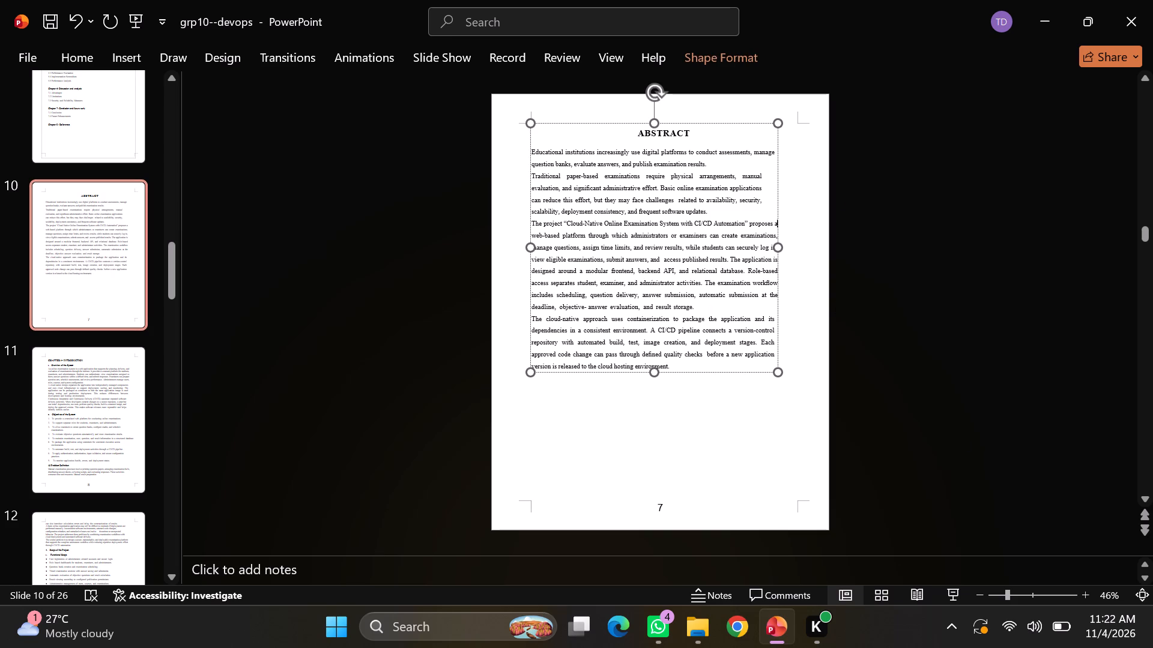
pyautogui.rightClick(766, 254)
pyautogui.hotkey('ctrl', 'a')
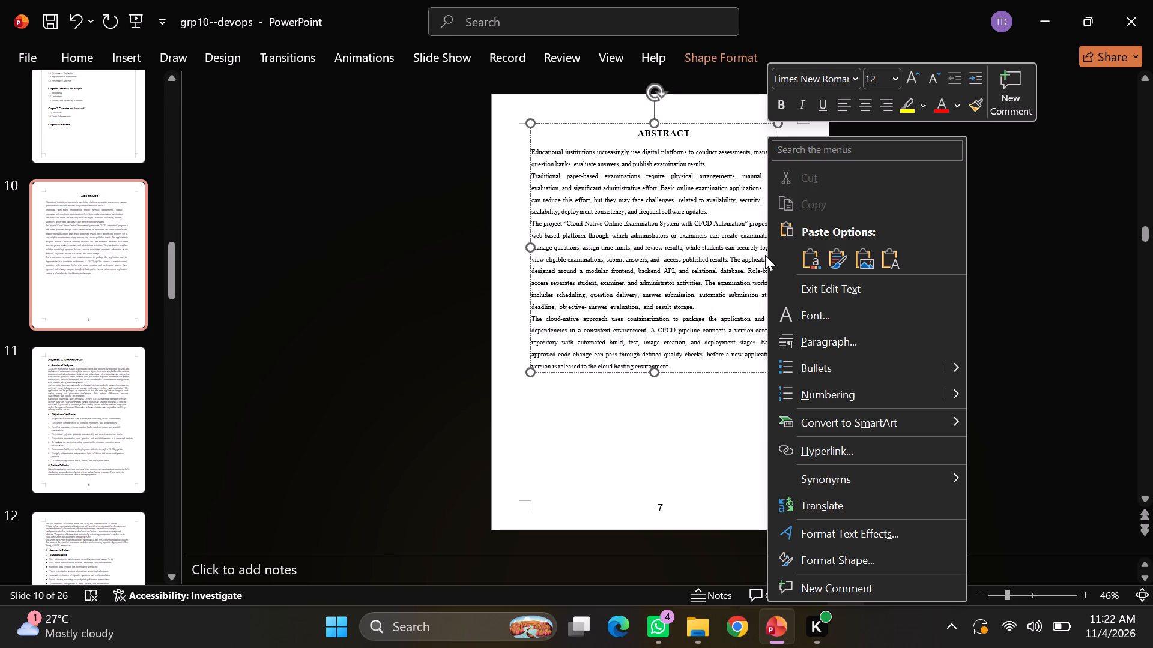
pyautogui.click(749, 227)
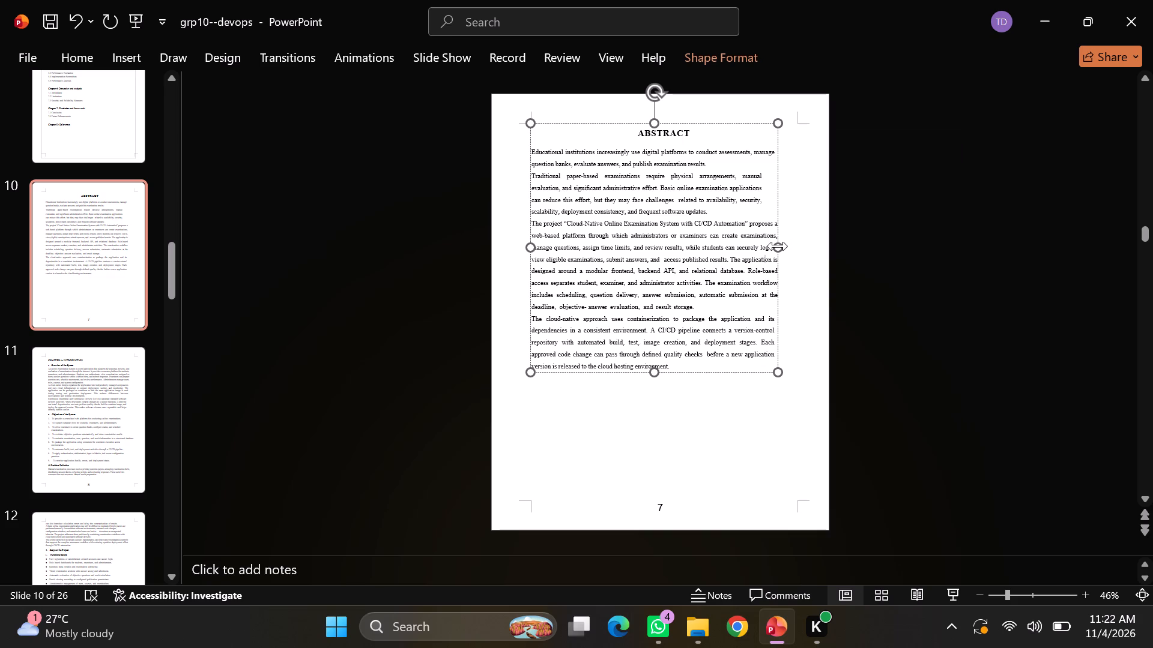
pyautogui.moveTo(778, 246); pyautogui.dragTo(761, 247, button='right')
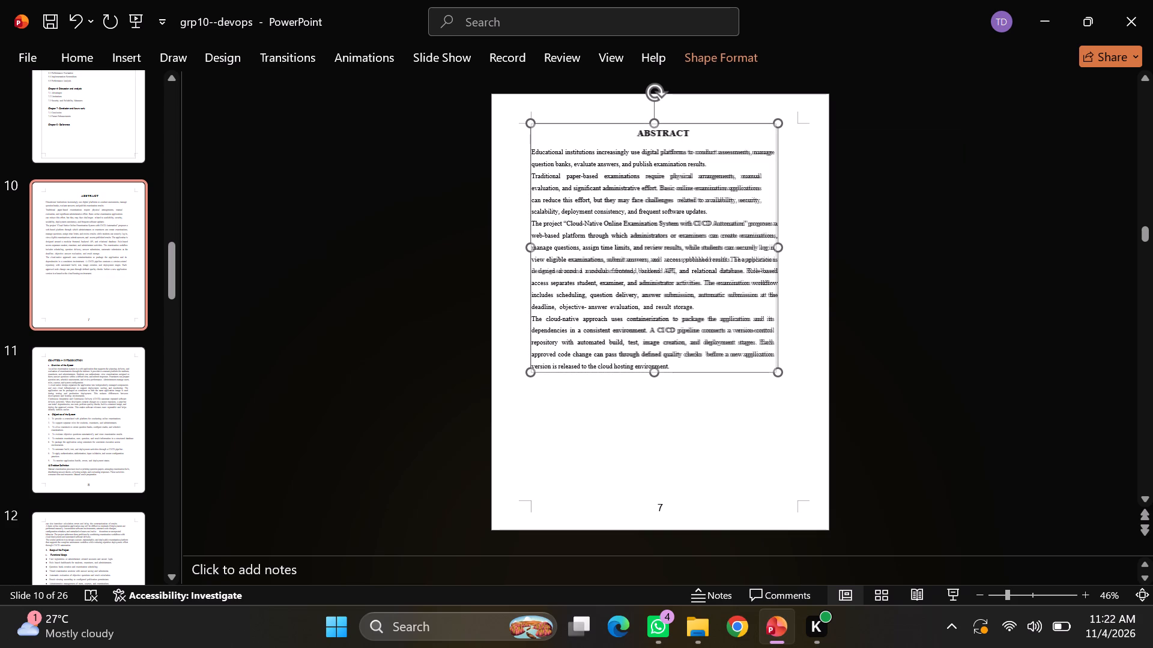
pyautogui.moveTo(761, 247); pyautogui.dragTo(751, 205, button='right')
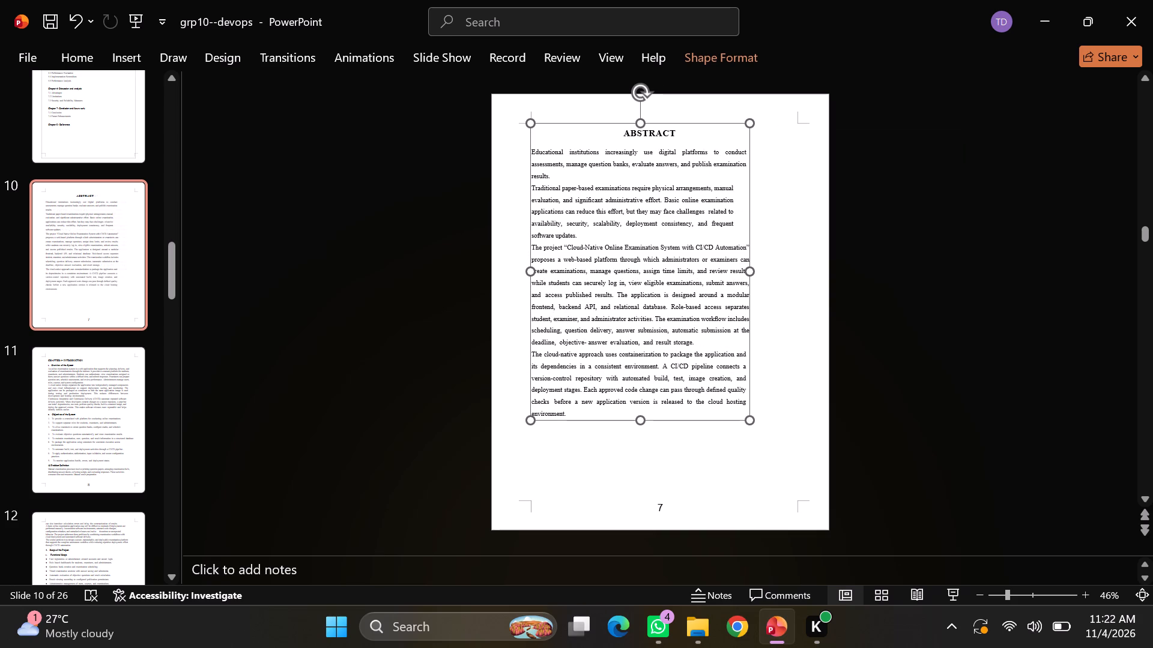
pyautogui.moveTo(746, 270); pyautogui.dragTo(737, 271)
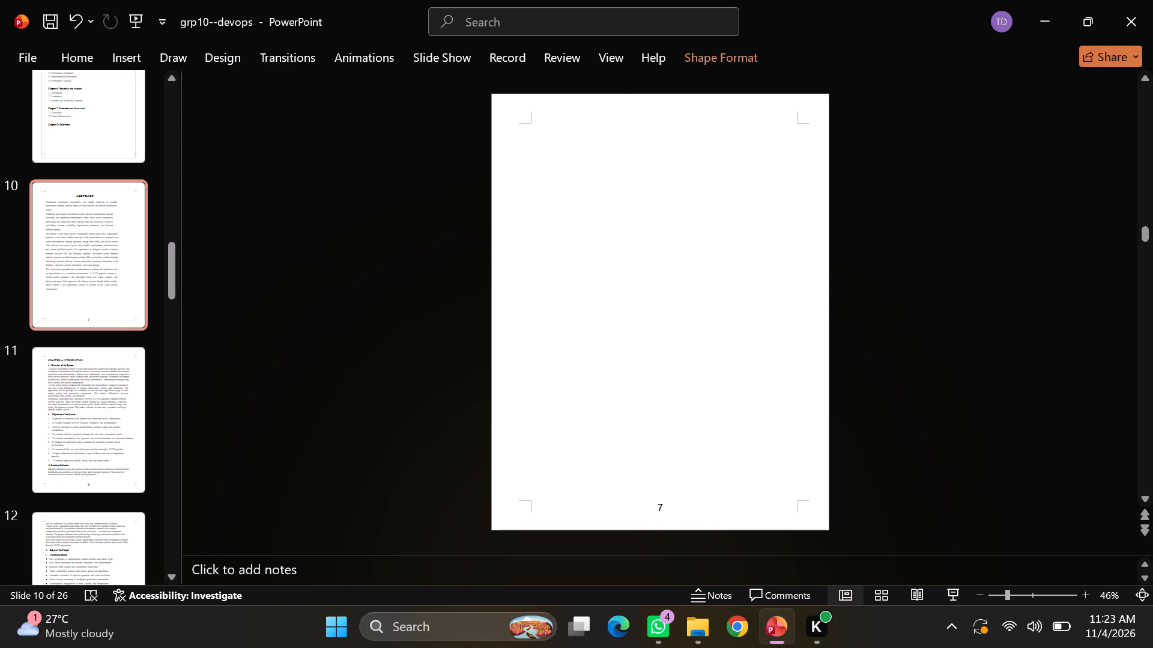
pyautogui.moveTo(737, 271); pyautogui.dragTo(727, 276)
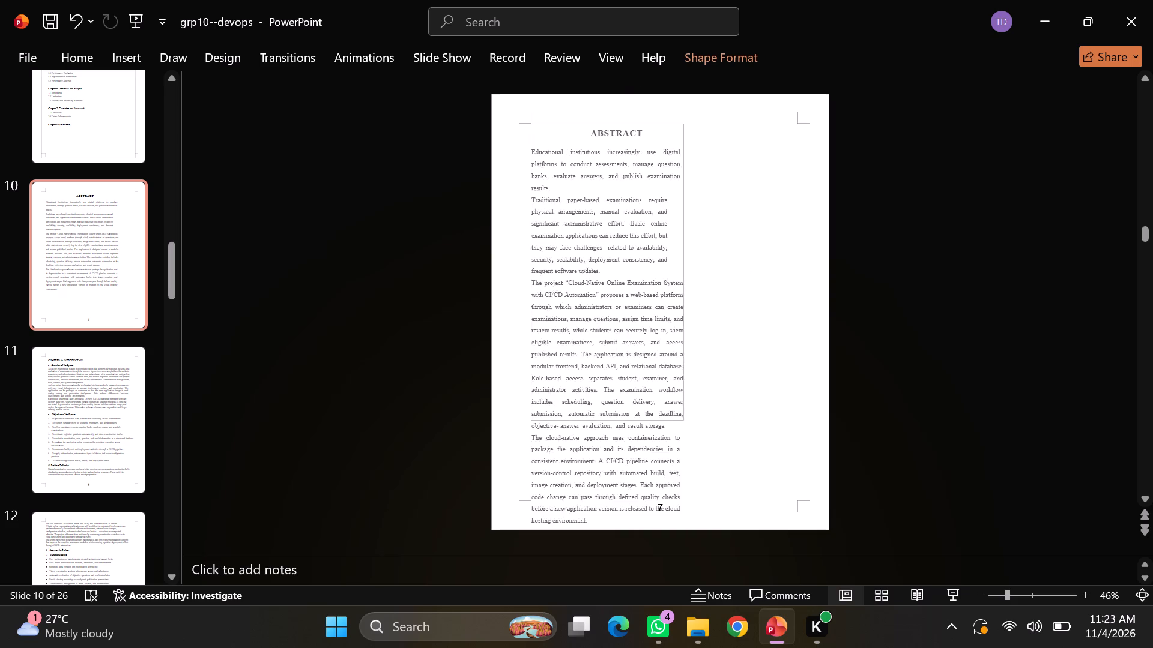
pyautogui.moveTo(727, 276); pyautogui.dragTo(775, 276)
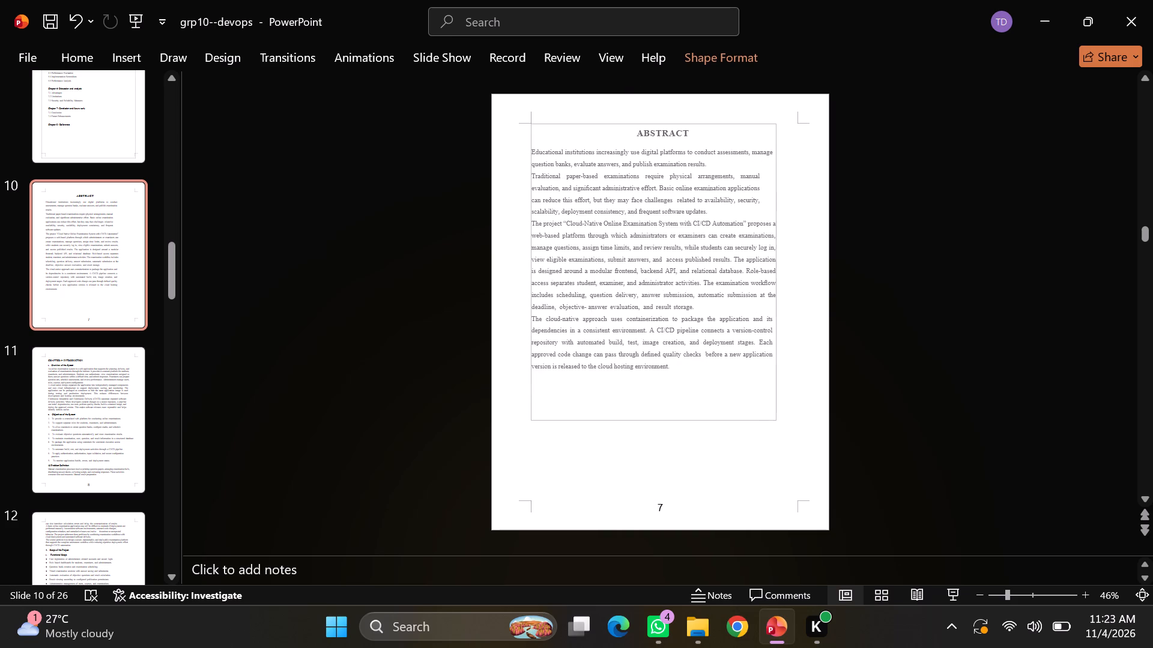
pyautogui.moveTo(775, 276); pyautogui.dragTo(758, 279)
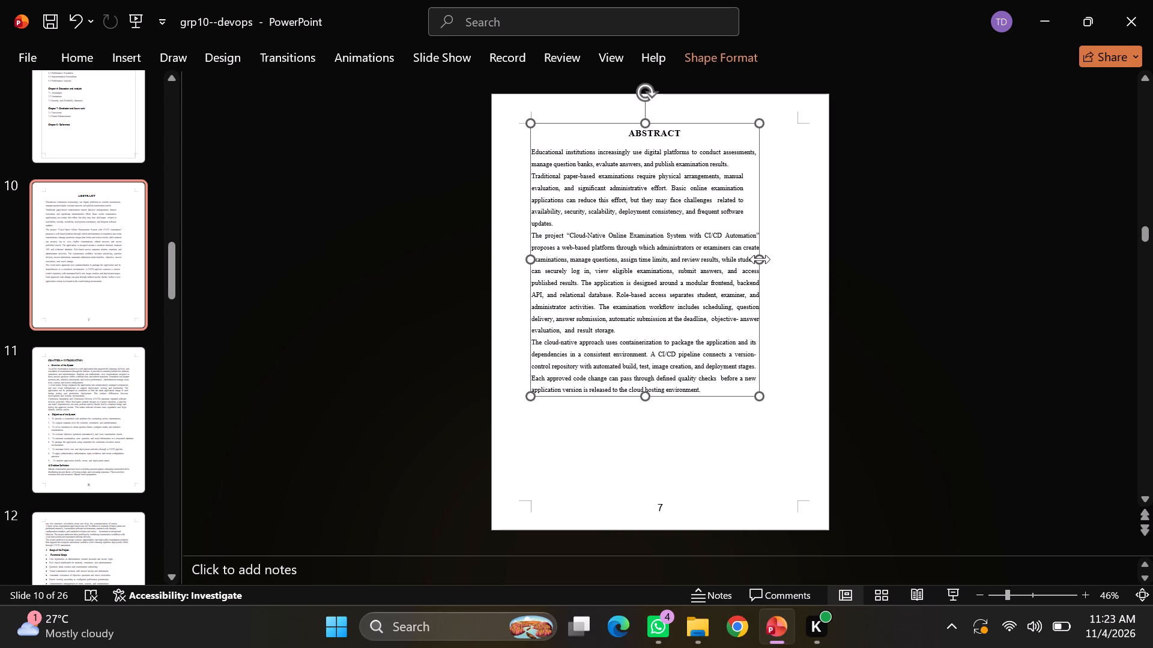
pyautogui.moveTo(760, 259); pyautogui.dragTo(800, 259)
pyautogui.moveTo(665, 371); pyautogui.dragTo(665, 406)
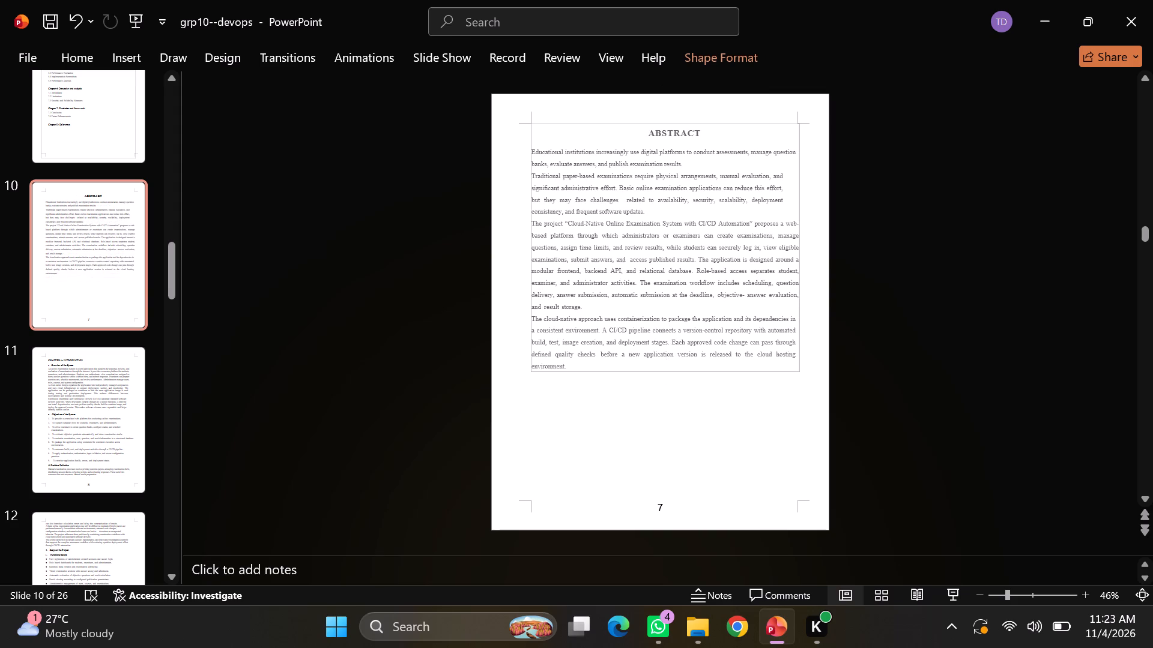
pyautogui.moveTo(665, 406); pyautogui.dragTo(662, 425)
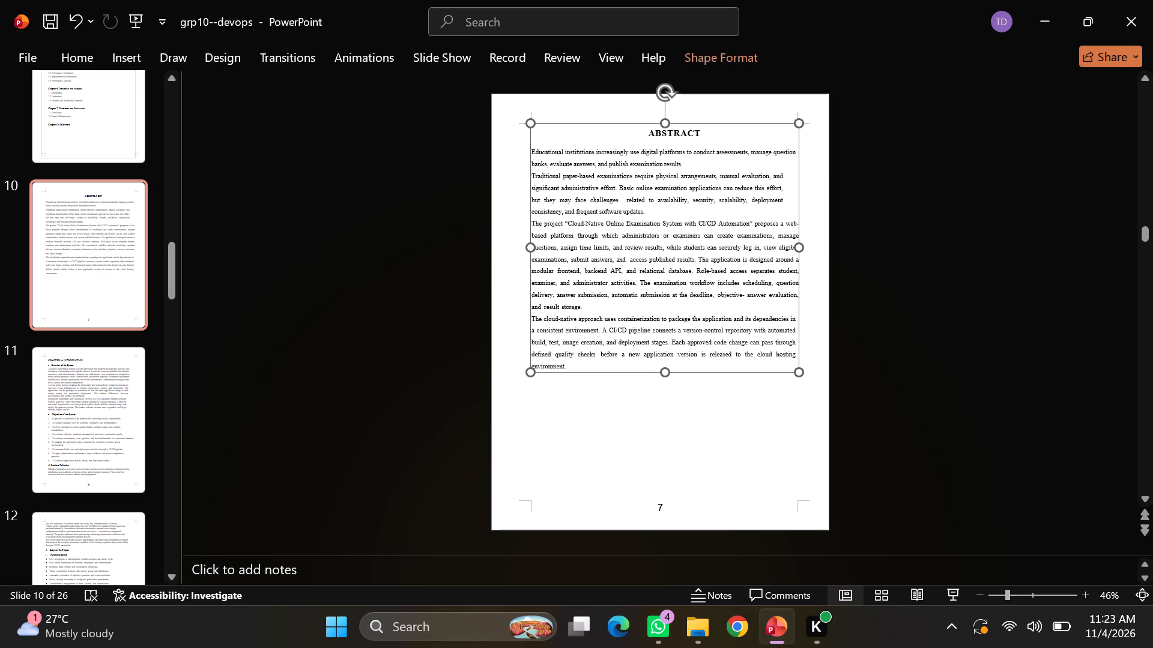
pyautogui.moveTo(691, 370); pyautogui.dragTo(688, 382)
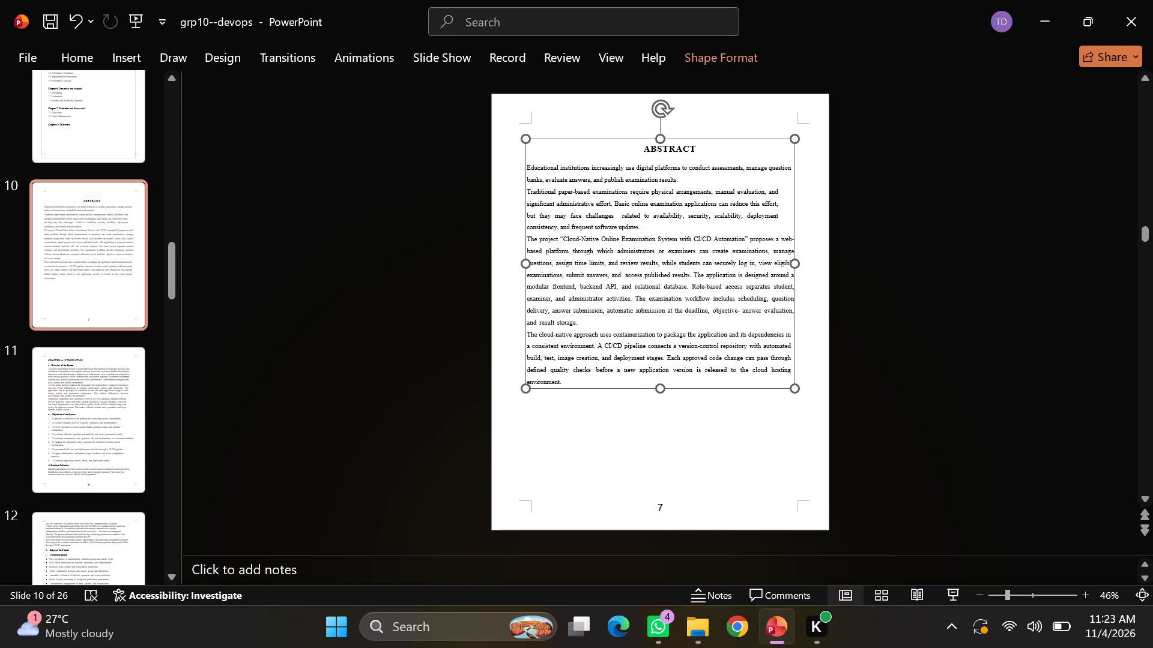
# Justify all the text in the Abstract text box on slide 10.
pyautogui.click(674, 373)
pyautogui.hotkey('ctrl', 'a')
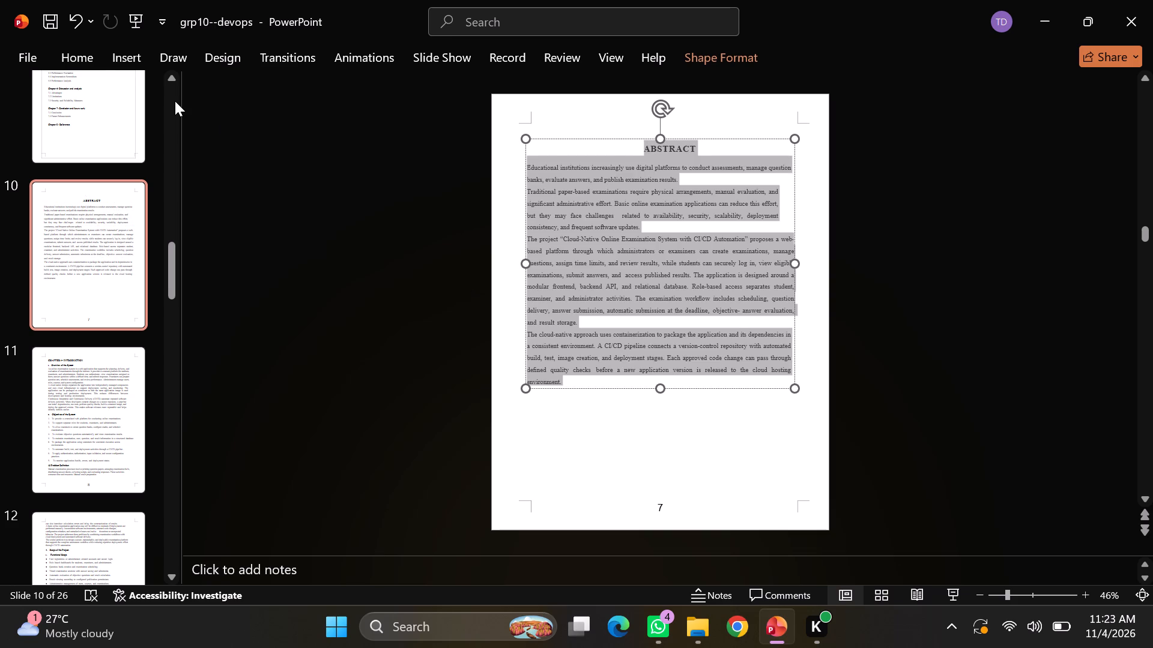
pyautogui.click(88, 61)
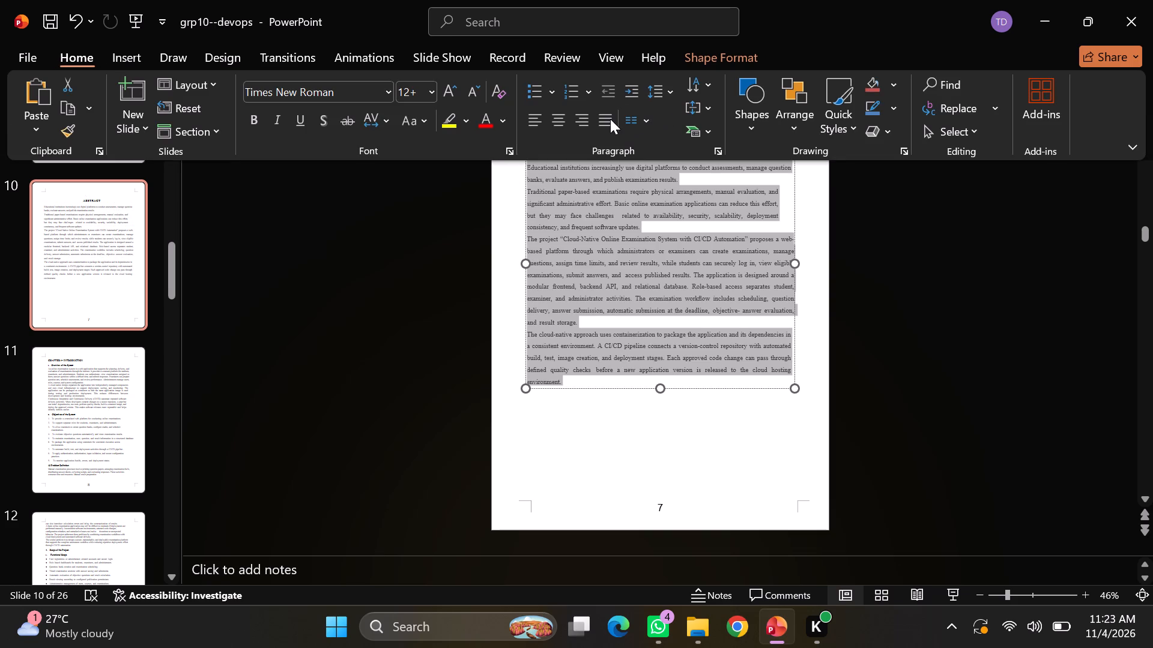
pyautogui.click(609, 119)
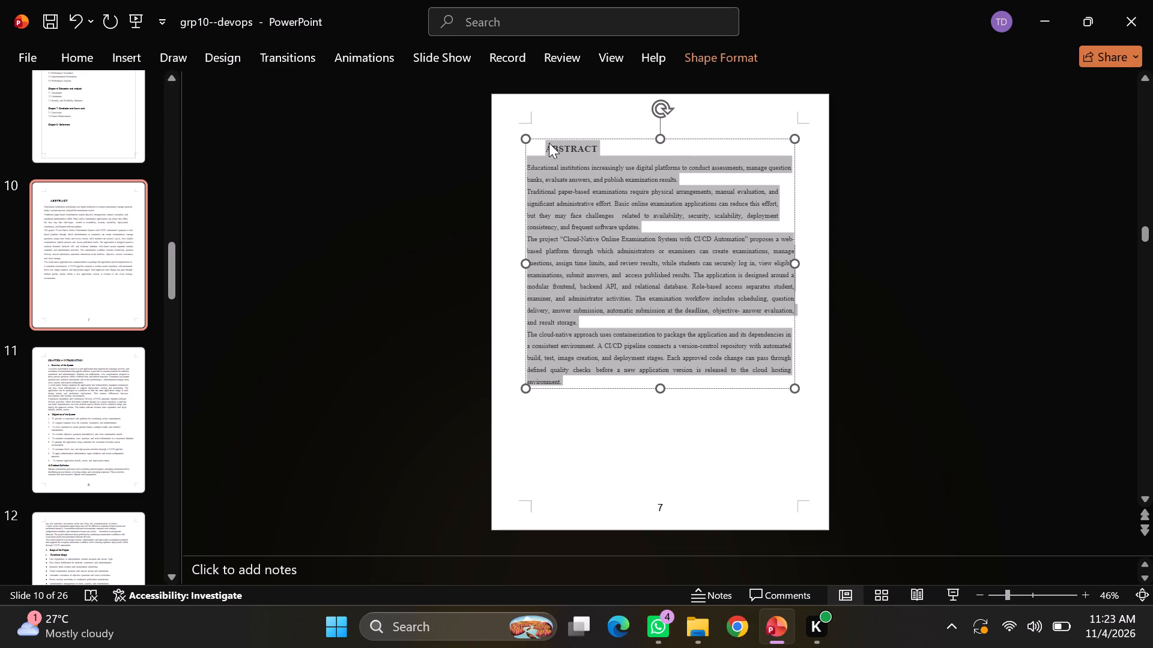
# Indent the ABSTRACT heading on slide 10 with leading spaces so it sits roughly centred above the text.
pyautogui.click(549, 143)
pyautogui.click(546, 146)
pyautogui.press('space')
pyautogui.press('space')
pyautogui.press('space')
pyautogui.press('space')
pyautogui.press('space')
pyautogui.press('space')
pyautogui.press('space')
pyautogui.press('space')
pyautogui.press('space')
pyautogui.press('space')
pyautogui.press('space')
pyautogui.press('space')
pyautogui.press('space')
pyautogui.press('space')
pyautogui.press('space')
pyautogui.press('space')
pyautogui.press('space')
pyautogui.press('space')
pyautogui.press('space')
pyautogui.press('space')
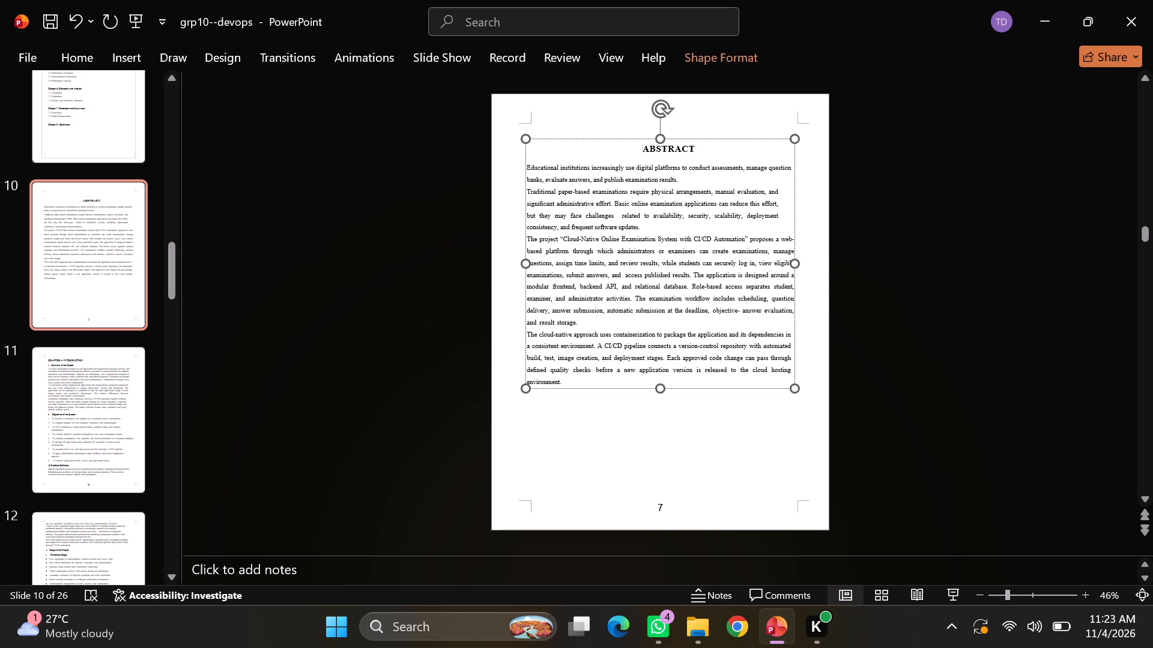
pyautogui.press('BackSpace')
pyautogui.click(347, 213)
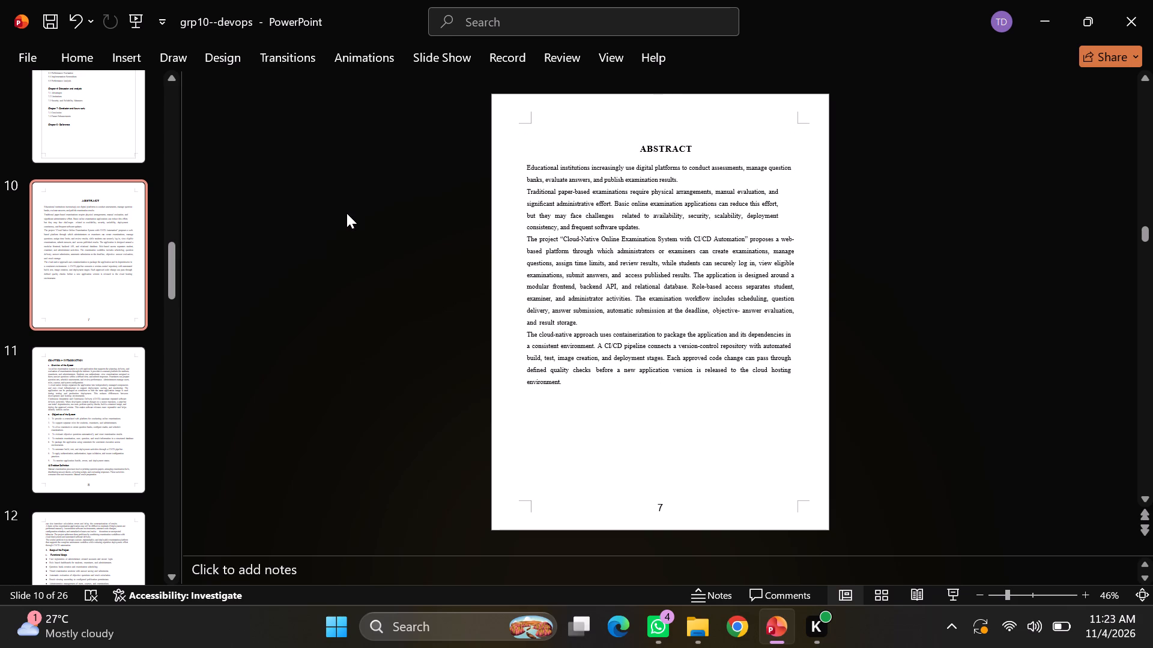
# Justify the opening paragraphs on slide 12 down through the "Scope of the Project" heading.
pyautogui.click(35, 406)
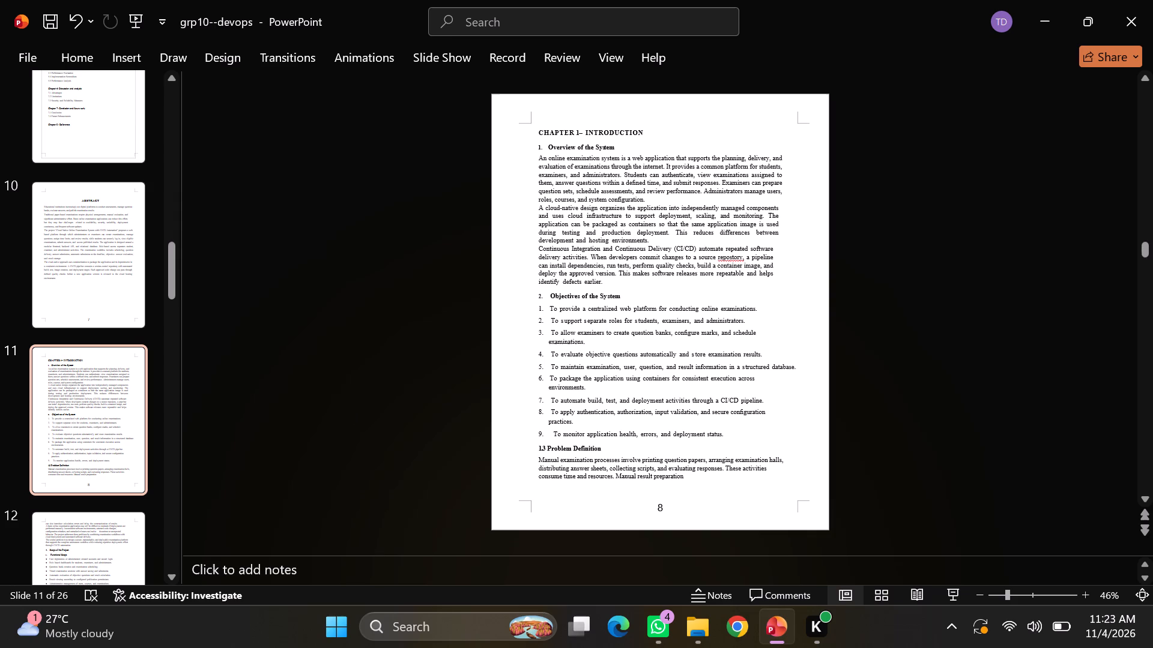
pyautogui.press('Down')
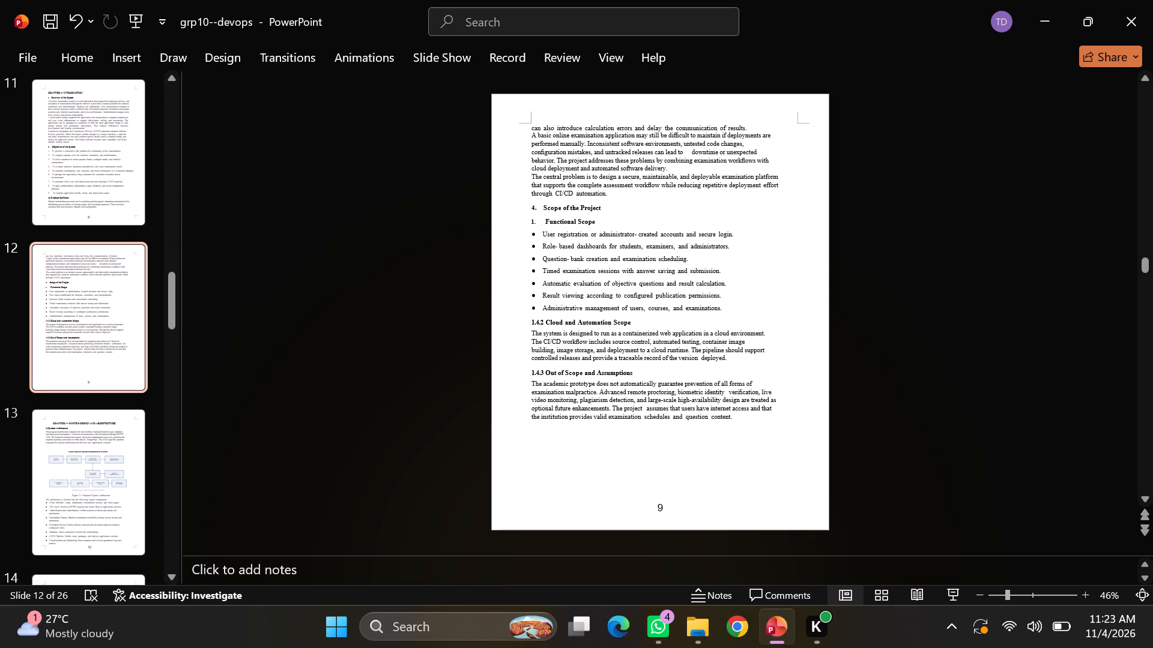
pyautogui.moveTo(614, 199); pyautogui.dragTo(508, 100)
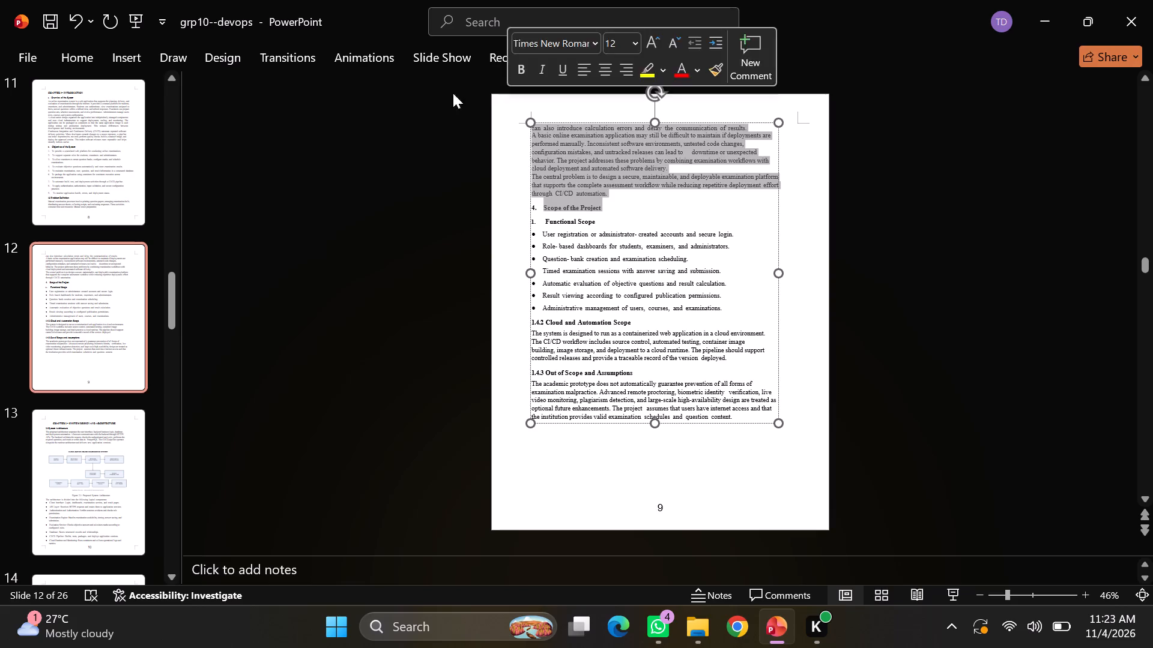
pyautogui.click(86, 61)
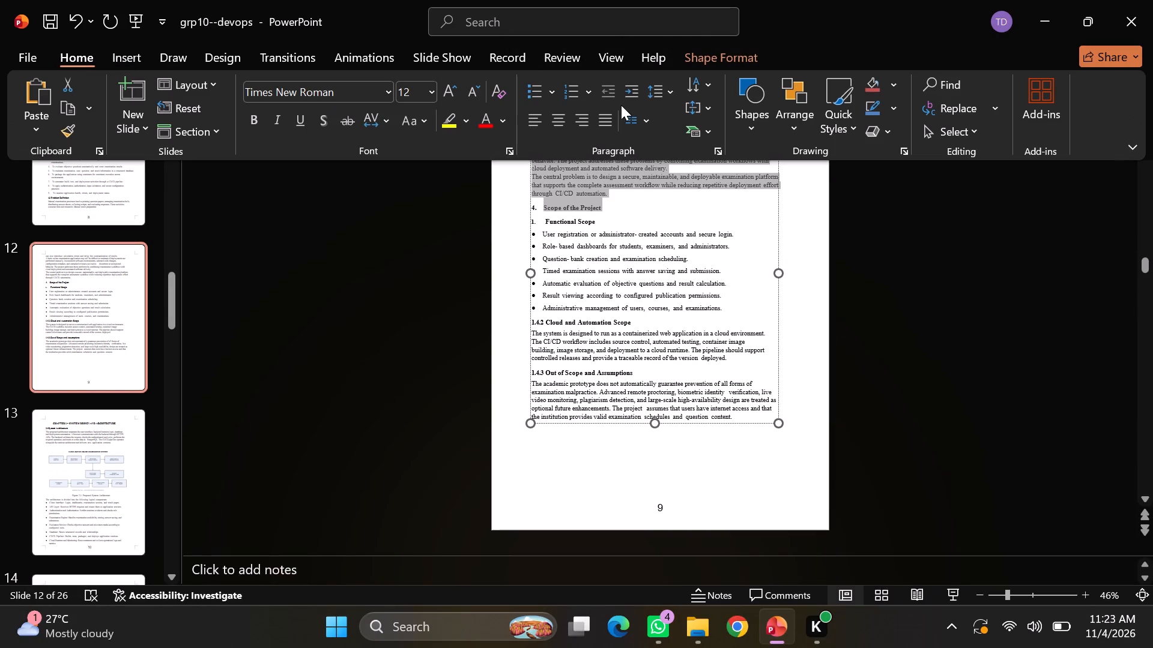
pyautogui.click(595, 122)
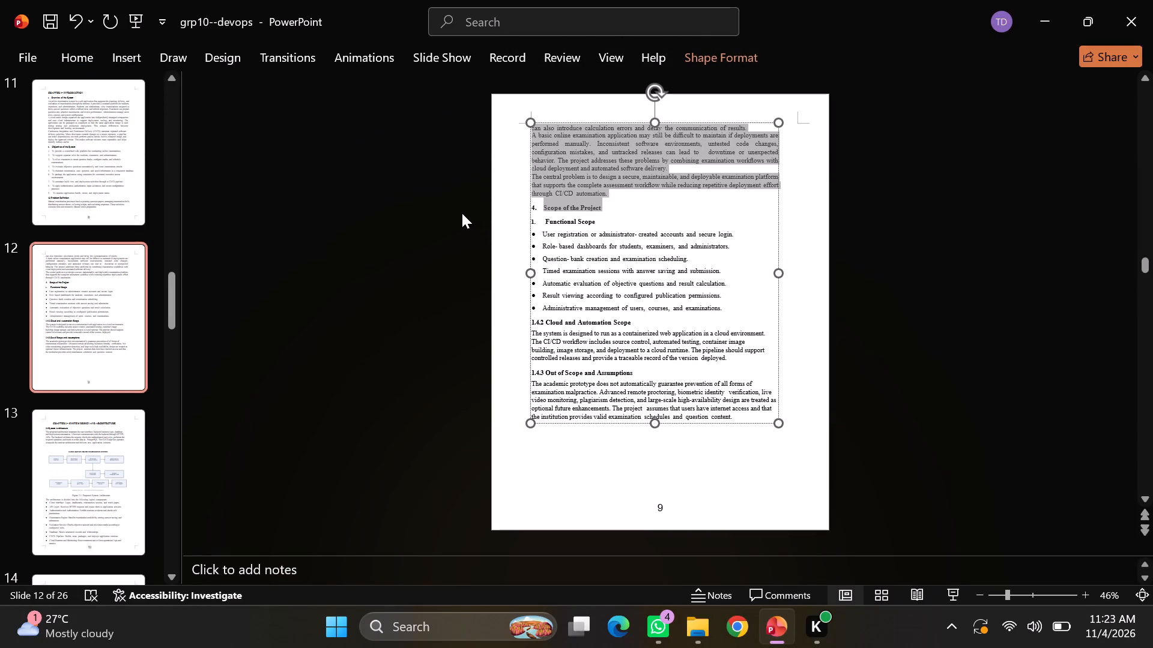
pyautogui.click(462, 213)
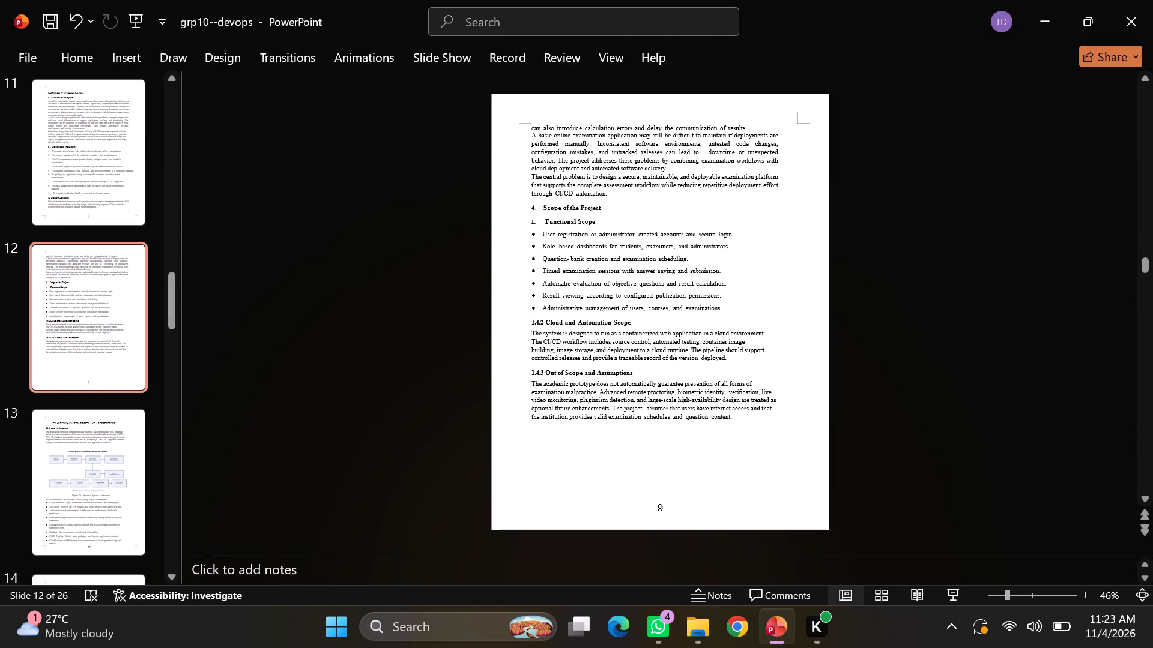
# Justify sections 1.4.2 Cloud and Automation Scope and 1.4.3 Out of Scope and Assumptions on slide 12.
pyautogui.moveTo(739, 419); pyautogui.dragTo(686, 400)
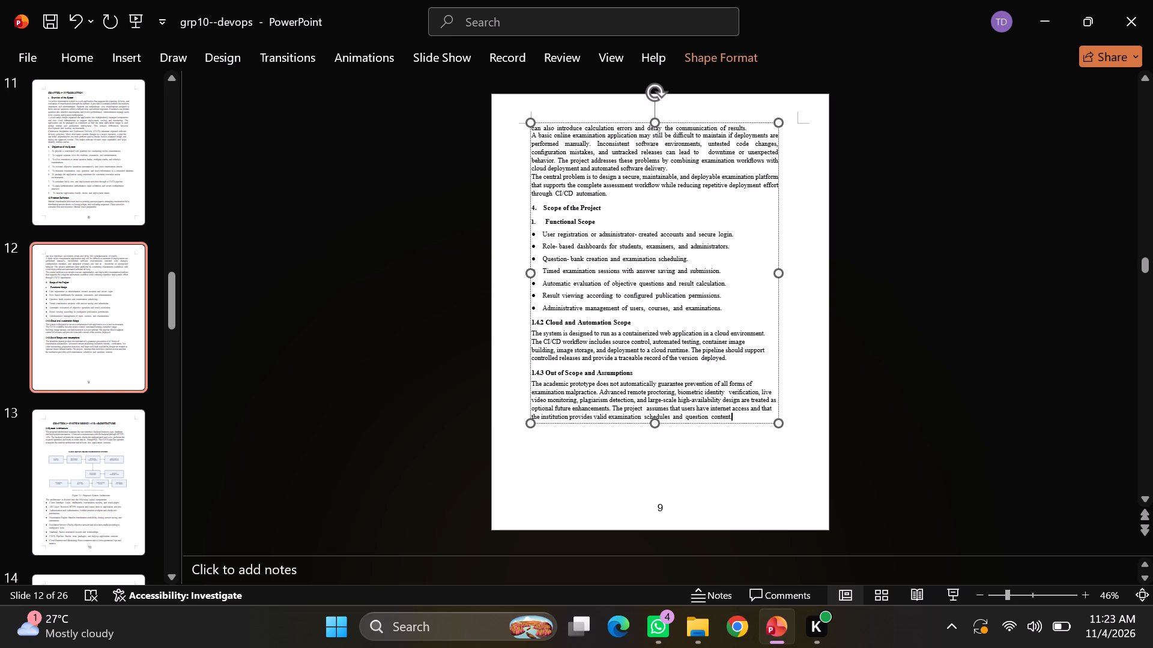
pyautogui.moveTo(686, 400); pyautogui.dragTo(527, 322)
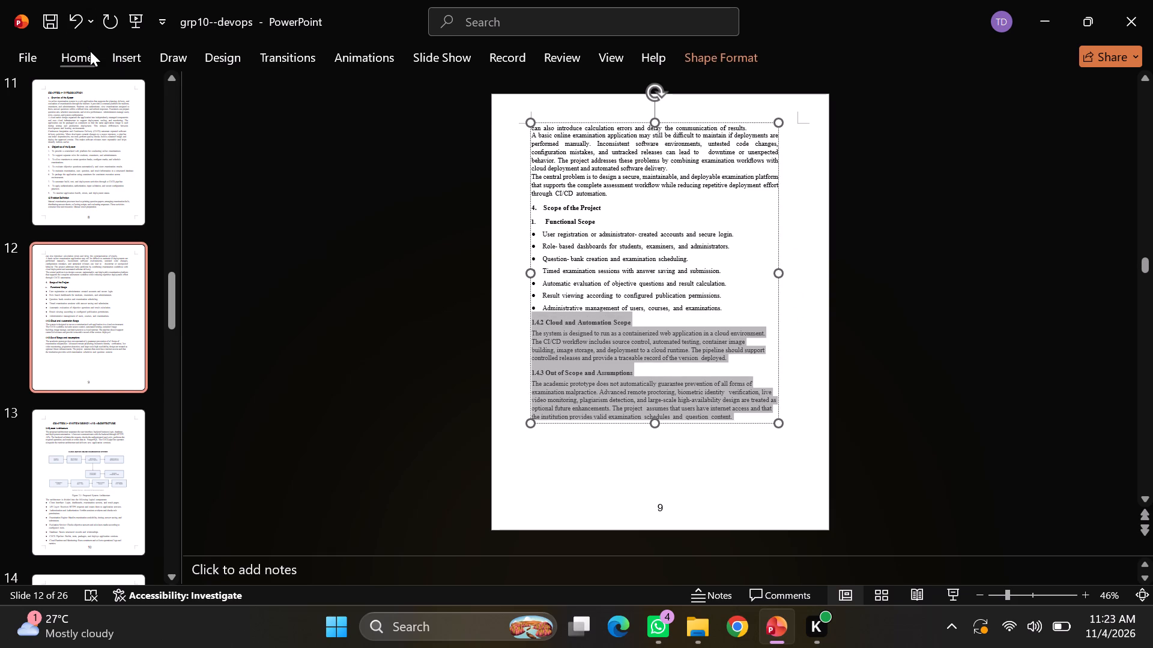
pyautogui.click(90, 51)
pyautogui.click(602, 119)
pyautogui.click(408, 319)
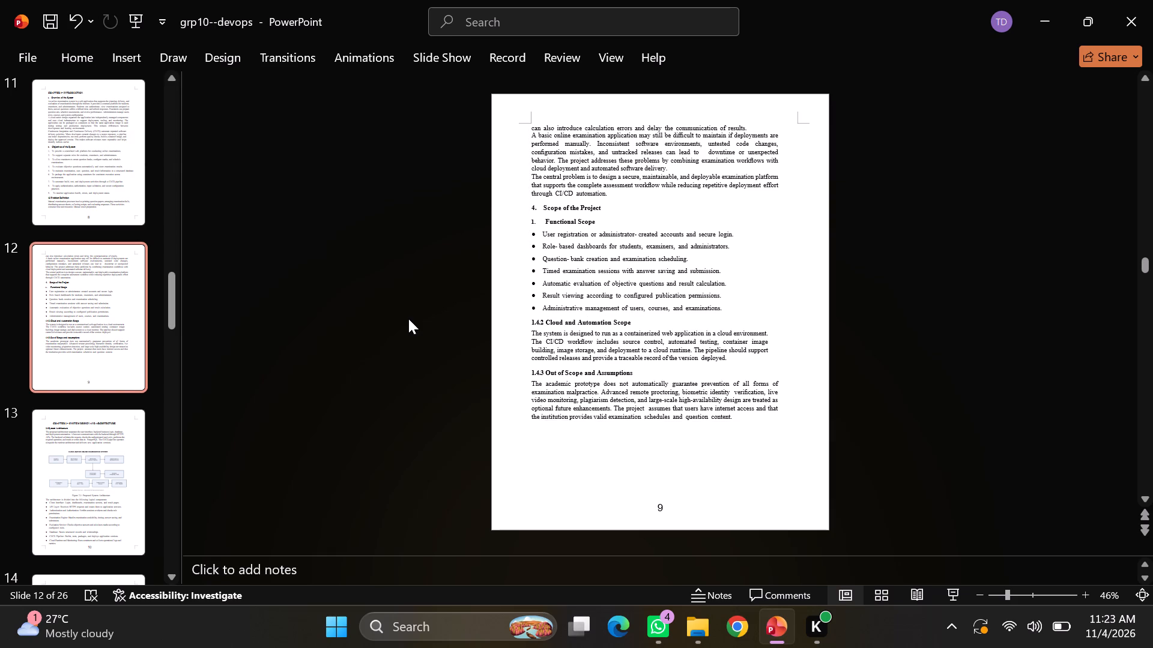
# Justify the Chapter 2 title and 2.1 System Architecture text above the diagram on slide 13.
pyautogui.press('Down')
pyautogui.press('Up')
pyautogui.press('Down')
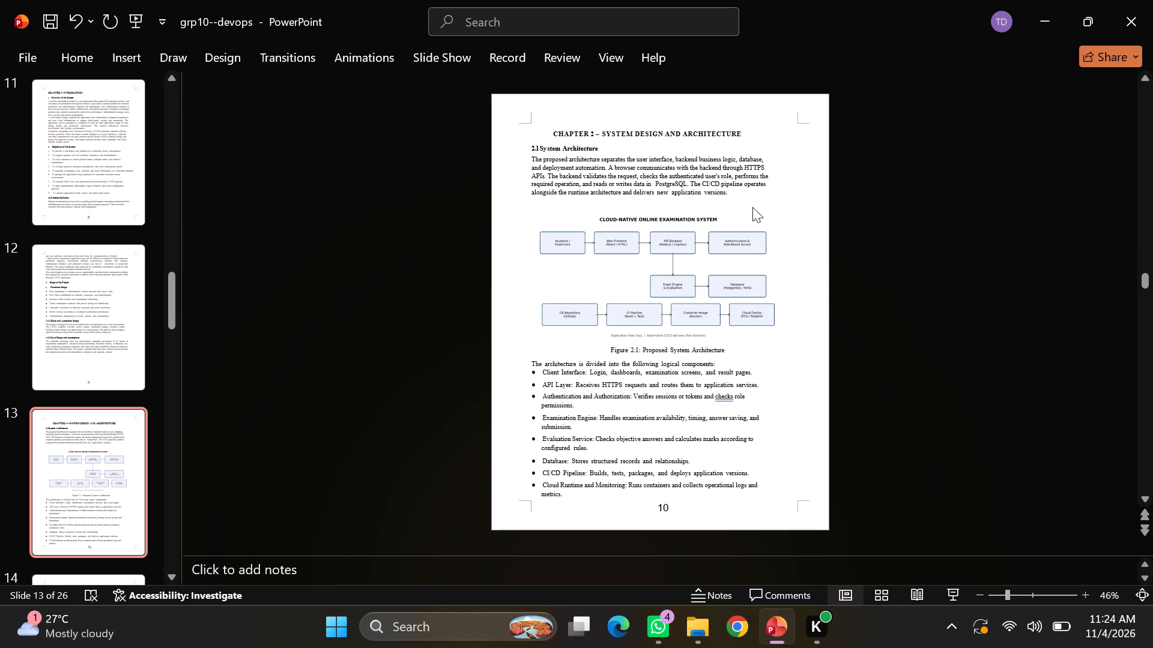
pyautogui.moveTo(730, 193); pyautogui.dragTo(503, 129)
pyautogui.click(78, 51)
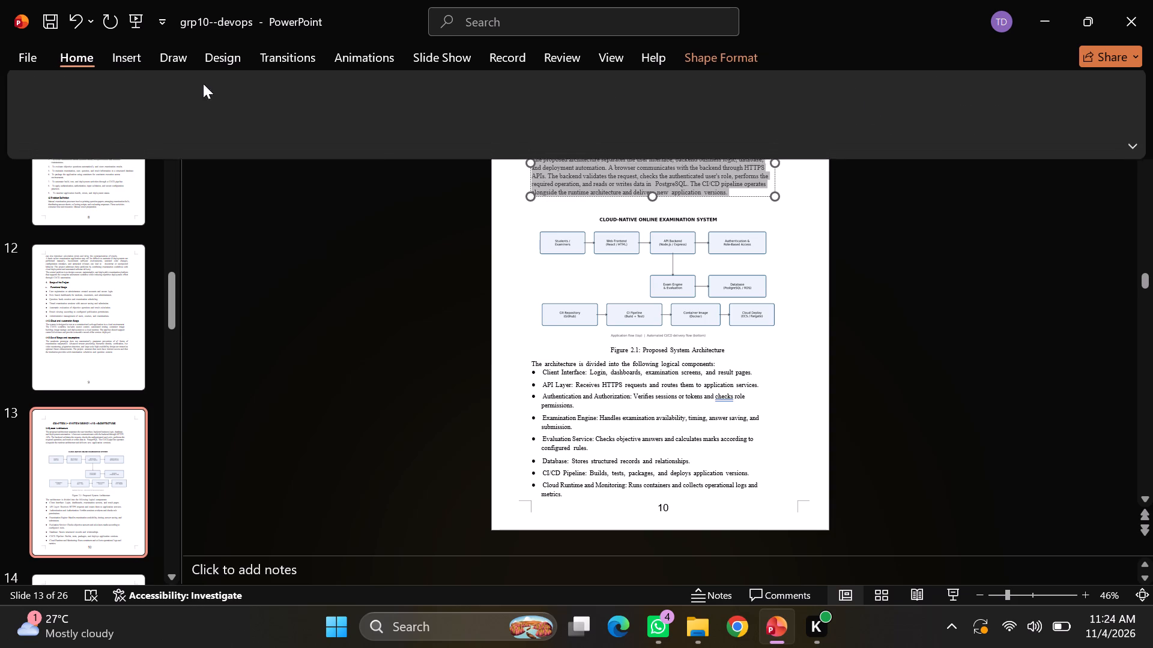
pyautogui.click(598, 118)
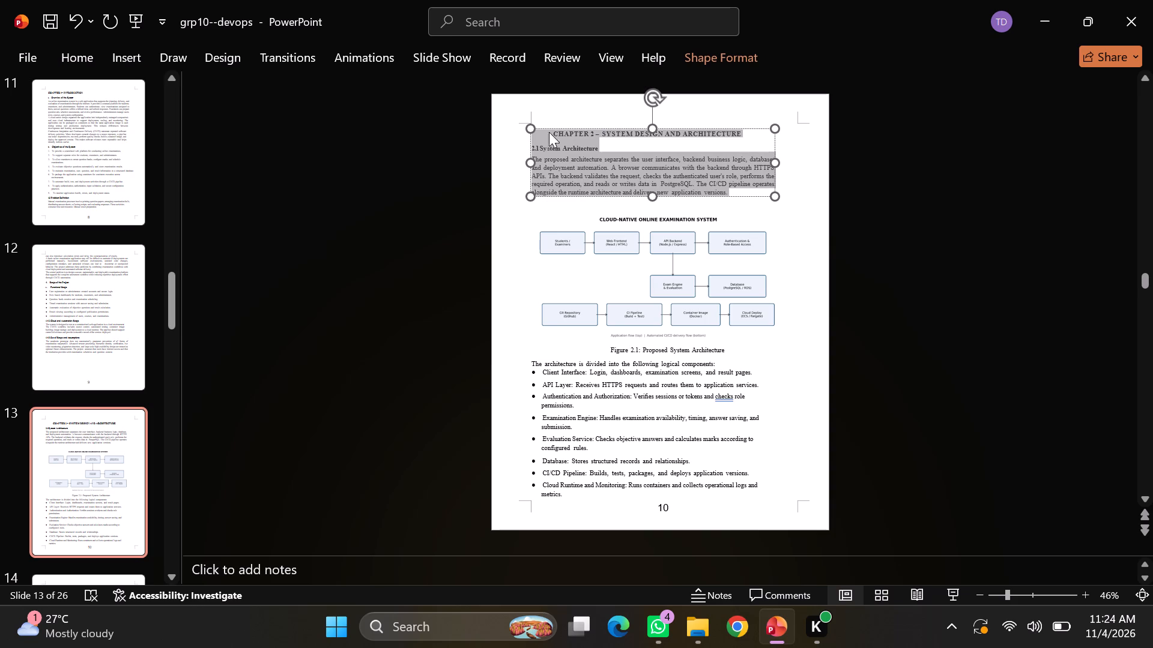
pyautogui.click(396, 174)
# Justify all text in the box below the diagram on slide 13, including the Figure 2.1 caption and logical component list.
pyautogui.click(581, 493)
pyautogui.hotkey('ctrl', 'a')
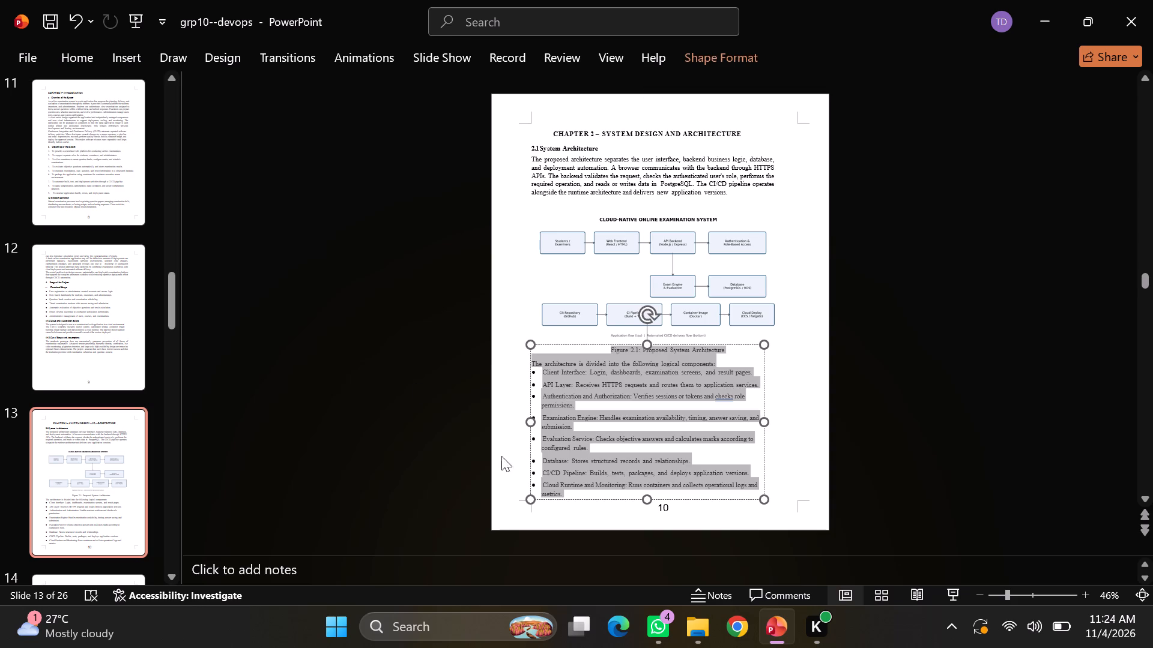
pyautogui.click(86, 55)
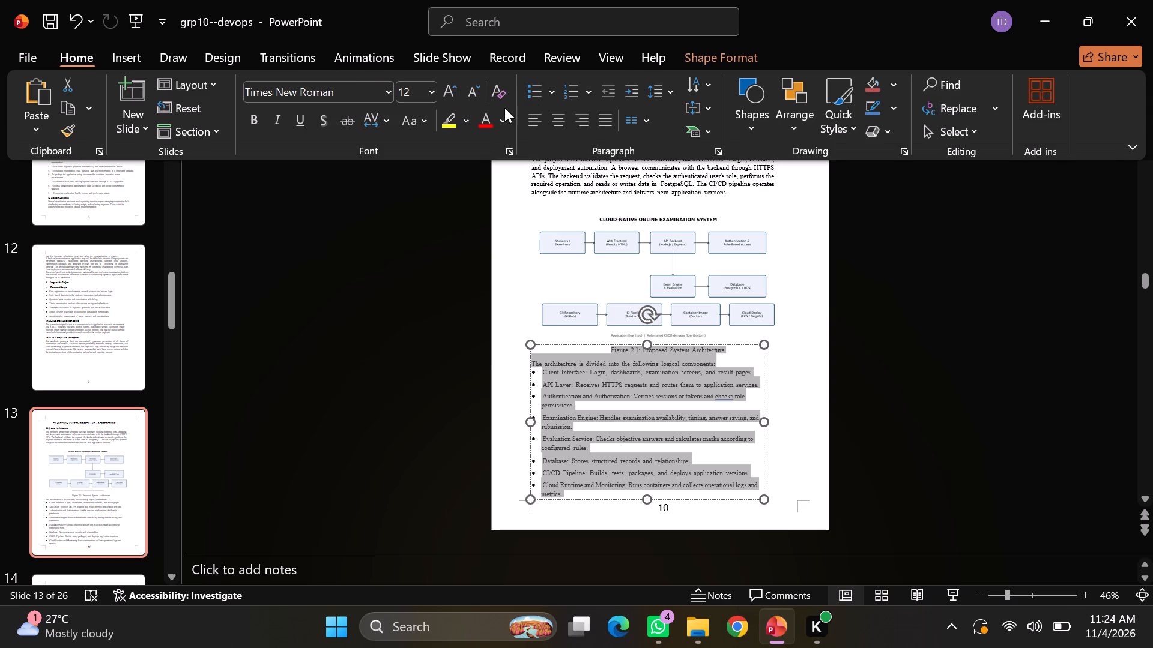
pyautogui.click(601, 121)
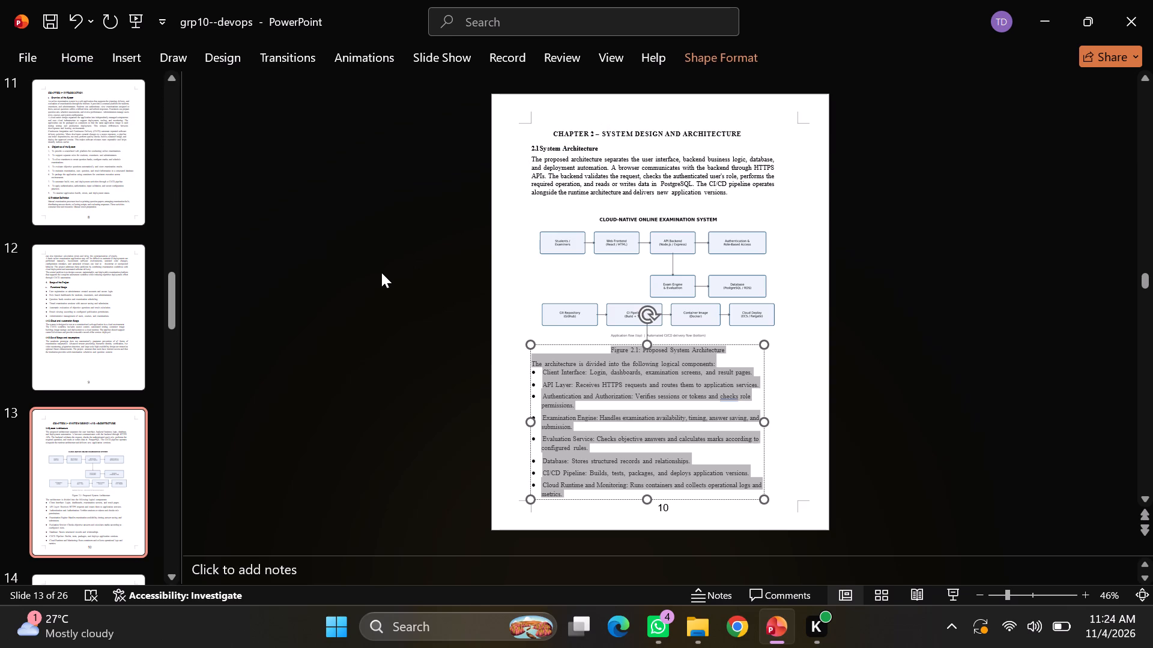
pyautogui.click(381, 272)
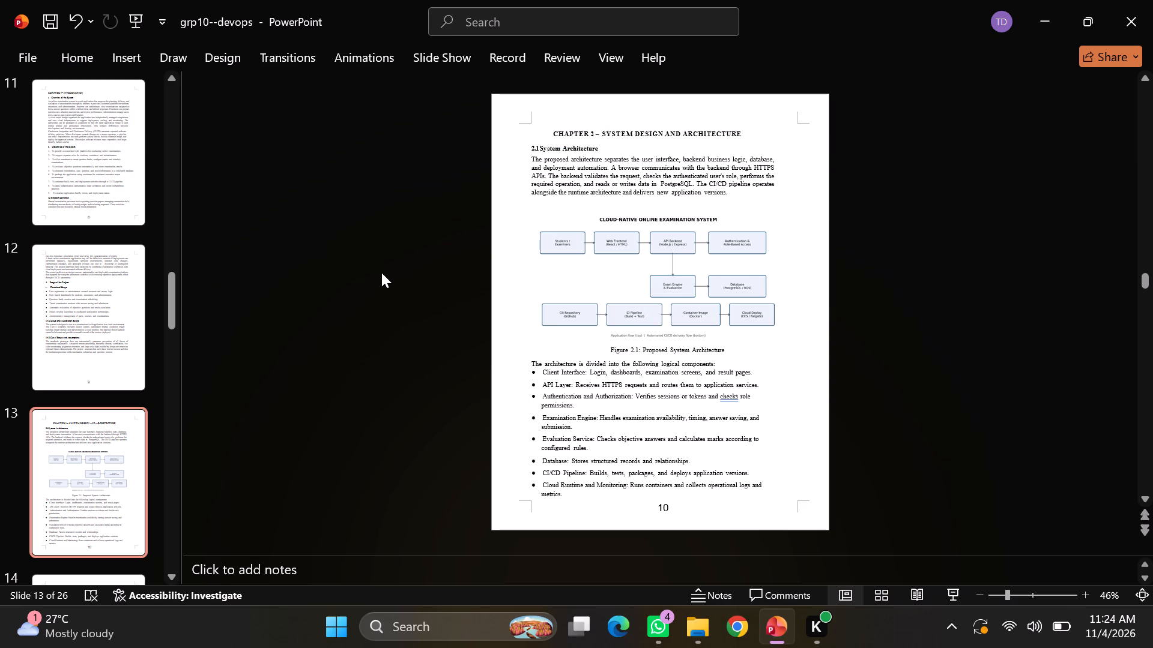
# Justify the 2.2 Working of the System heading and its numbered list on slide 14.
pyautogui.press('Down')
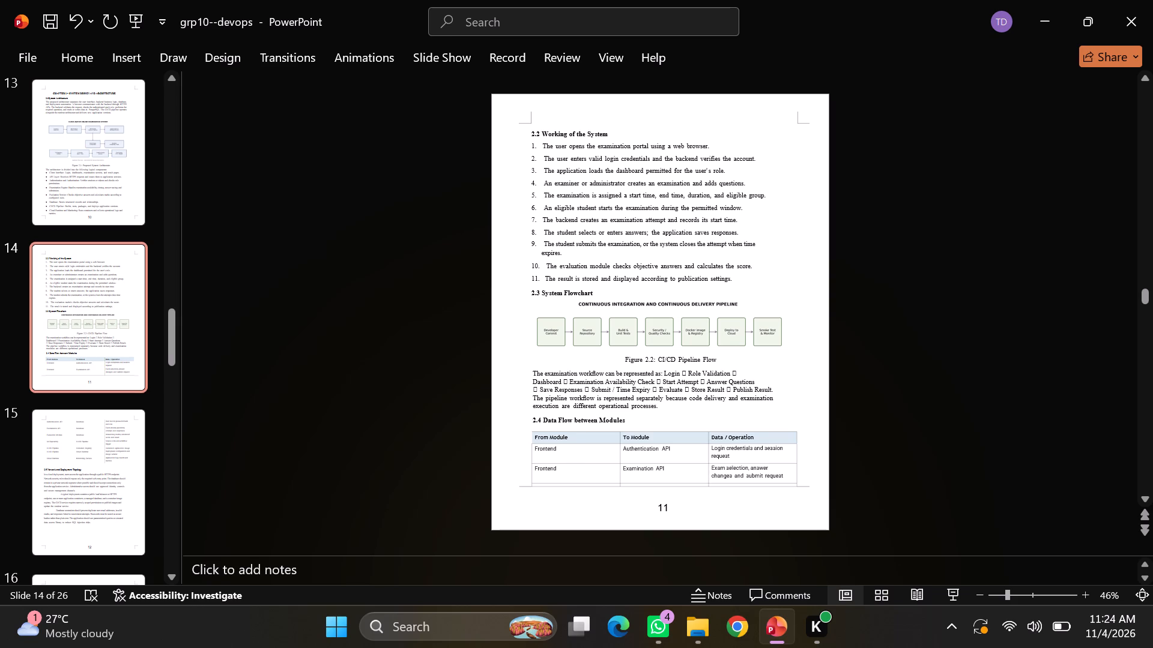
pyautogui.moveTo(742, 280); pyautogui.dragTo(444, 103)
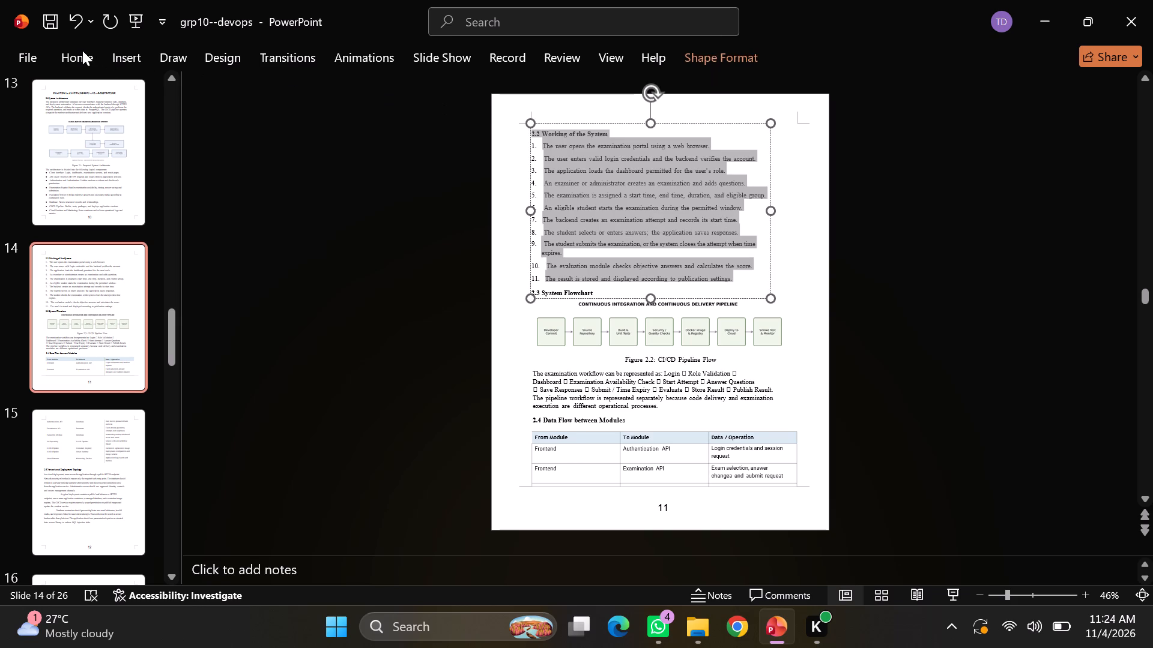
pyautogui.click(82, 50)
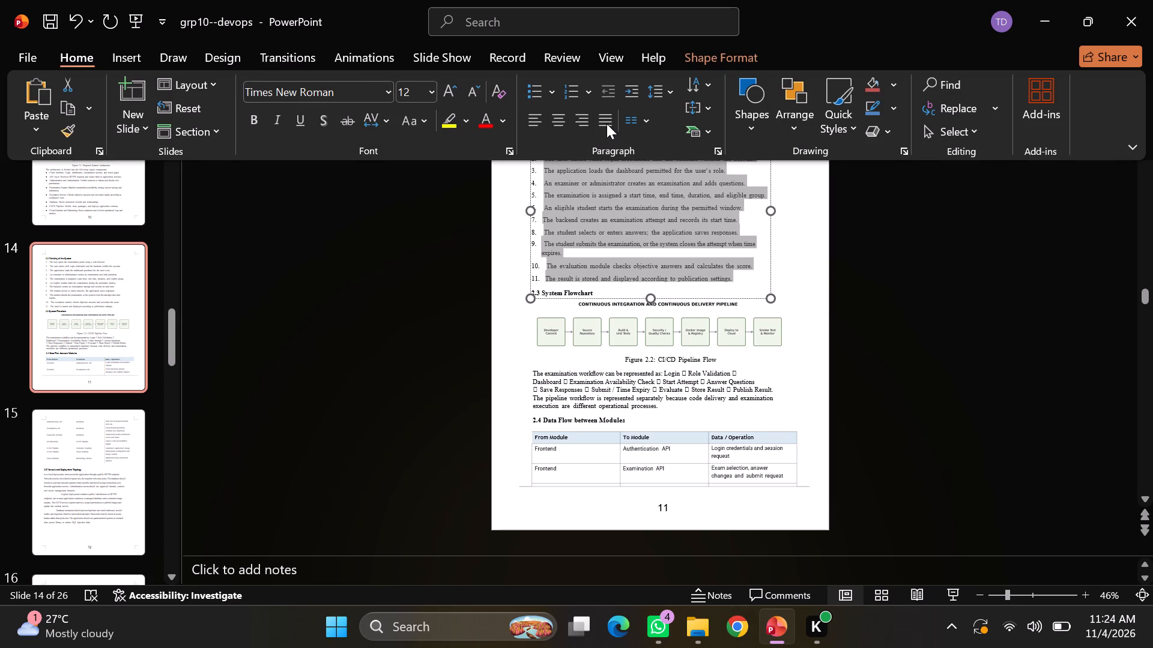
pyautogui.click(607, 124)
pyautogui.click(325, 290)
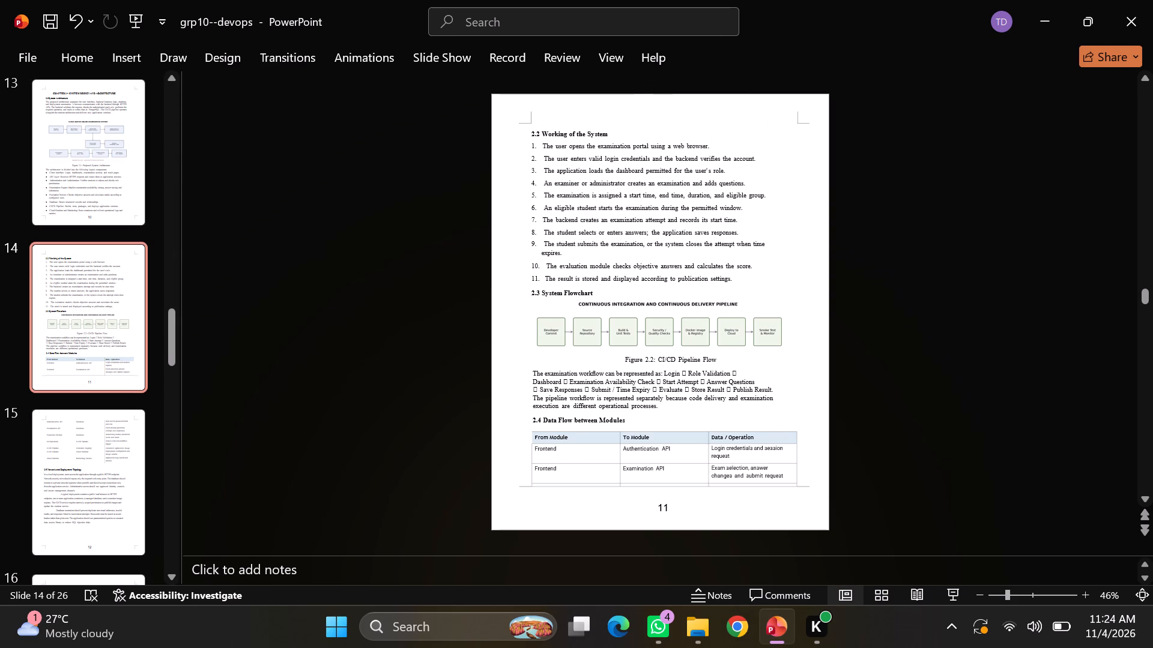
# Apply justified alignment to the examination workflow text below the Figure 2.2 caption on slide 14.
pyautogui.moveTo(669, 410); pyautogui.dragTo(495, 376)
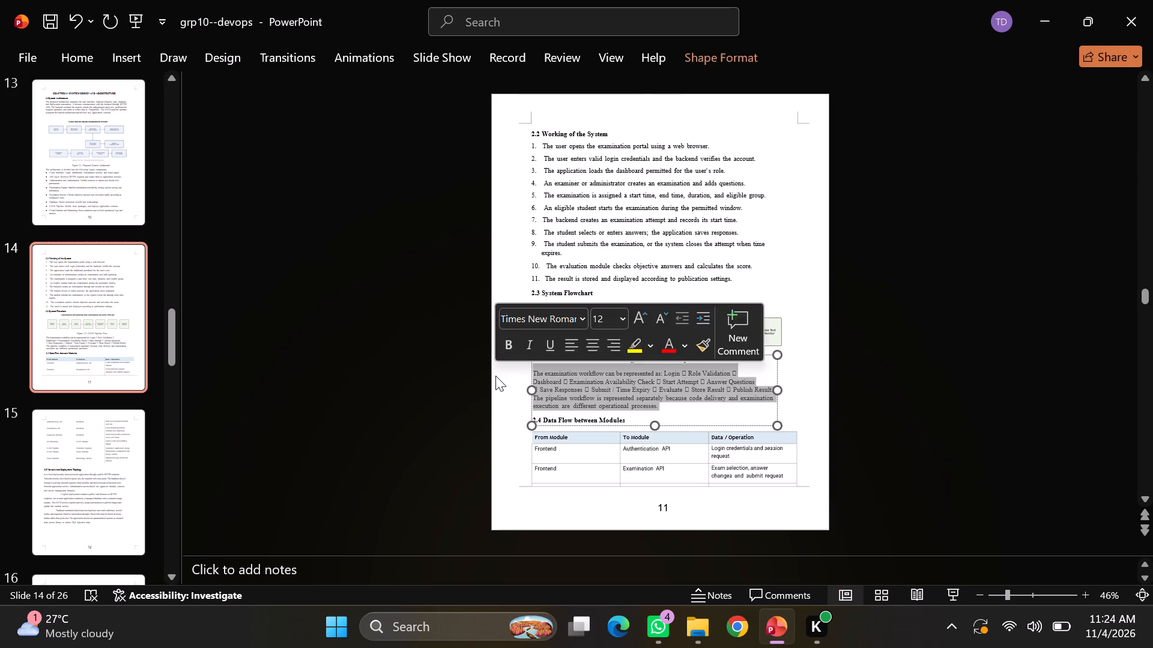
pyautogui.click(73, 52)
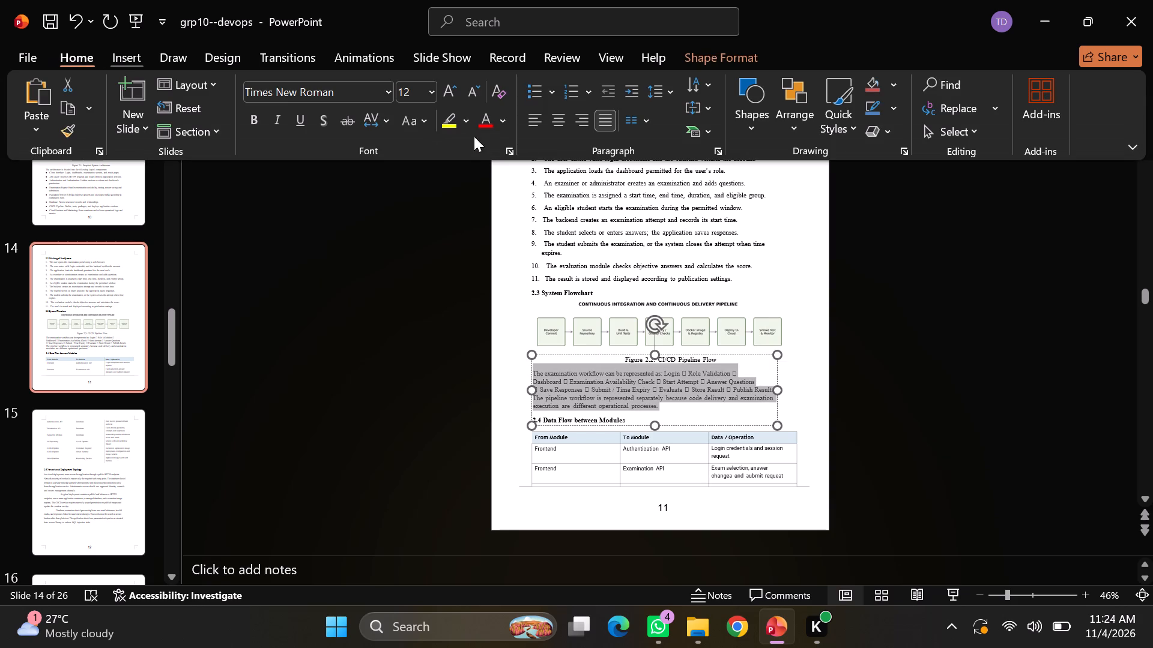
pyautogui.click(604, 122)
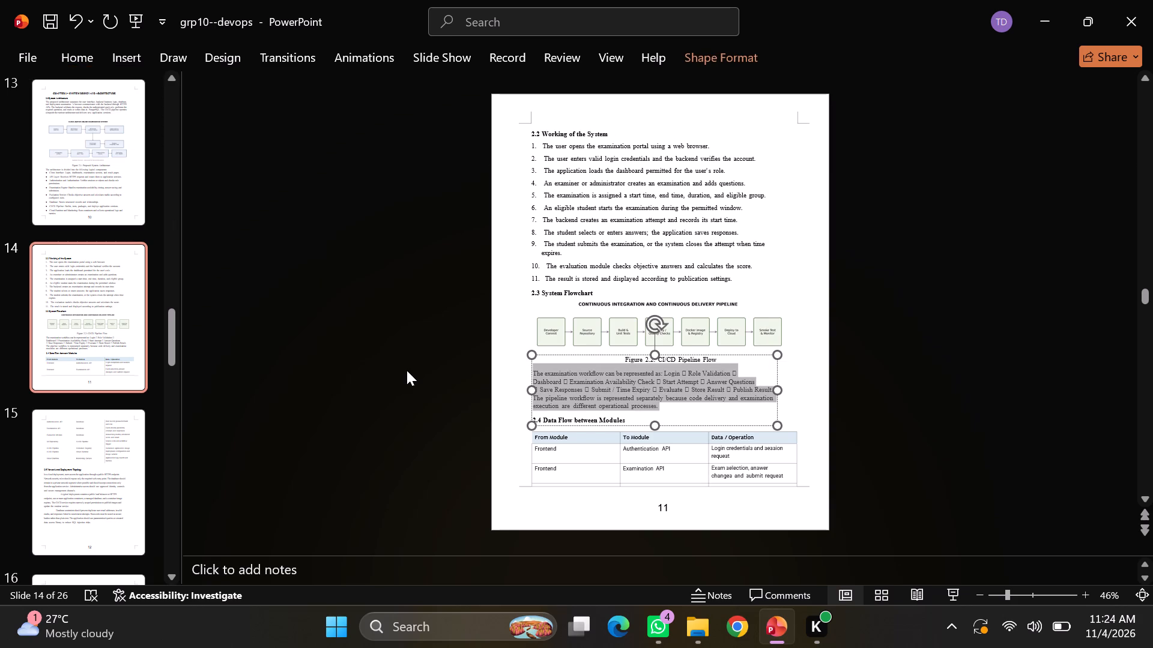
pyautogui.click(407, 370)
# Change the list numbered 12 to 20 under 3.1 Project Development Methodology on slide 16 to a bulleted list.
pyautogui.press('Down')
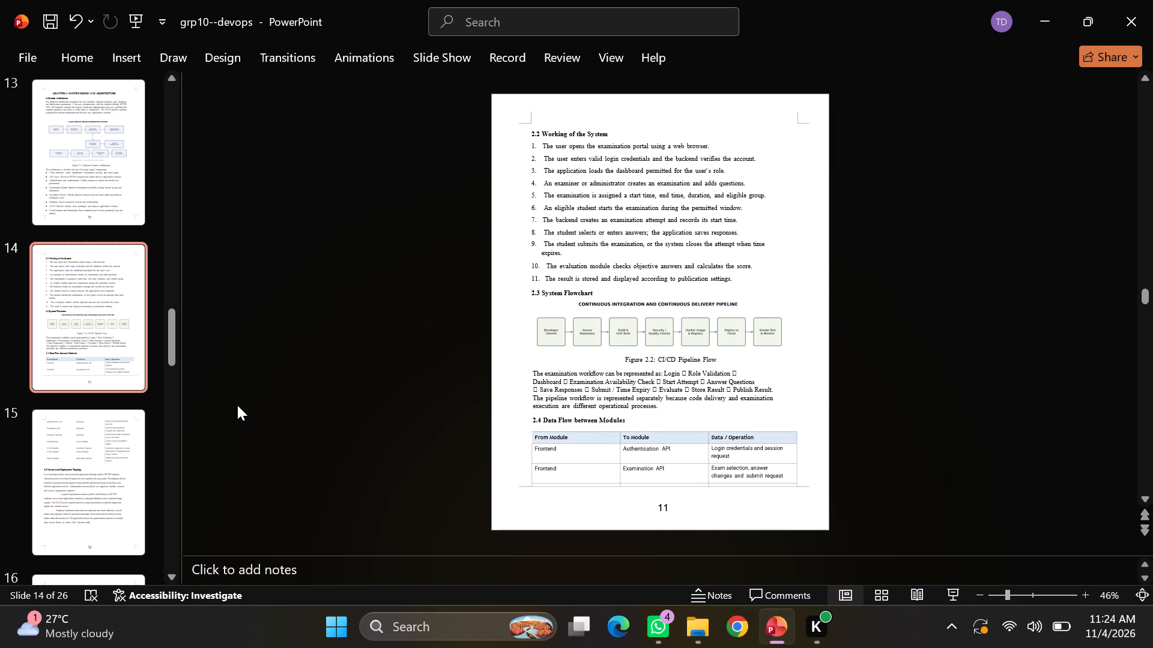
pyautogui.press('Down')
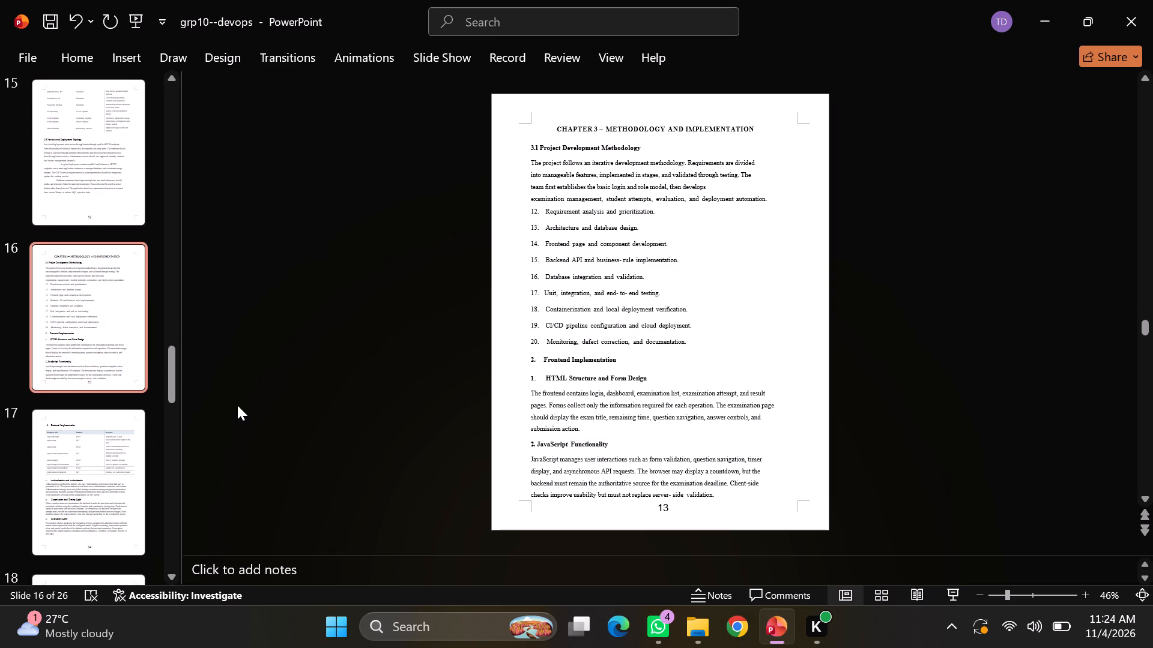
pyautogui.press('Down')
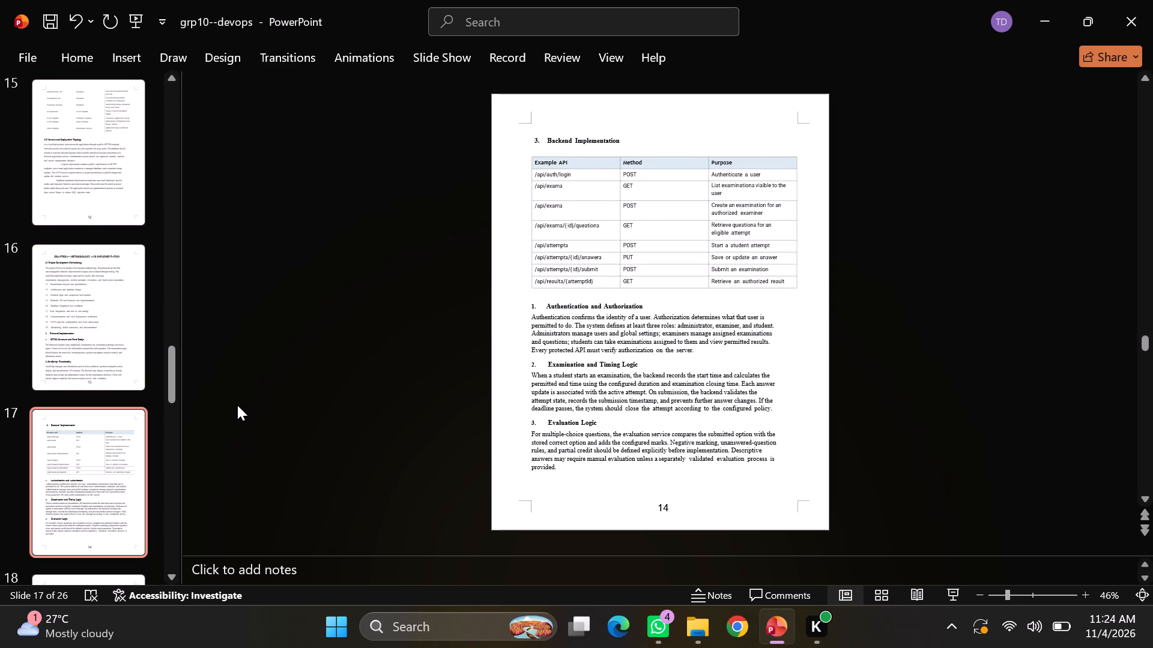
pyautogui.press('Up')
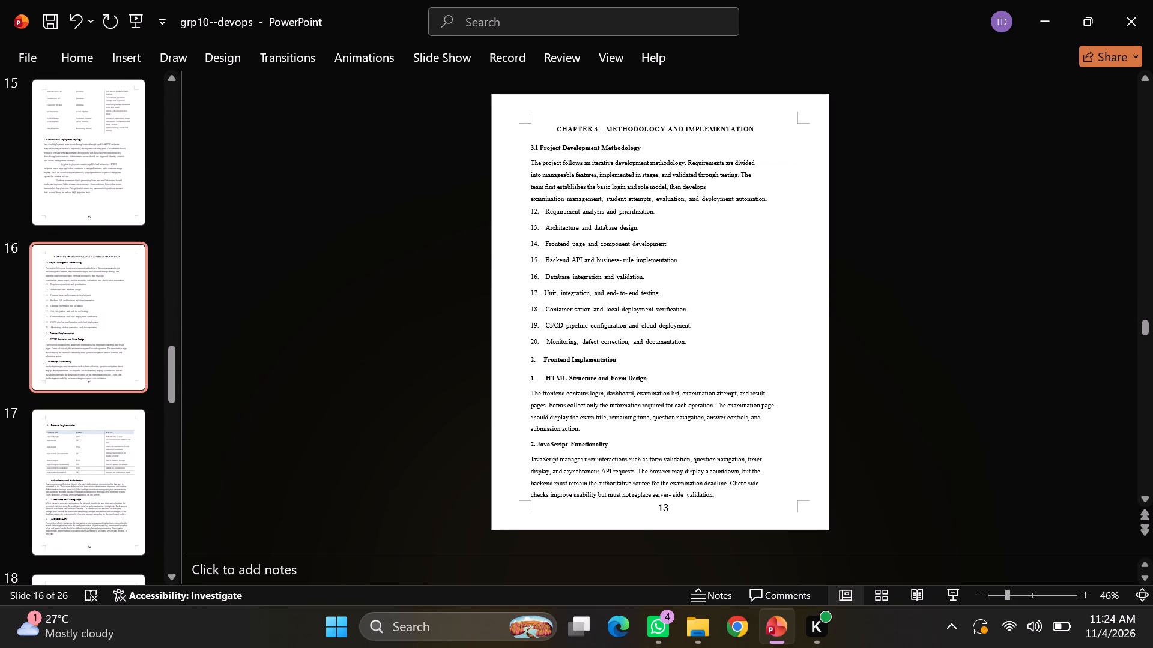
pyautogui.moveTo(698, 344); pyautogui.dragTo(522, 211)
pyautogui.click(76, 53)
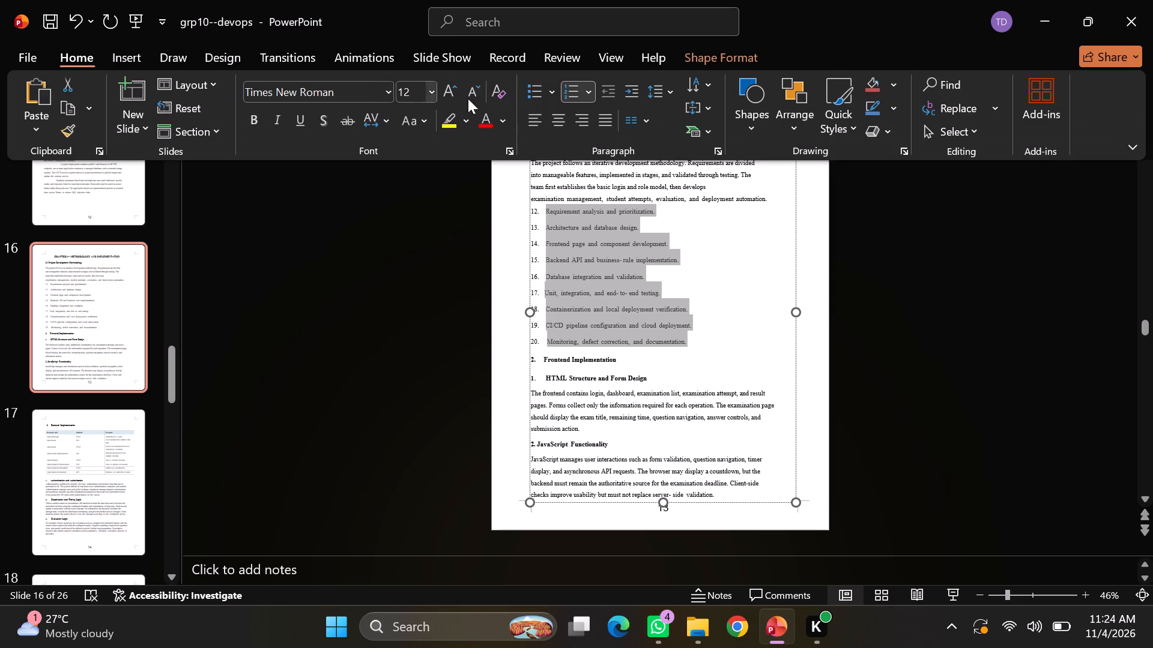
pyautogui.click(536, 92)
pyautogui.click(387, 254)
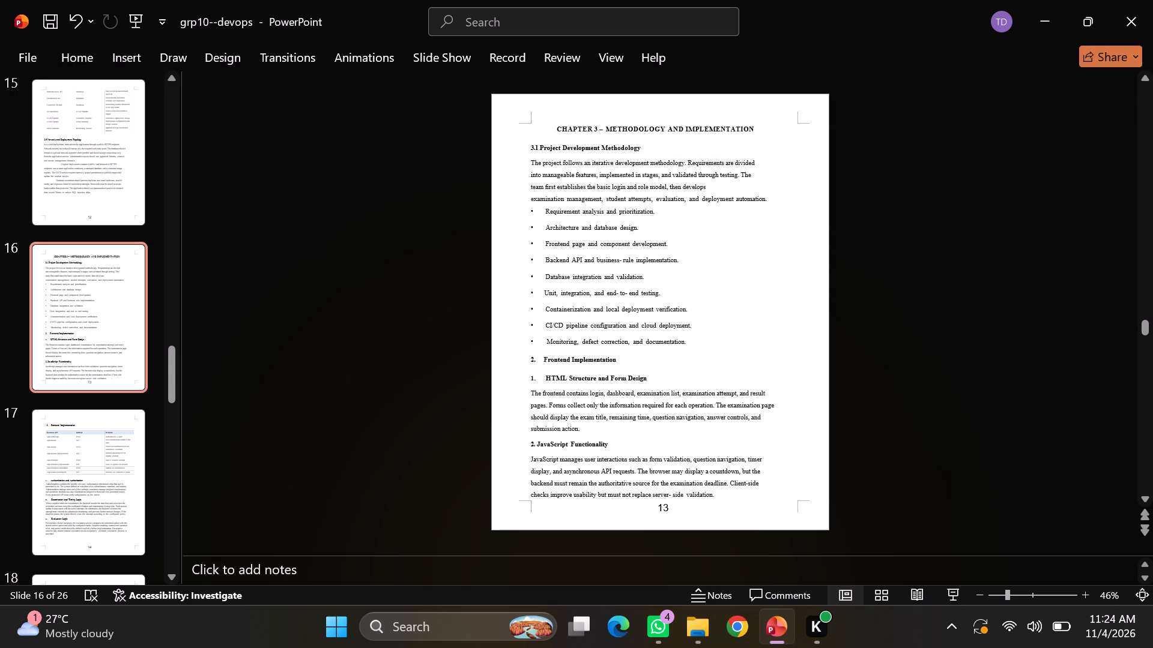
# Delete the "Unit, integration, and end-to-end testing" bullet, including its empty line, from the list on slide 16.
pyautogui.moveTo(671, 296); pyautogui.dragTo(530, 298)
pyautogui.press('BackSpace')
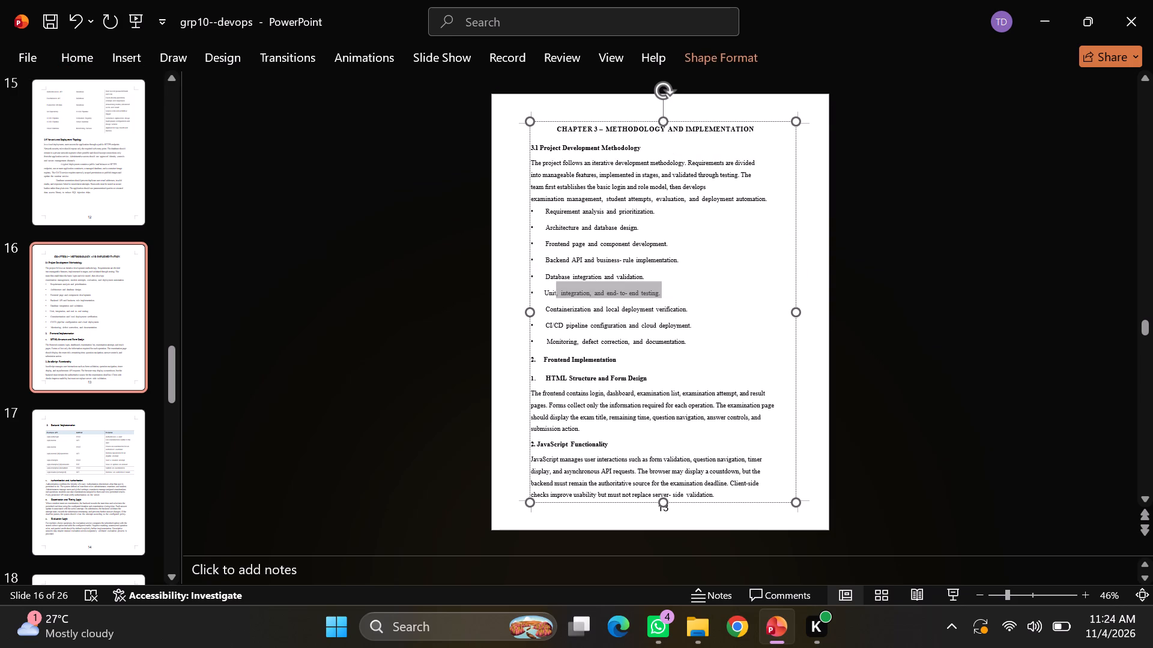
pyautogui.press('BackSpace')
pyautogui.press('BackSpace')
pyautogui.press('BackSpace')
pyautogui.press('BackSpace')
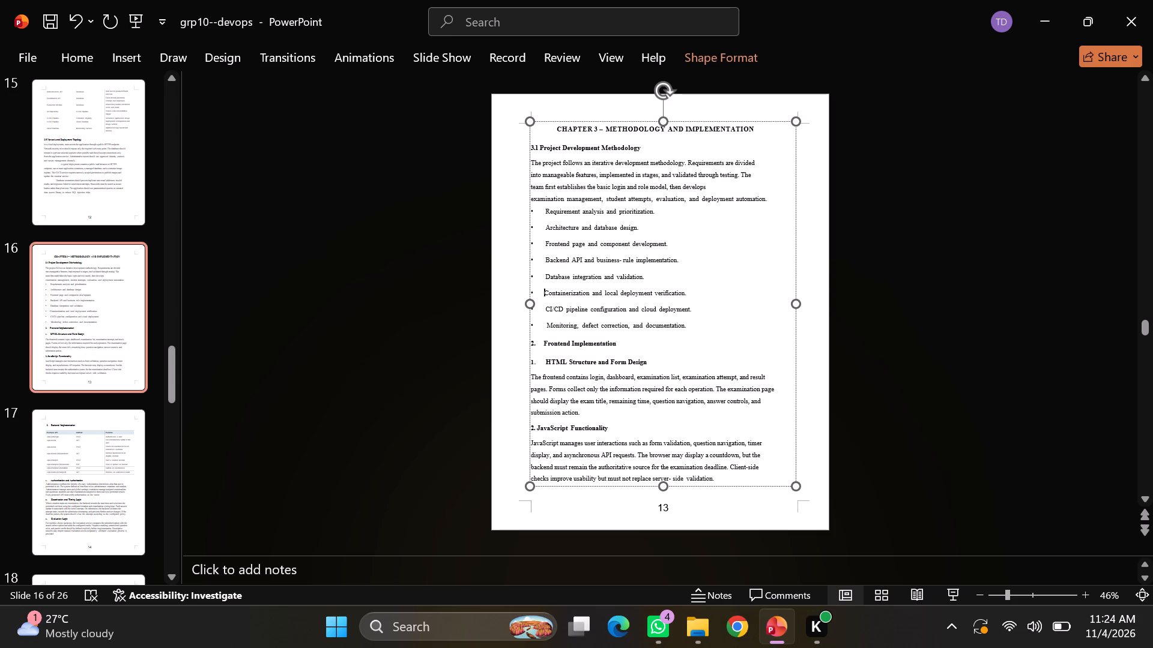
pyautogui.click(389, 290)
# Delete the "Configures duration and schedule" bullet under the first Main Functionalities heading on slide 20.
pyautogui.press('Down')
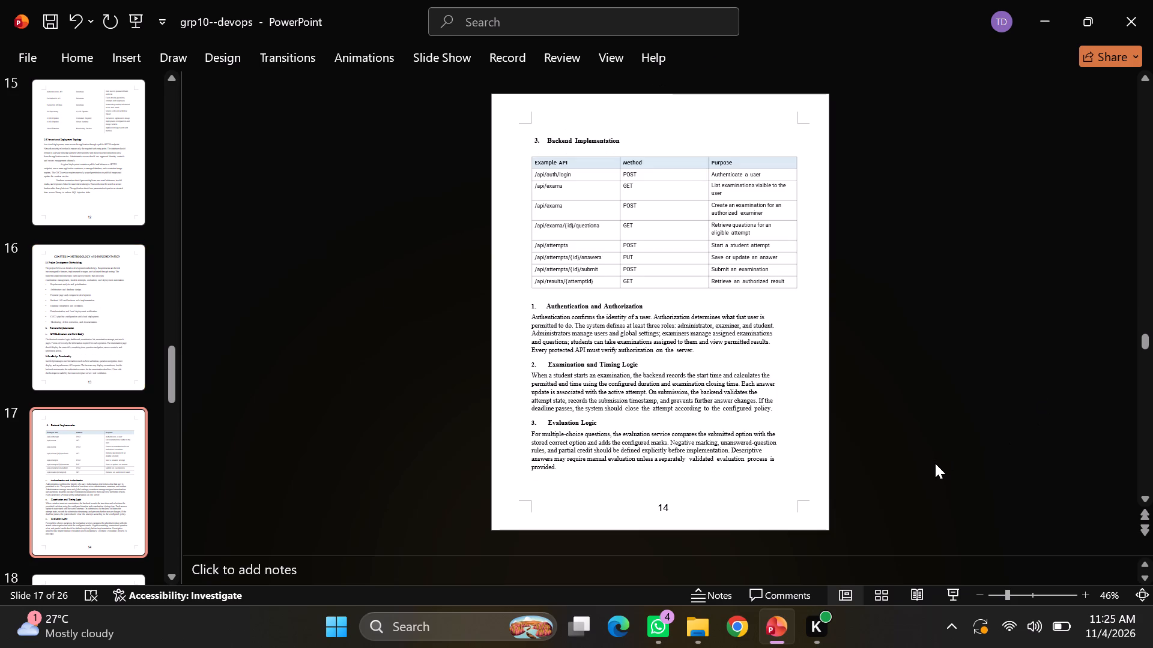
pyautogui.press('Down')
pyautogui.press('Down')
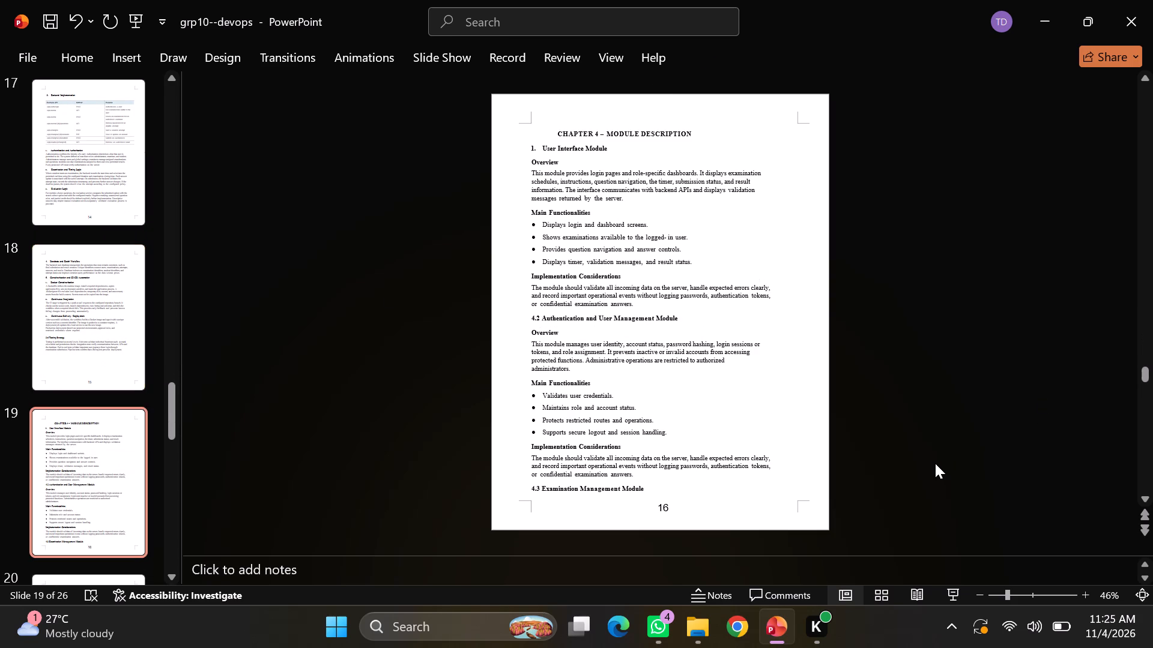
pyautogui.press('Down')
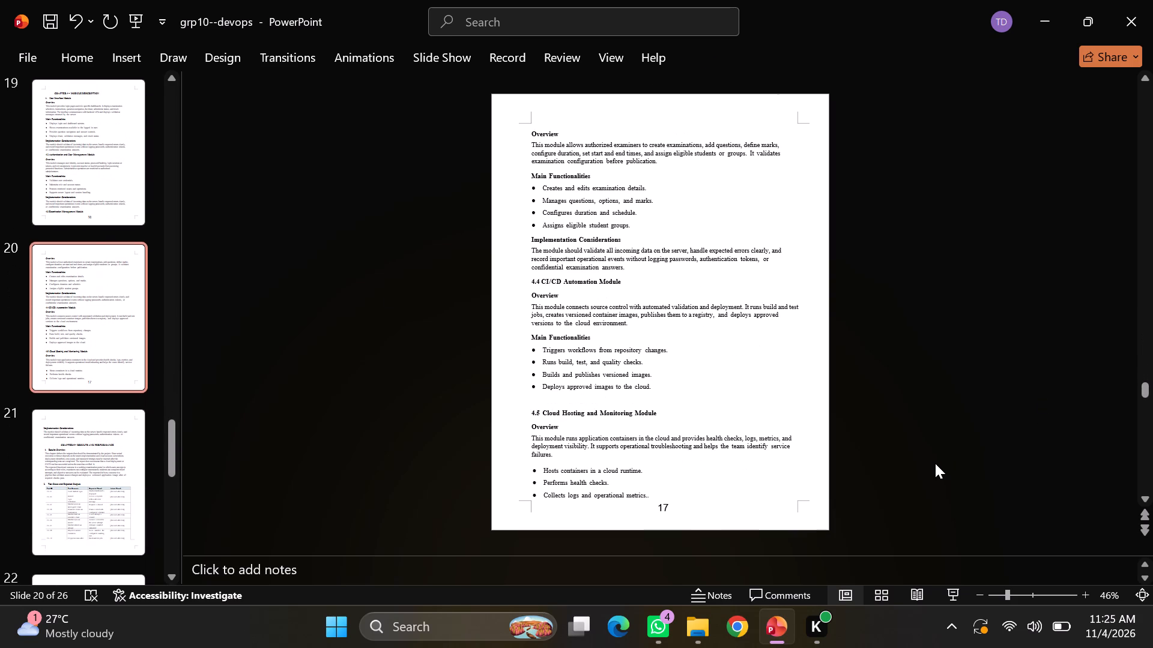
pyautogui.moveTo(649, 212); pyautogui.dragTo(556, 211)
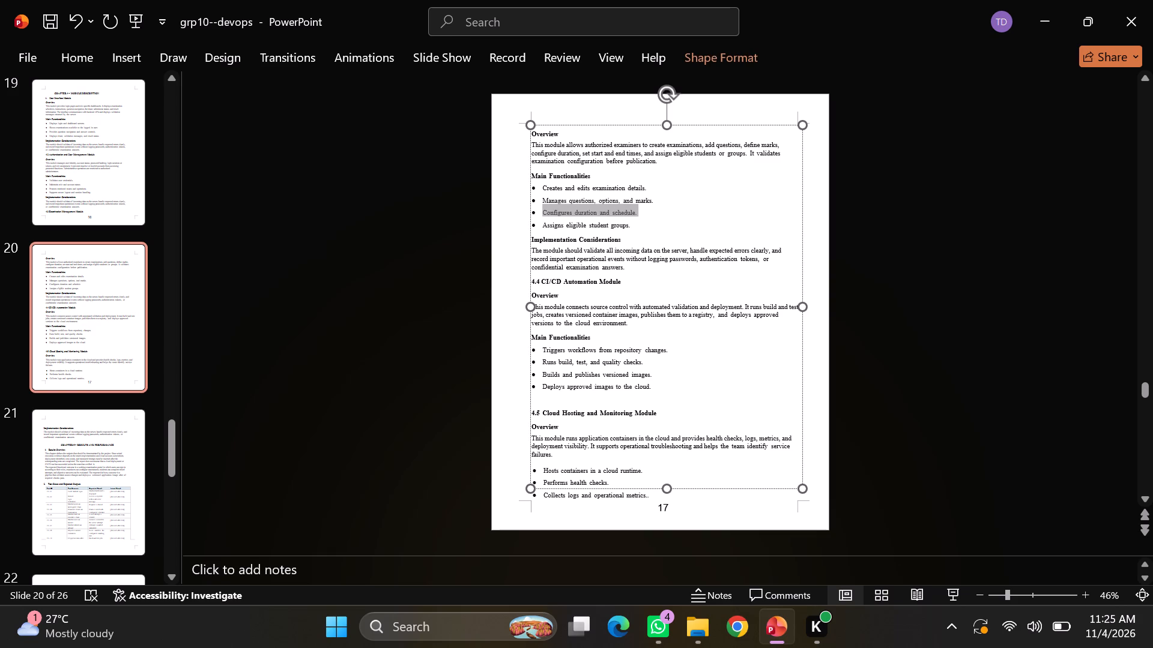
pyautogui.moveTo(556, 211); pyautogui.dragTo(543, 211)
pyautogui.press('BackSpace')
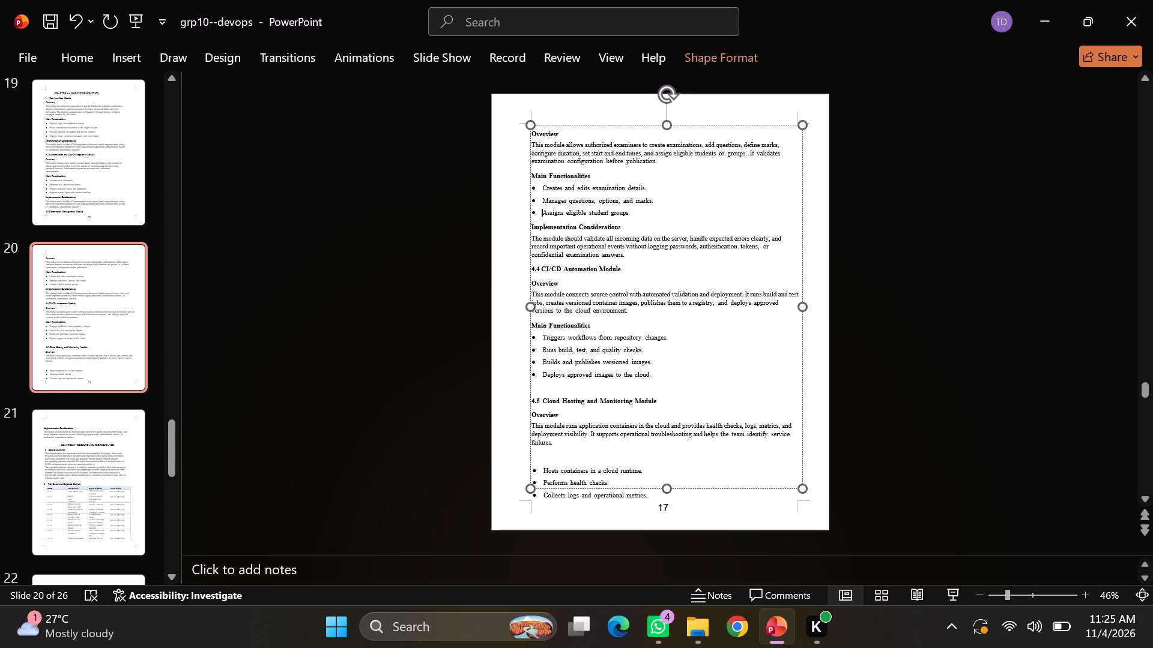
pyautogui.click(424, 314)
# Remove the empty bullet line below the 4.5 Cloud Hosting and Monitoring Module overview paragraph on slide 20.
pyautogui.click(572, 456)
pyautogui.press('BackSpace')
pyautogui.press('BackSpace')
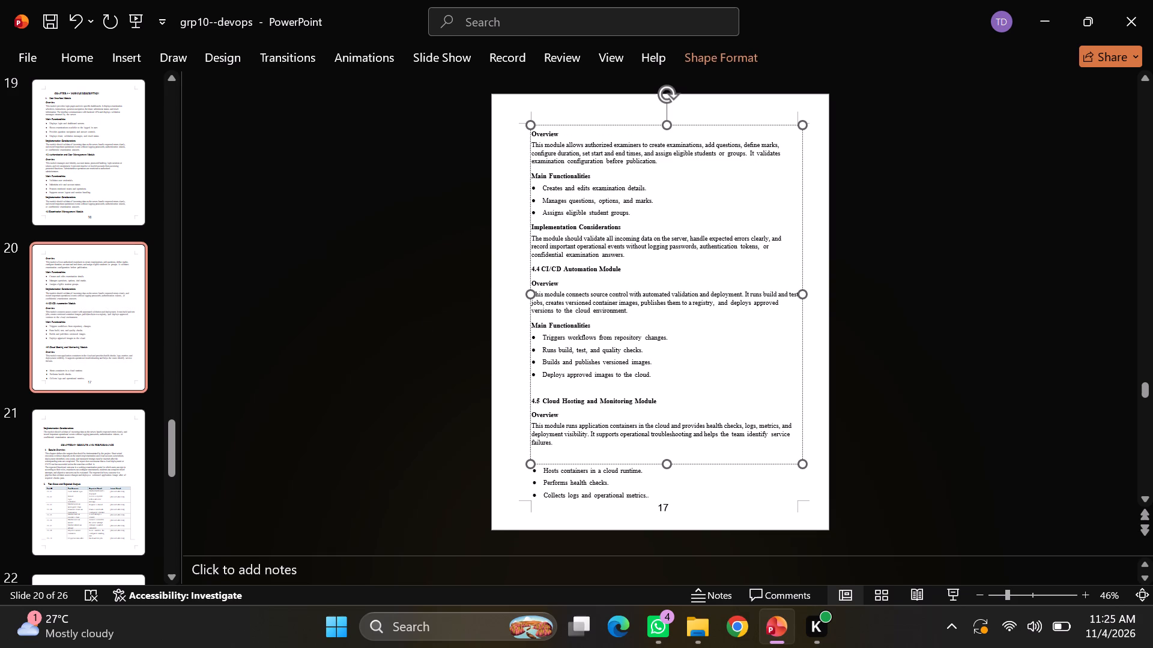
pyautogui.click(480, 466)
# Move the three-item bullet box starting "Hosts containers in a cloud runtime" slightly up towards the 4.5 overview paragraph on slide 20.
pyautogui.click(555, 482)
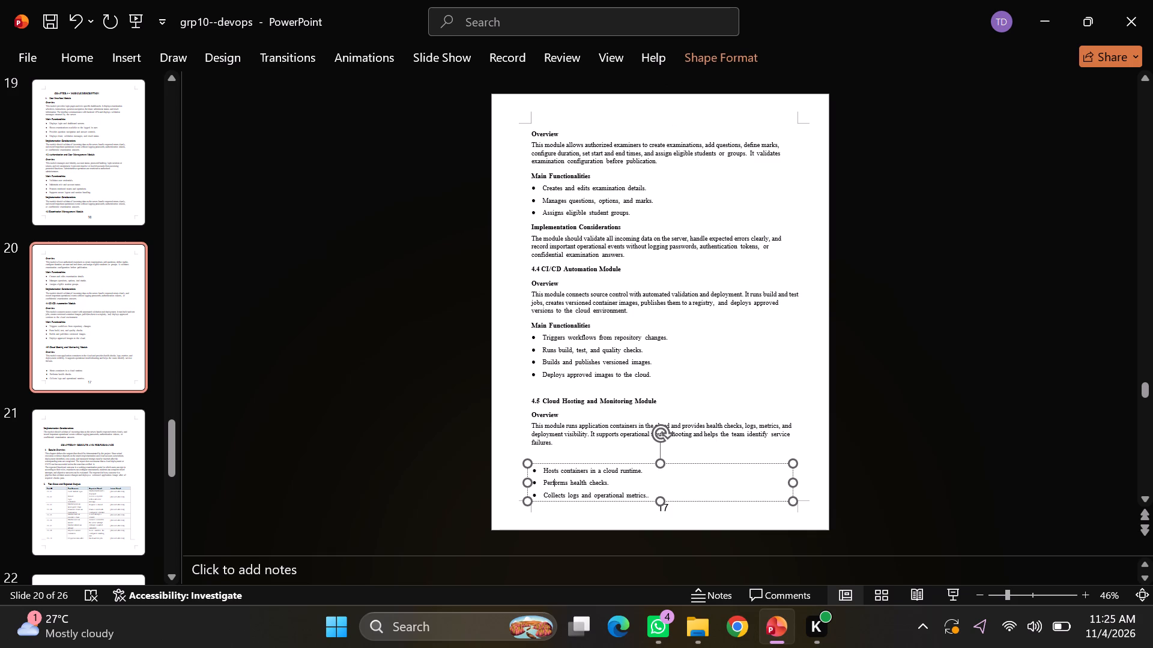
pyautogui.moveTo(585, 463); pyautogui.dragTo(586, 452)
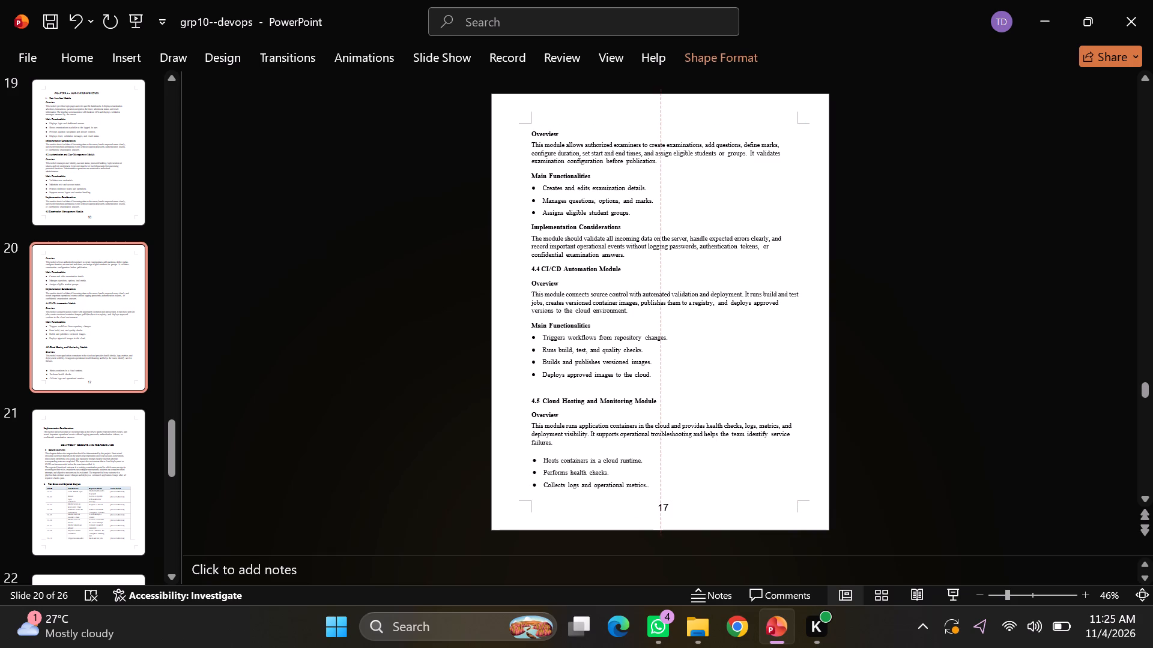
pyautogui.moveTo(586, 452); pyautogui.dragTo(586, 451)
pyautogui.click(409, 444)
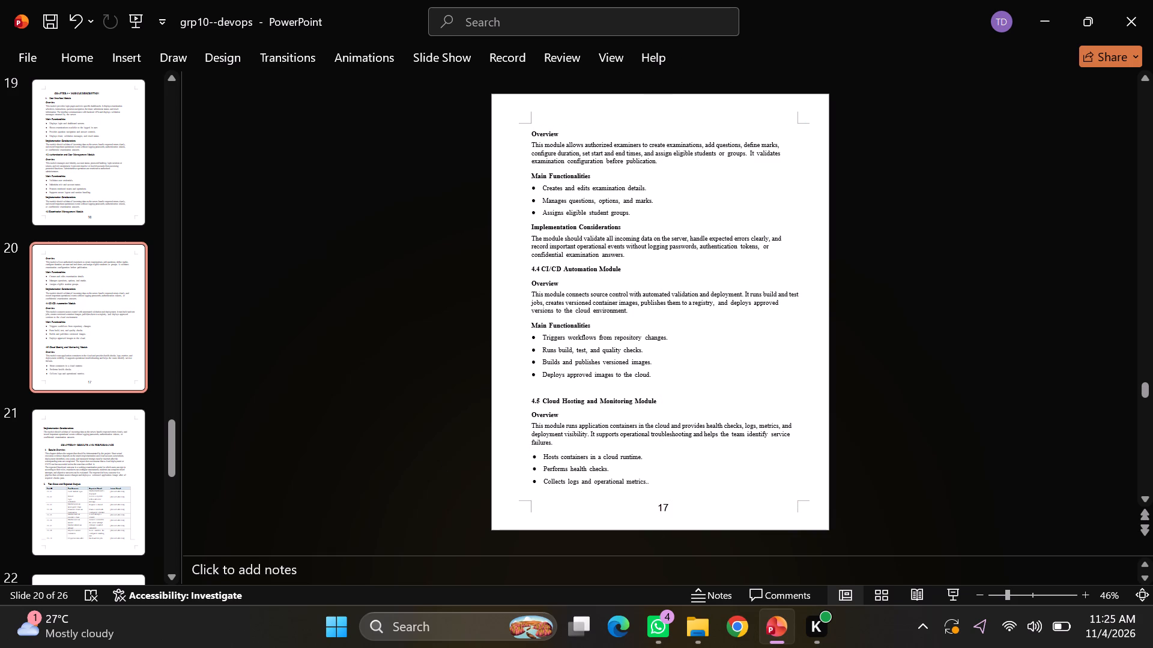
# Copy the text box holding the security measures bullet list on slide 24.
pyautogui.press('Down')
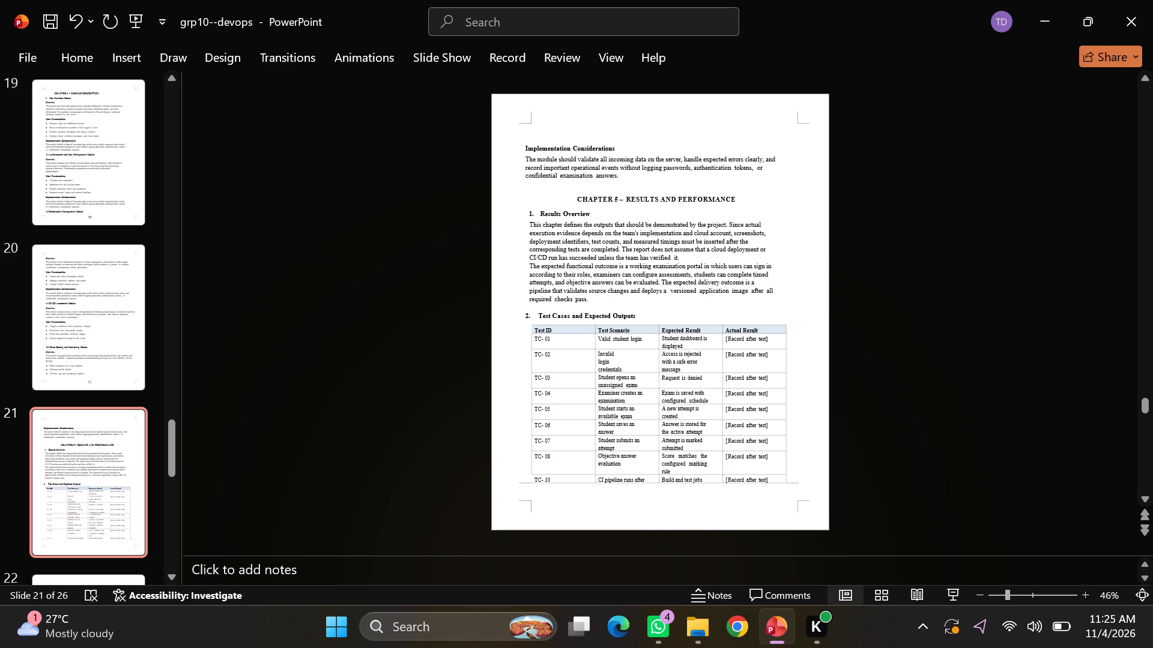
pyautogui.press('Down')
pyautogui.press('Down')
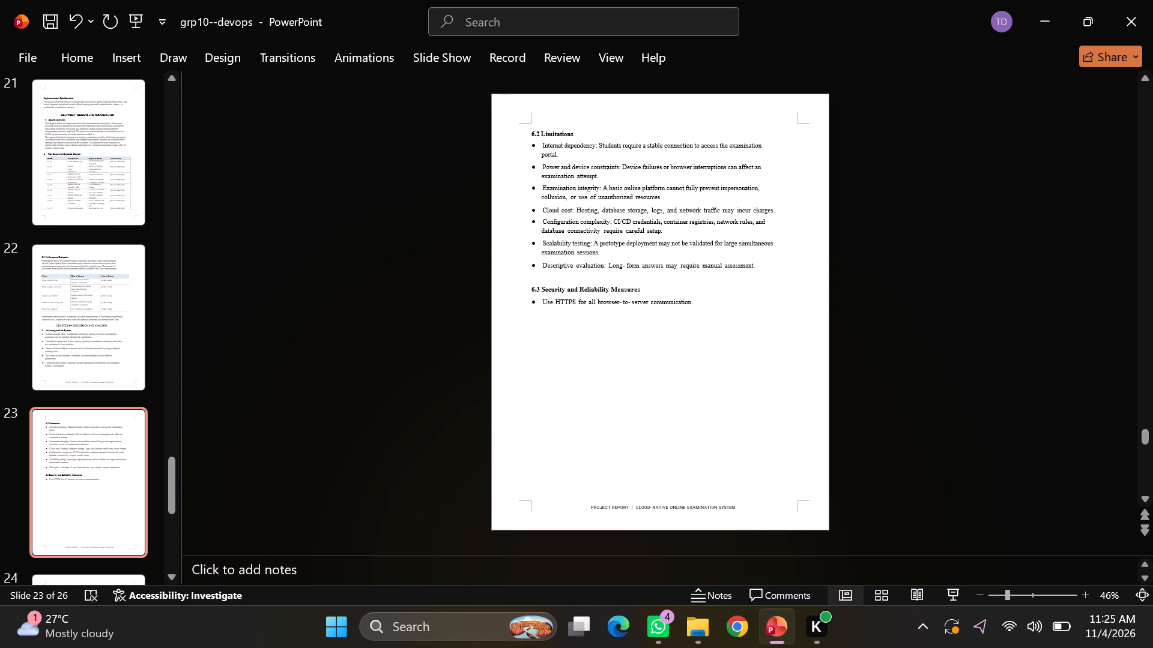
pyautogui.press('Down')
pyautogui.press('Up')
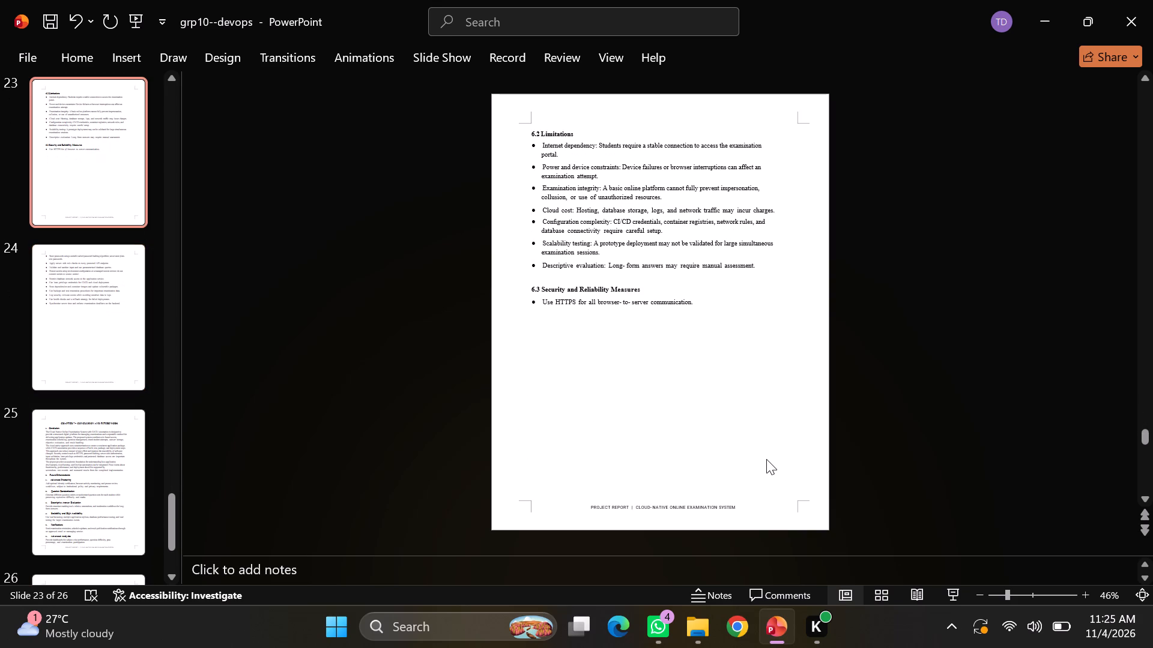
pyautogui.press('Down')
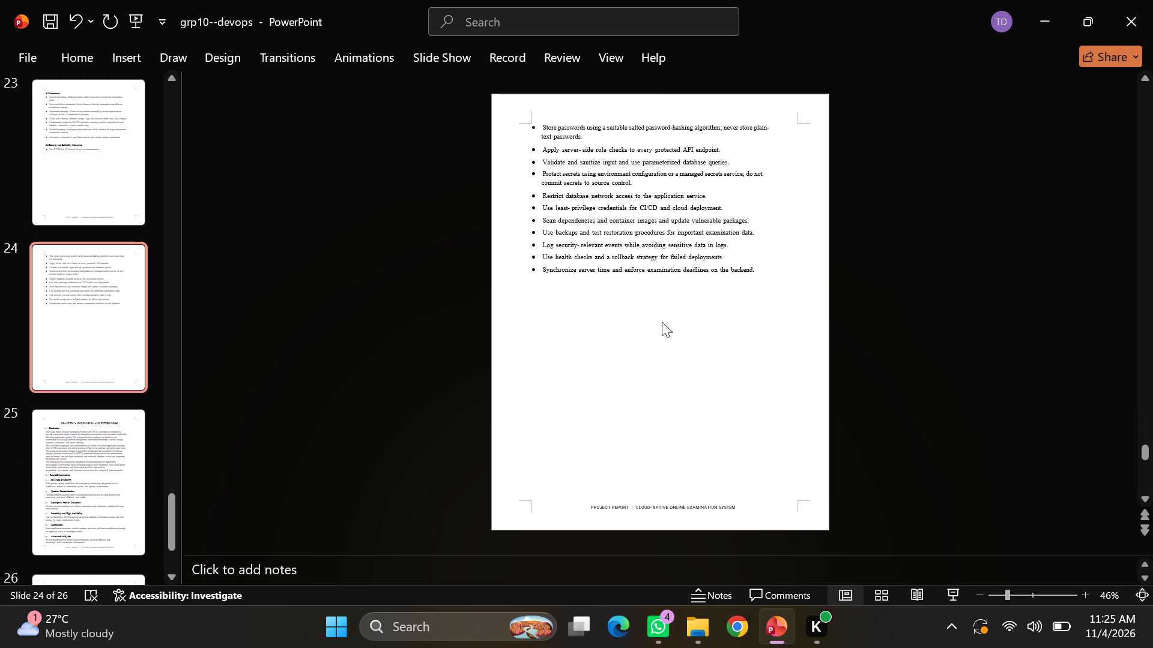
pyautogui.click(608, 197)
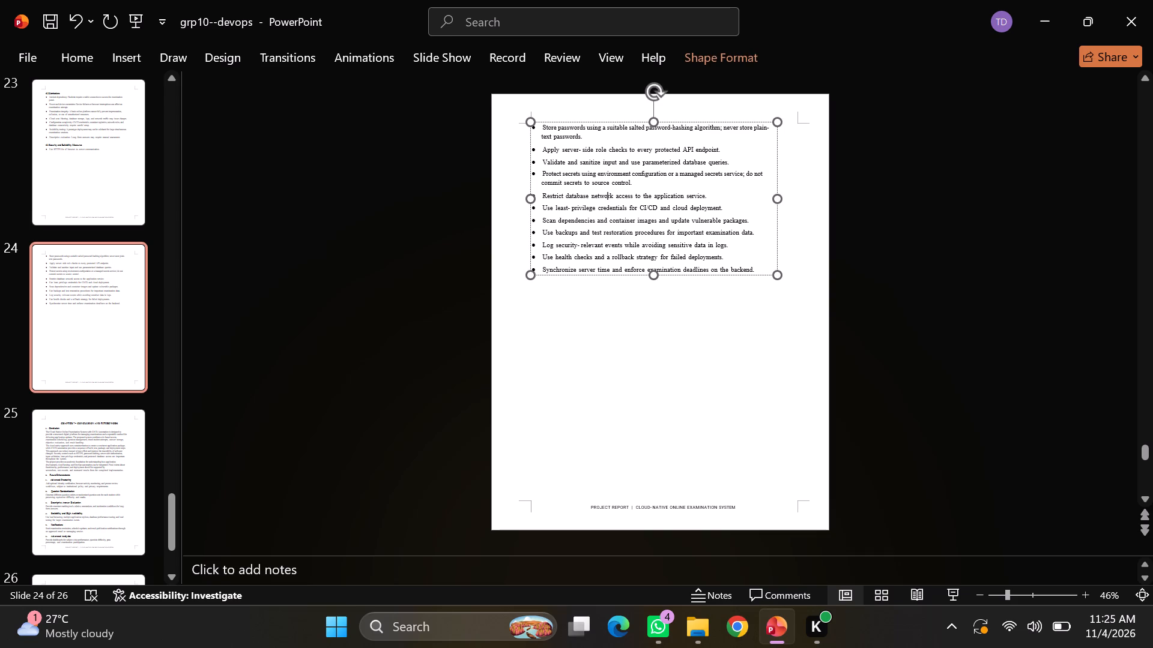
pyautogui.click(612, 275)
pyautogui.hotkey('ctrl', 'c')
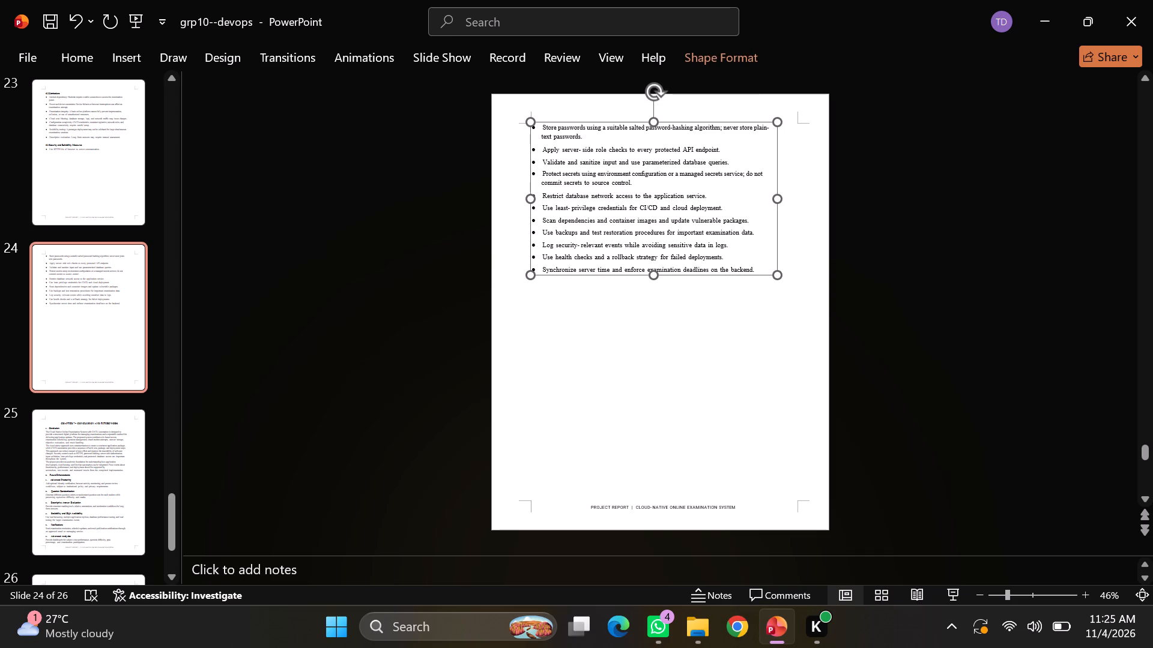
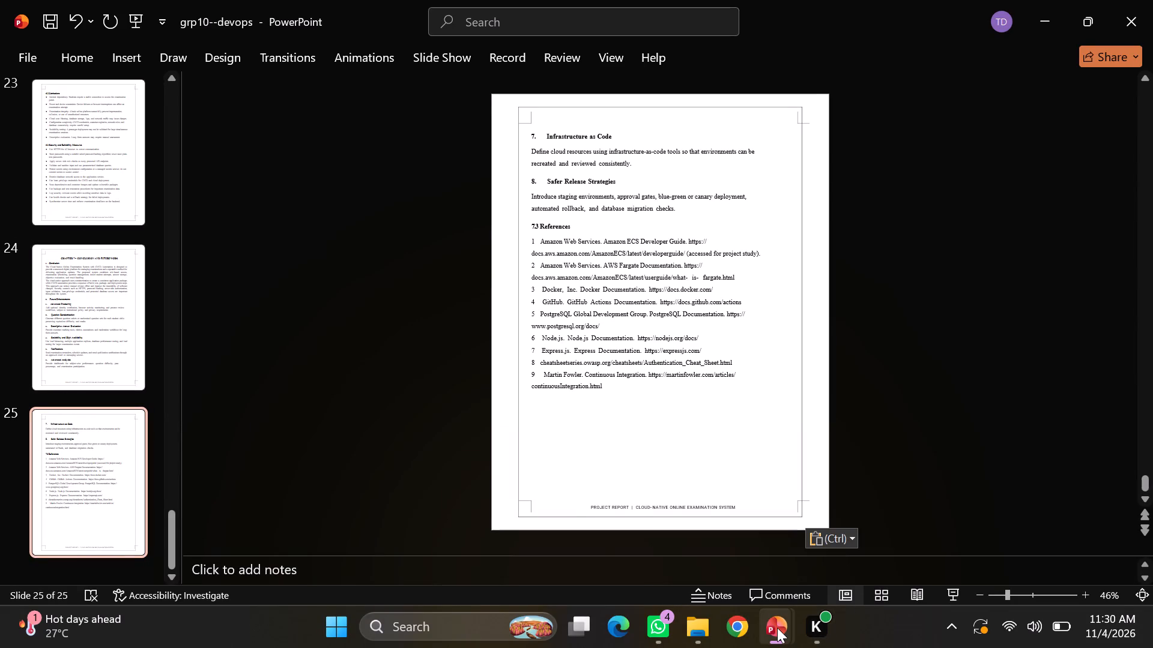
# Copy the Course Outcome (COs) Attainment slide 32 from the architecture project report and paste it after slide 25 of grp10--devops.
pyautogui.click(874, 532)
pyautogui.scroll(-2, 85, 388)
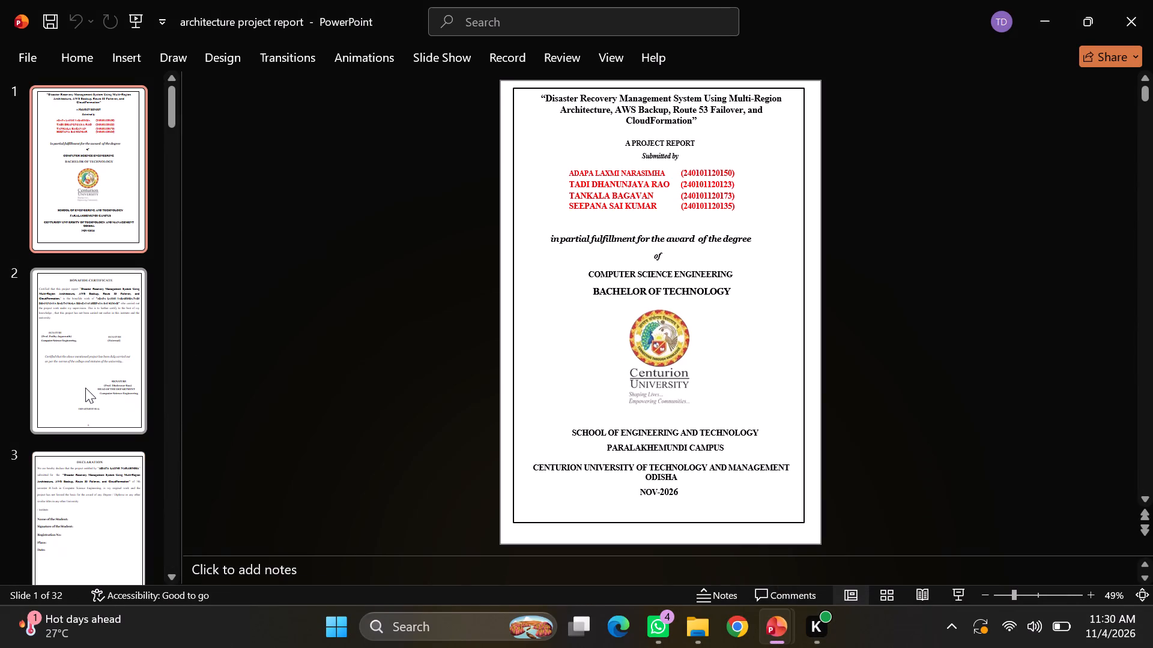
pyautogui.scroll(-20, 85, 388)
pyautogui.scroll(-20, 85, 388)
pyautogui.scroll(-2, 85, 388)
pyautogui.click(86, 499)
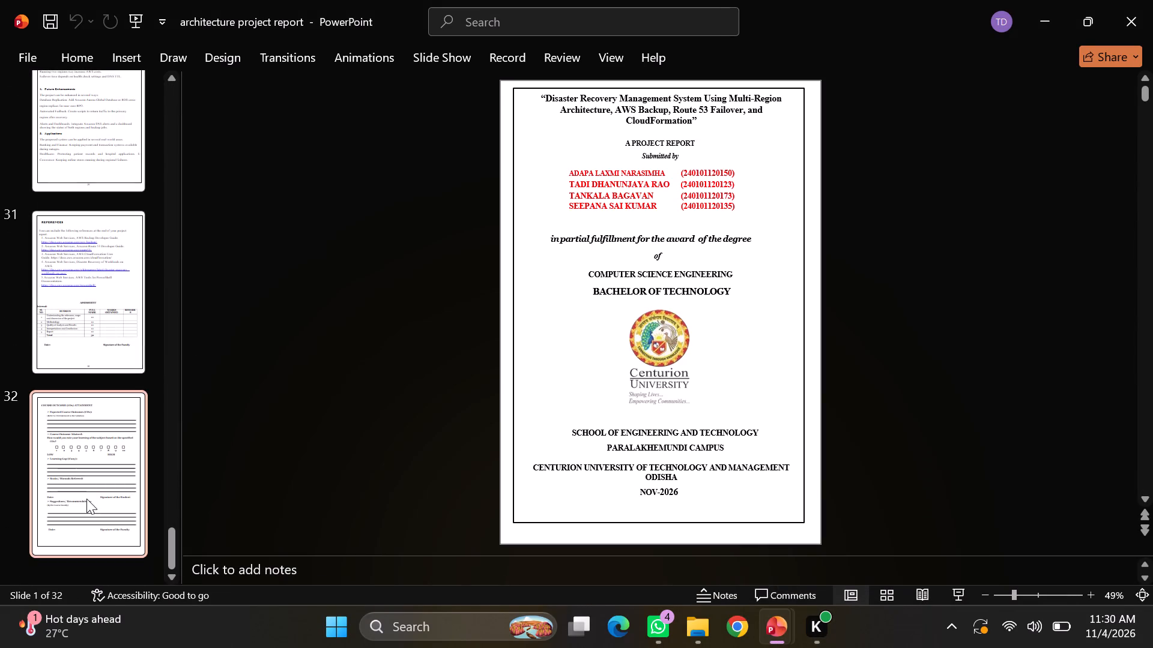
pyautogui.rightClick(86, 452)
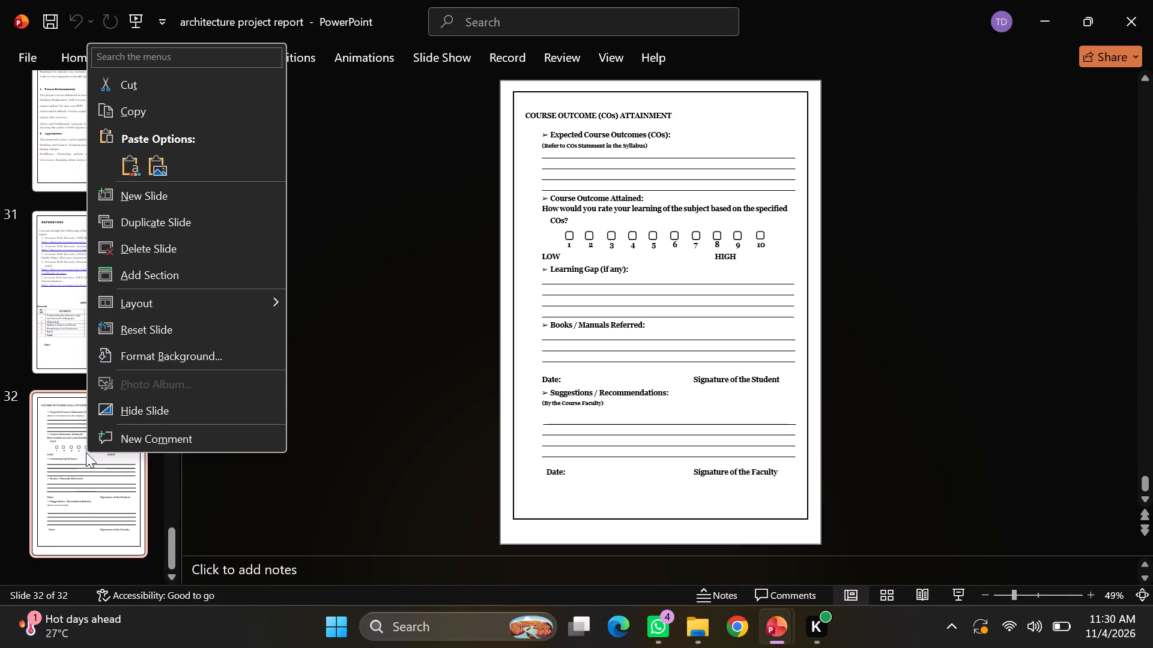
pyautogui.click(170, 118)
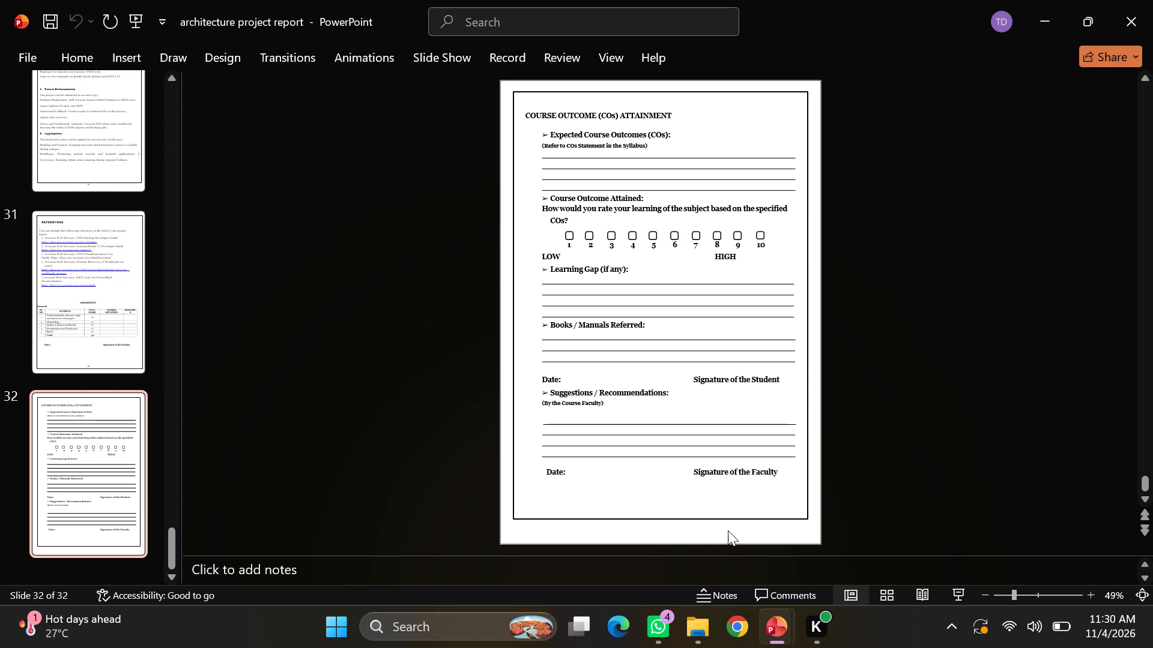
pyautogui.hotkey('alt', 'Tab')
pyautogui.hotkey('ctrl', 'v')
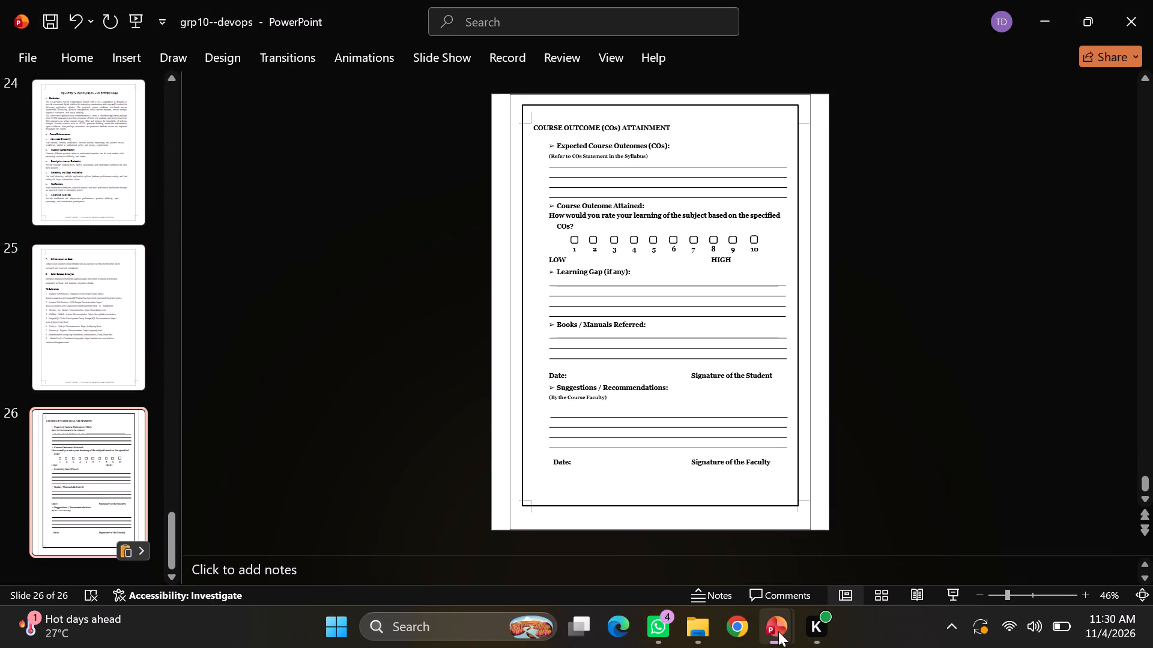
# Copy the rubrics table from slide 31 of the architecture project report and place it below the references on slide 25 of grp10--devops.
pyautogui.hotkey('alt', 'Tab')
pyautogui.click(109, 313)
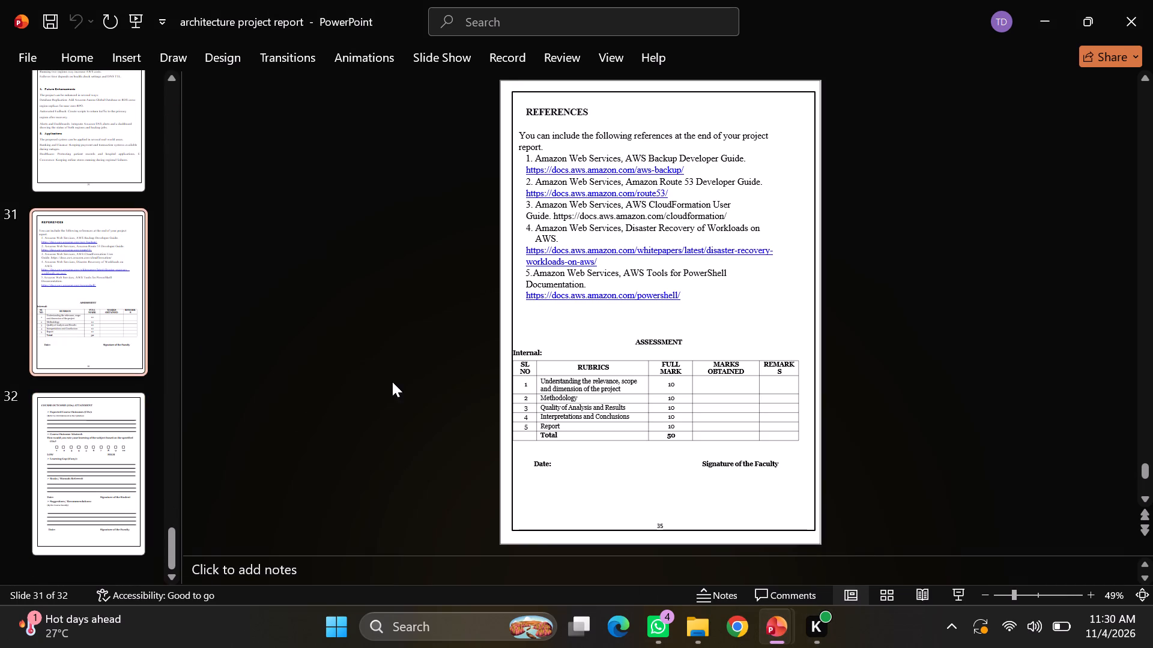
pyautogui.click(599, 412)
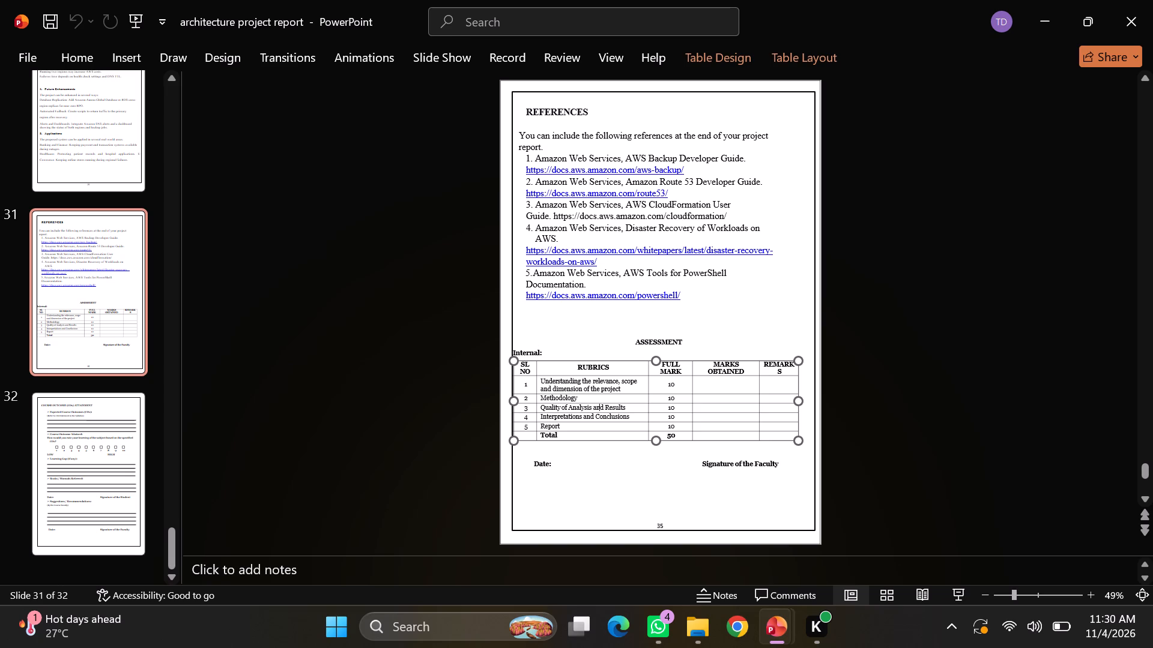
pyautogui.click(598, 360)
pyautogui.hotkey('ctrl', 'c')
pyautogui.hotkey('alt', 'Tab')
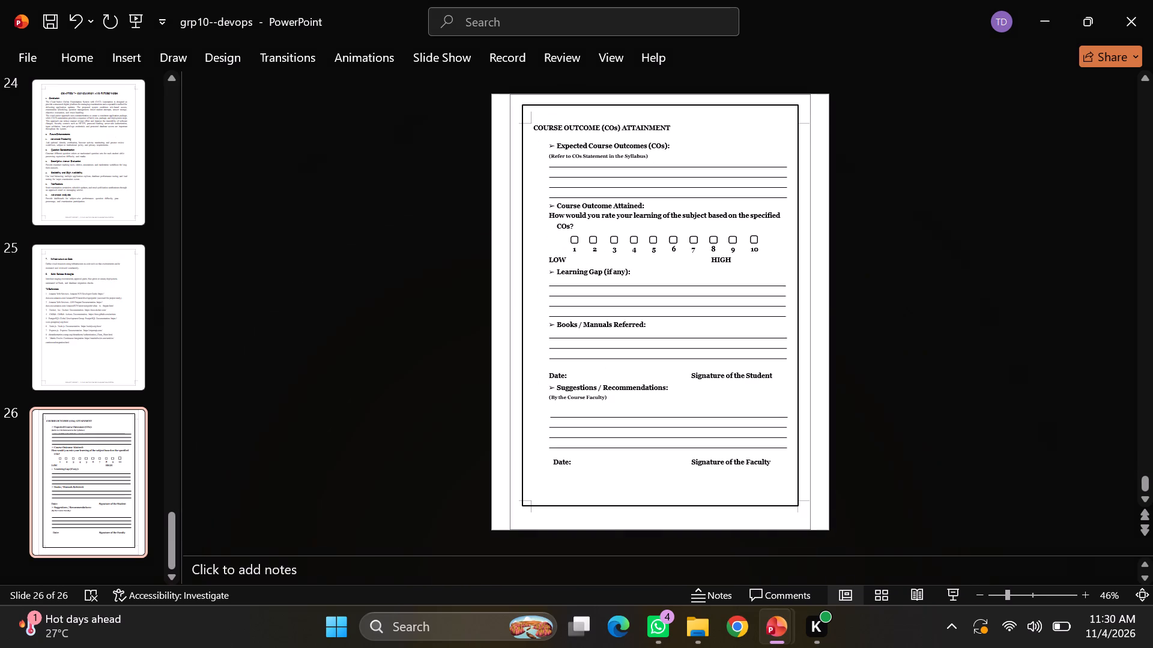
pyautogui.click(68, 330)
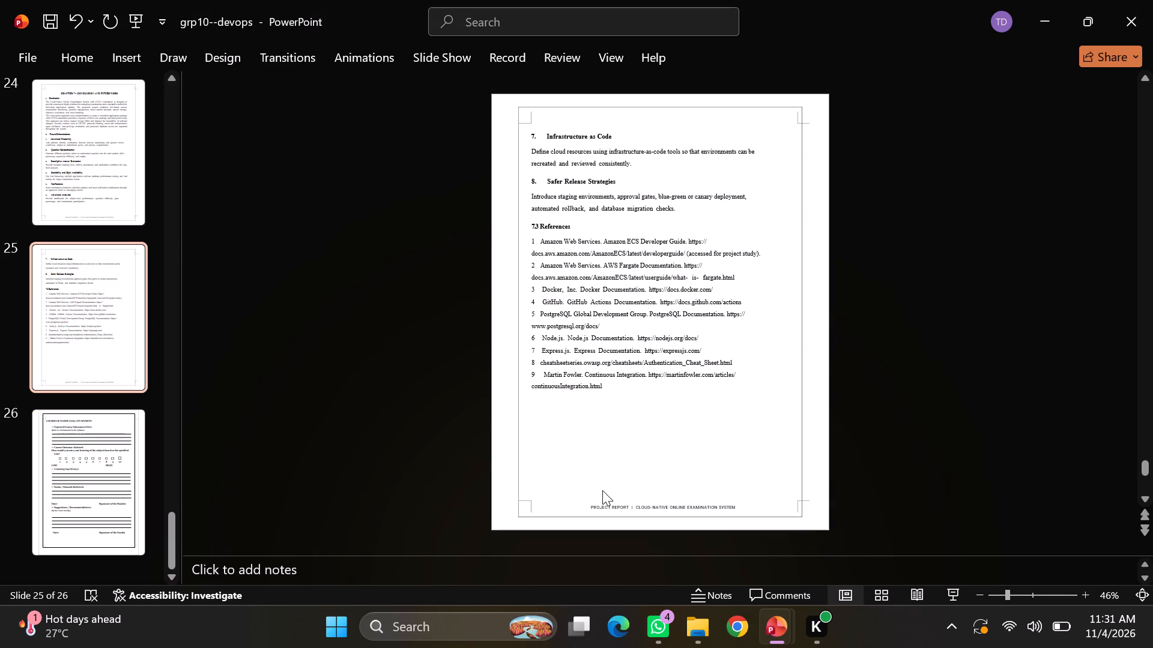
pyautogui.hotkey('ctrl', 'v')
pyautogui.moveTo(694, 431); pyautogui.dragTo(704, 470)
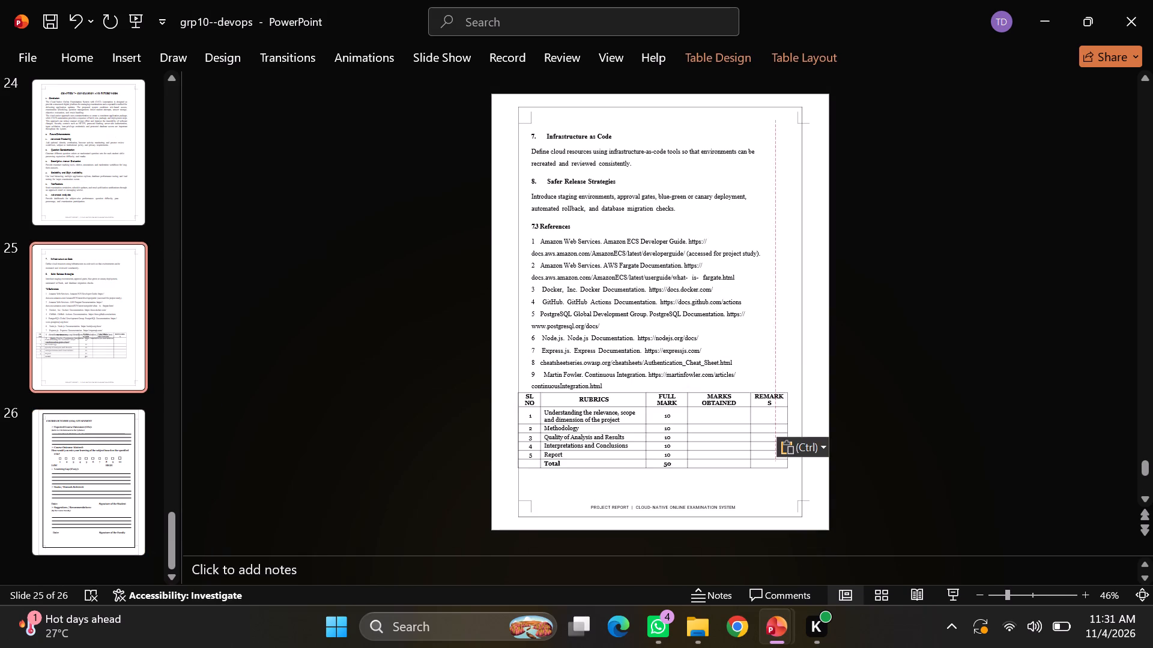
pyautogui.moveTo(704, 470); pyautogui.dragTo(720, 488)
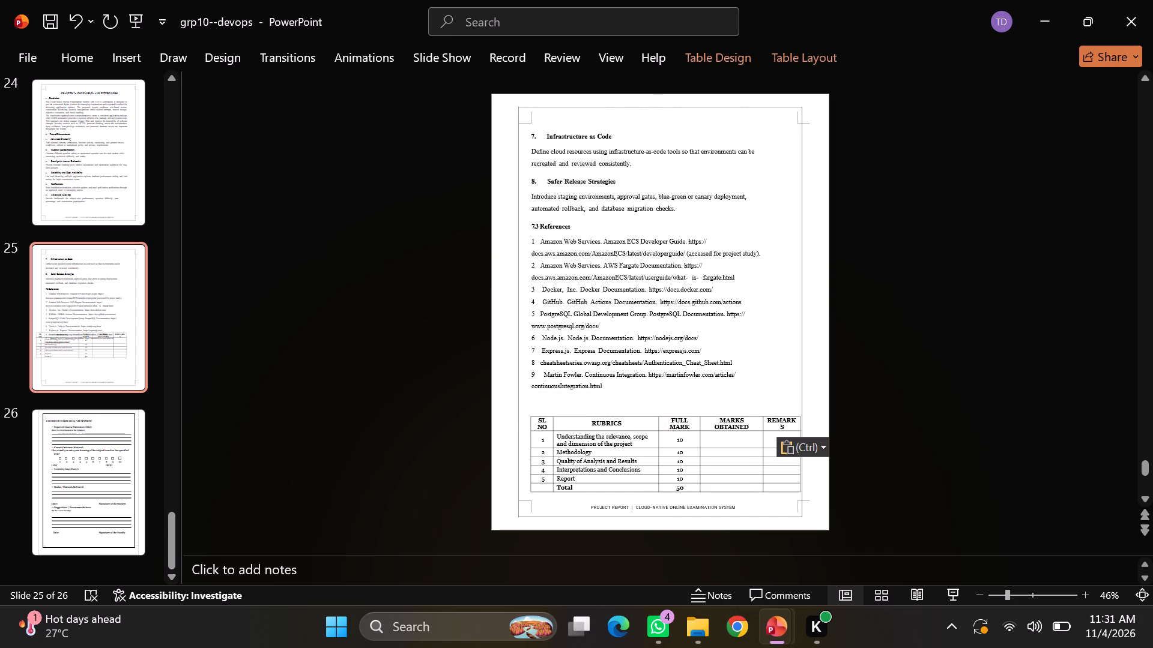
pyautogui.moveTo(720, 488); pyautogui.dragTo(716, 489)
pyautogui.click(925, 319)
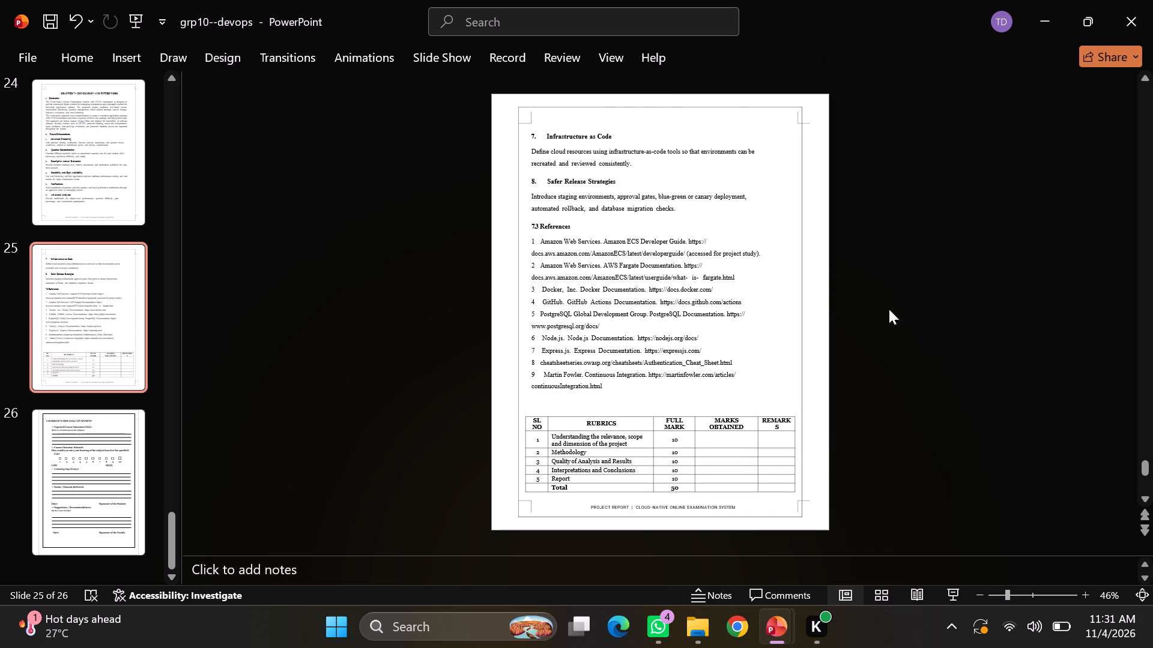
# Copy the ASSESSMENT heading from slide 31 of the architecture project report and place it just above the rubrics table on slide 25 of grp10--devops.
pyautogui.press('Tab')
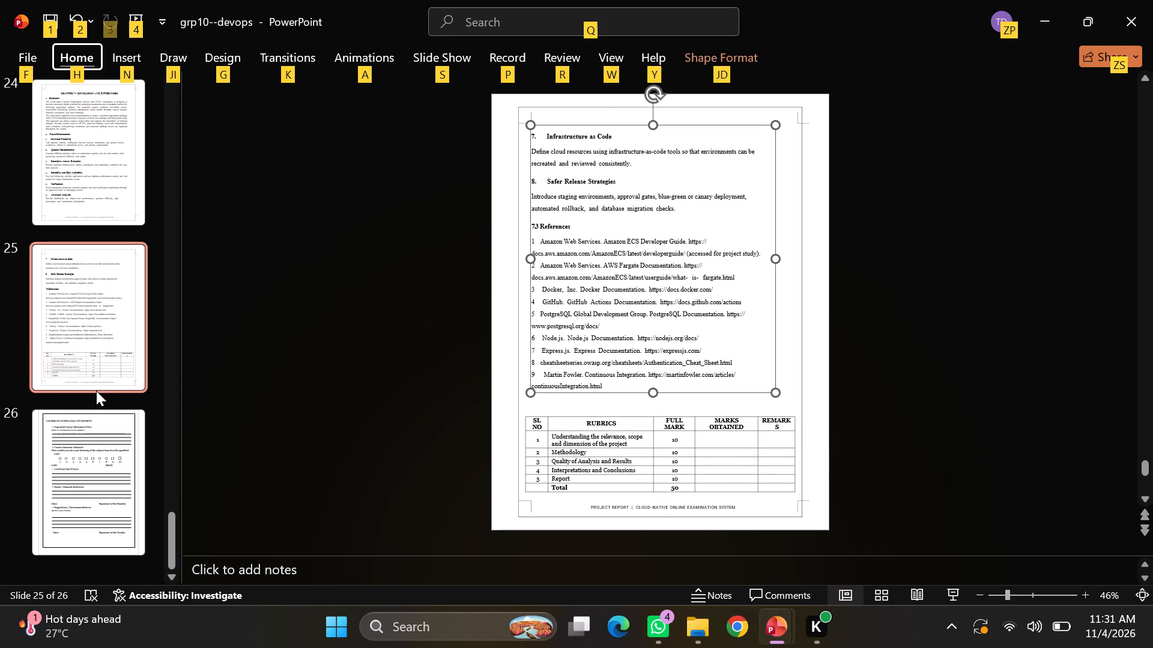
pyautogui.click(241, 366)
pyautogui.hotkey('alt', 'Tab')
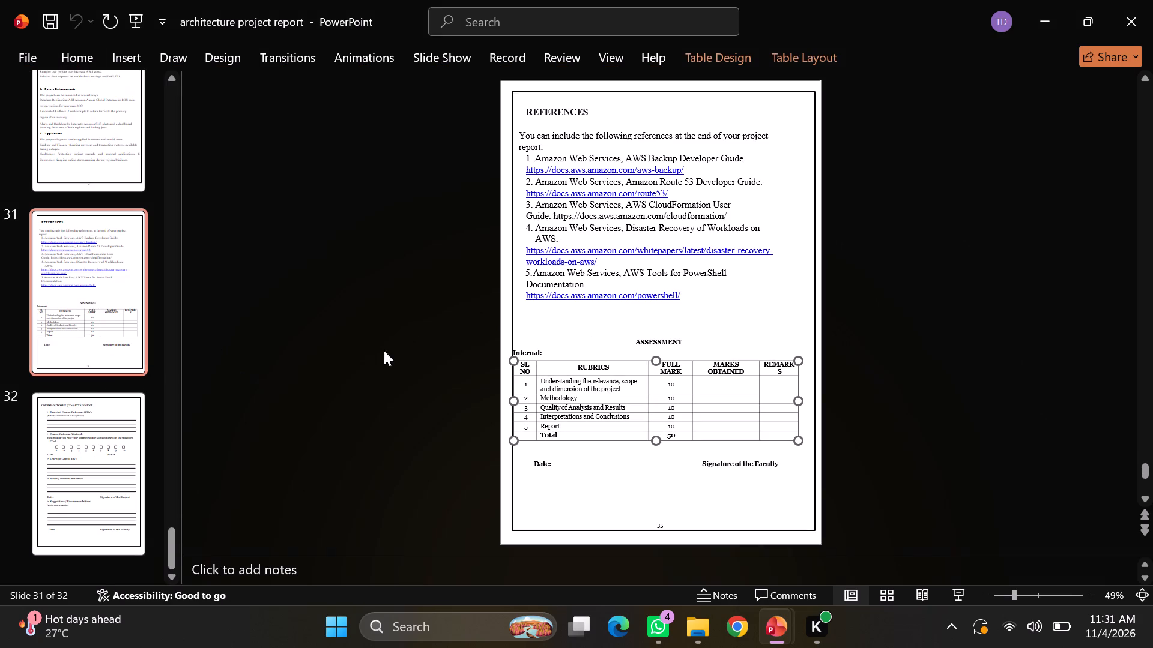
pyautogui.click(652, 331)
pyautogui.click(656, 334)
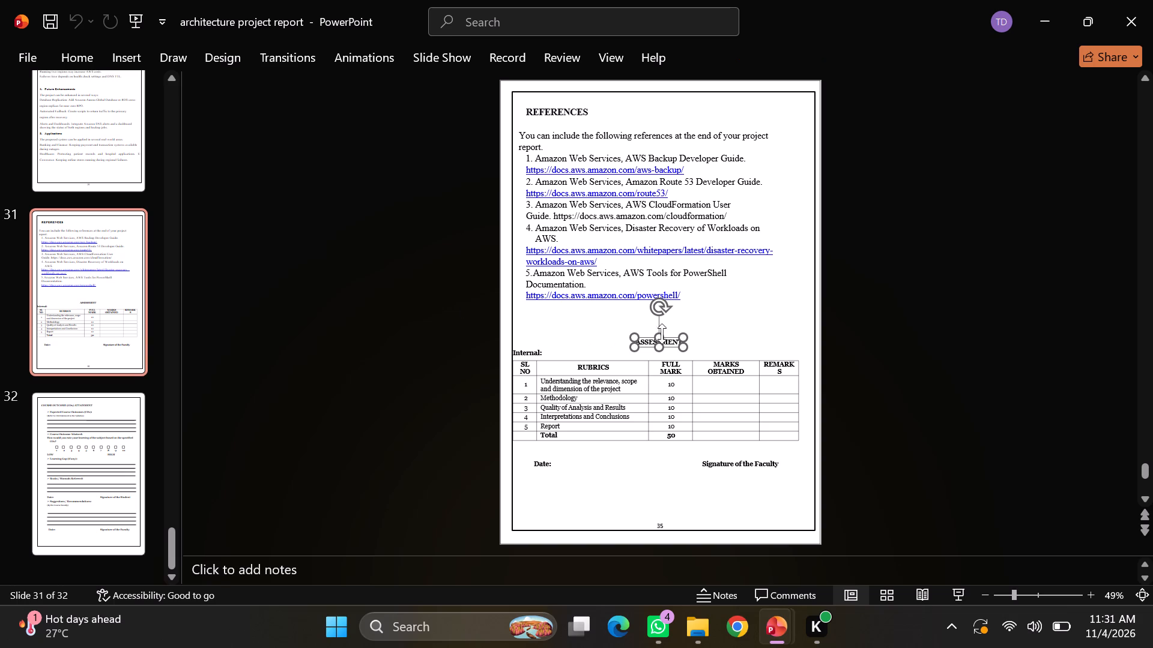
pyautogui.click(670, 338)
pyautogui.hotkey('ctrl', 'c')
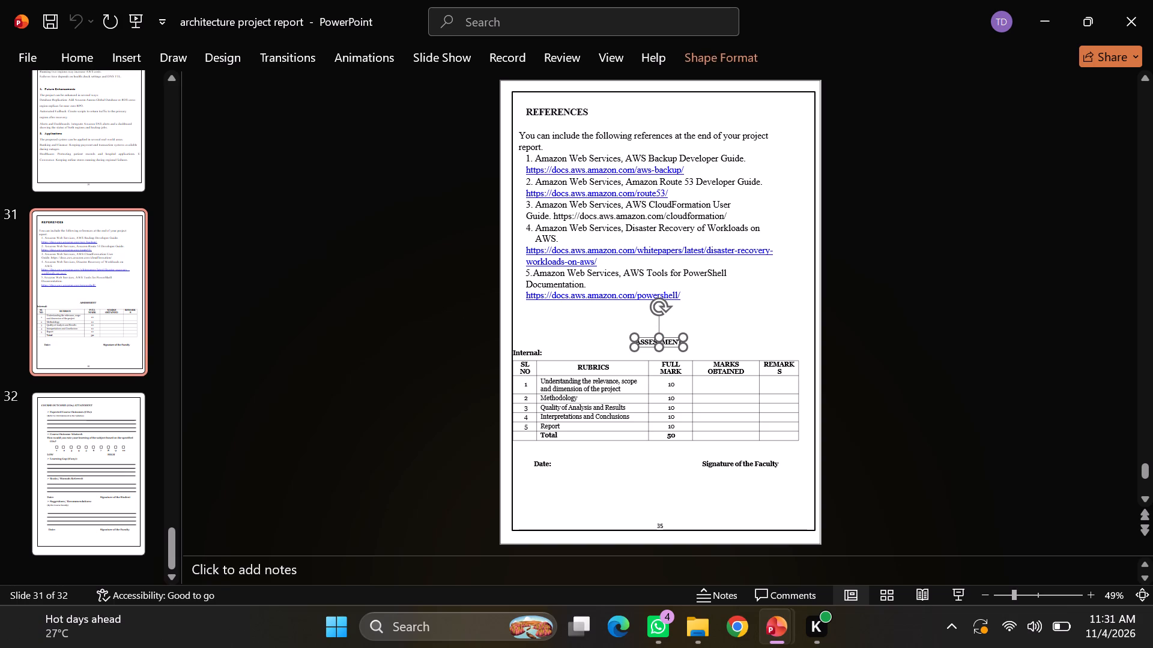
pyautogui.click(415, 274)
pyautogui.hotkey('alt', 'Tab')
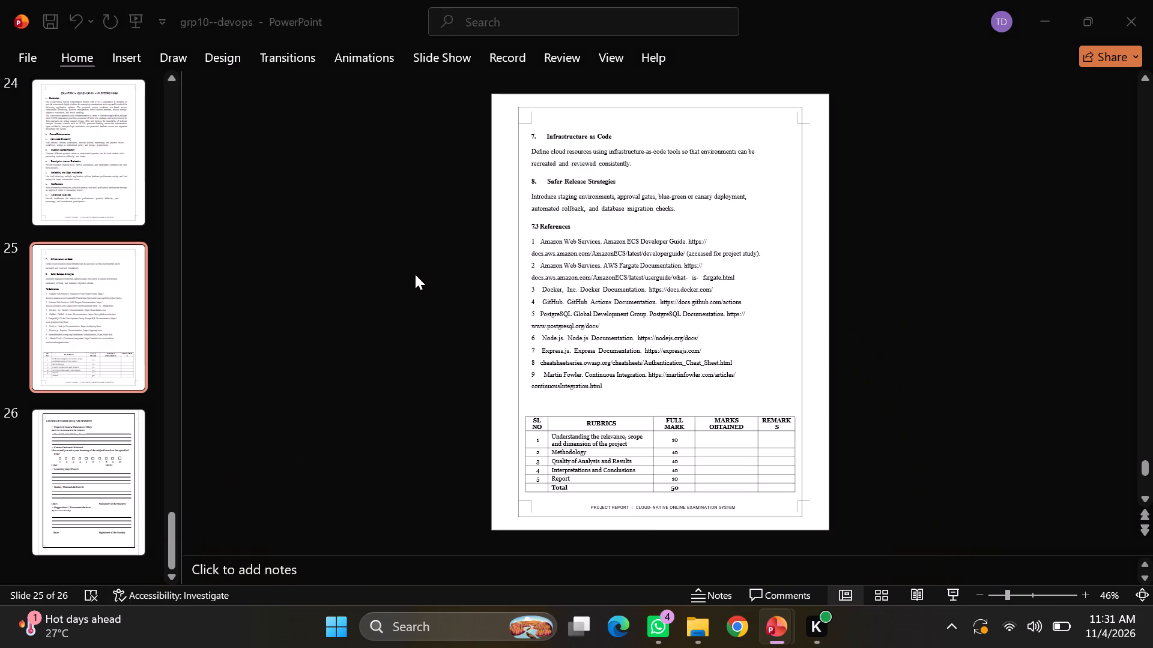
pyautogui.hotkey('ctrl', 'v')
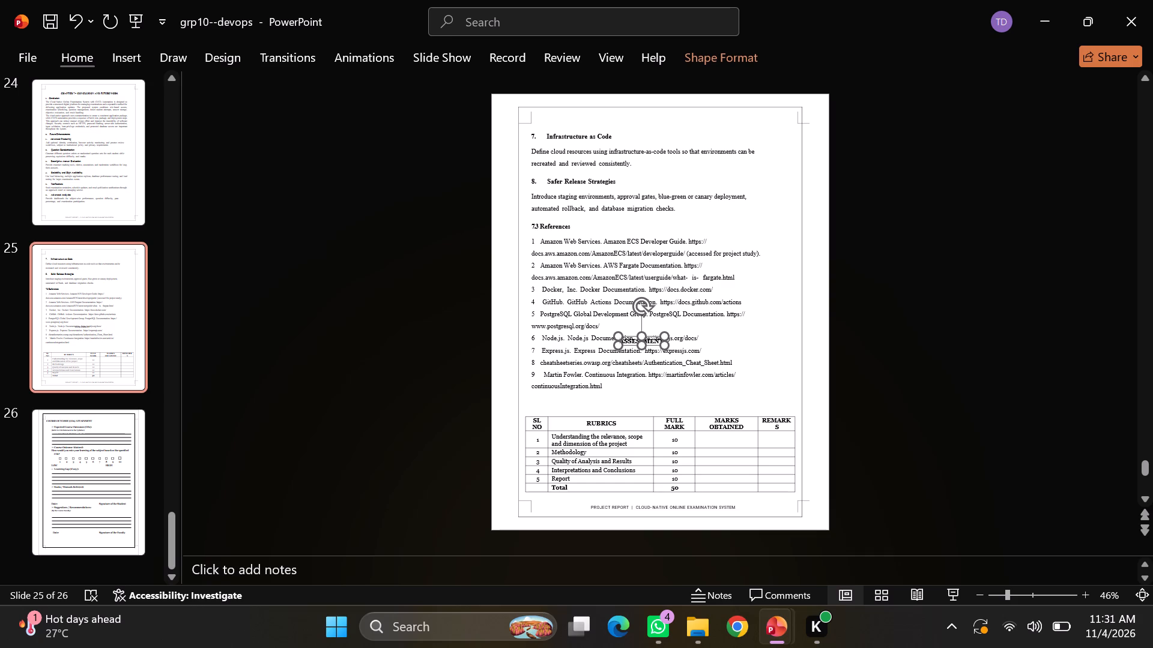
pyautogui.moveTo(651, 344); pyautogui.dragTo(664, 385)
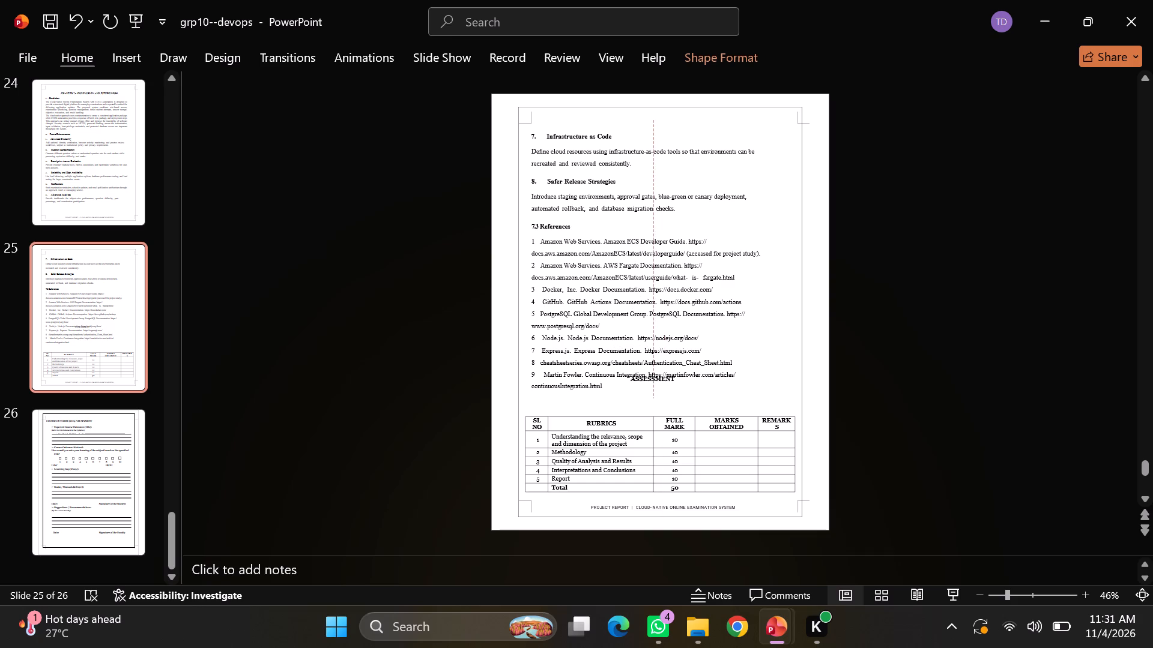
pyautogui.moveTo(664, 385); pyautogui.dragTo(656, 407)
pyautogui.click(989, 305)
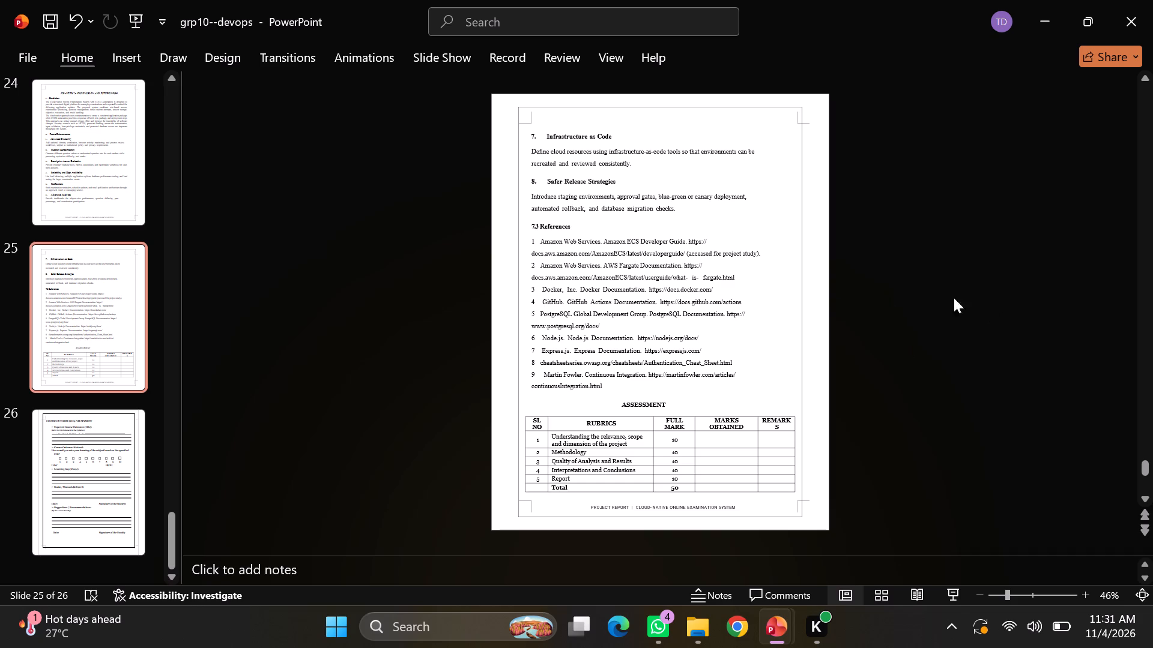
# Delete the "PROJECT REPORT | CLOUD-NATIVE ONLINE EXAMINATION SYSTEM" footer text box from slides 25 and 24.
pyautogui.click(709, 505)
pyautogui.click(709, 506)
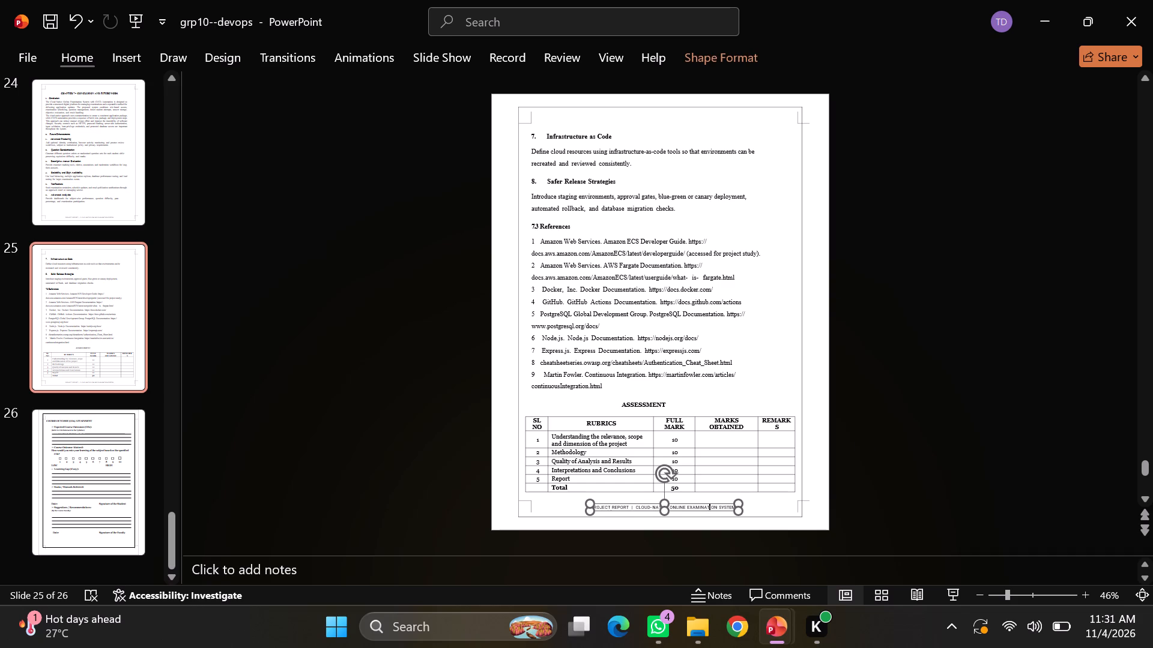
pyautogui.click(703, 511)
pyautogui.press('BackSpace')
pyautogui.press('Up')
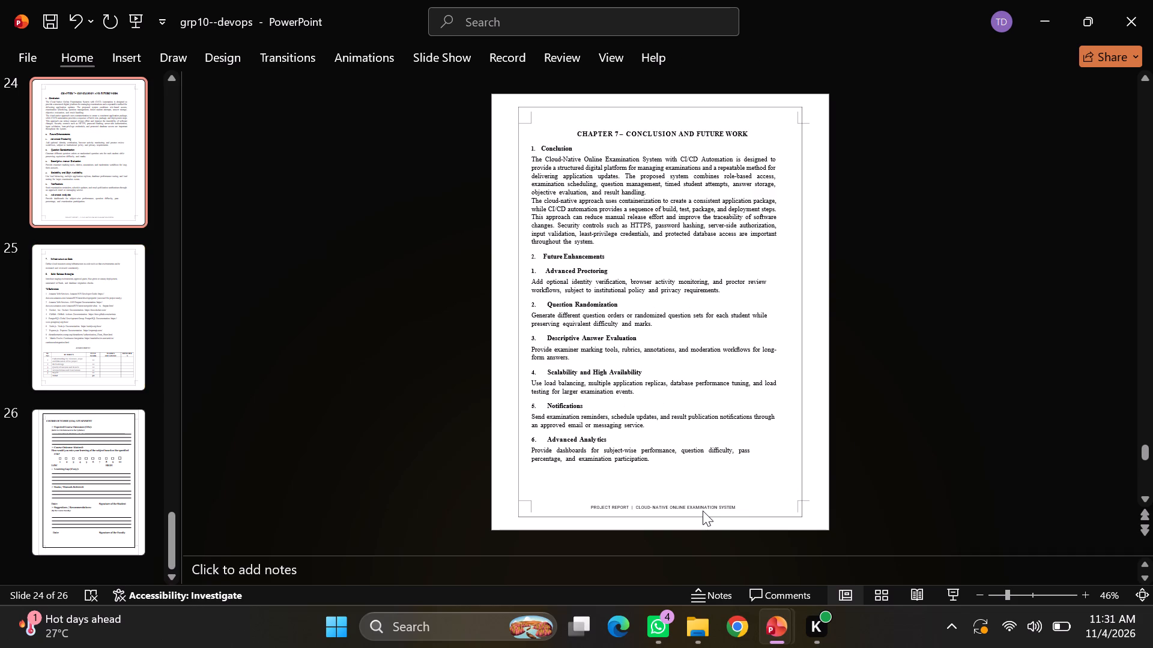
pyautogui.click(700, 504)
pyautogui.click(700, 508)
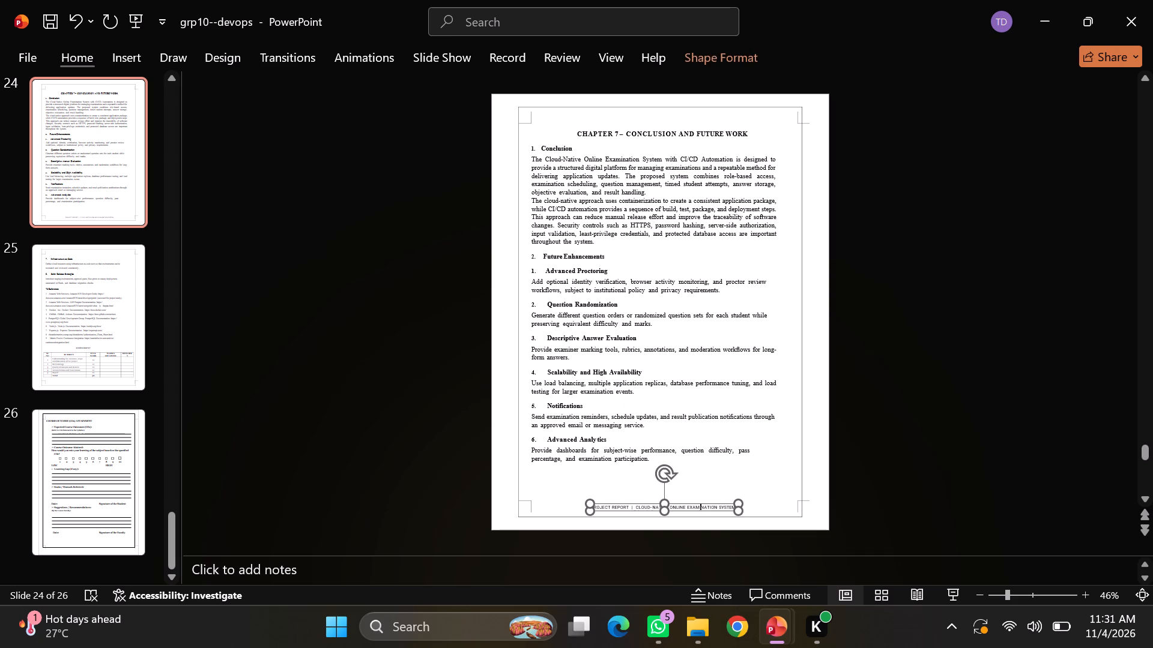
pyautogui.click(700, 504)
pyautogui.press('BackSpace')
# Delete the "PROJECT REPORT | CLOUD-NATIVE ONLINE EXAMINATION SYSTEM" footer text box from slides 23 and 22.
pyautogui.press('Up')
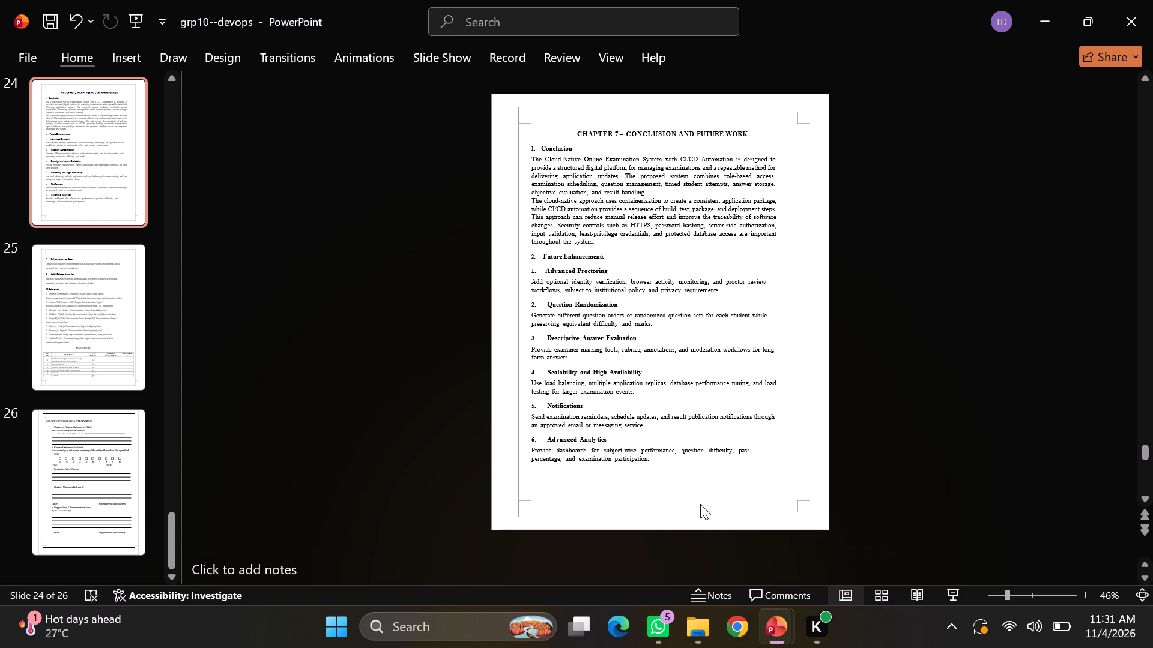
pyautogui.click(692, 503)
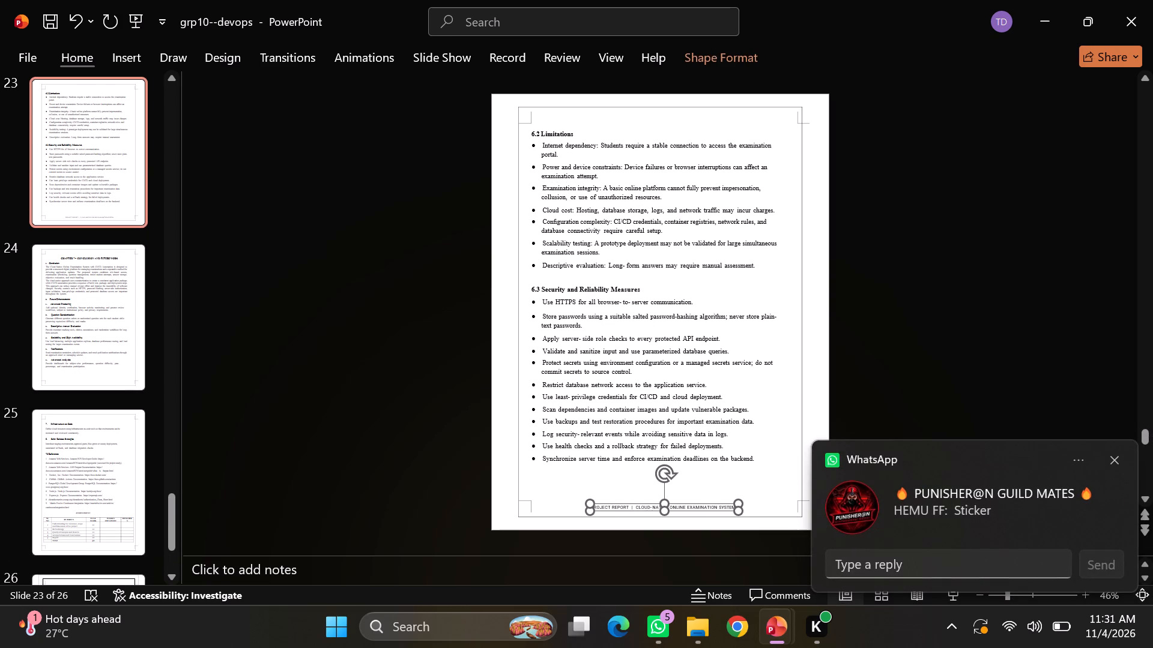
pyautogui.click(694, 502)
pyautogui.press('BackSpace')
pyautogui.press('Up')
pyautogui.click(694, 502)
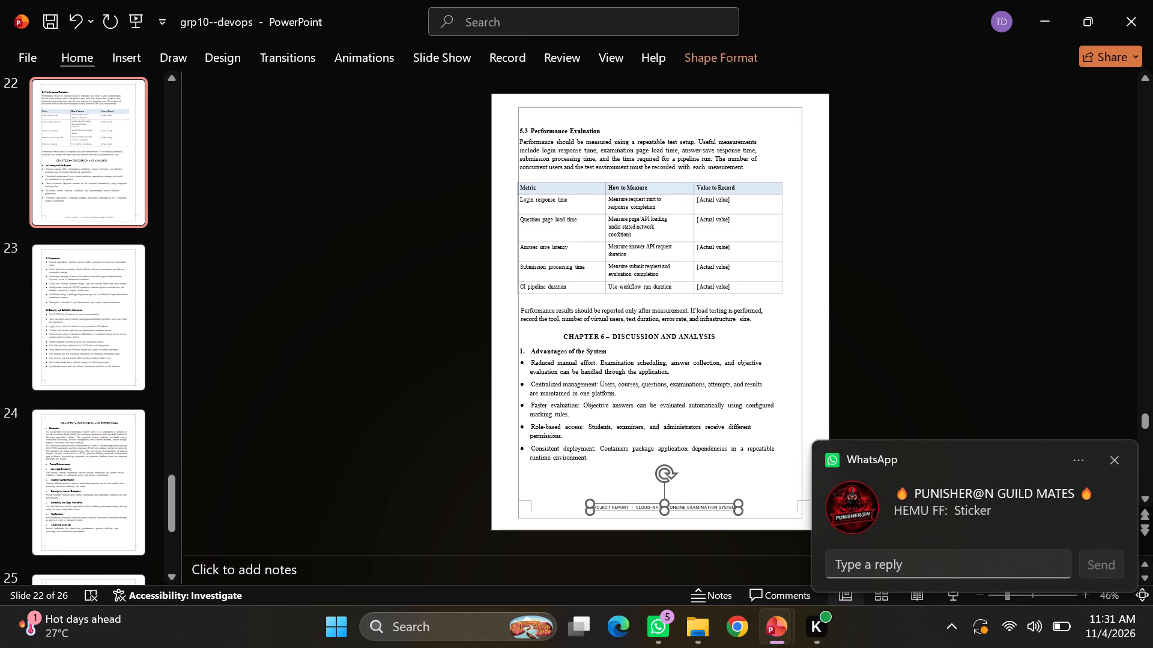
pyautogui.click(694, 502)
pyautogui.press('BackSpace')
# Copy the page number text box 17 at the bottom of slide 20 for reuse on the following slides.
pyautogui.press('Up')
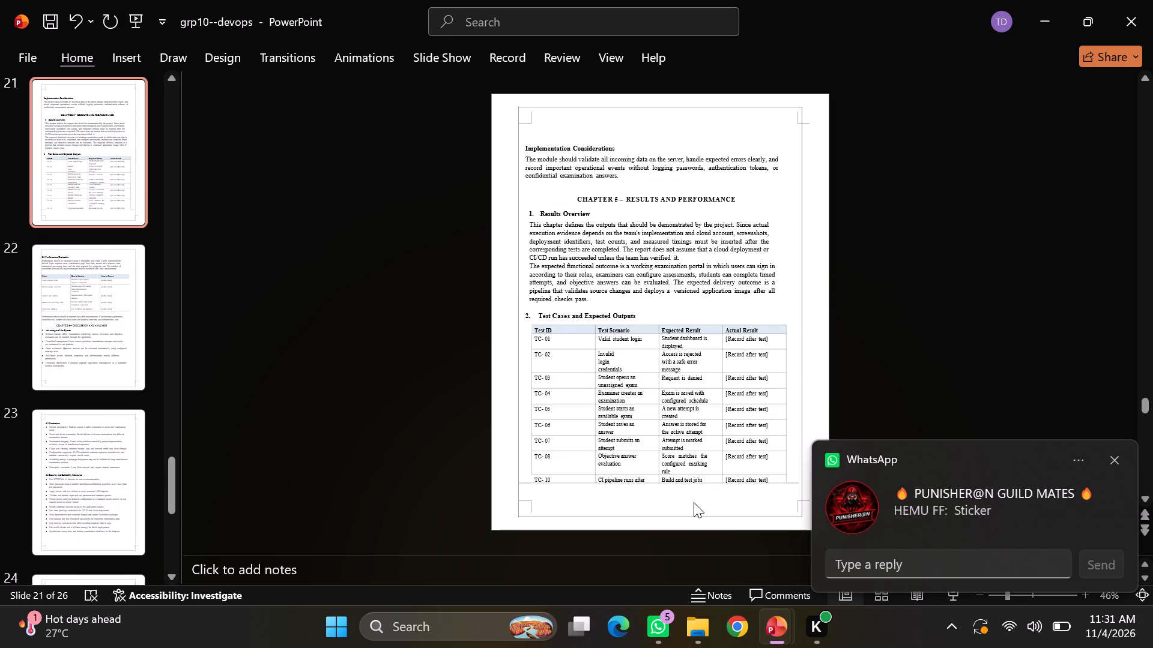
pyautogui.press('Up')
pyautogui.press('Up')
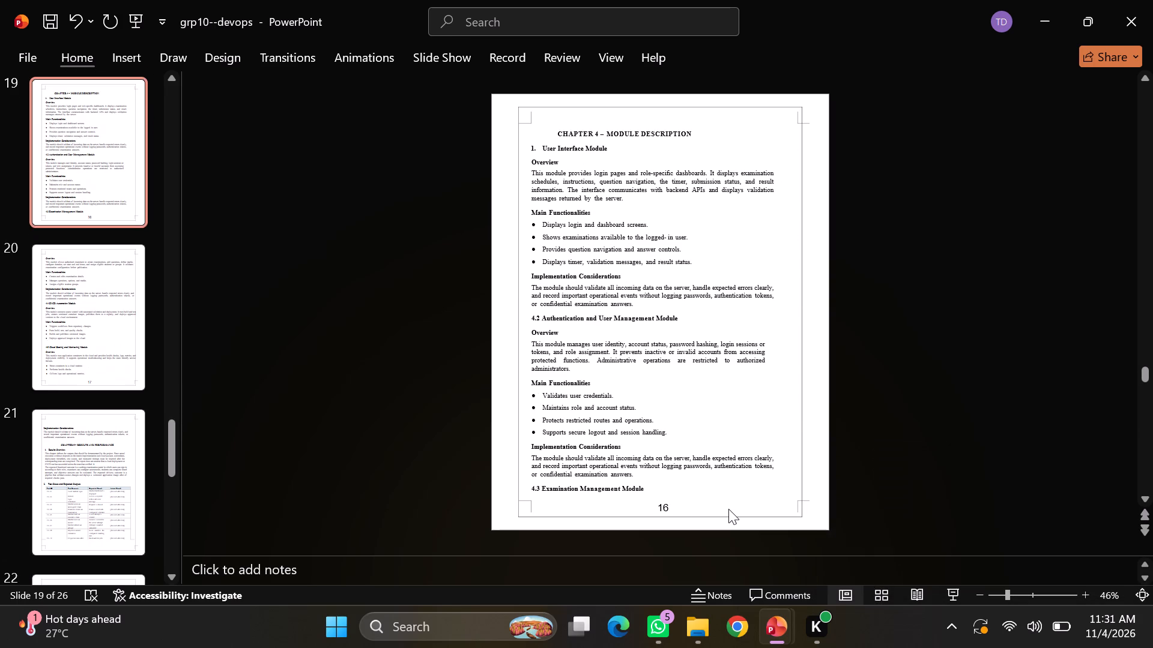
pyautogui.press('Down')
pyautogui.press('Down')
pyautogui.press('Up')
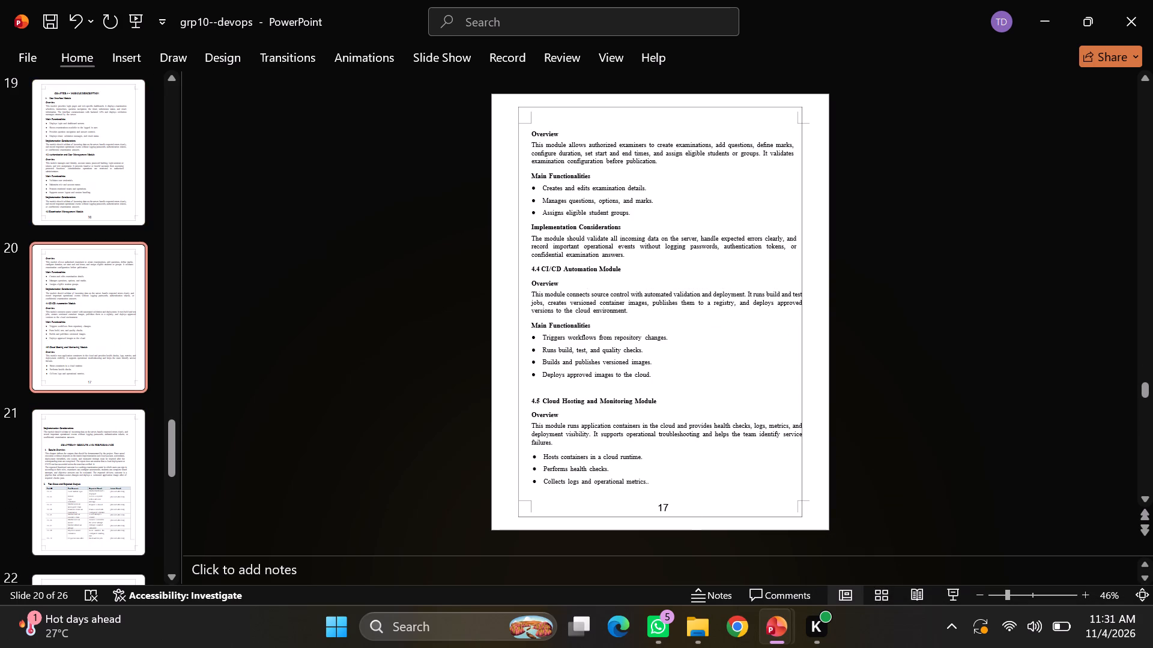
pyautogui.click(673, 508)
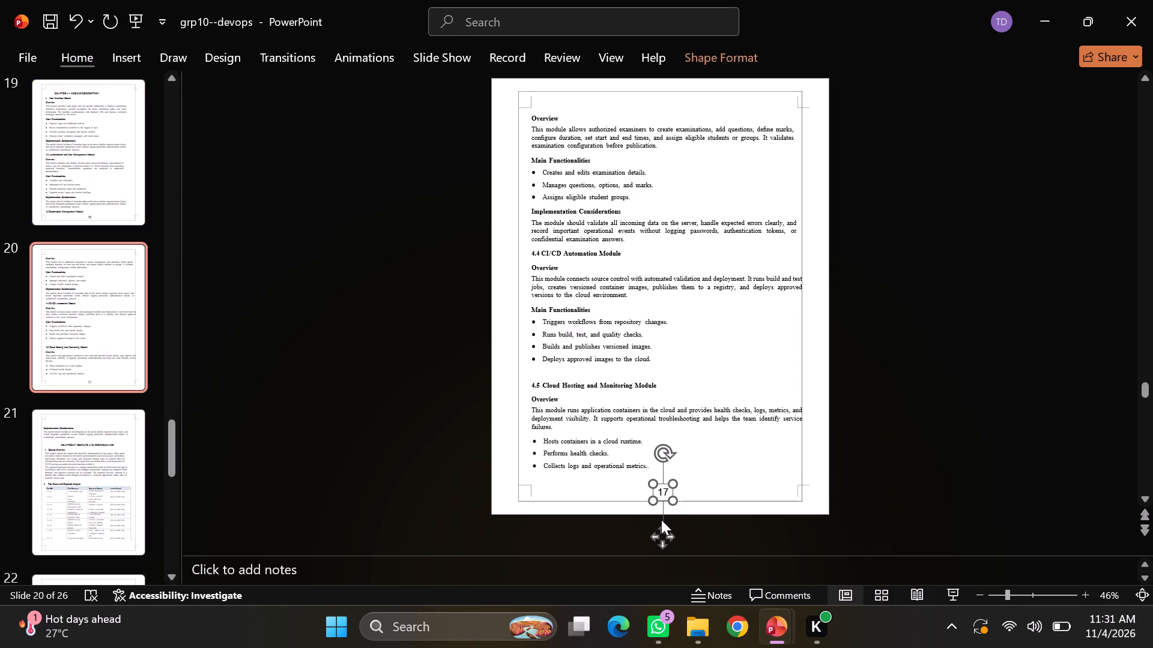
pyautogui.click(661, 535)
pyautogui.hotkey('ctrl', 'c')
pyautogui.hotkey('ctrl', 'c')
pyautogui.press('Down')
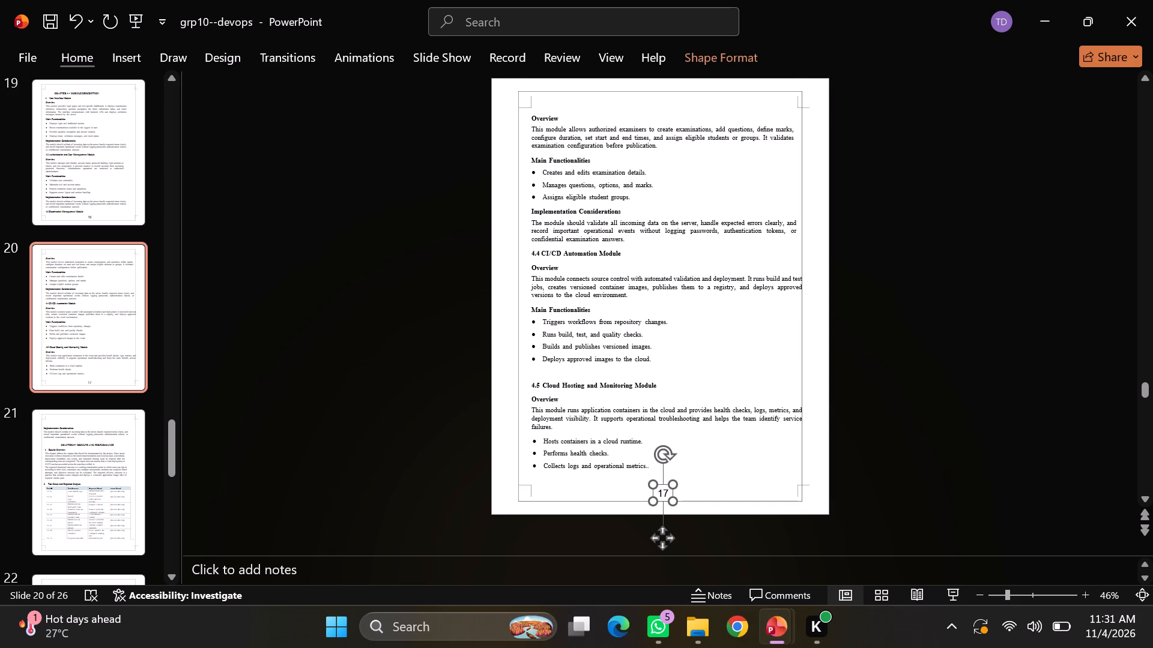
# Paste the copied page-number box at the foot of slide 21 and set its number to 18.
pyautogui.press('Up')
pyautogui.click(856, 467)
pyautogui.press('Down')
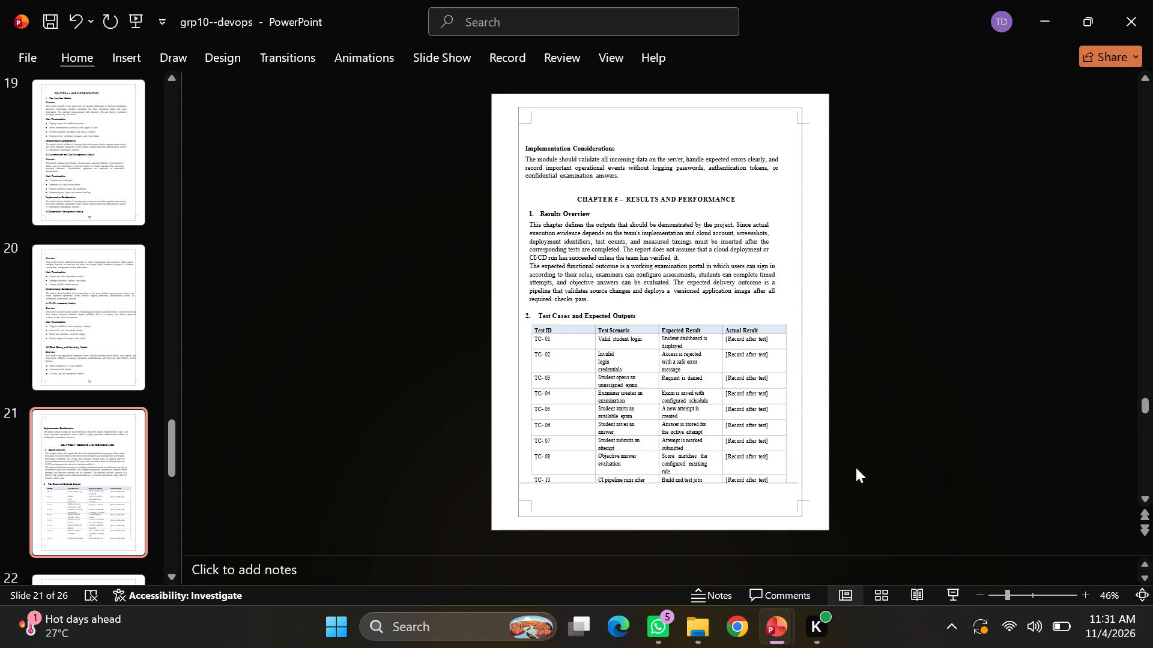
pyautogui.hotkey('ctrl', 'v')
pyautogui.press('Right')
pyautogui.press('Right')
pyautogui.press('BackSpace')
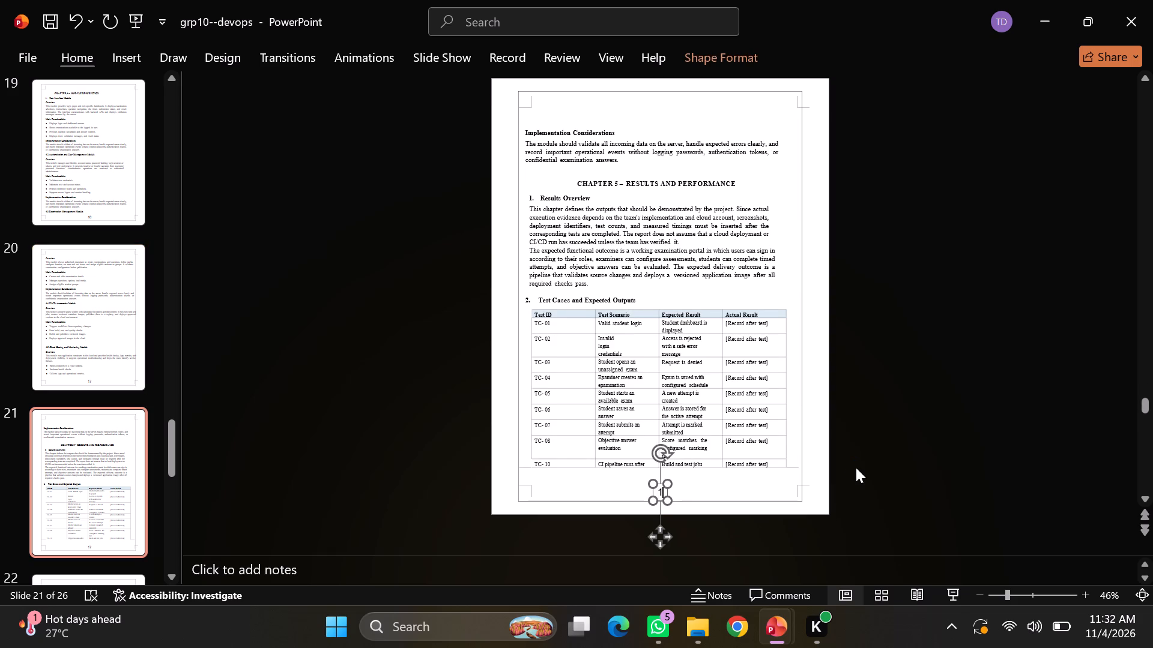
pyautogui.press('8')
pyautogui.click(856, 467)
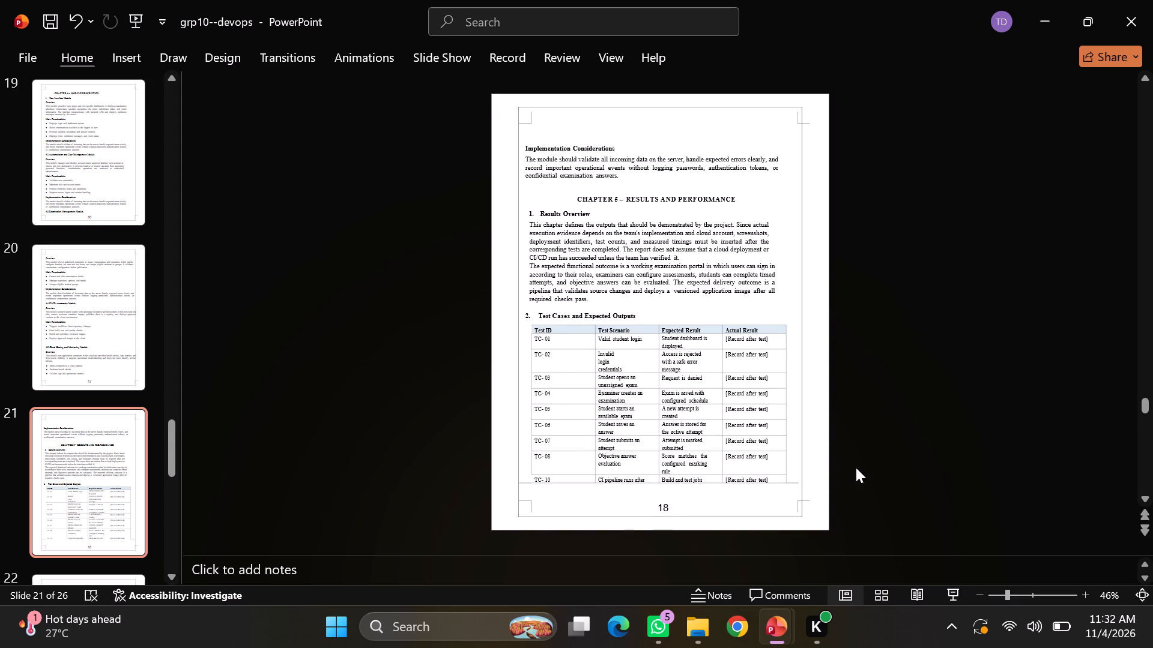
# Paste the page-number box at the foot of slide 22 and set its number to 19.
pyautogui.press('Down')
pyautogui.hotkey('ctrl', 'v')
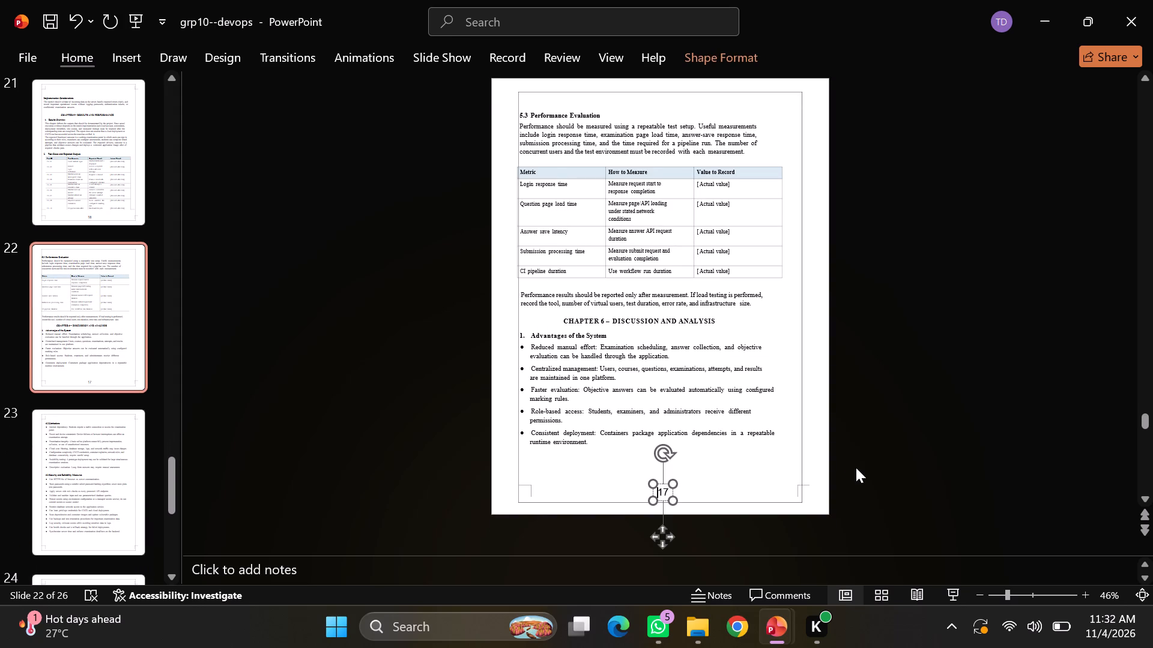
pyautogui.press('Right')
pyautogui.press('Right')
pyautogui.press('BackSpace')
pyautogui.press('9')
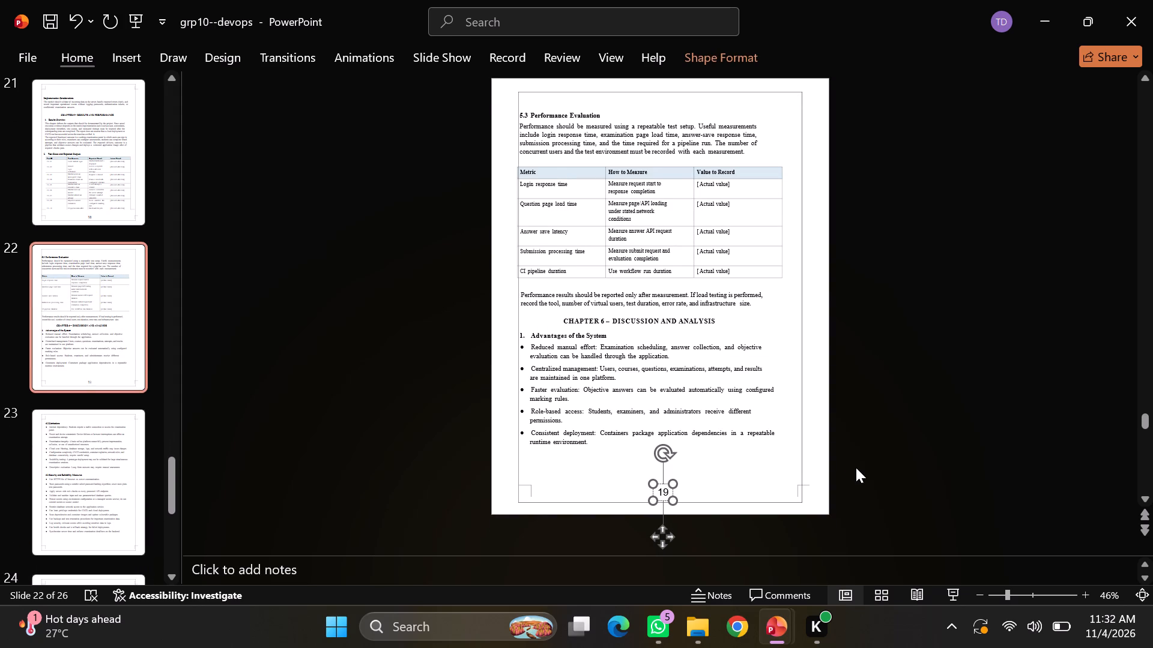
pyautogui.click(856, 467)
pyautogui.press('Up')
pyautogui.press('Down')
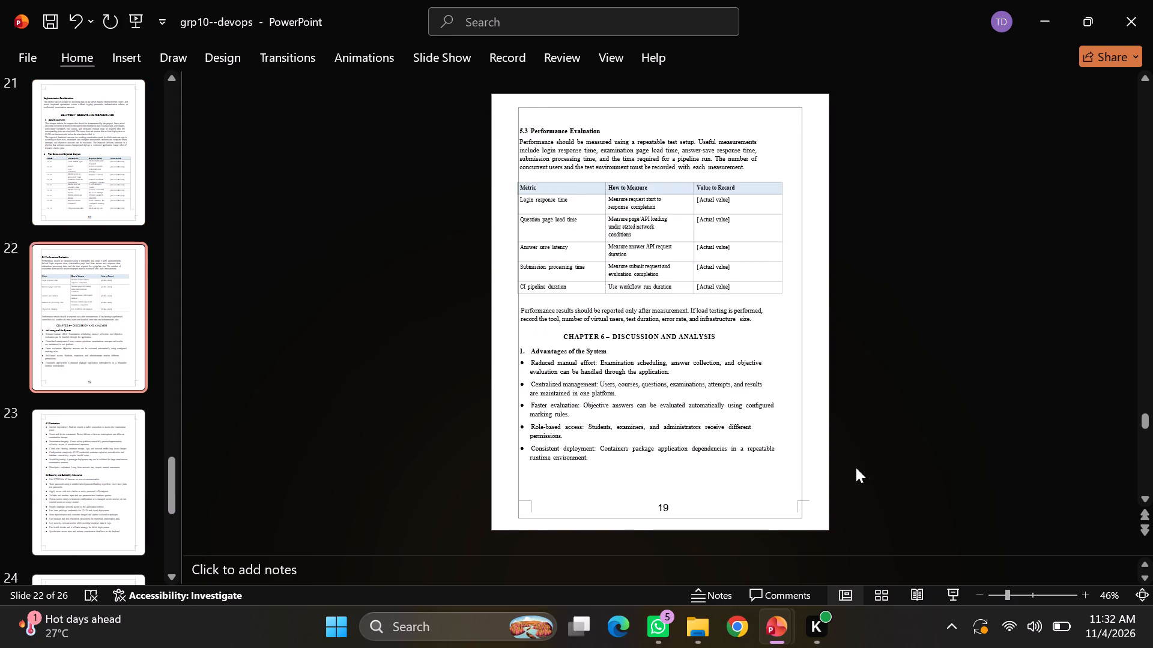
# Paste the page-number box at the foot of slide 23 and set its number to 20.
pyautogui.press('Down')
pyautogui.hotkey('ctrl', 'v')
pyautogui.press('Right')
pyautogui.press('Right')
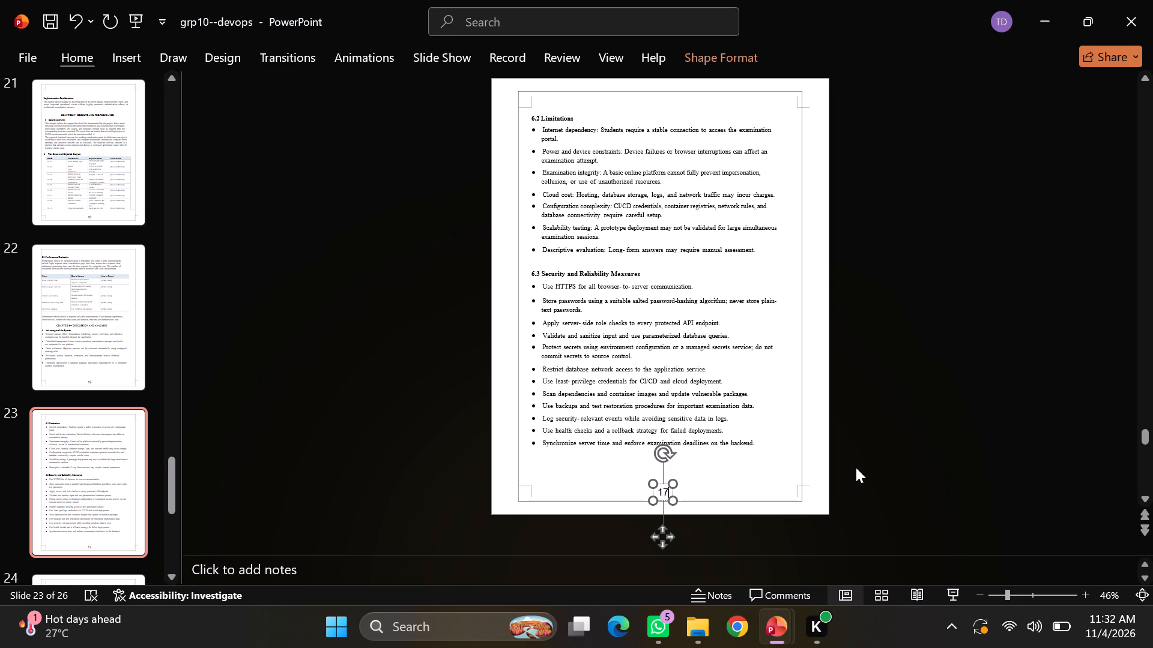
pyautogui.press('BackSpace')
pyautogui.press('BackSpace')
pyautogui.write('20')
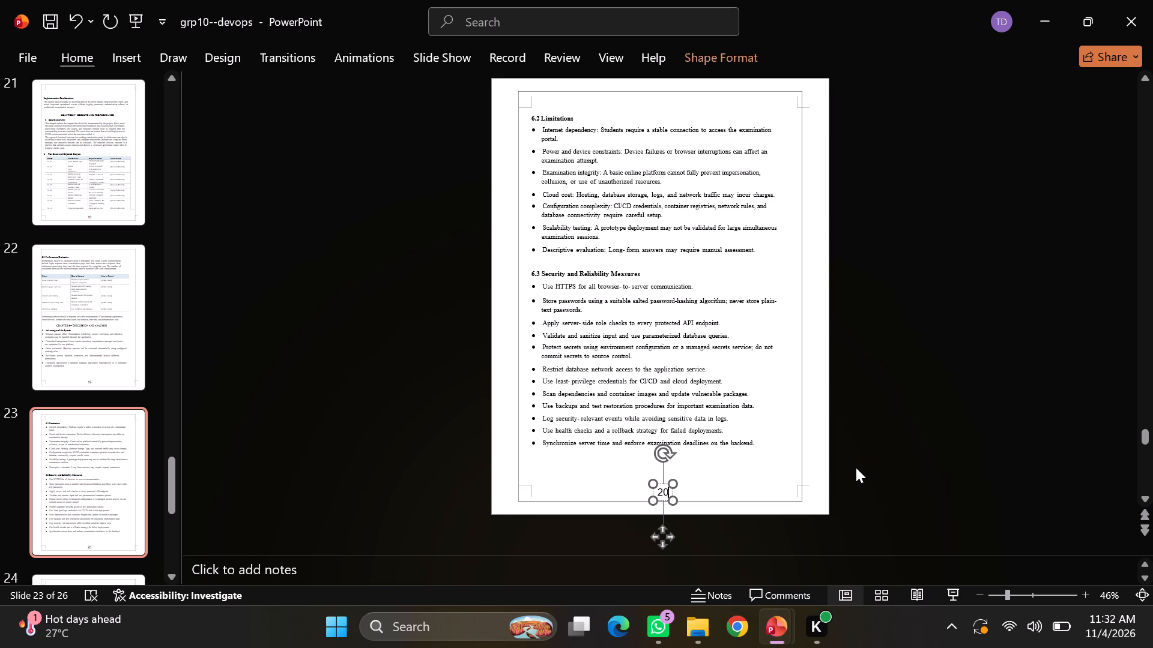
pyautogui.click(856, 467)
# Paste the page-number box at the foot of slide 24, the Chapter 7 page, and set its number to 21.
pyautogui.press('Down')
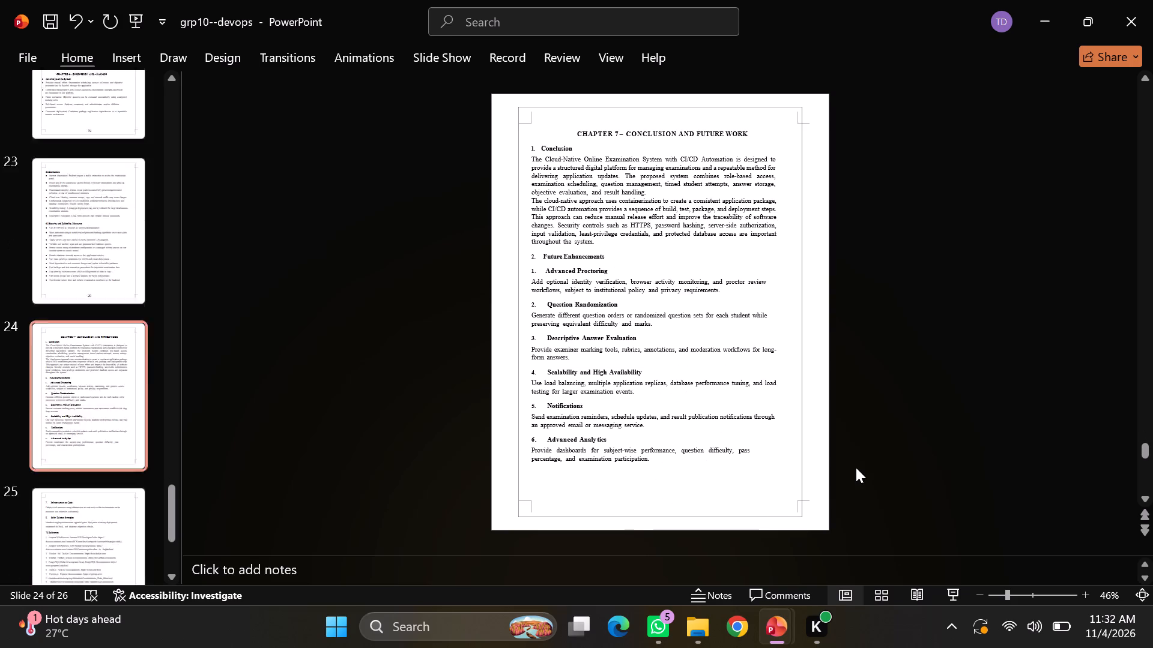
pyautogui.hotkey('ctrl', 'v')
pyautogui.press('Right')
pyautogui.press('Right')
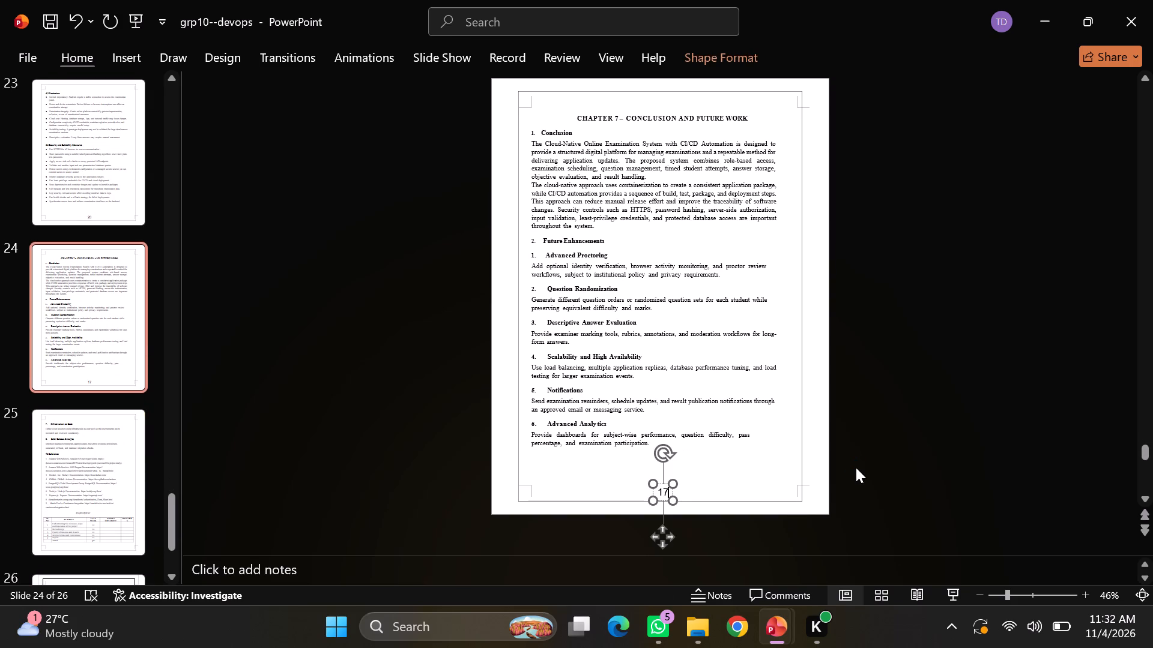
pyautogui.press('BackSpace')
pyautogui.press('BackSpace')
pyautogui.write('21')
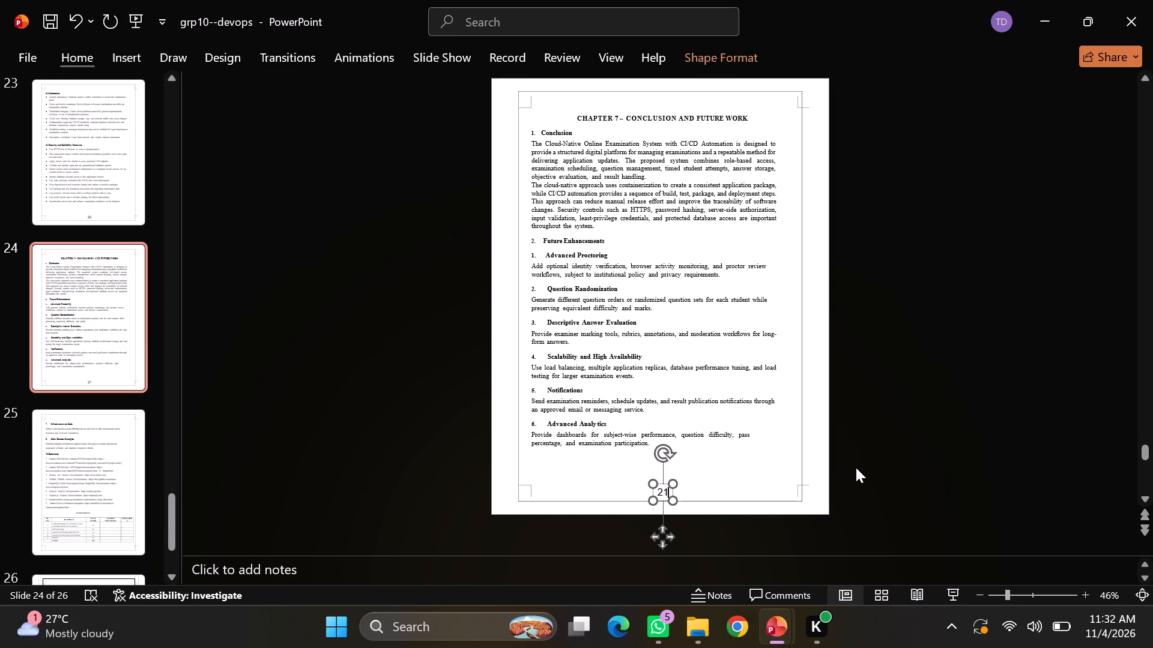
pyautogui.click(856, 467)
# Paste the page-number box at the foot of slide 25, below the rubrics table, and set its number to 22.
pyautogui.press('Down')
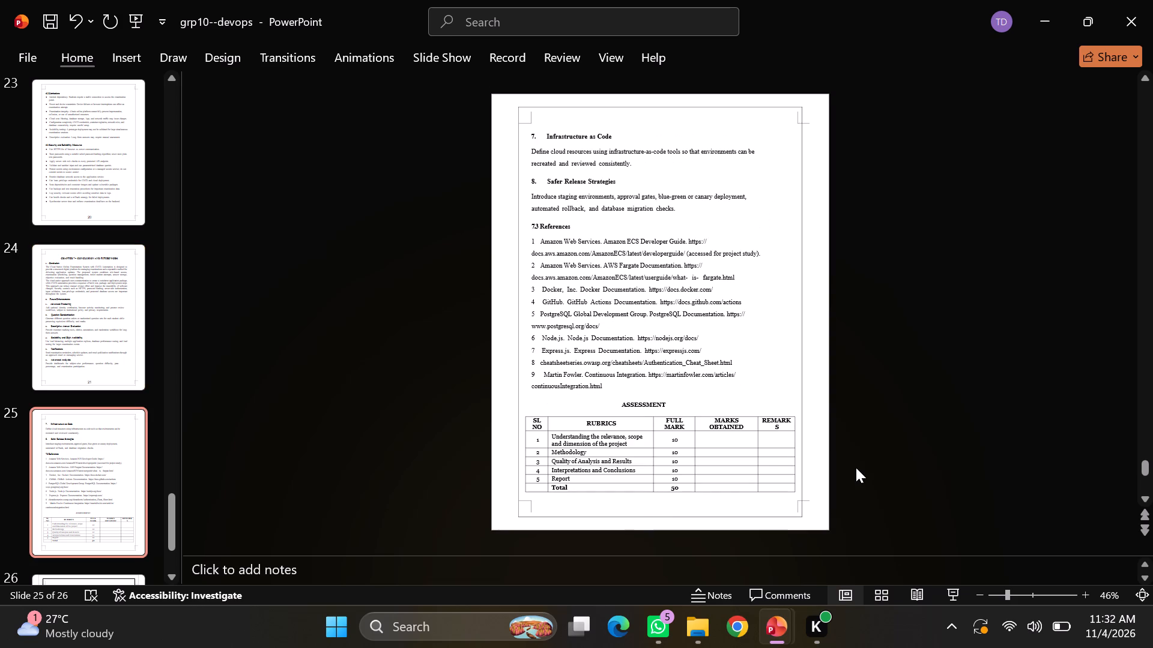
pyautogui.hotkey('ctrl', 'v')
pyautogui.press('Right')
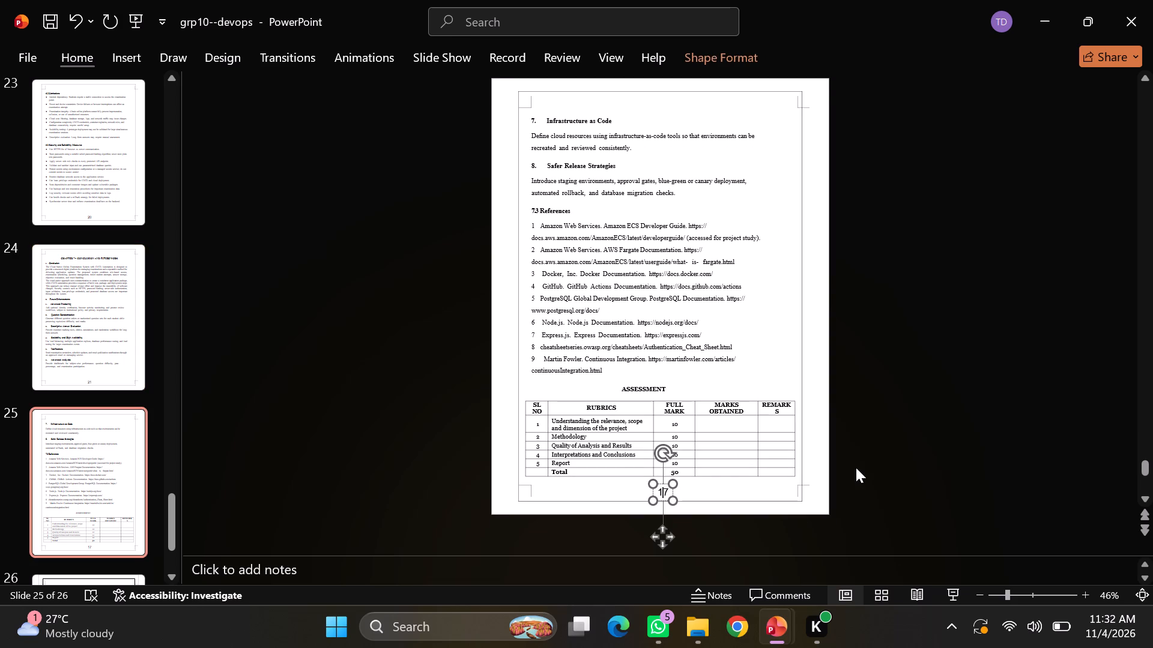
pyautogui.press('Right')
pyautogui.press('BackSpace')
pyautogui.press('BackSpace')
pyautogui.write('22')
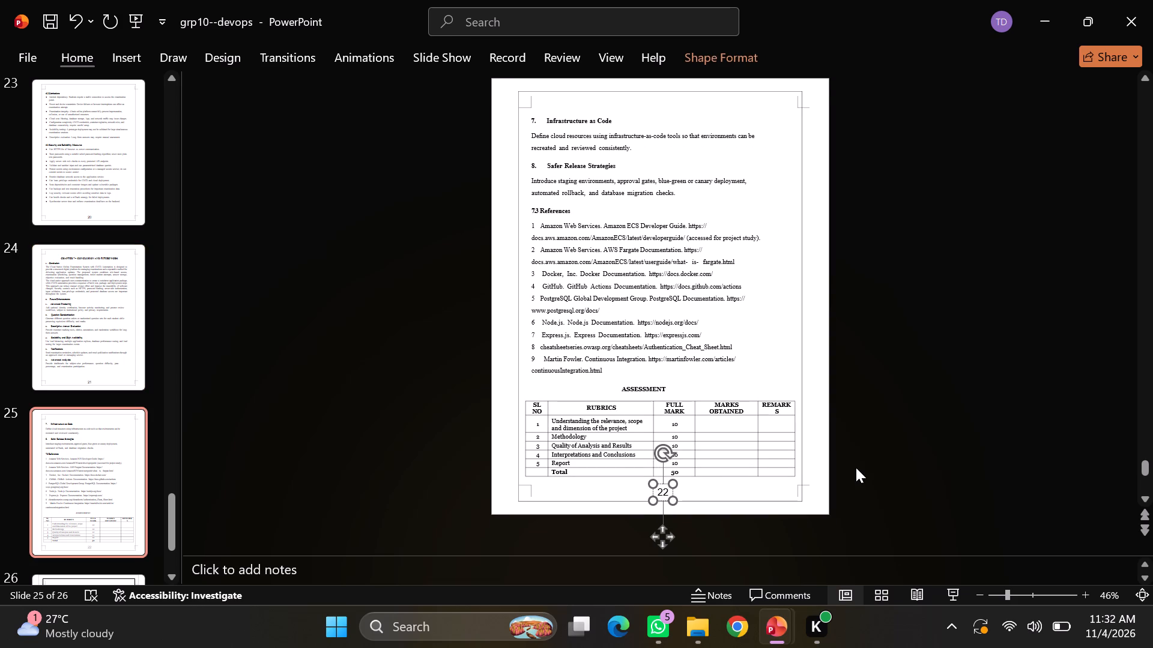
# Page through the whole report from the bonafide certificate to the course outcome page, checking the page number at each slide's foot.
pyautogui.click(856, 467)
pyautogui.press('Up')
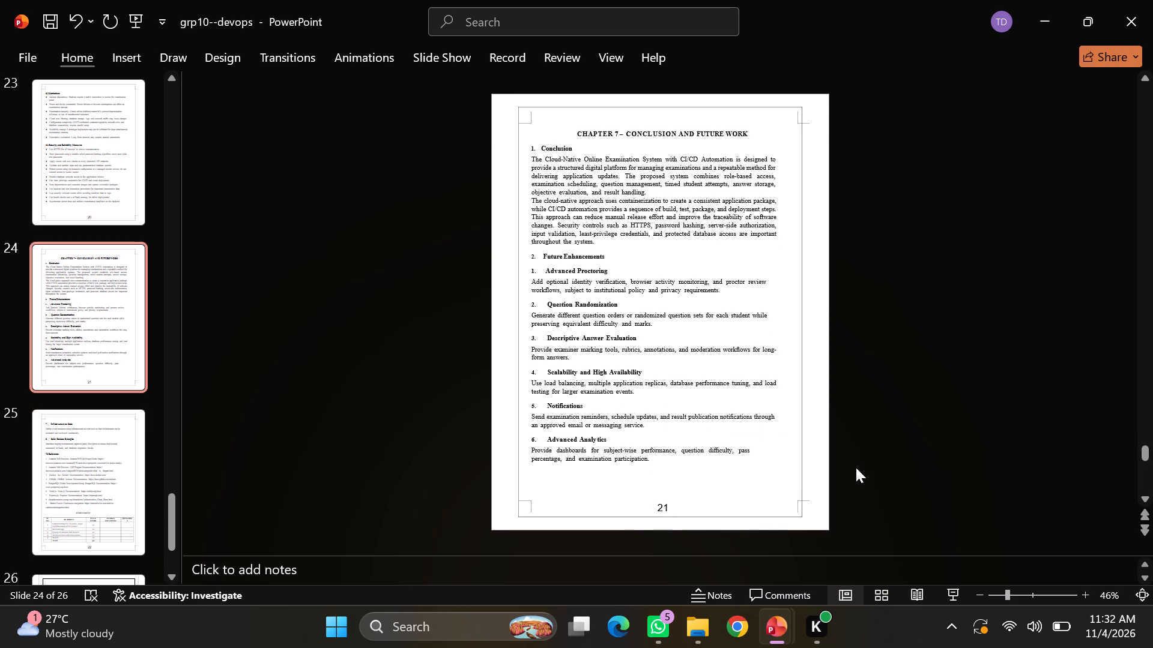
pyautogui.press('Up')
pyautogui.press('Up')
pyautogui.press('Up')
pyautogui.press('Up')
pyautogui.press('Up')
pyautogui.press('Up')
pyautogui.press('Up')
pyautogui.press('Up')
pyautogui.press('Up')
pyautogui.press('Up')
pyautogui.press('Up')
pyautogui.press('Up')
pyautogui.press('Up')
pyautogui.press('Up')
pyautogui.press('Up')
pyautogui.press('Up')
pyautogui.press('Up')
pyautogui.press('Up')
pyautogui.press('Up')
pyautogui.press('Up')
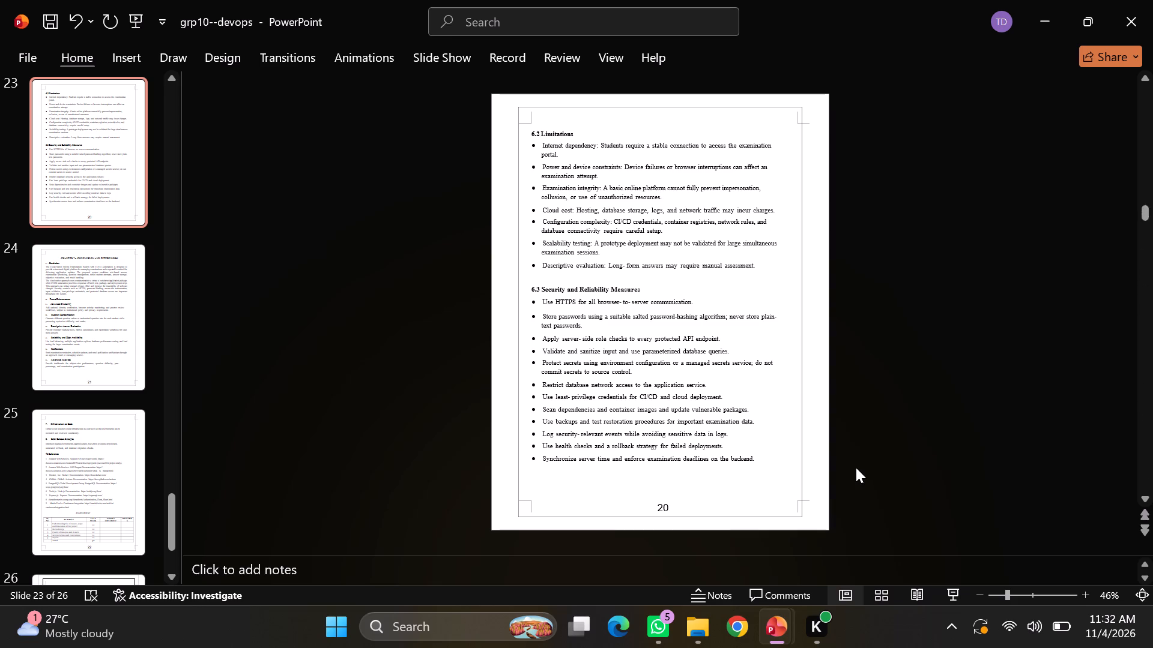
pyautogui.press('Down')
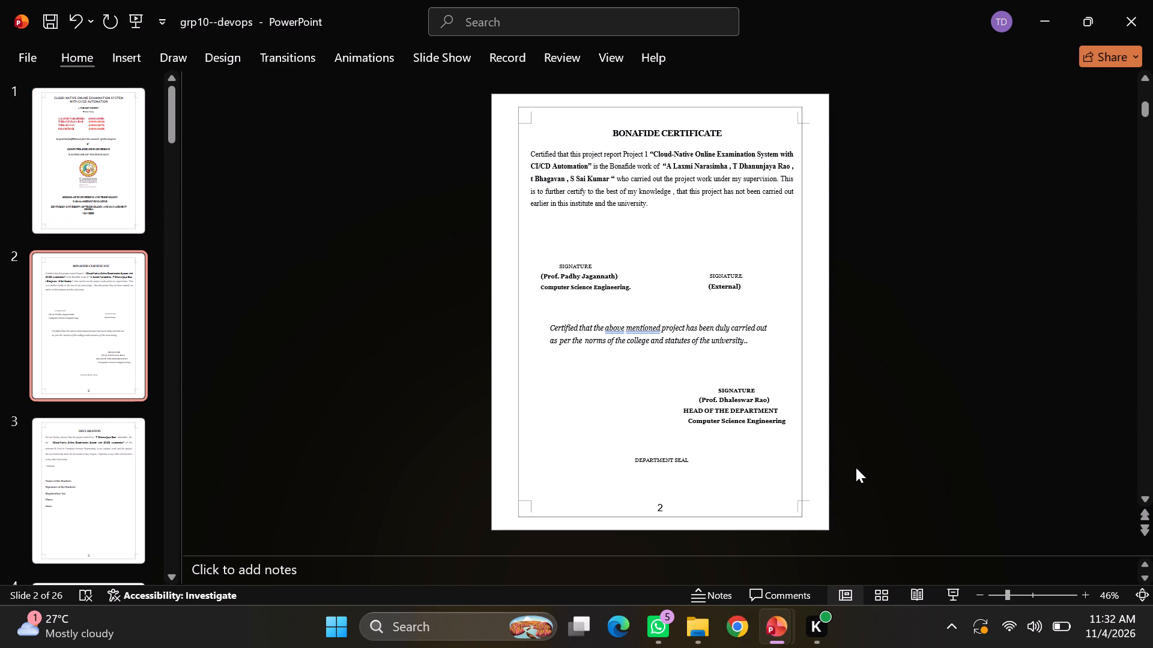
pyautogui.press('Down')
pyautogui.press('Down')
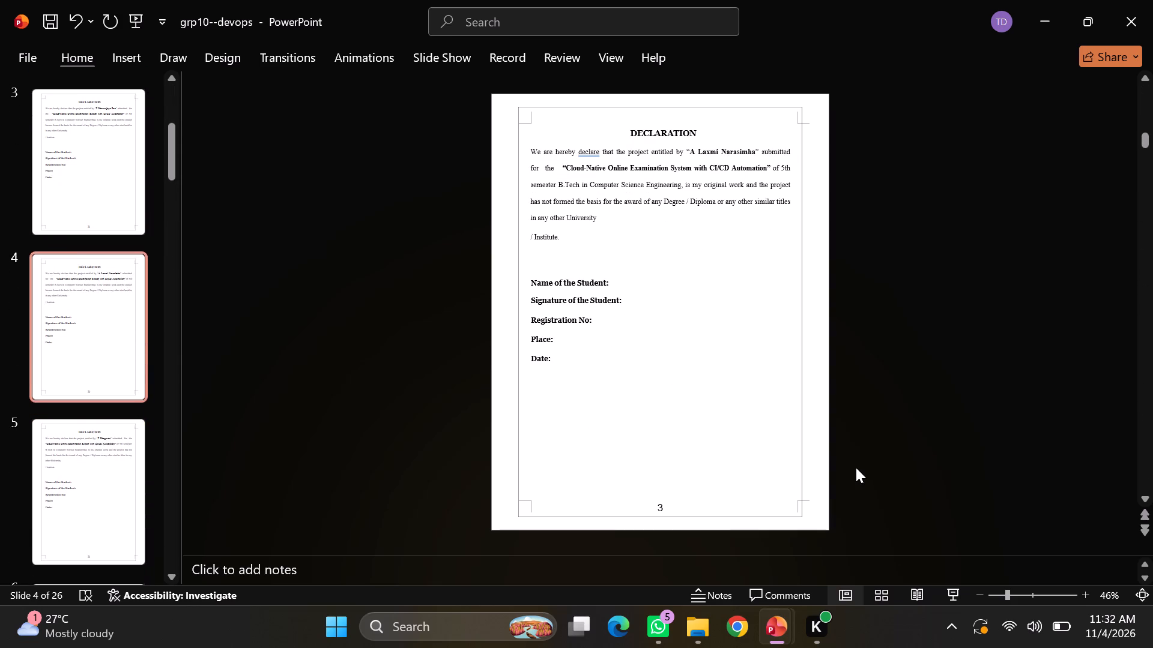
pyautogui.press('Down')
pyautogui.press('Down')
pyautogui.press('Down')
pyautogui.press('Down')
pyautogui.press('Up')
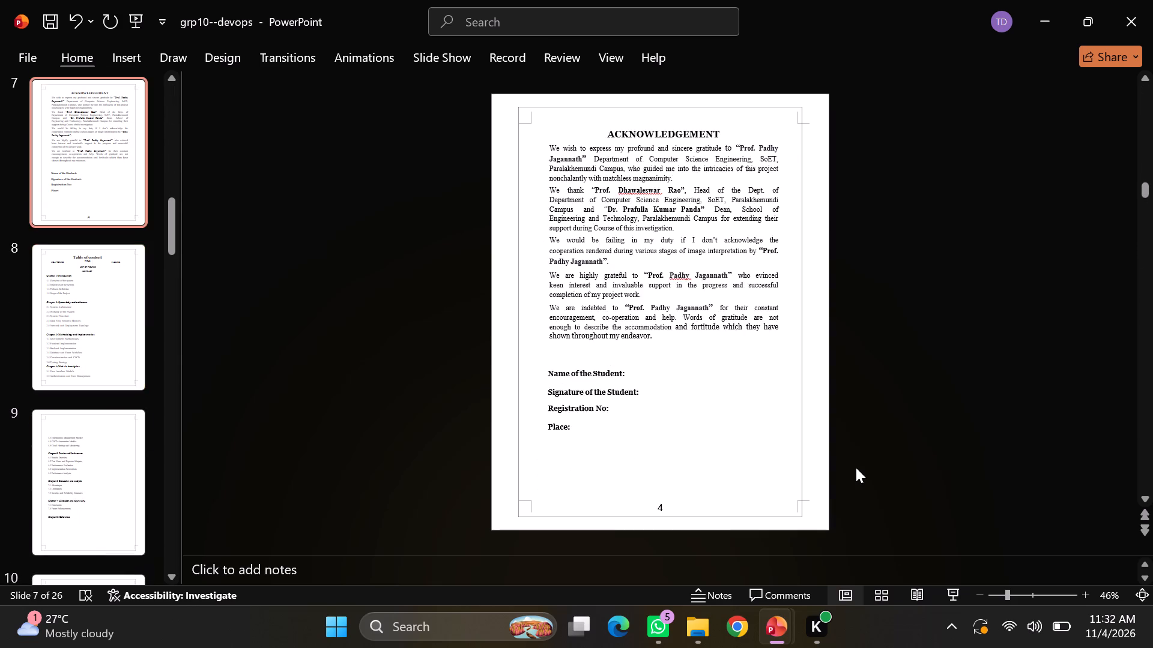
pyautogui.press('Up')
pyautogui.press('Up')
pyautogui.press('Up')
pyautogui.press('Up')
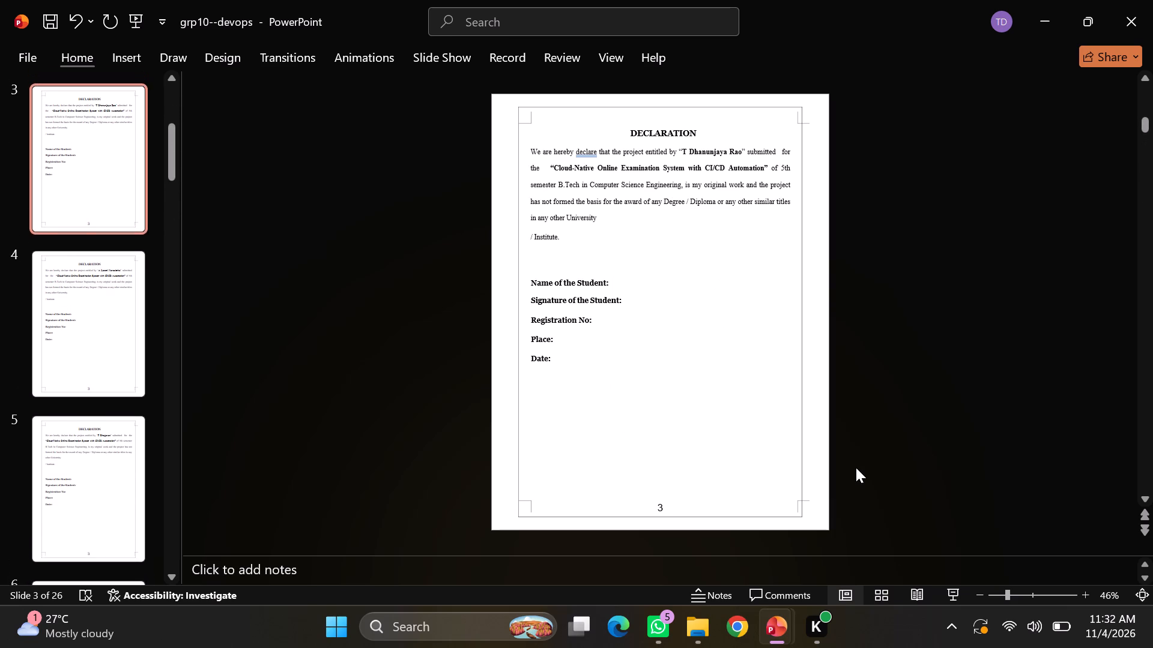
pyautogui.press('Down')
pyautogui.press('Down')
pyautogui.press('Down')
pyautogui.press('Down')
pyautogui.press('Down')
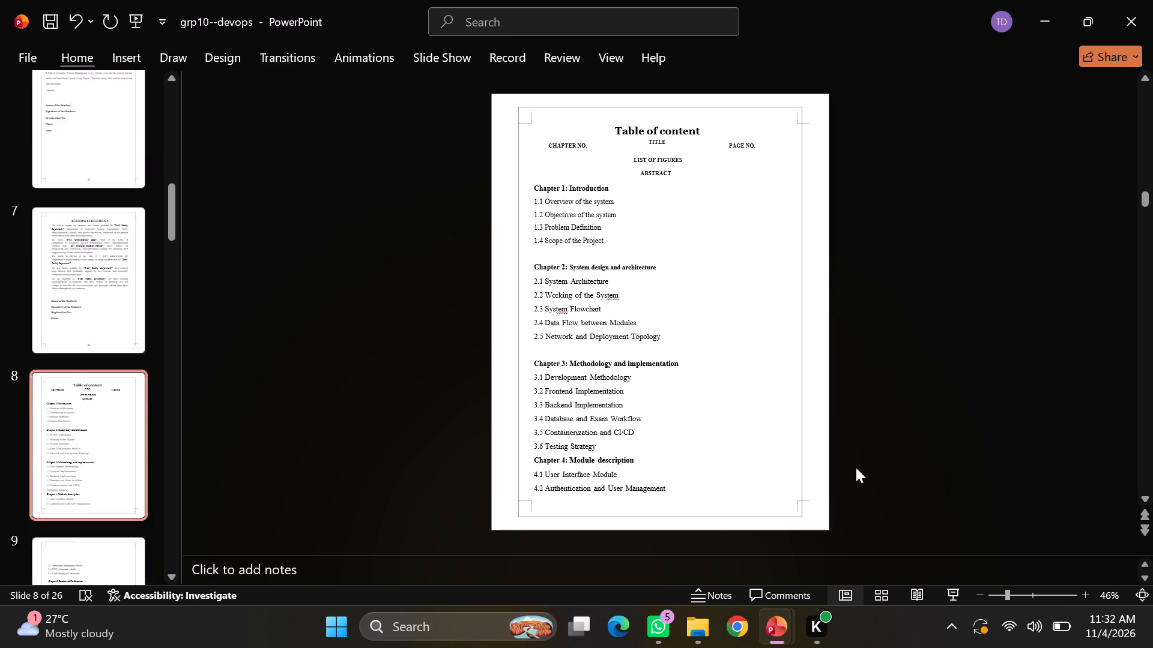
pyautogui.press('Down')
pyautogui.press('Down')
pyautogui.press('Down')
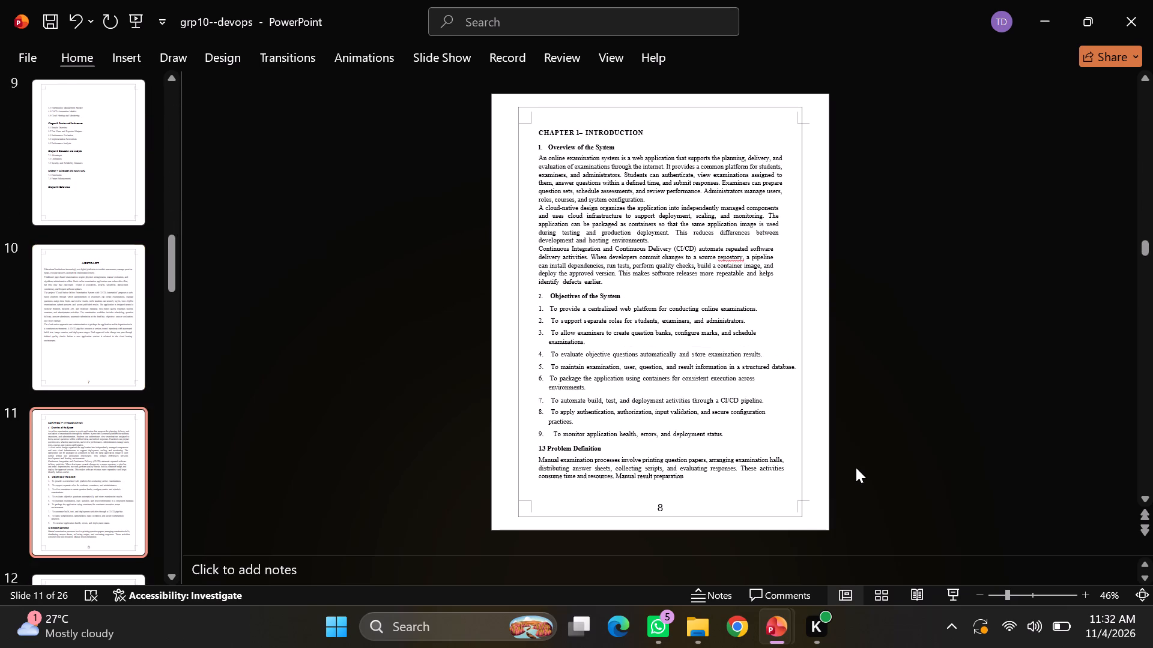
pyautogui.press('Down')
pyautogui.press('Down')
pyautogui.press('Down')
pyautogui.press('Down')
pyautogui.press('Down')
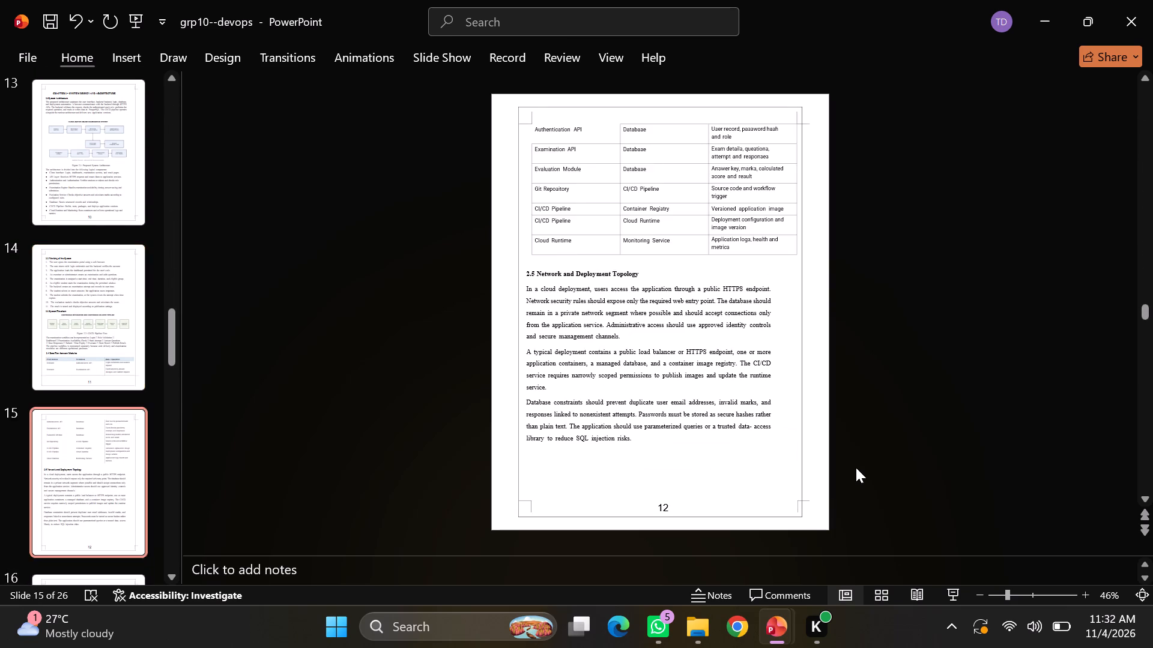
pyautogui.press('Down')
pyautogui.press('Down')
pyautogui.press('Down')
pyautogui.press('Down')
pyautogui.press('Down')
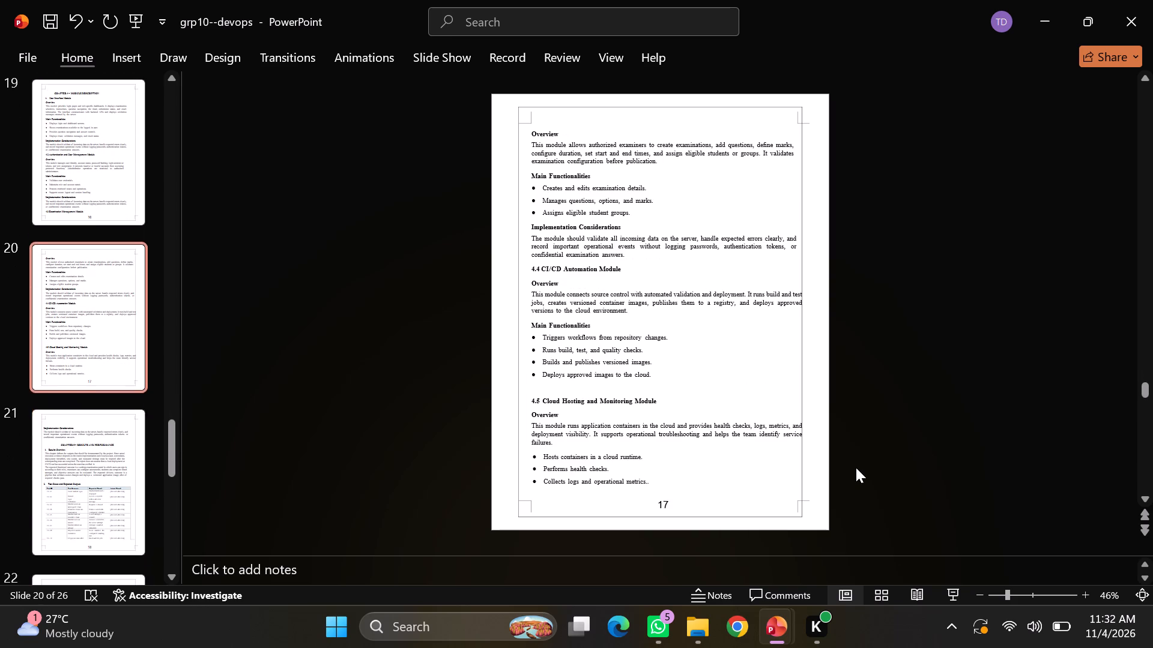
pyautogui.press('Down')
pyautogui.press('Down')
pyautogui.press('Down')
pyautogui.press('Down')
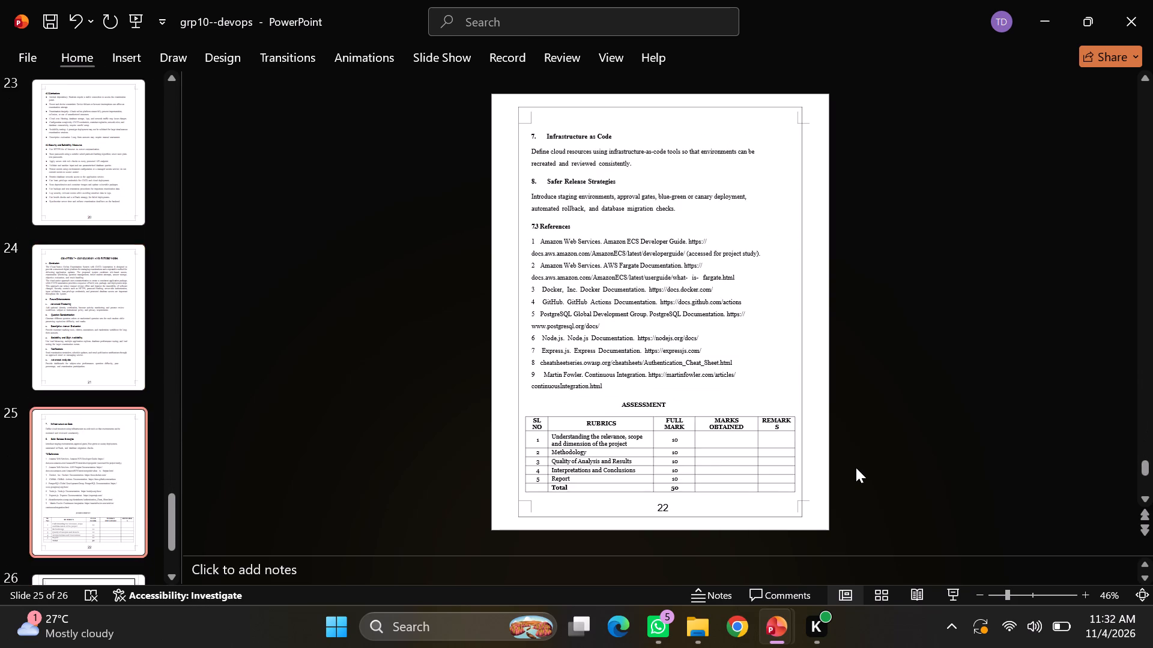
pyautogui.press('Down')
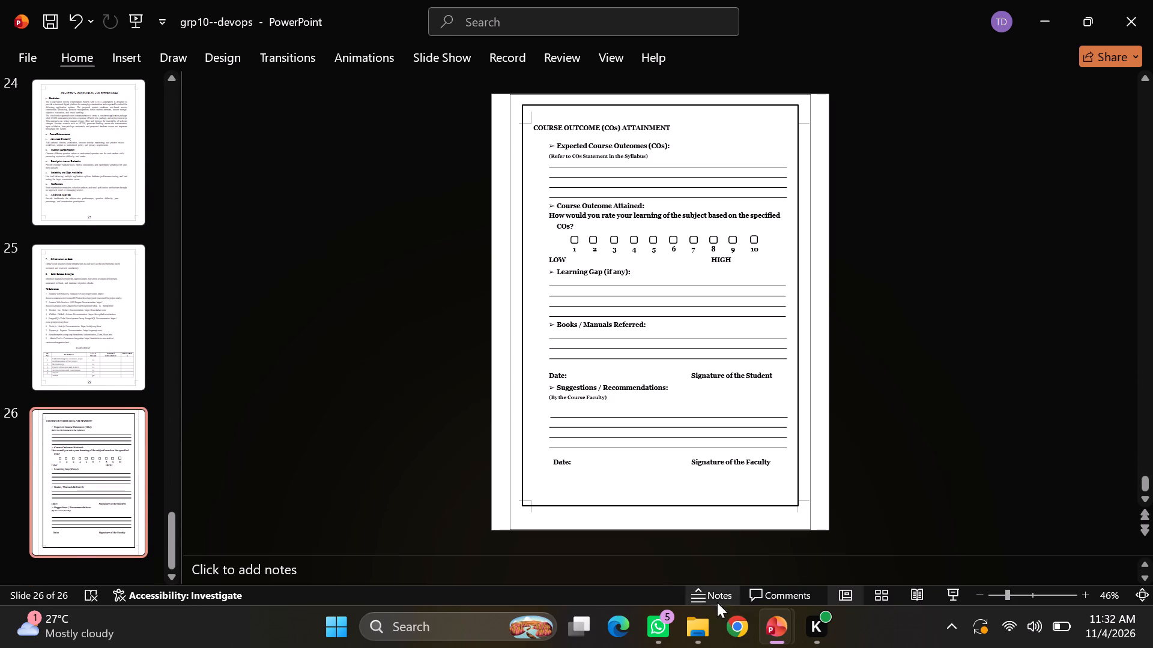
# Review the front pages again, from the declaration on slide 3 through the Chapter 1 introduction on slide 11.
pyautogui.click(291, 401)
pyautogui.scroll(20, 95, 299)
pyautogui.scroll(20, 95, 299)
pyautogui.scroll(20, 95, 299)
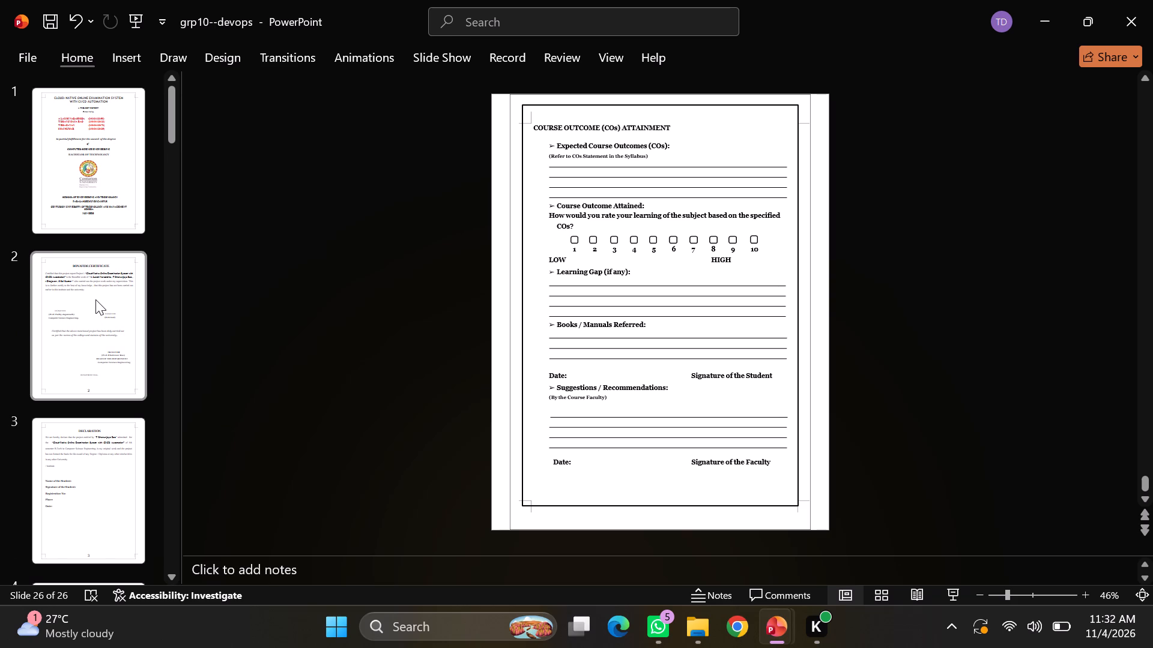
pyautogui.scroll(2, 95, 299)
pyautogui.click(110, 462)
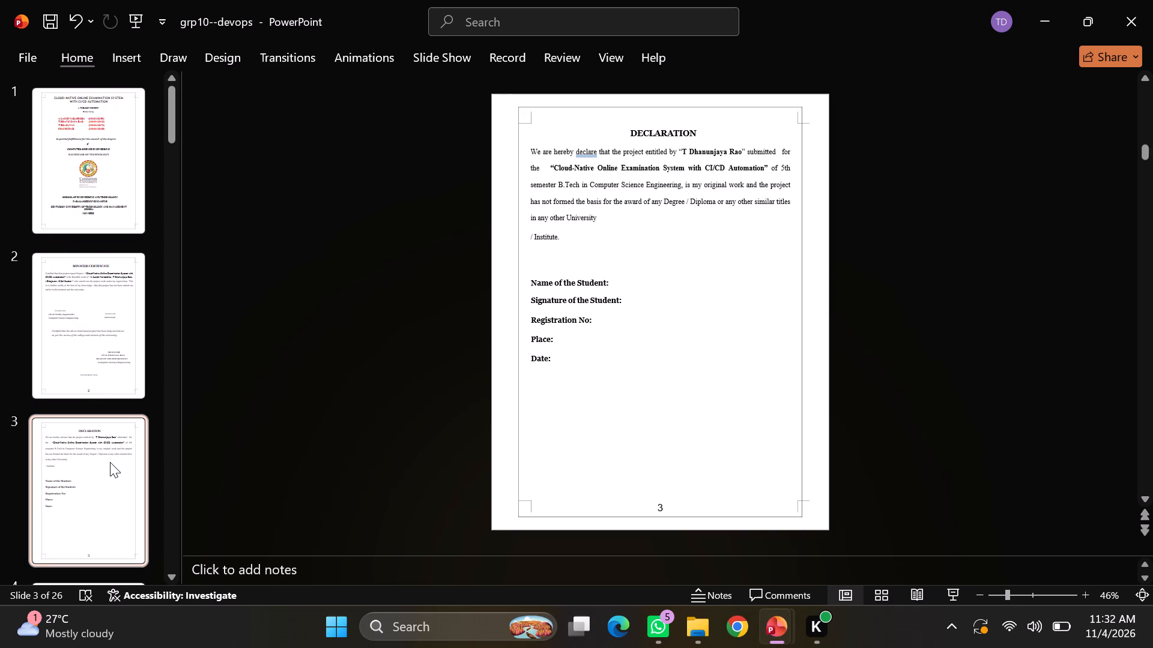
pyautogui.press('Down')
pyautogui.press('Down')
pyautogui.press('Down')
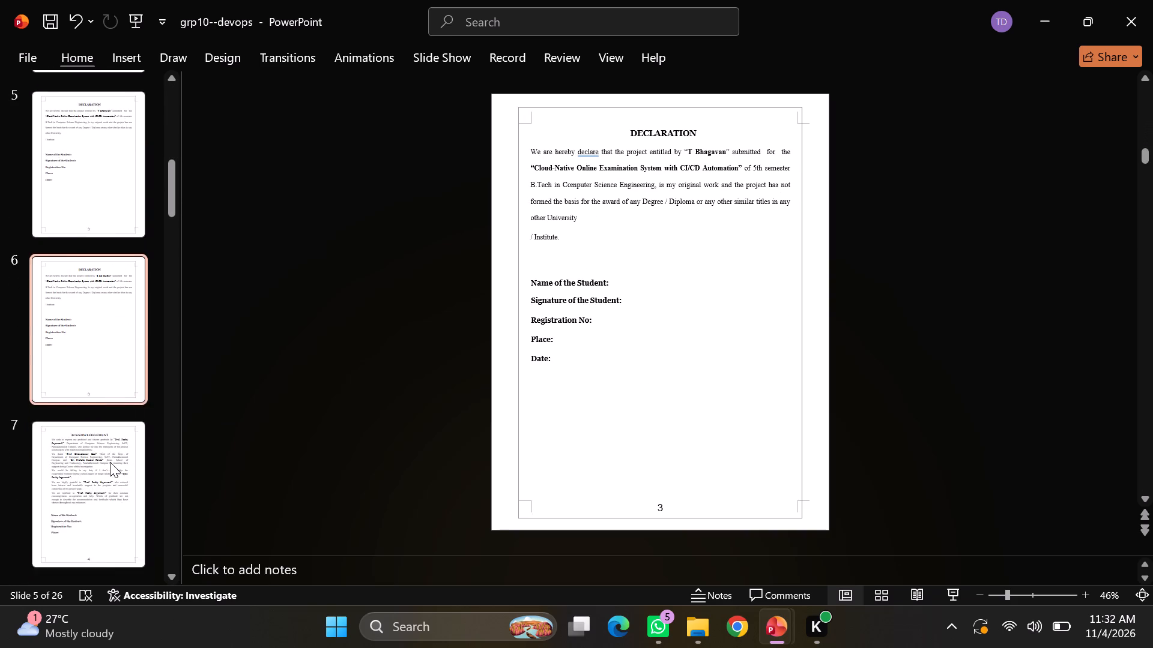
pyautogui.press('Down')
pyautogui.press('Down')
pyautogui.press('Down')
pyautogui.press('Down')
pyautogui.press('Down')
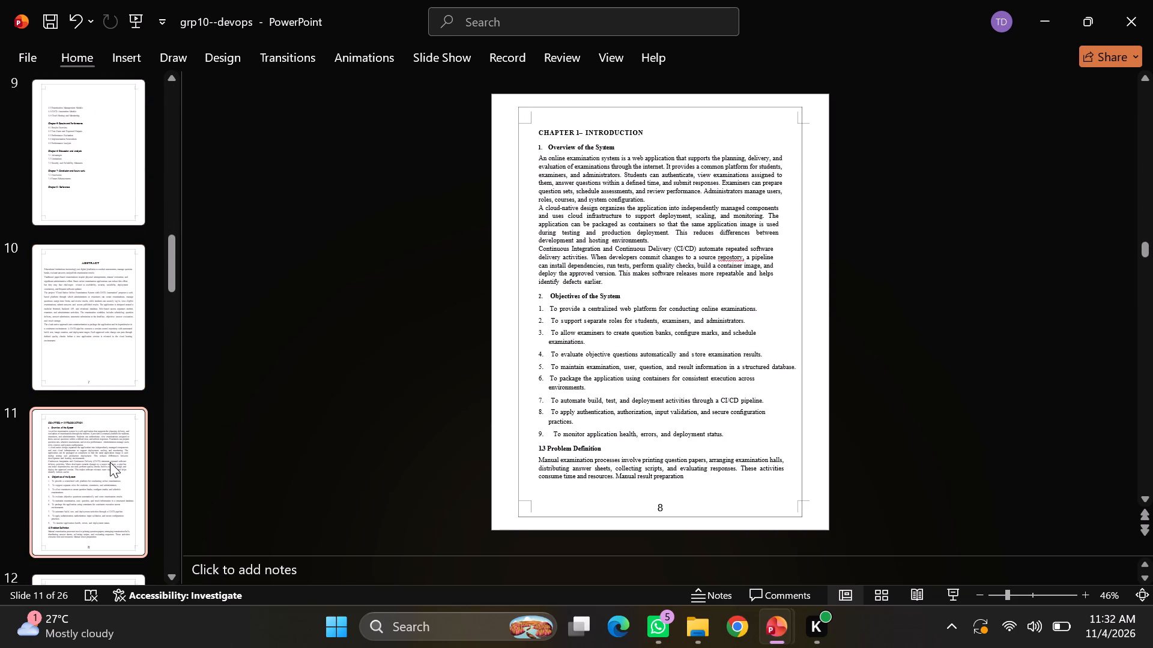
# On the Table of content slide, add a dotted leader and page number 6 after "1.1 Overview of the system".
pyautogui.press('Up')
pyautogui.press('Up')
pyautogui.press('Up')
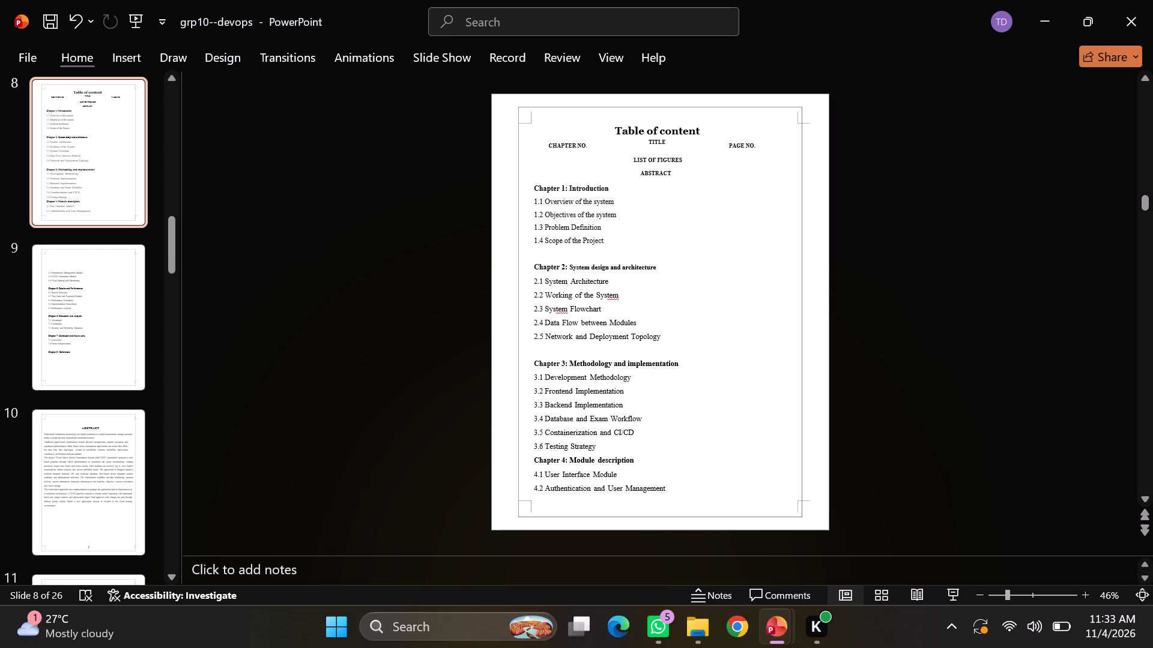
pyautogui.click(616, 203)
pyautogui.press('.')
pyautogui.press('.')
pyautogui.press('.')
pyautogui.press('.')
pyautogui.press('.')
pyautogui.press('.')
pyautogui.press('.')
pyautogui.press('.')
pyautogui.press('.')
pyautogui.press('.')
pyautogui.press('.')
pyautogui.press('.')
pyautogui.press('.')
pyautogui.press('.')
pyautogui.press('.')
pyautogui.press('.')
pyautogui.press('.')
pyautogui.press('.')
pyautogui.press('.')
pyautogui.press('.')
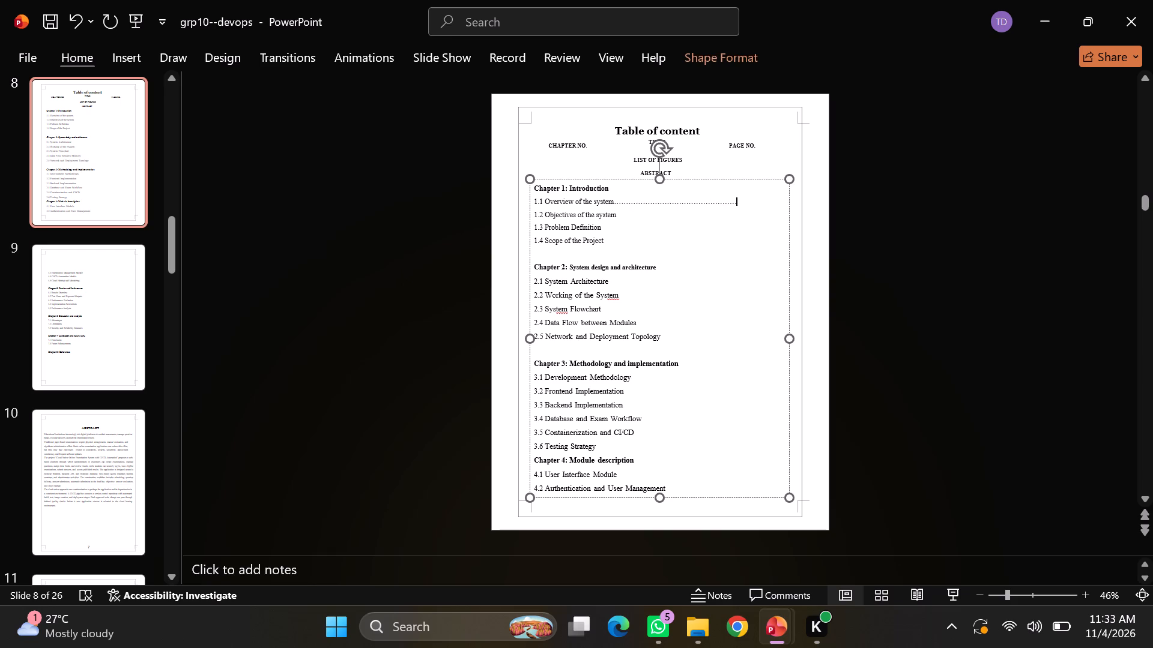
pyautogui.press('6')
# Set the page number after "1.1 Overview of the system" in the table of contents to 7.
pyautogui.press('BackSpace')
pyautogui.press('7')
pyautogui.press('Down')
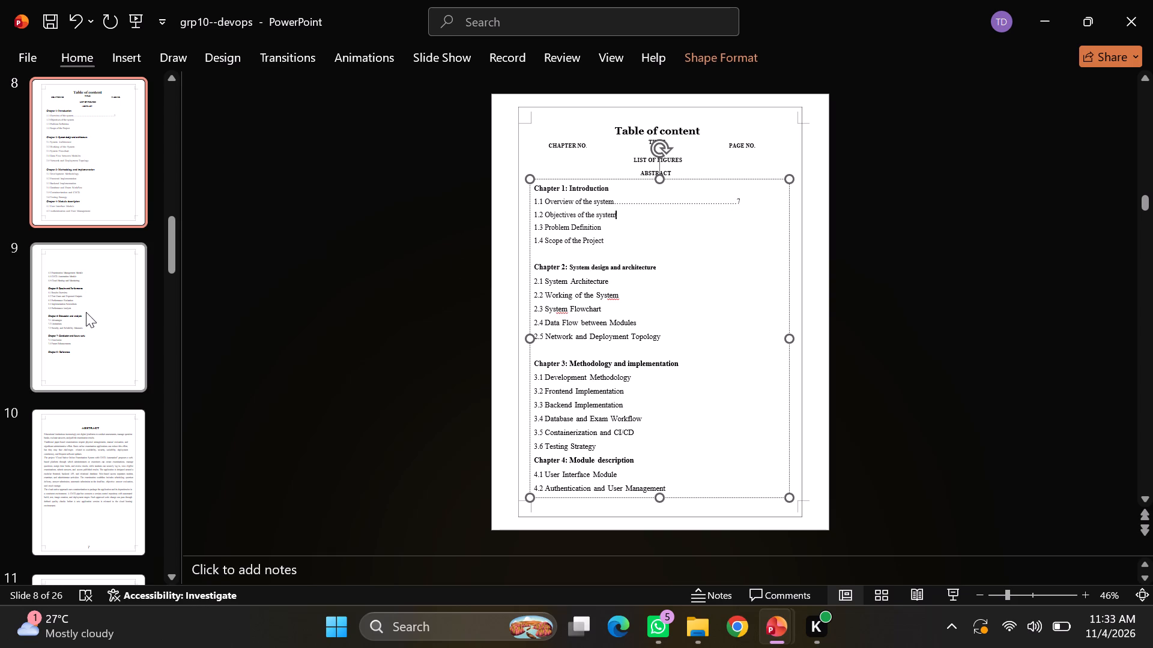
# Check the abstract slide's page number, and add a dotted leader and page number 7 after "ABSTRACT" on the Table of content slide.
pyautogui.click(90, 454)
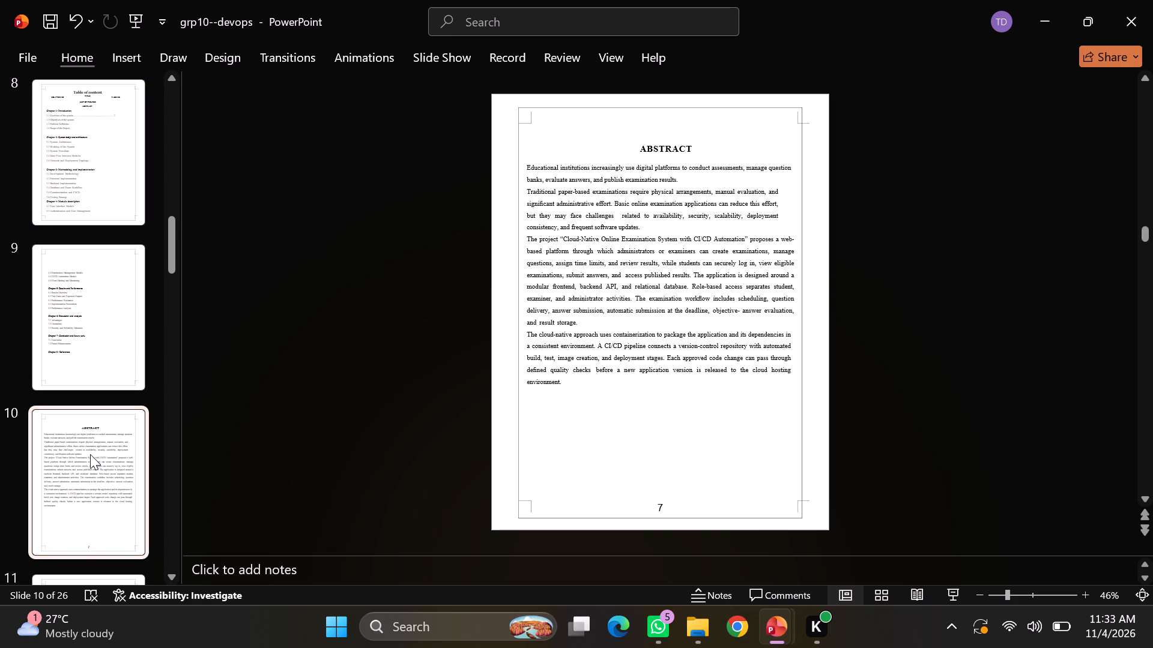
pyautogui.press('Up')
pyautogui.press('Up')
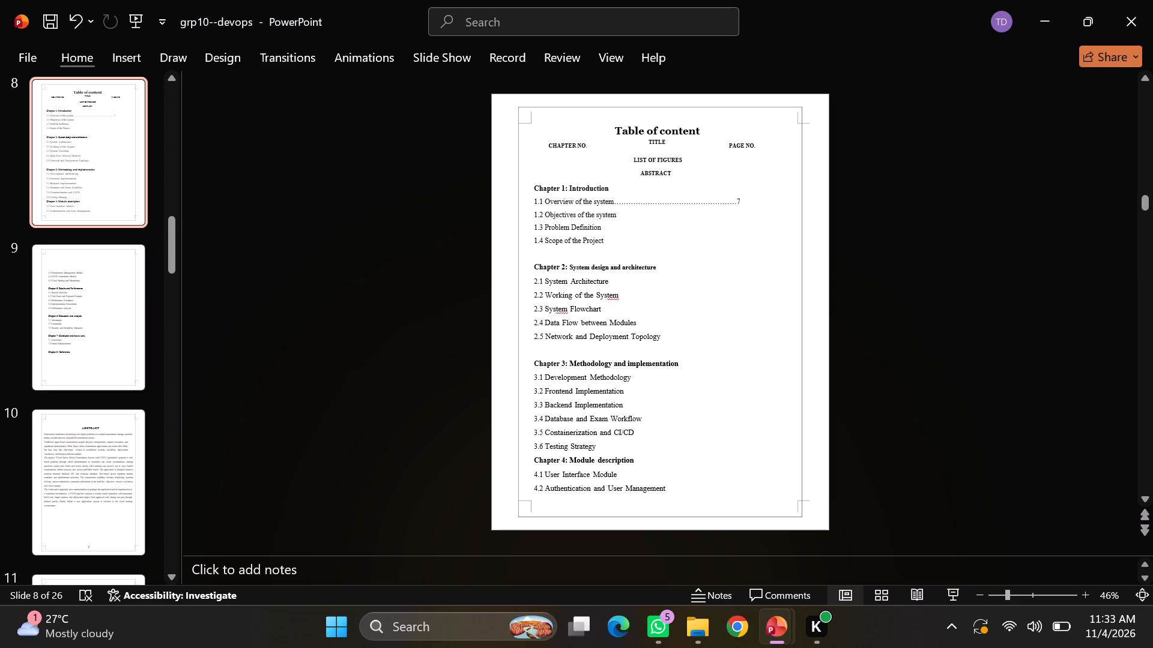
pyautogui.click(680, 174)
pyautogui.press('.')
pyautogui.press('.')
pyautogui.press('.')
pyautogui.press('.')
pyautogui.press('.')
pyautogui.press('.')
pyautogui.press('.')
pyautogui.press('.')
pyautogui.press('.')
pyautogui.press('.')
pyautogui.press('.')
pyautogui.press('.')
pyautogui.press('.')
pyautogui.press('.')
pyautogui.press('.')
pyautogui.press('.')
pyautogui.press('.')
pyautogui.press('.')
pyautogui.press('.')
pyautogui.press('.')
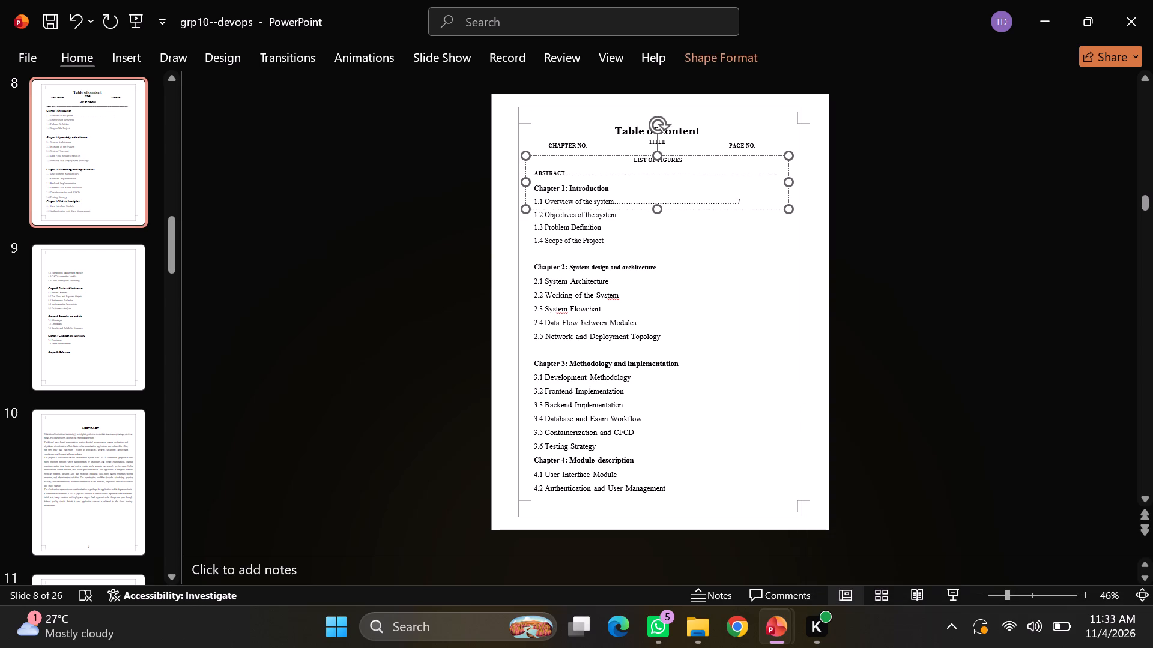
pyautogui.press('BackSpace')
pyautogui.press('BackSpace')
pyautogui.press('BackSpace')
pyautogui.press('BackSpace')
pyautogui.press('BackSpace')
pyautogui.press('BackSpace')
pyautogui.press('BackSpace')
pyautogui.press('BackSpace')
pyautogui.press('BackSpace')
pyautogui.press('BackSpace')
pyautogui.press('BackSpace')
pyautogui.press('BackSpace')
pyautogui.press('BackSpace')
pyautogui.press('BackSpace')
pyautogui.press('BackSpace')
pyautogui.press('BackSpace')
pyautogui.press('BackSpace')
pyautogui.press('BackSpace')
pyautogui.press('BackSpace')
pyautogui.press('BackSpace')
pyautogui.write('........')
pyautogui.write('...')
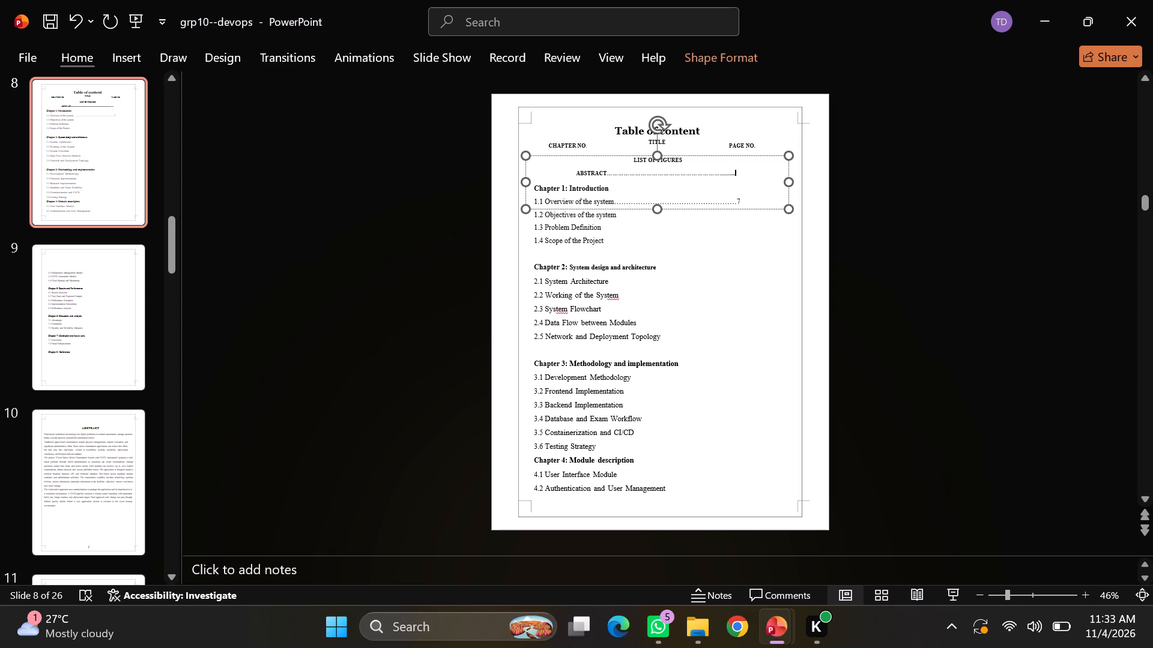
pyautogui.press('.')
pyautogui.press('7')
# Re-enter the page number of the ABSTRACT entry in the table of contents as 7.
pyautogui.click(482, 185)
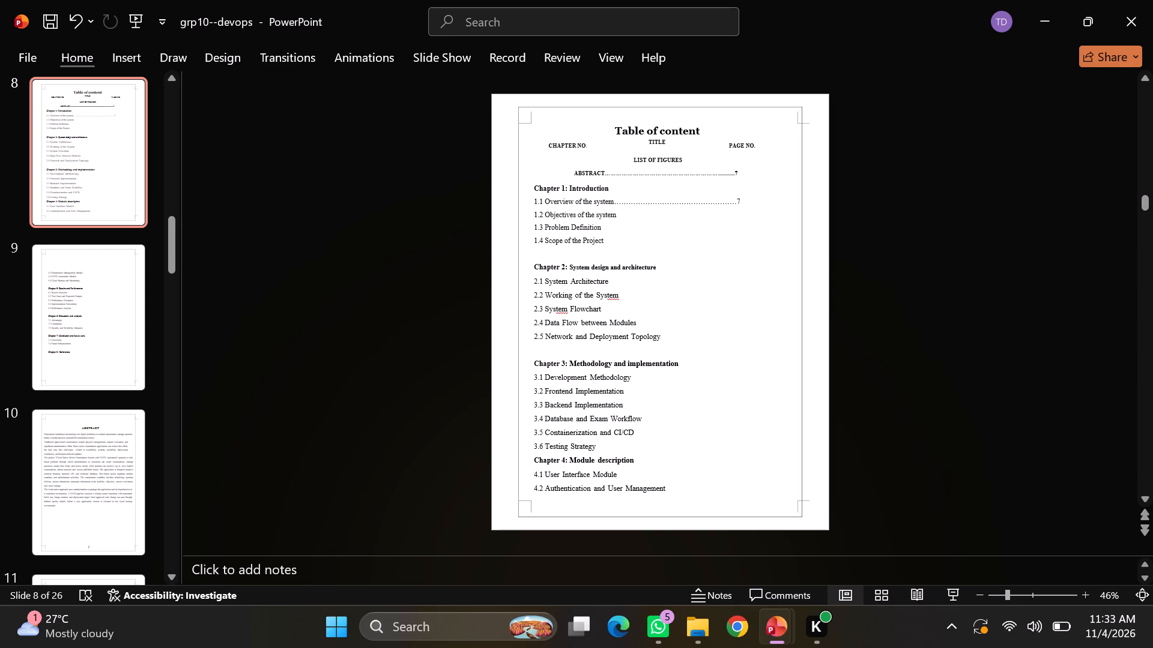
pyautogui.click(740, 166)
pyautogui.press('BackSpace')
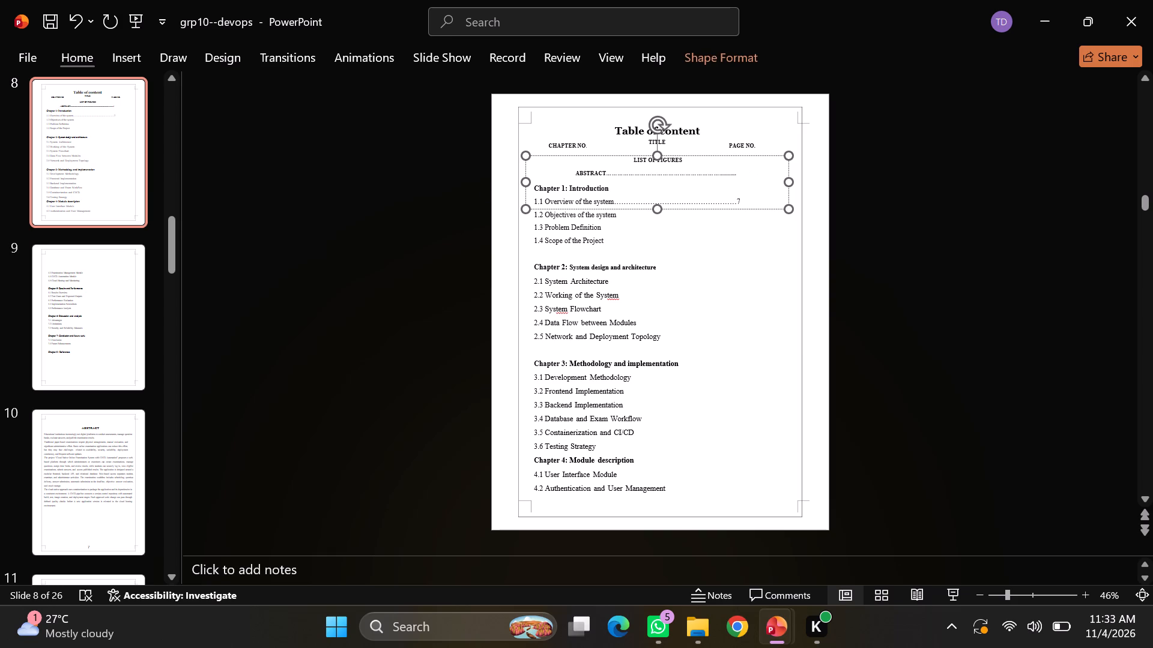
pyautogui.press('7')
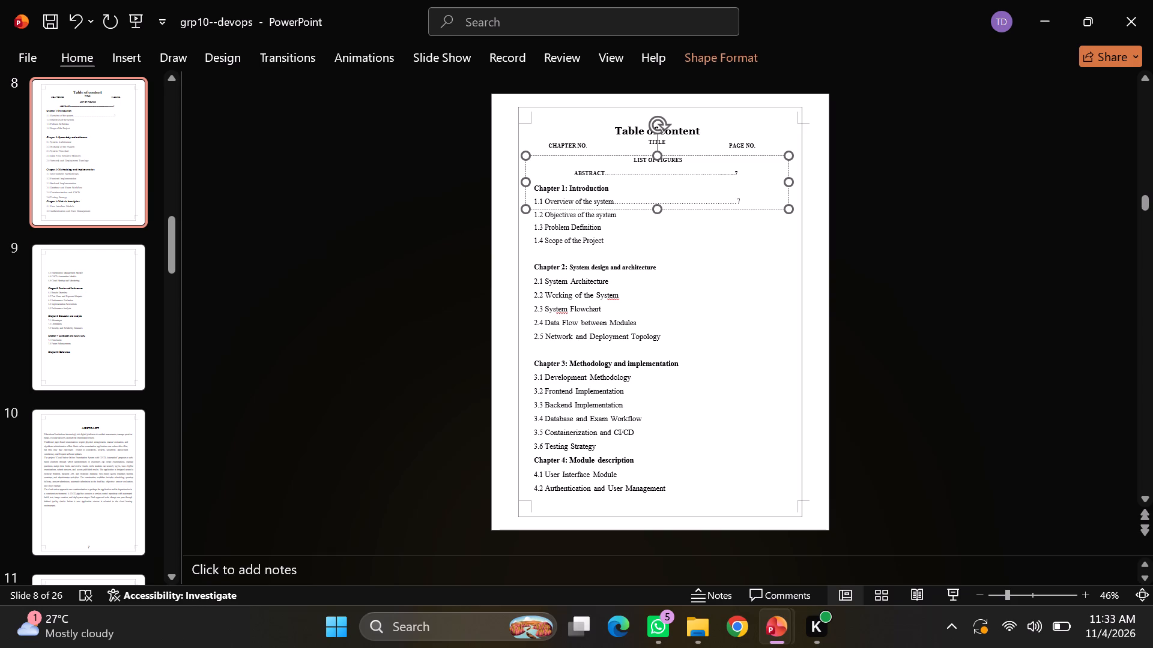
# Remove the bold formatting from the ABSTRACT entry's dotted leader and page number, keeping the word ABSTRACT bold.
pyautogui.doubleClick(740, 169)
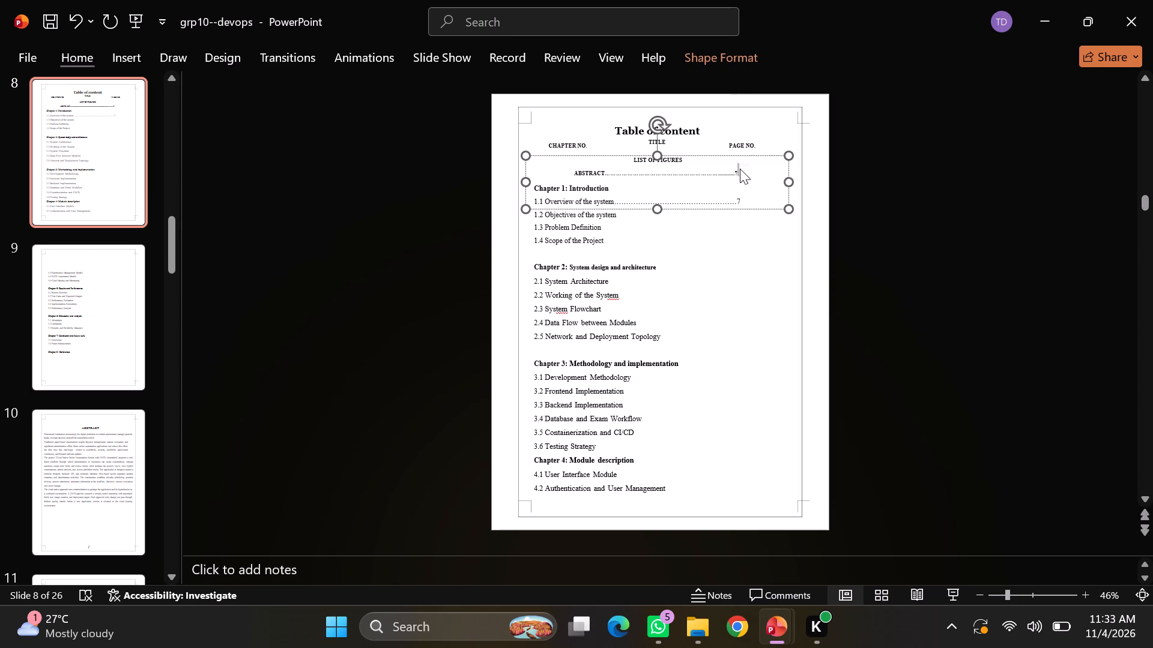
pyautogui.click(740, 169)
pyautogui.scroll(2, 740, 169)
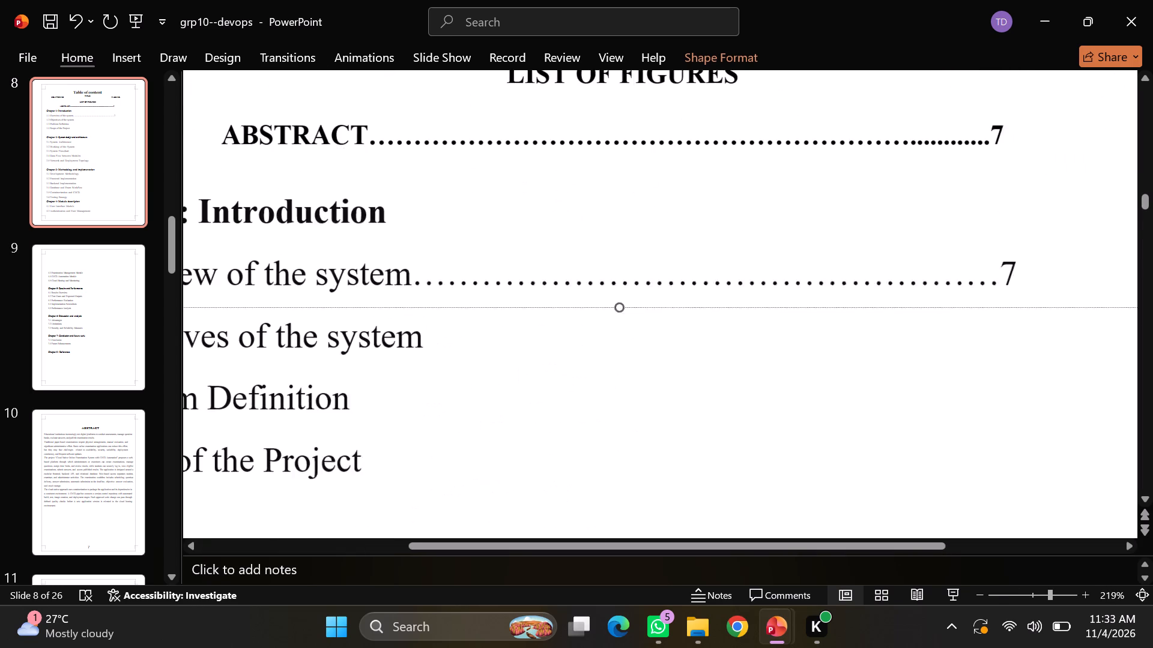
pyautogui.moveTo(1006, 193); pyautogui.dragTo(990, 194)
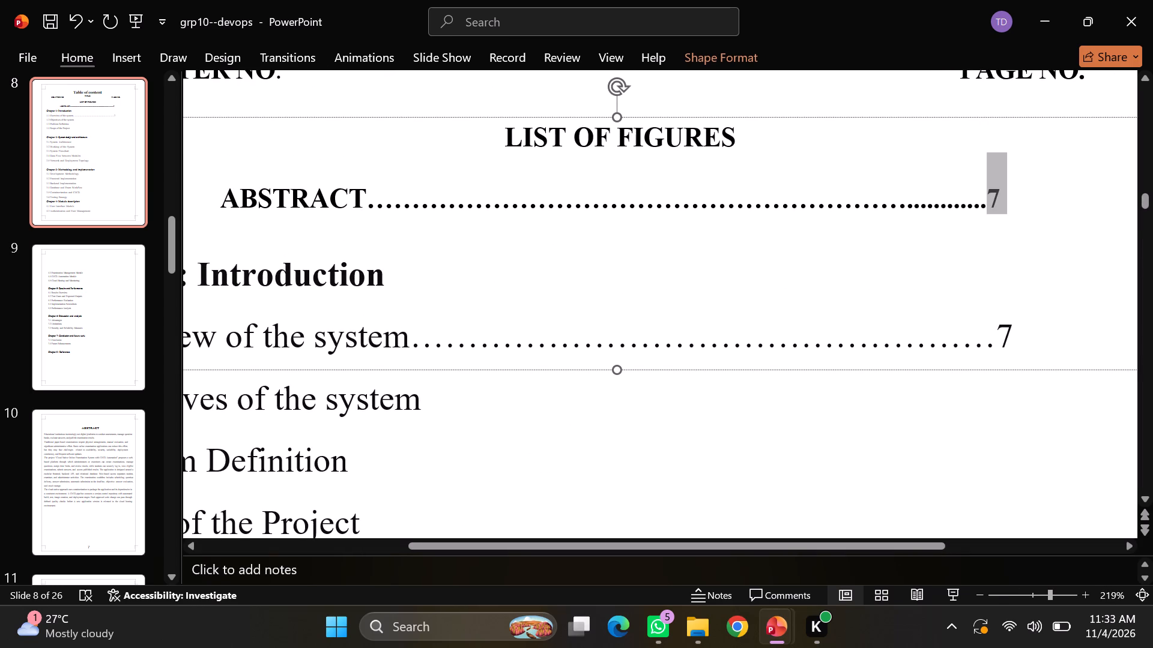
pyautogui.moveTo(990, 194); pyautogui.dragTo(988, 194)
pyautogui.hotkey('ctrl', 'b')
pyautogui.click(787, 295)
pyautogui.moveTo(1006, 197); pyautogui.dragTo(430, 192)
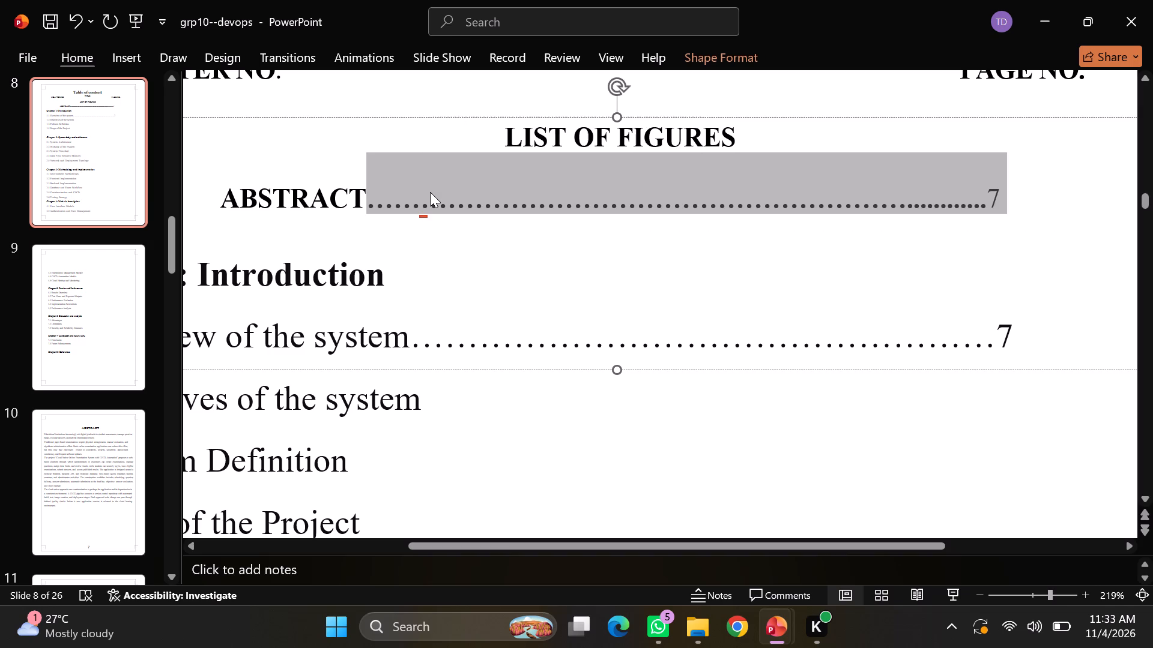
pyautogui.hotkey('ctrl', 'b')
pyautogui.hotkey('ctrl', 'b')
pyautogui.hotkey('ctrl', 'b')
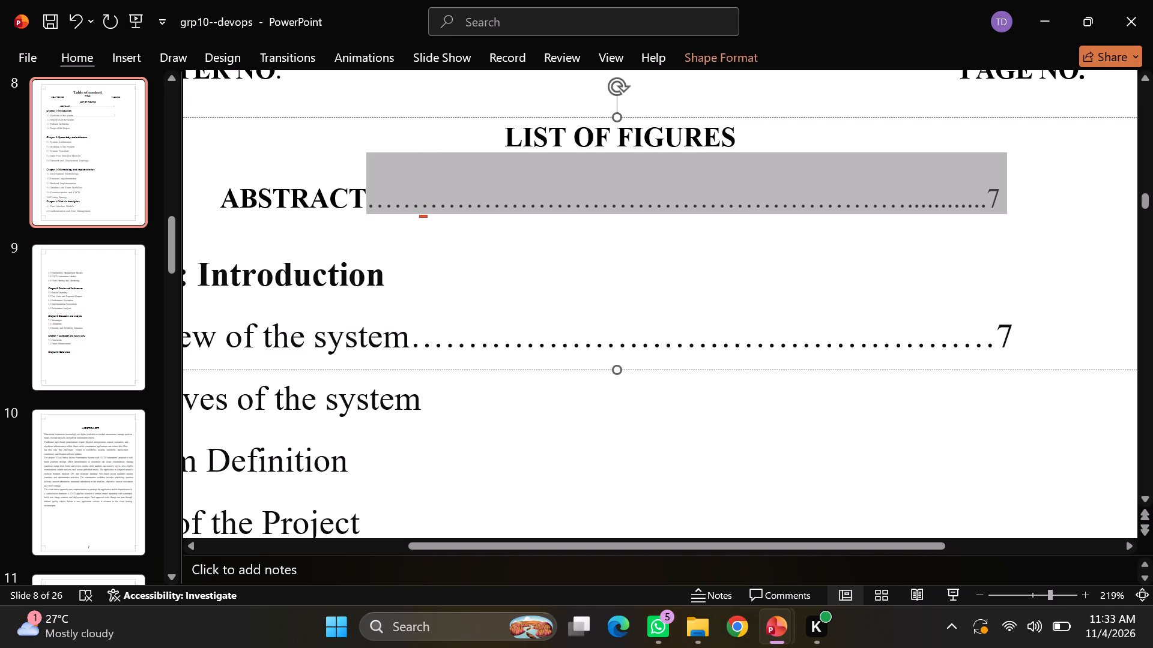
pyautogui.click(673, 287)
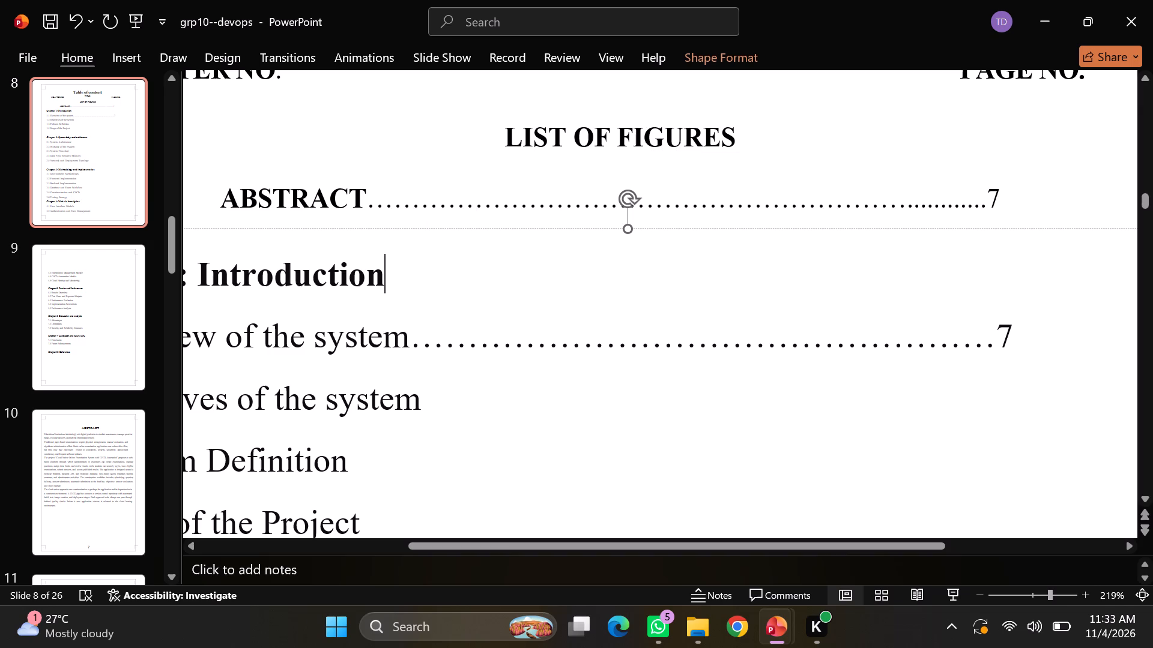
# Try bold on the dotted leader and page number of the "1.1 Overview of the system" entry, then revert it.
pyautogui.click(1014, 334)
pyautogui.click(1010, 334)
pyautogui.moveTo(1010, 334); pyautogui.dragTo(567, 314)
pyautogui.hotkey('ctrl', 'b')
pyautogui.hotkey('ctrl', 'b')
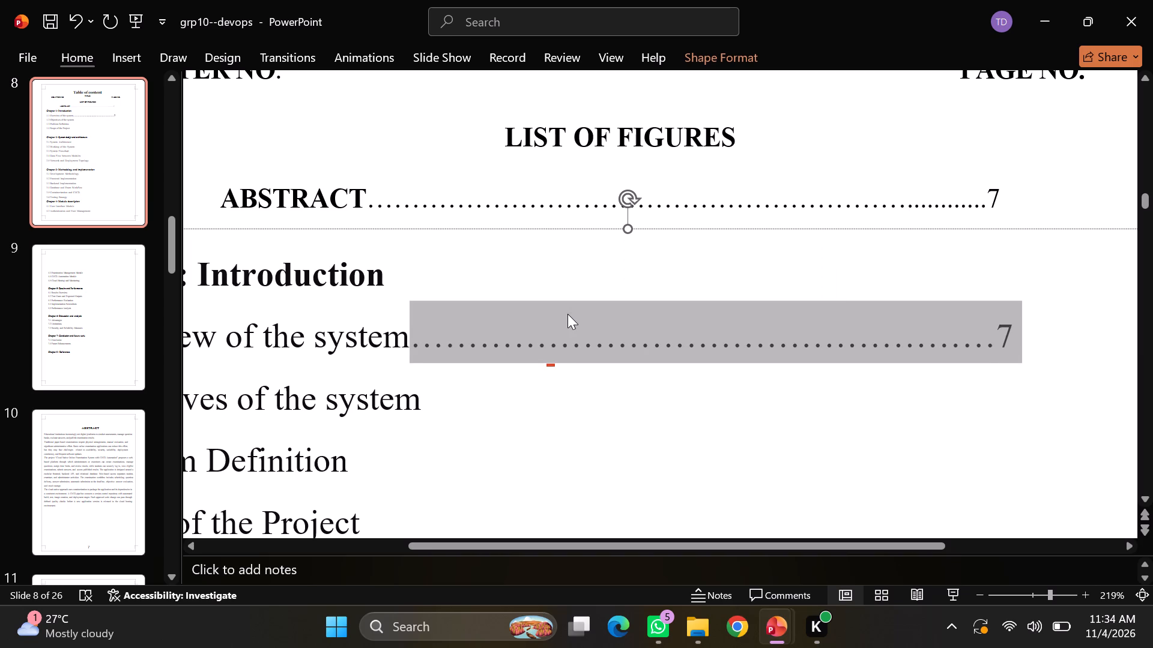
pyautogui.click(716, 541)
# Replace the page number of the "1.1 Overview of the system" entry with 8, adjusting the end of its dotted leader.
pyautogui.click(1002, 331)
pyautogui.click(1013, 331)
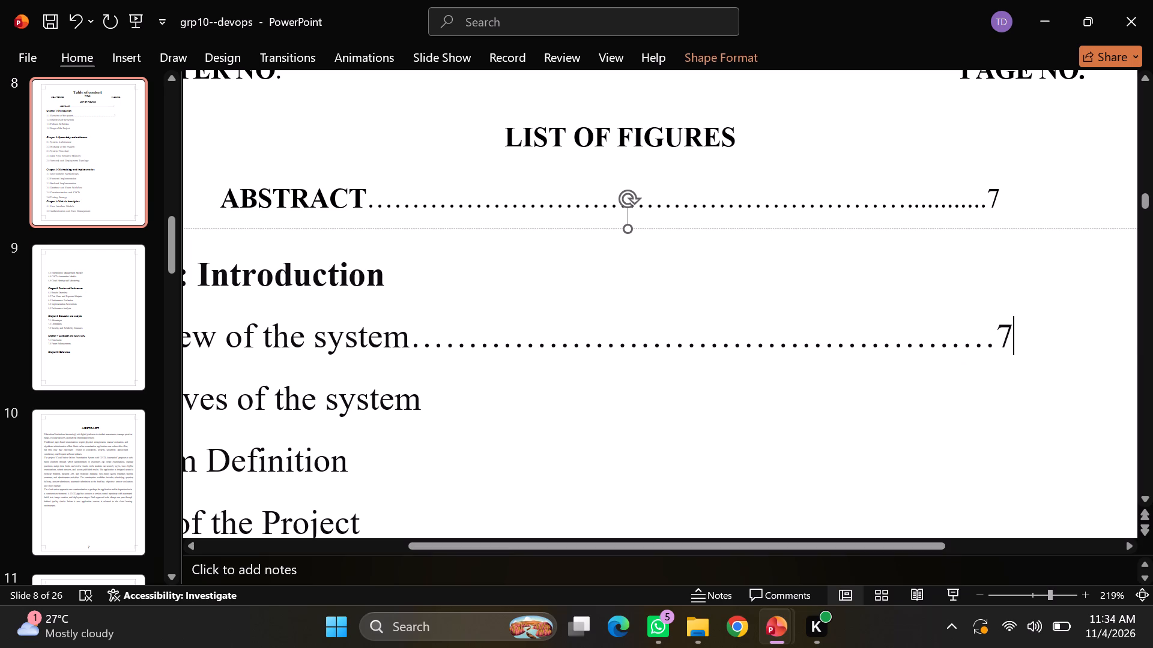
pyautogui.press('BackSpace')
pyautogui.press('BackSpace')
pyautogui.press('.')
pyautogui.press('.')
pyautogui.press('.')
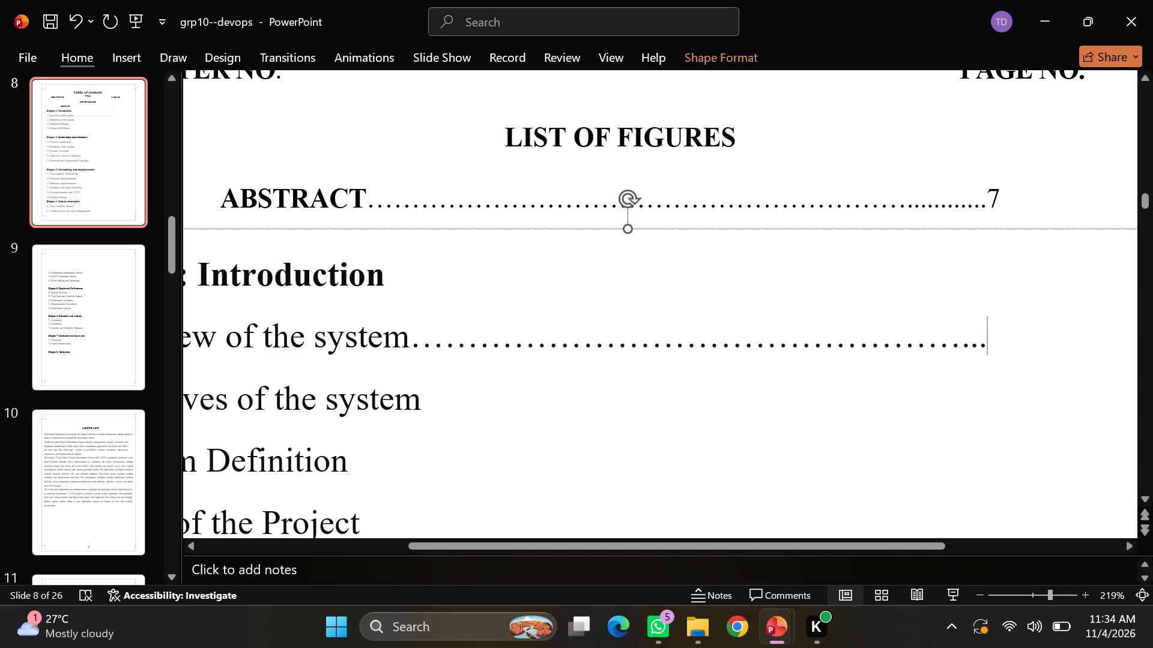
pyautogui.press('8')
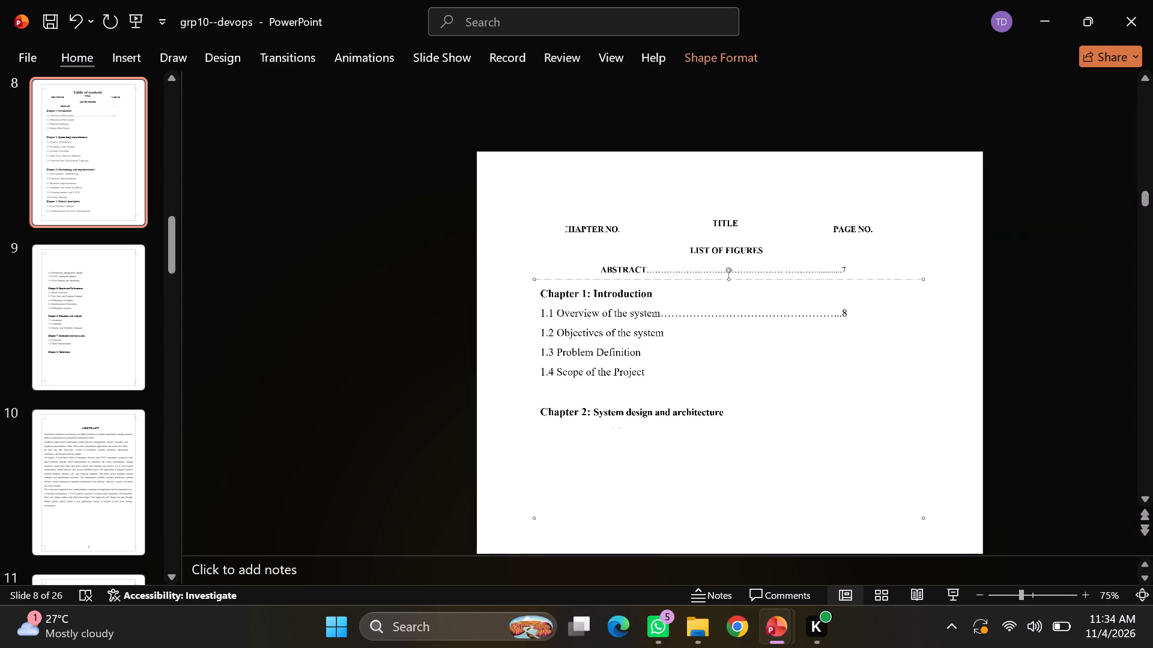
pyautogui.click(396, 275)
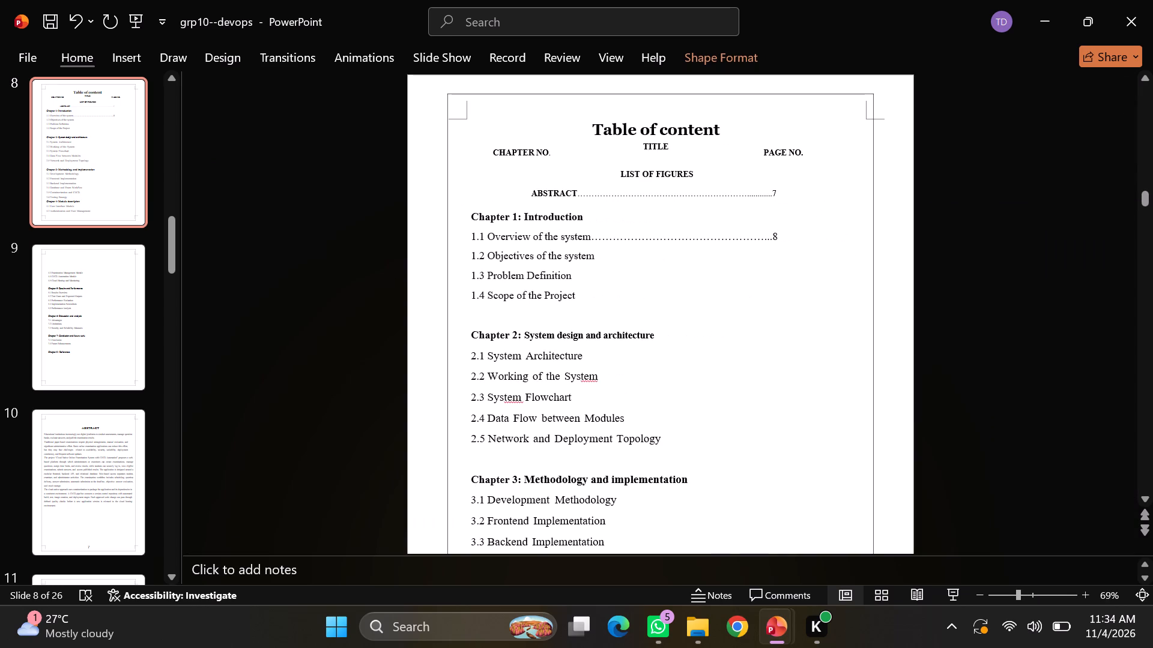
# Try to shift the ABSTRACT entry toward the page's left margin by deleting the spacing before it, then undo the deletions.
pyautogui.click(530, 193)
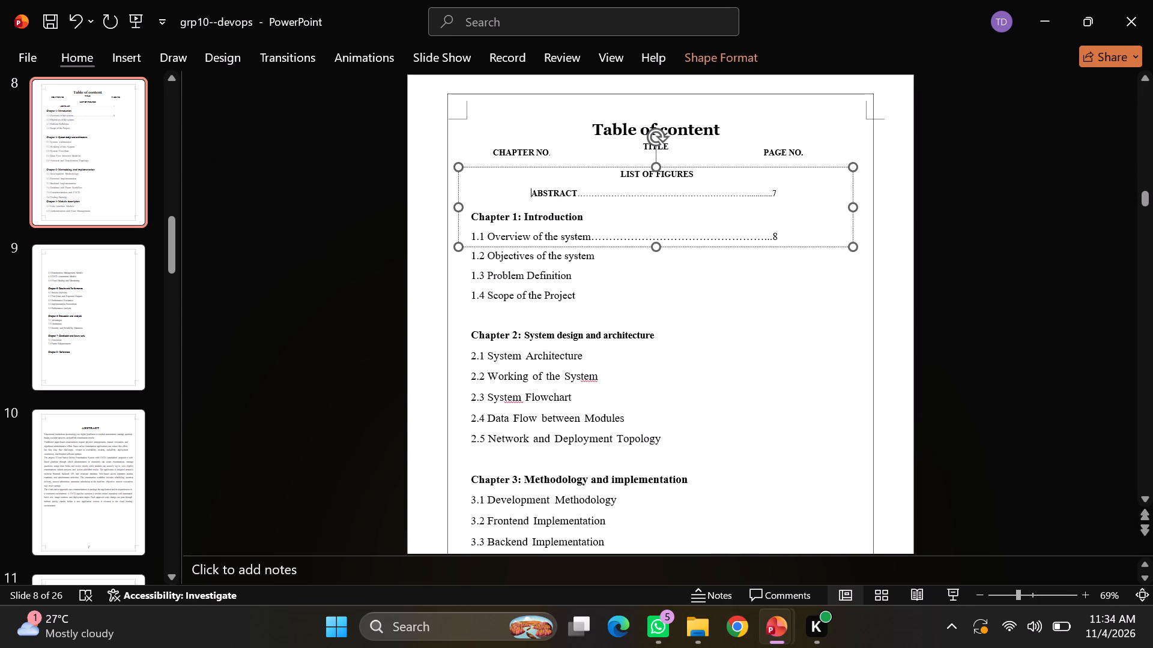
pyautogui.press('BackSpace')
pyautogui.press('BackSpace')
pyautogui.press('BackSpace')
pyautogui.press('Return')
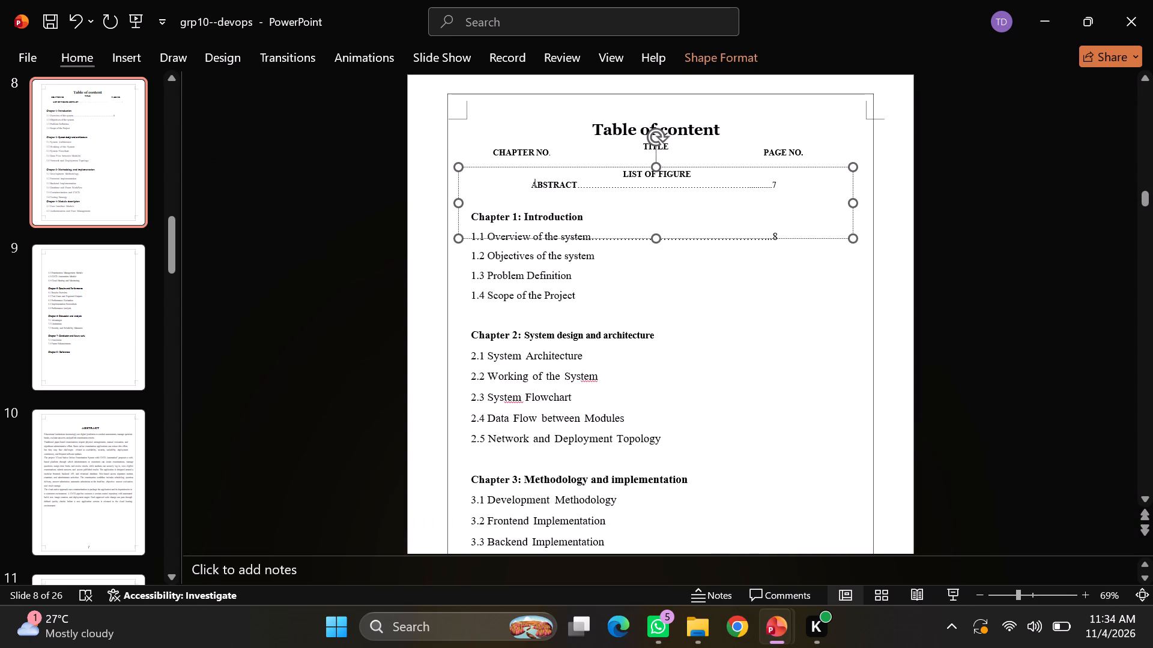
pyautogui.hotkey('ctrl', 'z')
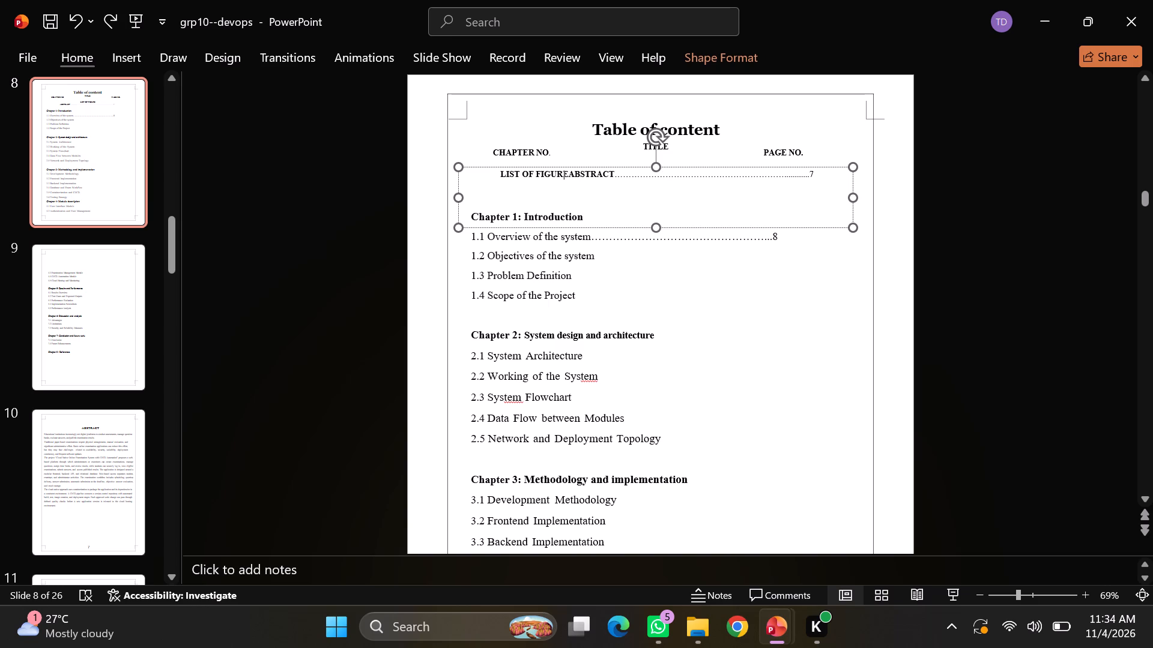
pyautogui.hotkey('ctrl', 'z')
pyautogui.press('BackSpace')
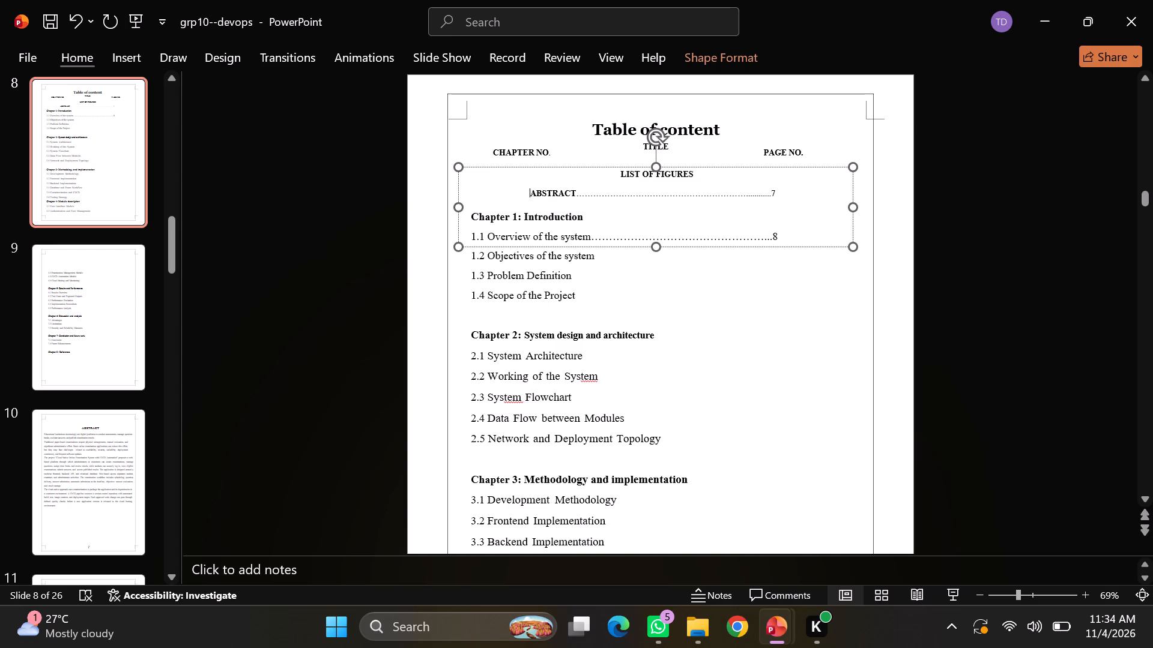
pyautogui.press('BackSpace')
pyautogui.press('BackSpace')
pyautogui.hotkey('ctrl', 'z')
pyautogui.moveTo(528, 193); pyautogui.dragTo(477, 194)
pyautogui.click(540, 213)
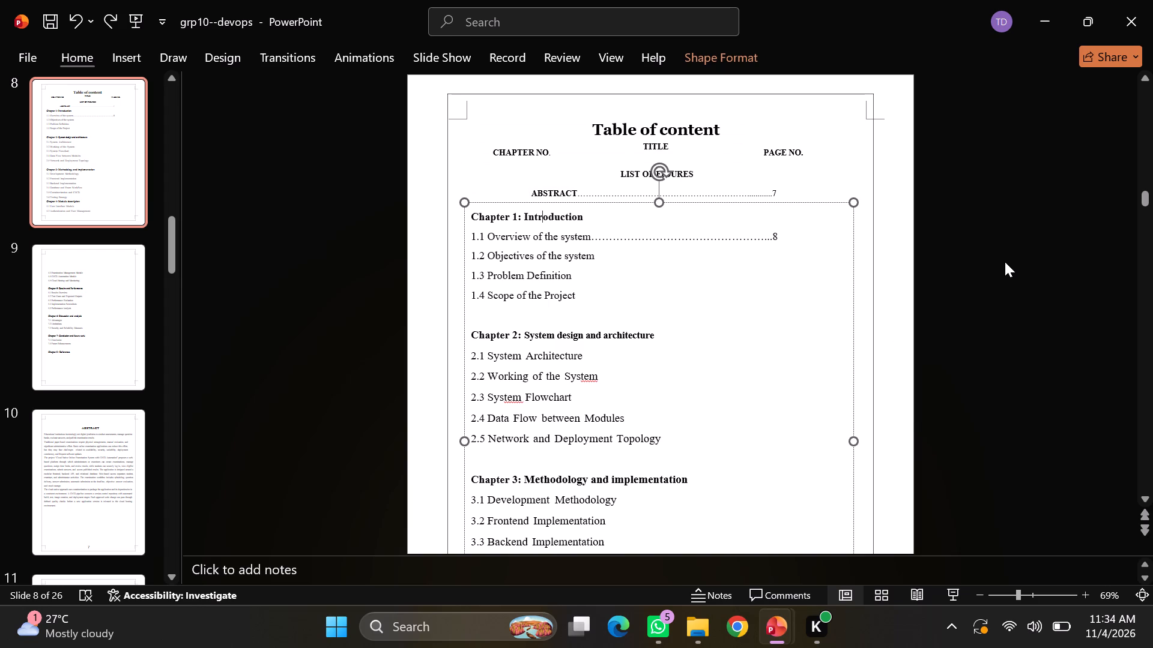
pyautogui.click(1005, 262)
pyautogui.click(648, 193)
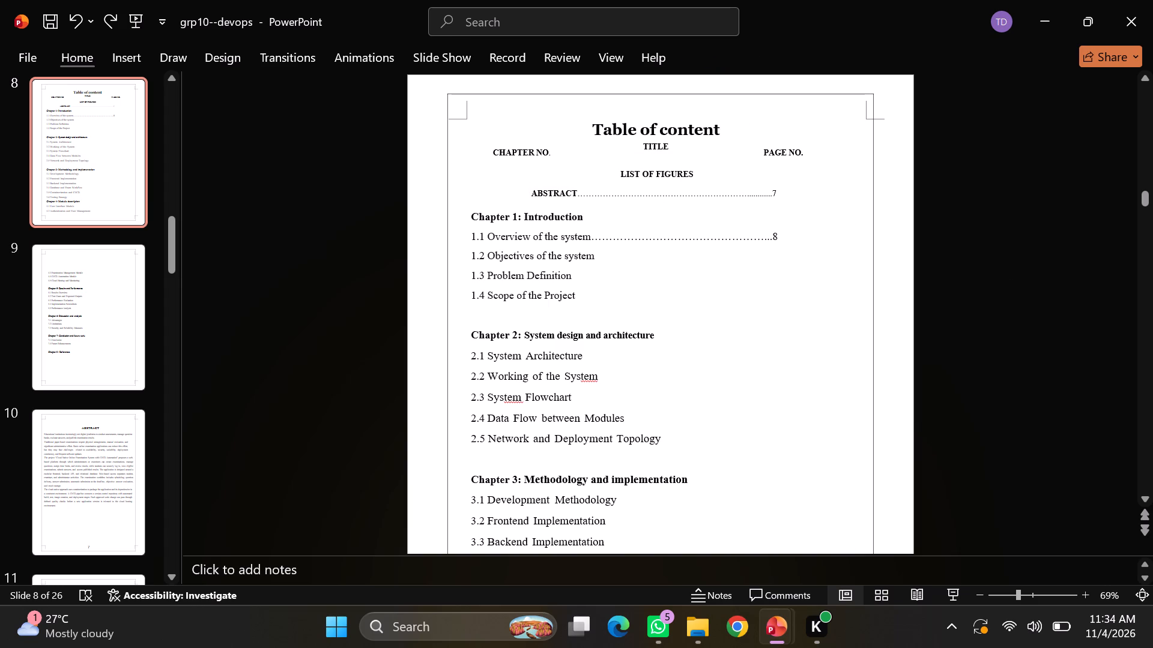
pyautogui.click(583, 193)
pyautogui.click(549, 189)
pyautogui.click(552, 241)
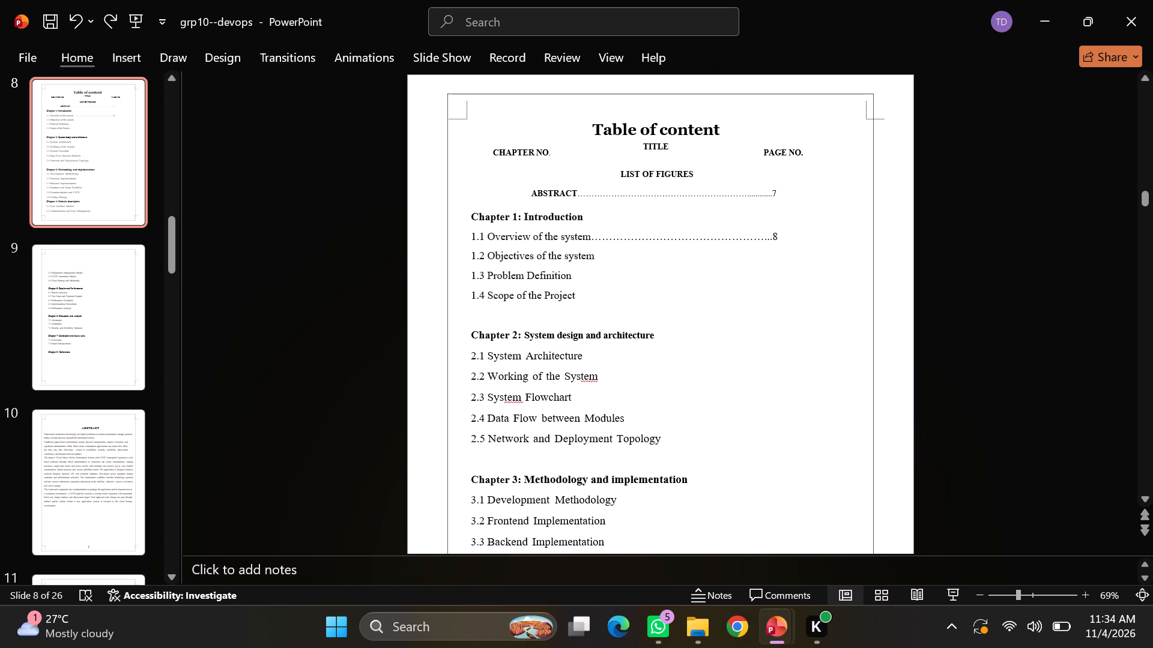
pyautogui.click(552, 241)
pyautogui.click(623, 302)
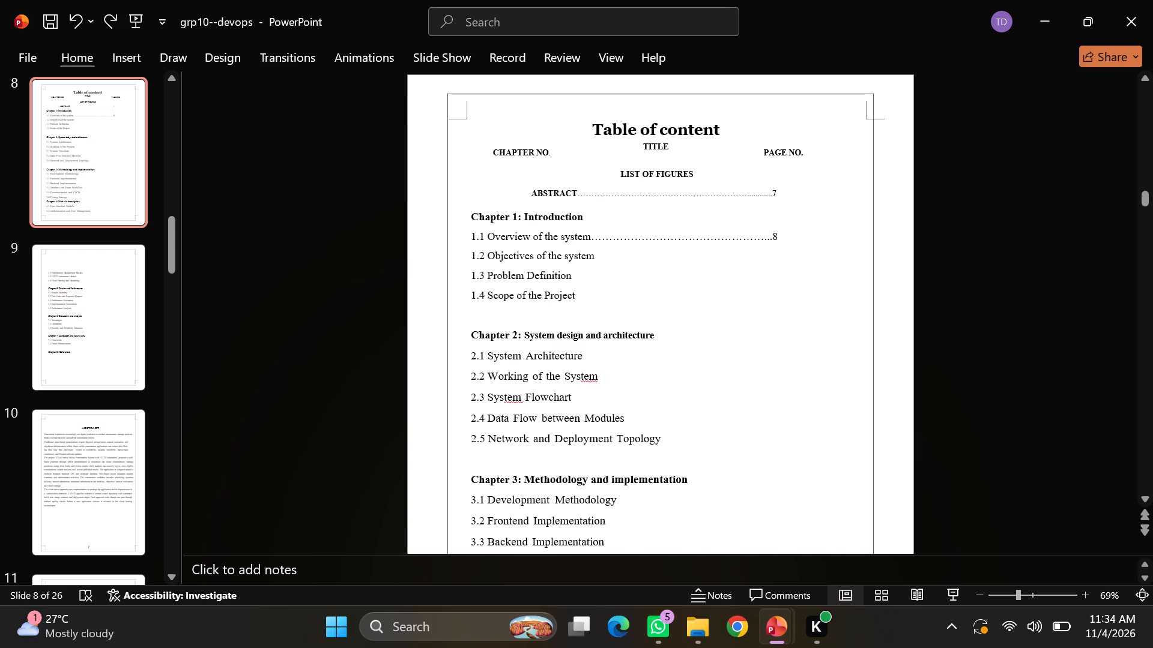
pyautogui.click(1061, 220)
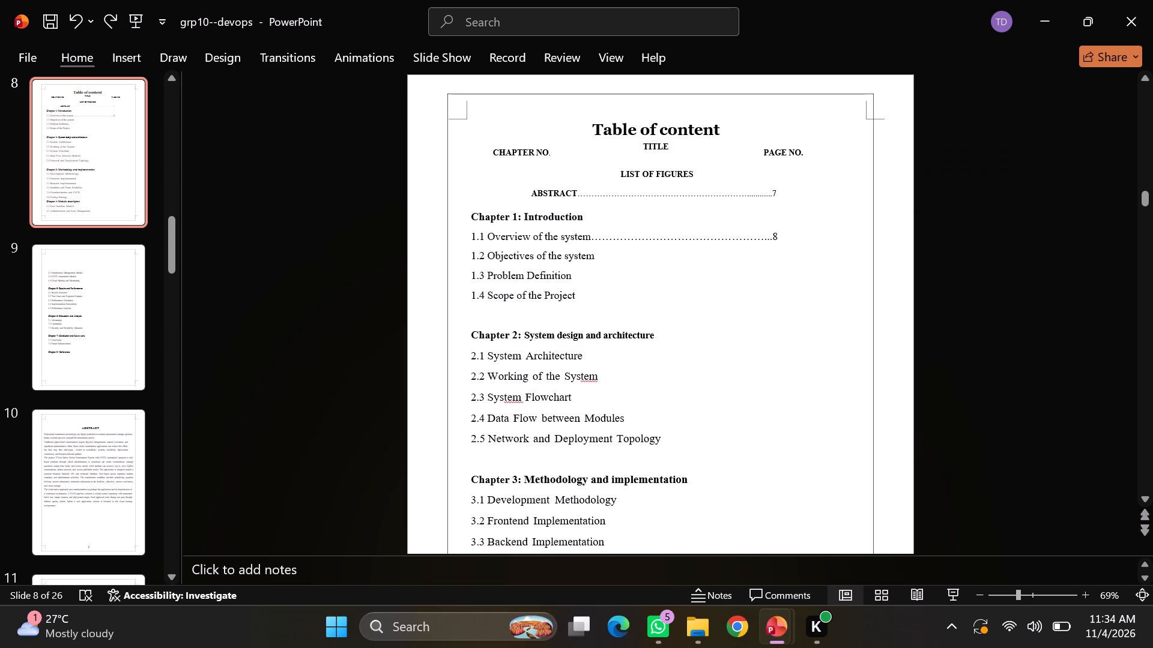
# Delete the whole ABSTRACT entry and retype the word ABSTRACT near the left margin, on the line above "Chapter 1: Introduction".
pyautogui.click(557, 191)
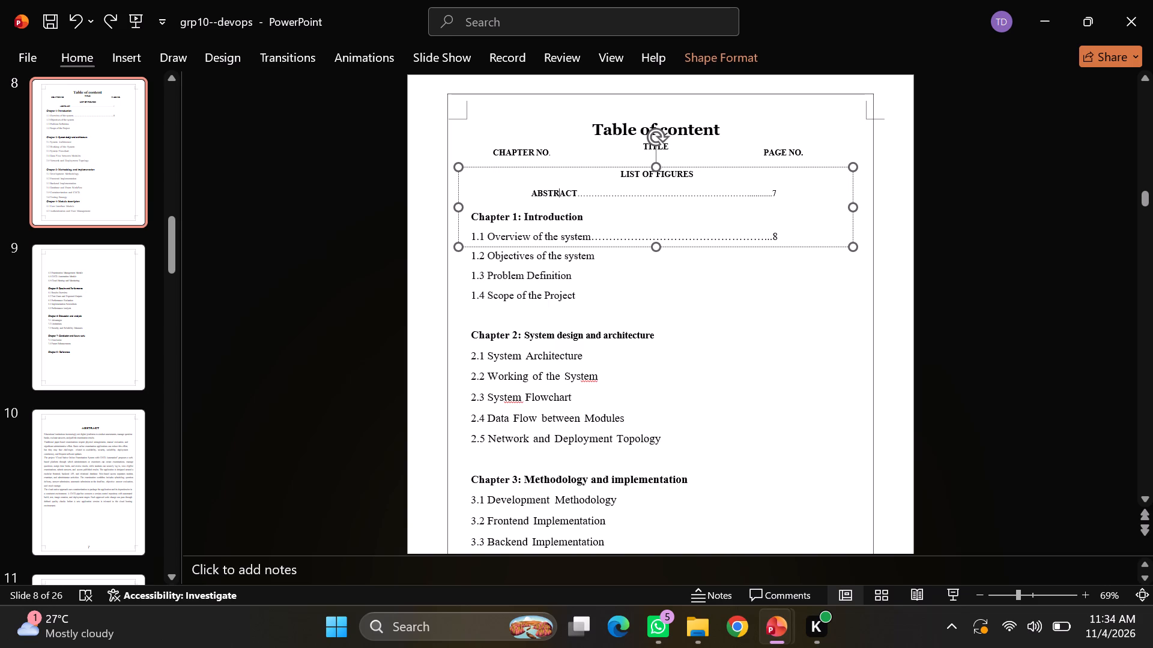
pyautogui.moveTo(778, 194); pyautogui.dragTo(526, 186)
pyautogui.press('BackSpace')
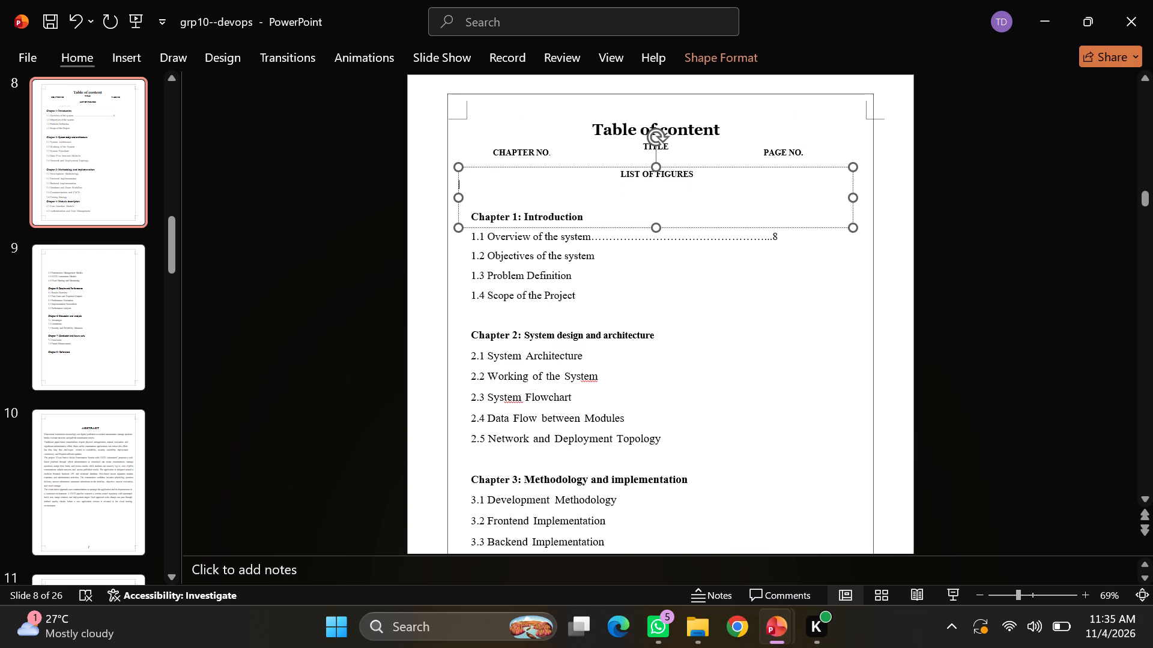
pyautogui.click(483, 194)
pyautogui.write('AB')
pyautogui.write('STACT')
pyautogui.click(104, 450)
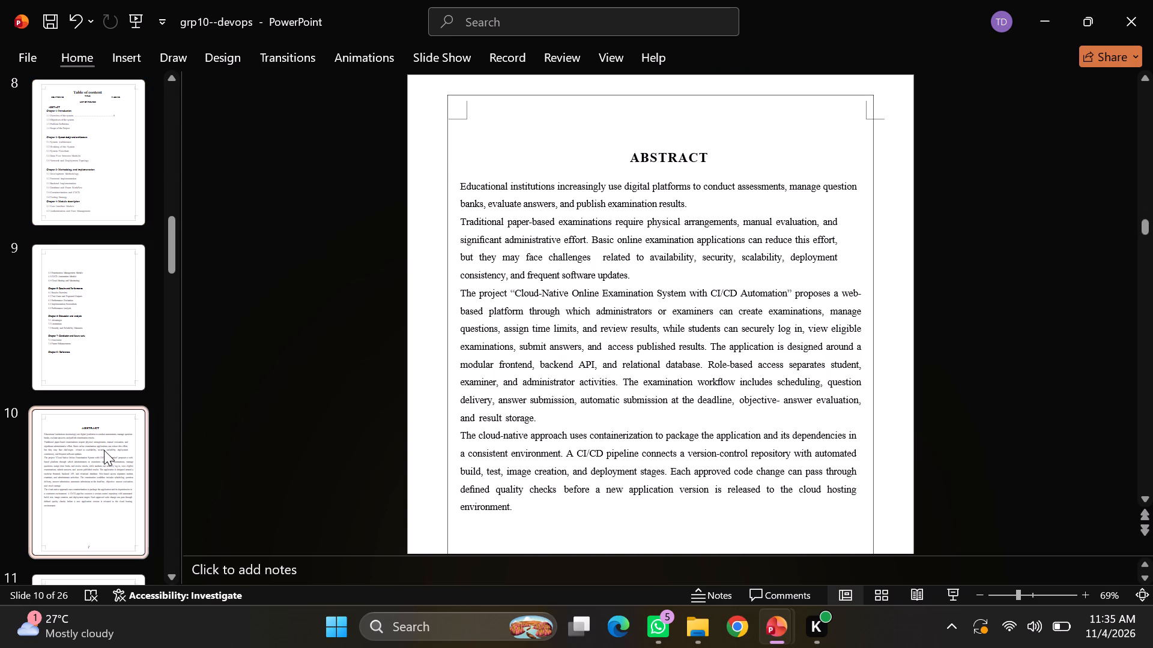
pyautogui.click(58, 335)
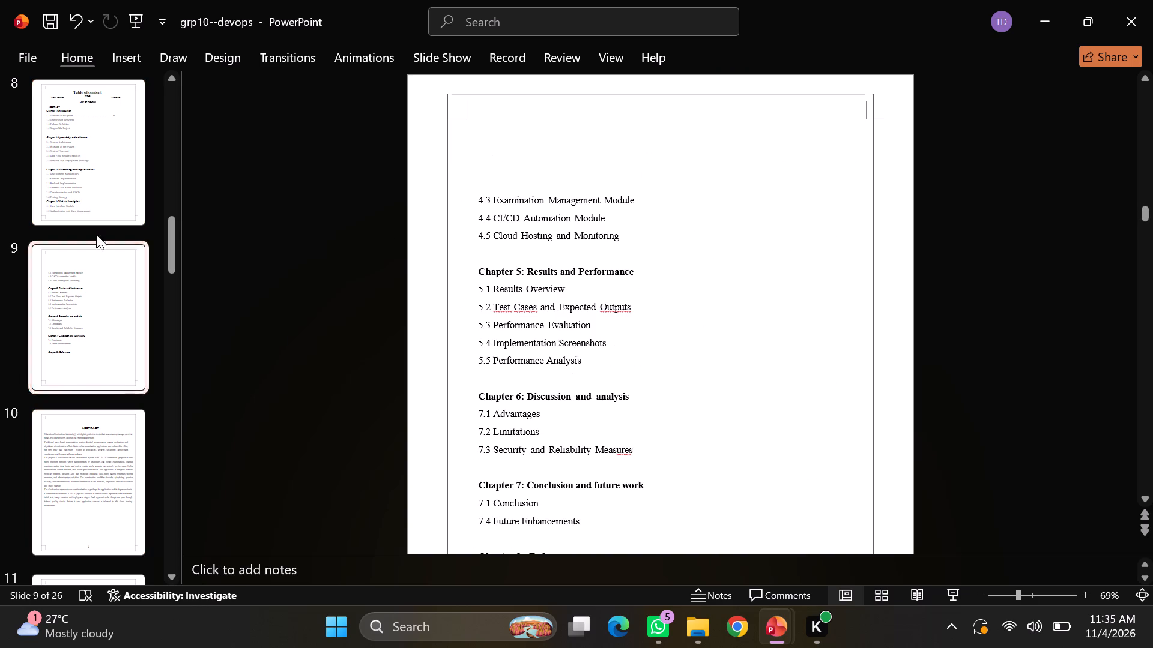
pyautogui.click(97, 134)
pyautogui.click(506, 194)
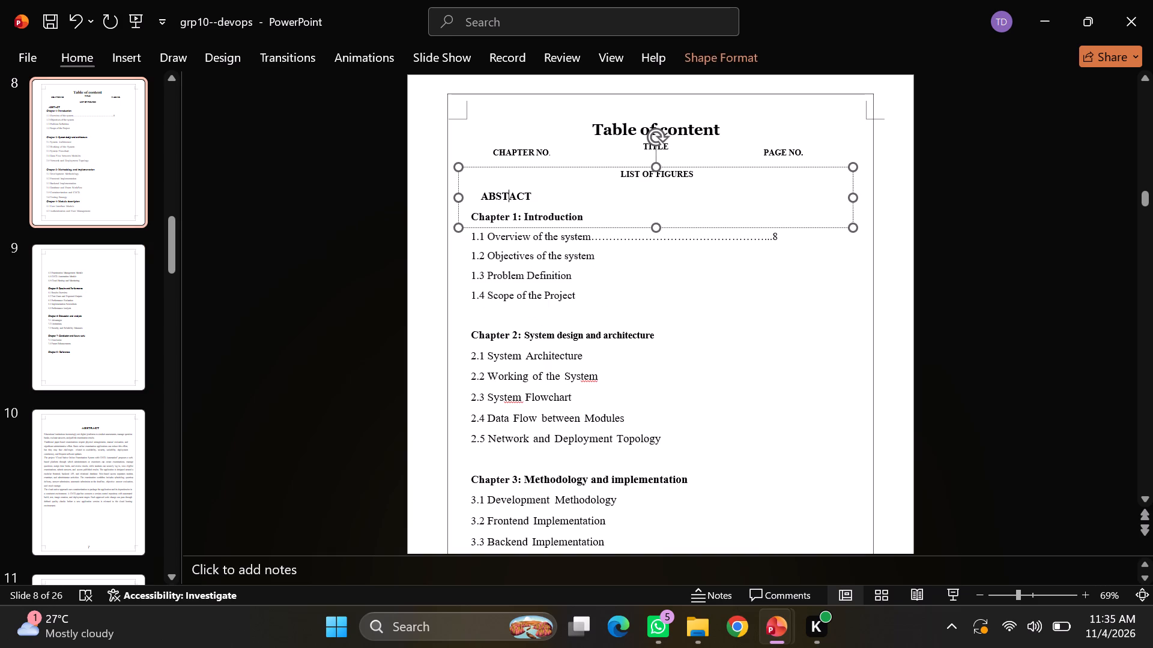
pyautogui.press('r')
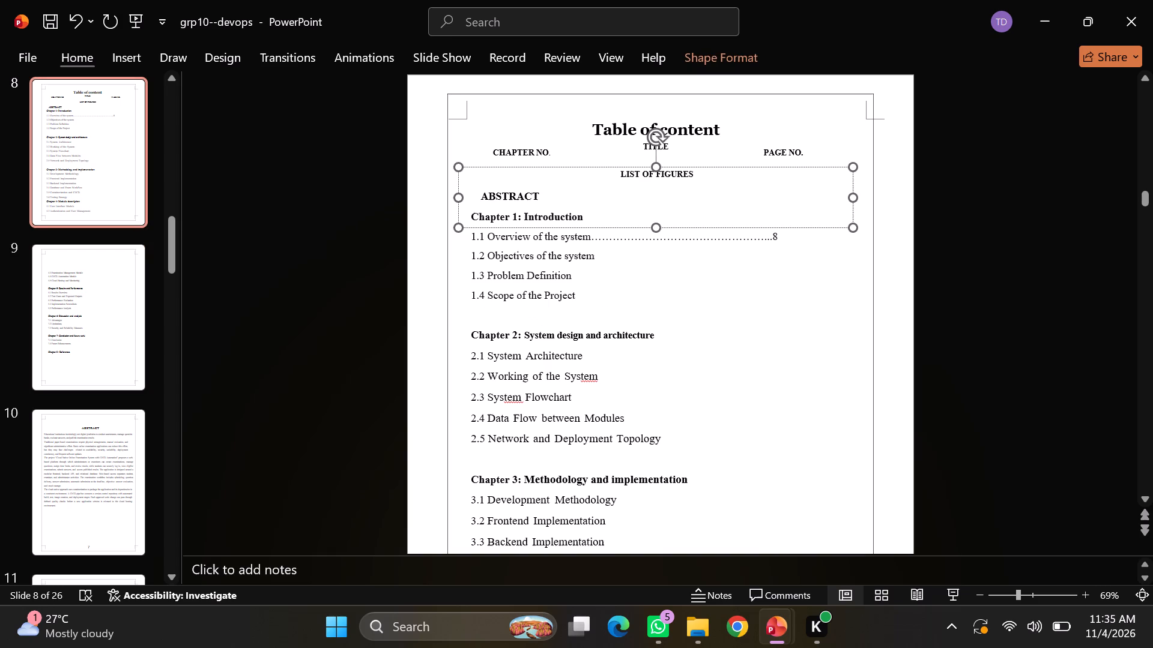
# Add a dotted leader after the retyped word ABSTRACT in the table of contents.
pyautogui.click(547, 193)
pyautogui.press('.')
pyautogui.press('.')
pyautogui.press('.')
pyautogui.press('.')
pyautogui.press('.')
pyautogui.press('.')
pyautogui.press('.')
pyautogui.press('.')
pyautogui.press('.')
pyautogui.press('.')
pyautogui.press('.')
pyautogui.press('.')
pyautogui.press('.')
pyautogui.press('.')
pyautogui.press('.')
pyautogui.press('.')
pyautogui.press('.')
pyautogui.press('.')
pyautogui.press('.')
pyautogui.press('.')
# Remove the leading spaces before ABSTRACT so the entry lines up with the "Chapter 1: Introduction" heading.
pyautogui.click(491, 199)
pyautogui.press('Left')
pyautogui.press('BackSpace')
pyautogui.press('BackSpace')
pyautogui.press('BackSpace')
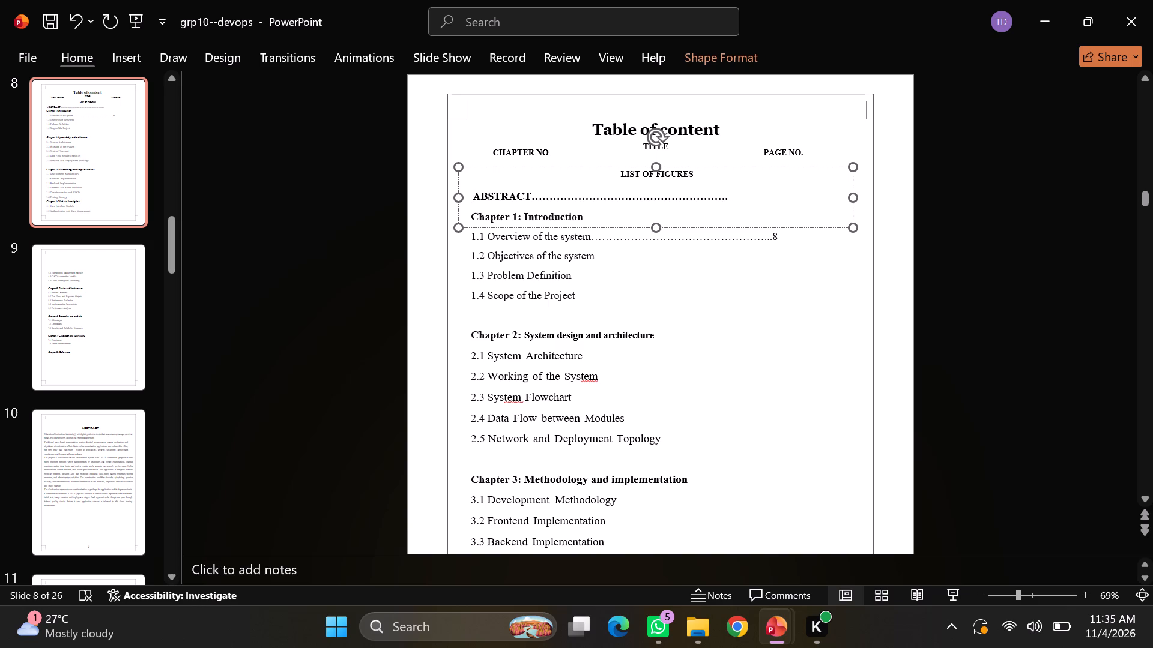
# Extend the ABSTRACT entry's dotted leader to the page-number column and end it with page number 7.
pyautogui.click(729, 199)
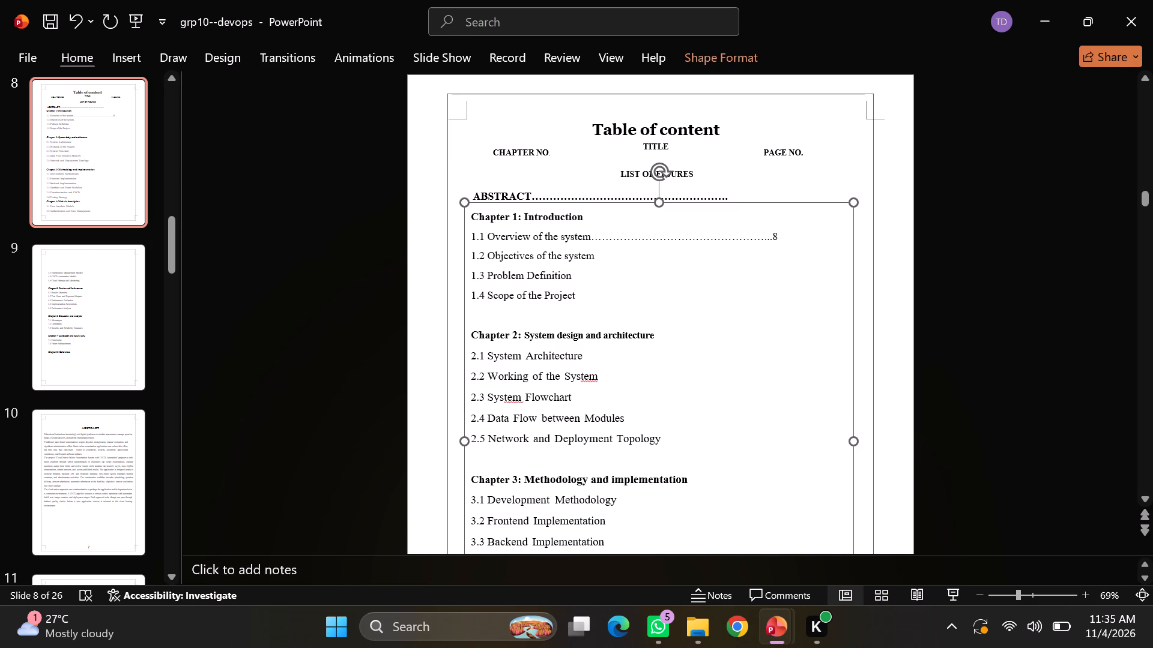
pyautogui.click(730, 194)
pyautogui.click(722, 196)
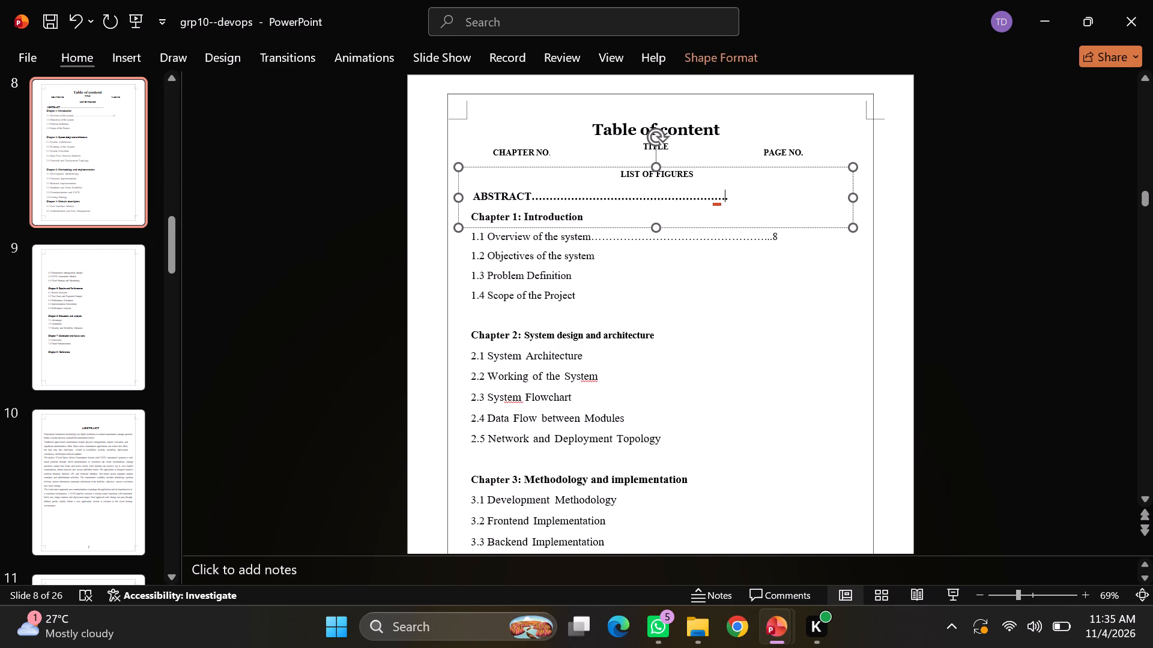
pyautogui.press('Right')
pyautogui.press('.')
pyautogui.press('.')
pyautogui.press('.')
pyautogui.press('.')
pyautogui.press('.')
pyautogui.press('.')
pyautogui.press('.')
pyautogui.press('.')
pyautogui.press('.')
pyautogui.press('.')
pyautogui.press('.')
pyautogui.press('7')
pyautogui.press('BackSpace')
pyautogui.write('.7')
# Remove bold from the ABSTRACT entry's dotted leader and page number, keeping only the word ABSTRACT bold.
pyautogui.moveTo(778, 191); pyautogui.dragTo(476, 198)
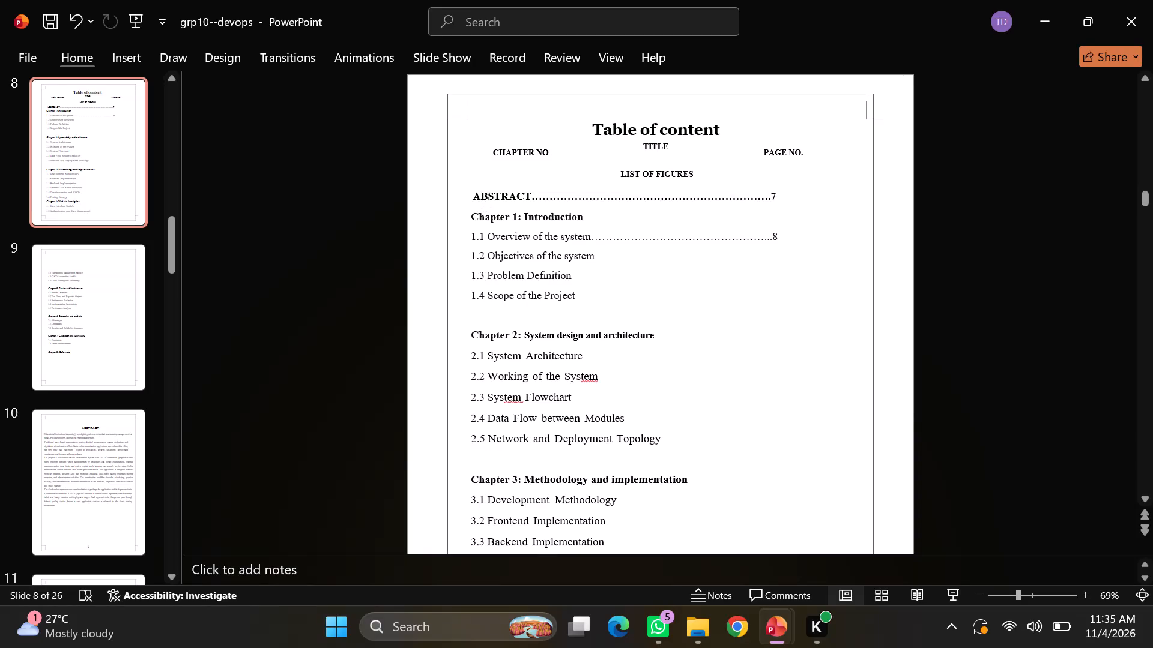
pyautogui.moveTo(473, 198); pyautogui.dragTo(767, 209)
pyautogui.hotkey('ctrl', 'b')
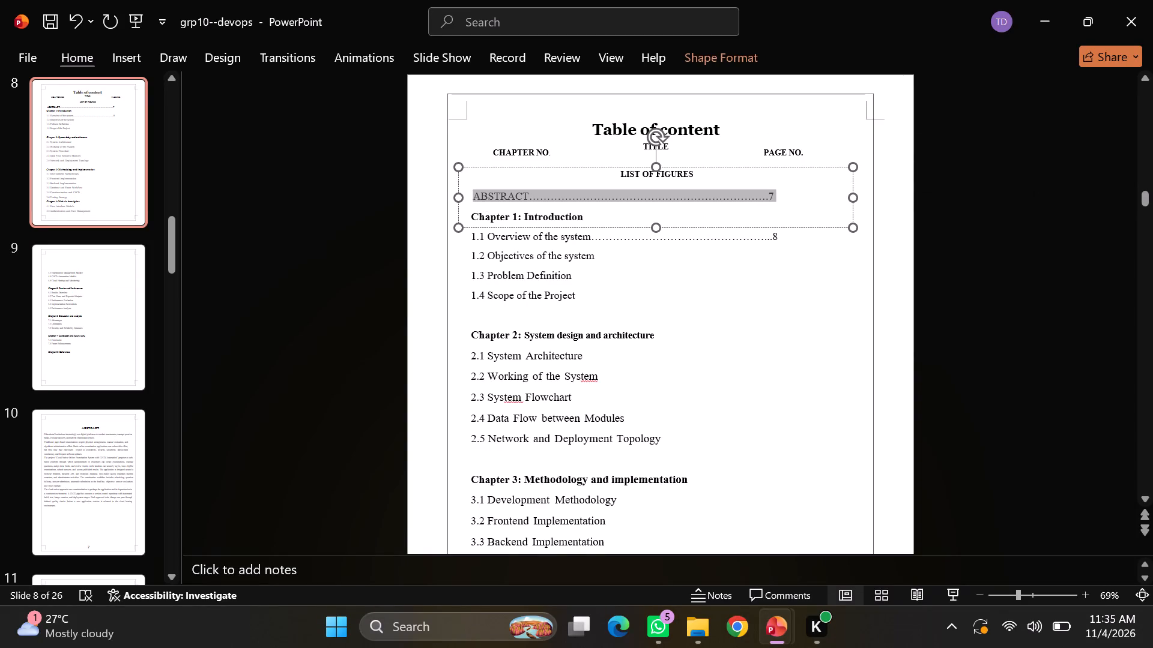
pyautogui.click(531, 185)
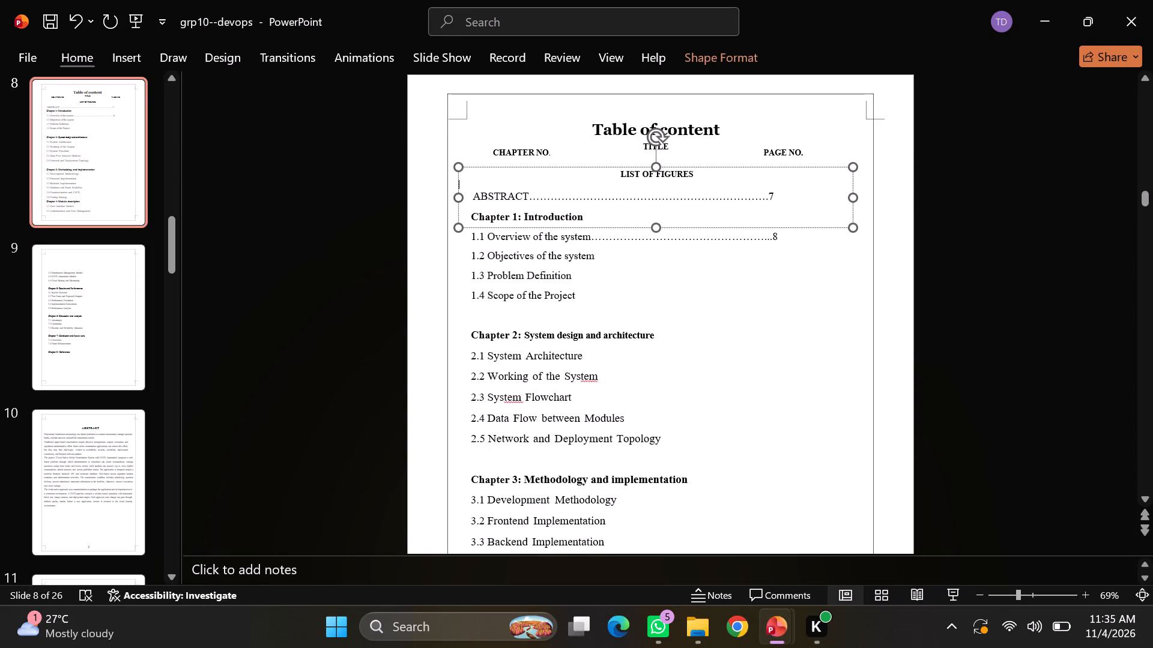
pyautogui.moveTo(528, 195); pyautogui.dragTo(464, 201)
pyautogui.hotkey('ctrl', 'b')
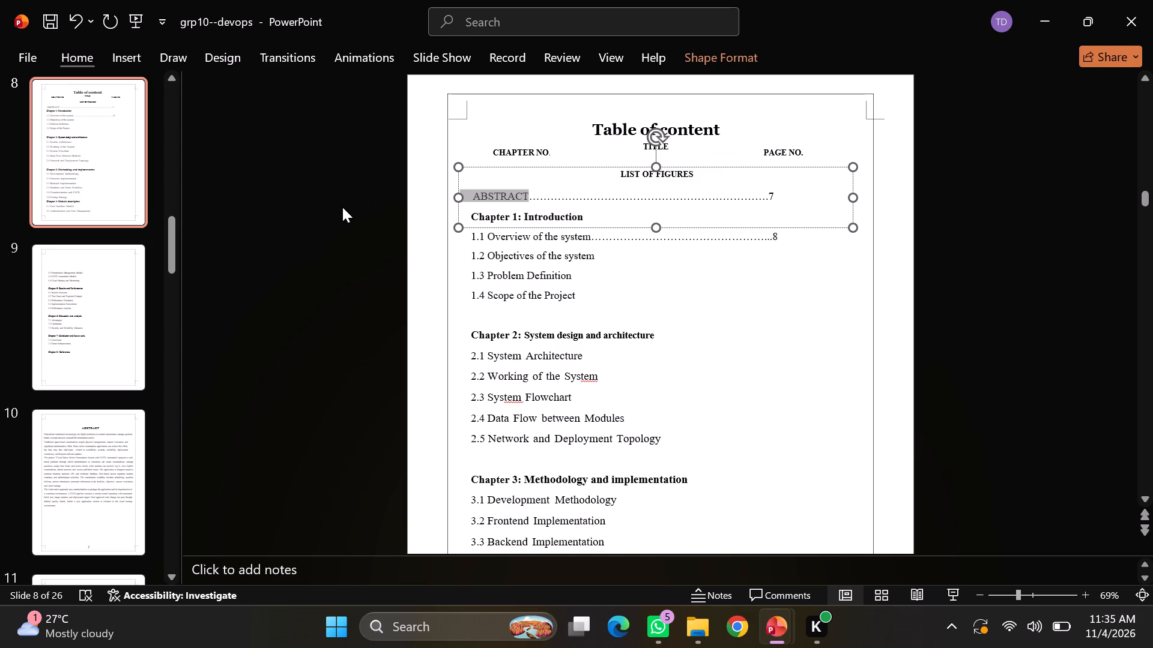
pyautogui.hotkey('ctrl', 'b')
pyautogui.click(389, 220)
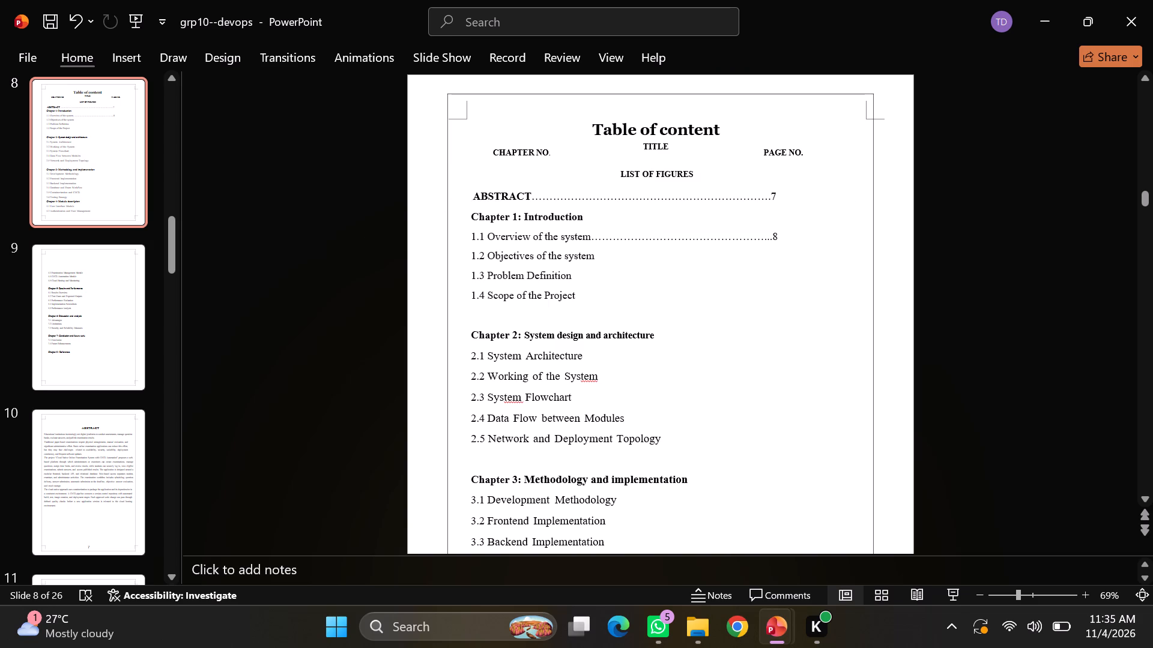
# Set the font size of the whole ABSTRACT entry, including its leader and page number, to 12.
pyautogui.click(528, 194)
pyautogui.moveTo(528, 194); pyautogui.dragTo(476, 194)
pyautogui.moveTo(476, 194); pyautogui.dragTo(475, 195)
pyautogui.click(791, 194)
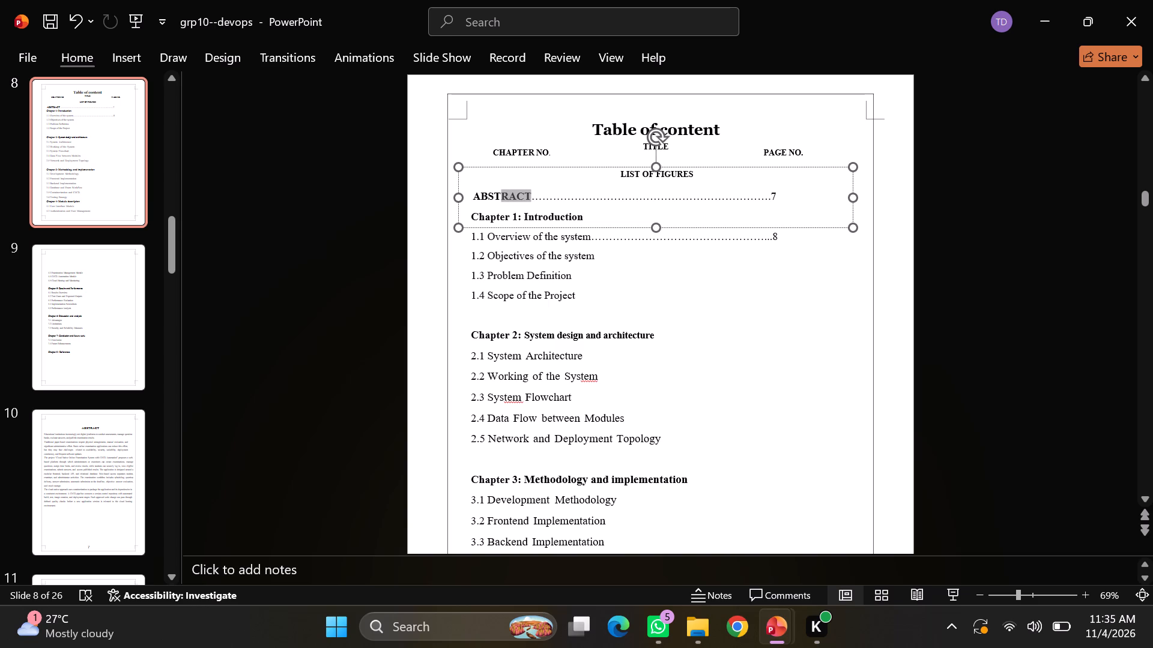
pyautogui.moveTo(791, 194); pyautogui.dragTo(471, 191)
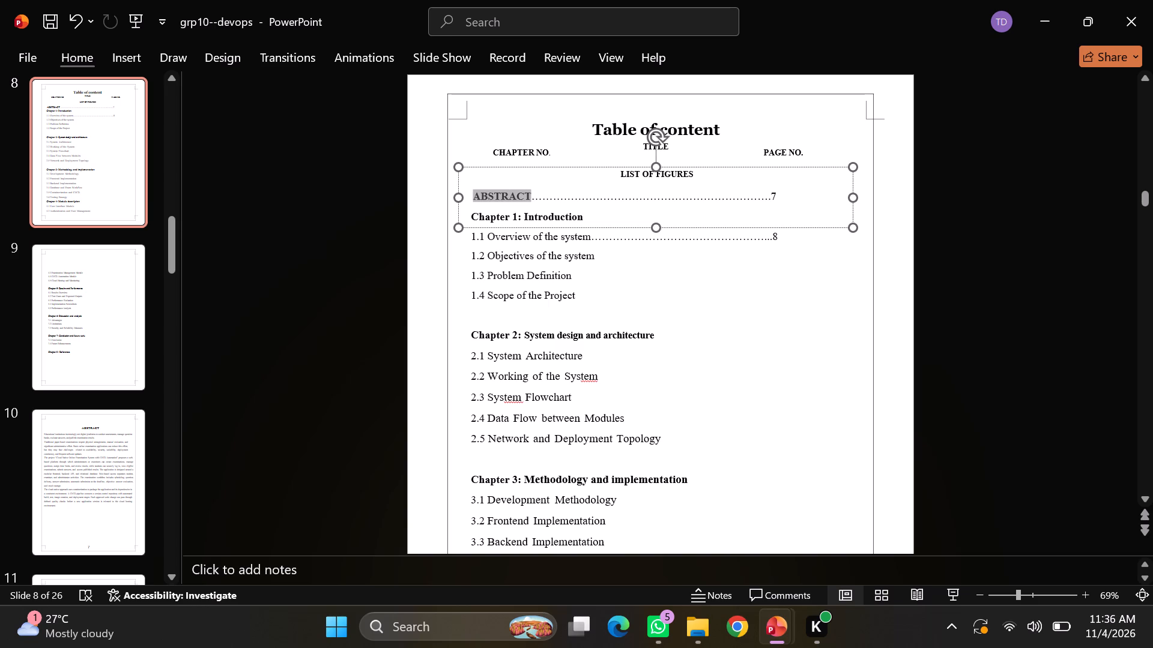
pyautogui.click(940, 197)
pyautogui.click(940, 197)
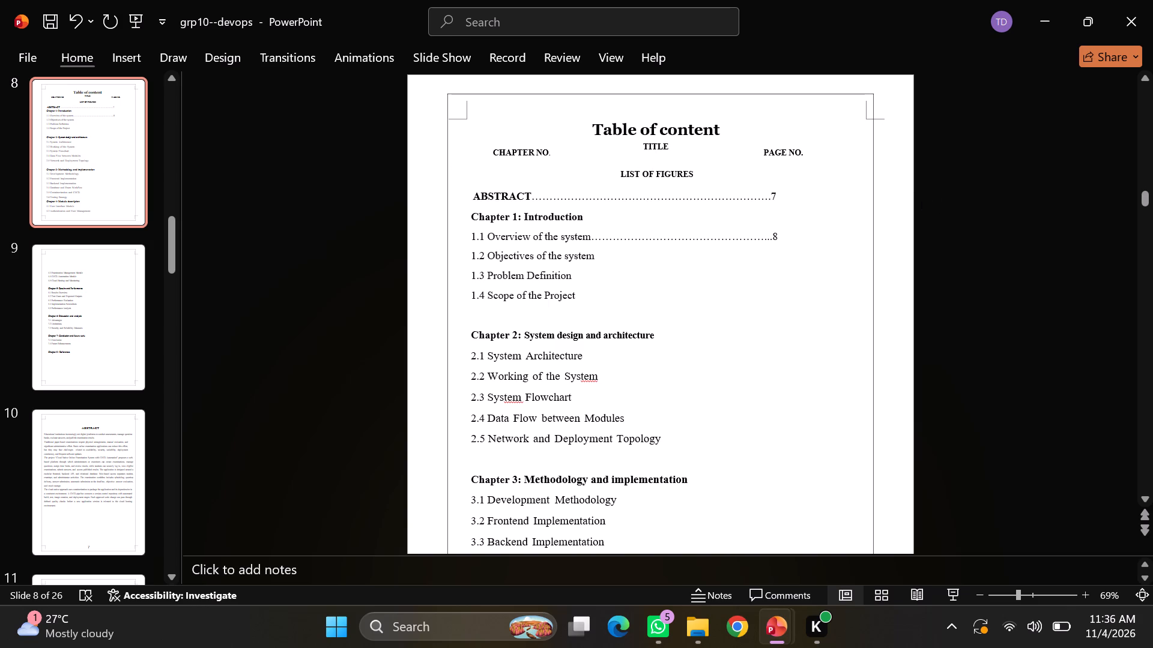
pyautogui.click(775, 196)
pyautogui.moveTo(775, 196); pyautogui.dragTo(467, 197)
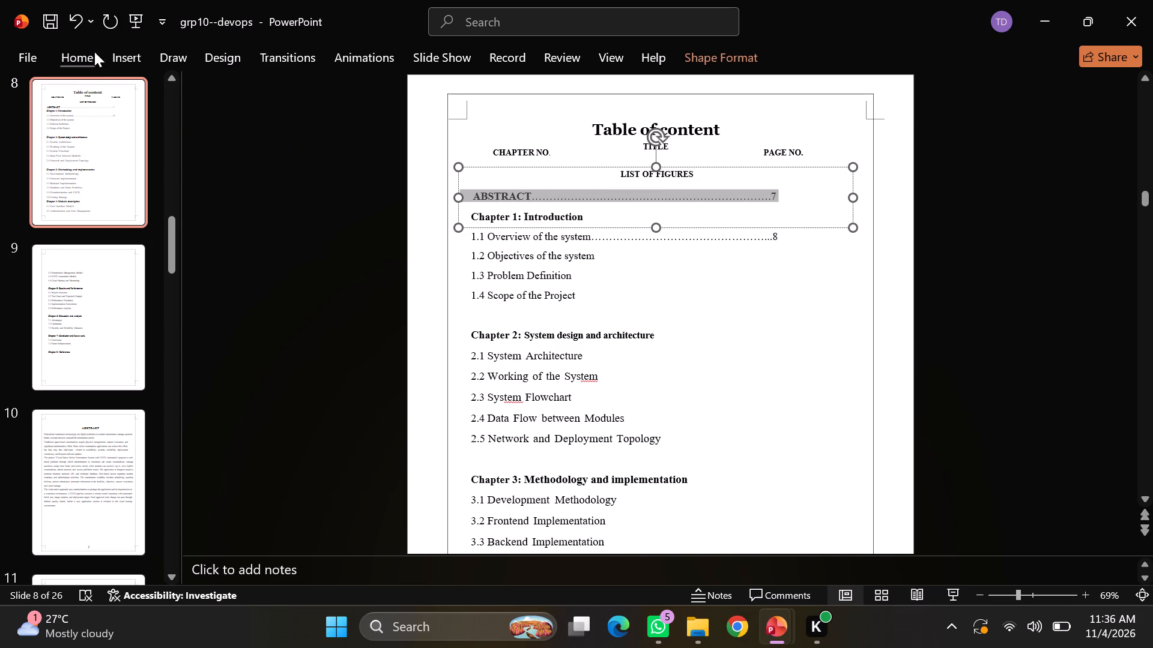
pyautogui.click(95, 57)
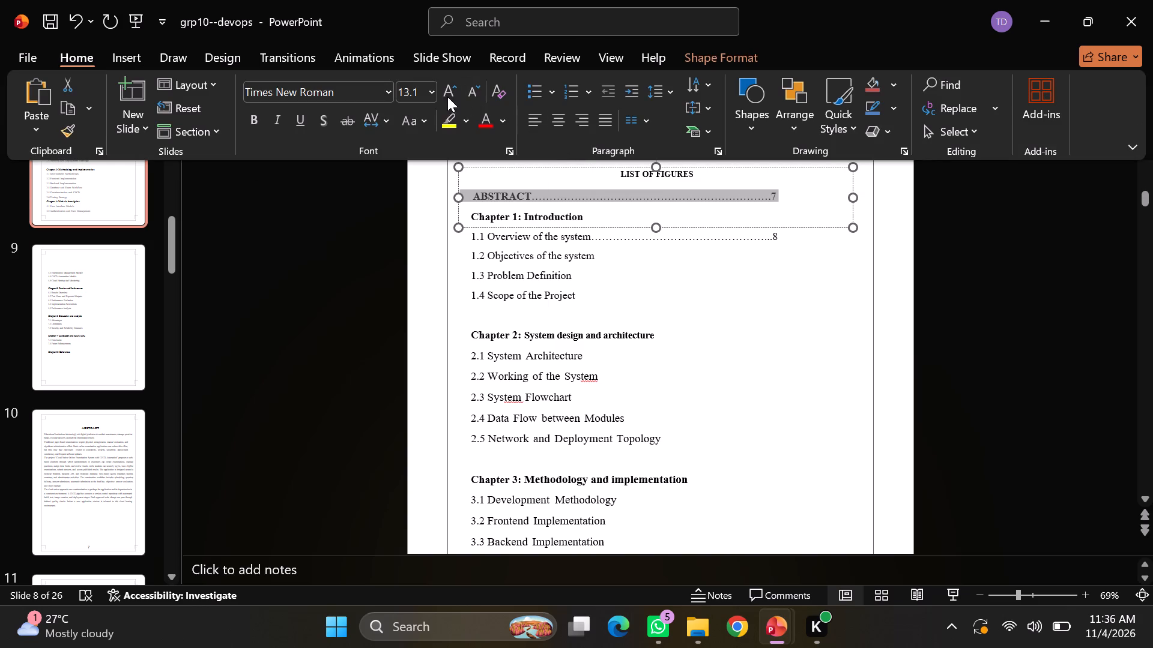
pyautogui.click(424, 93)
pyautogui.press('BackSpace')
pyautogui.write('12')
pyautogui.press('Return')
pyautogui.click(362, 406)
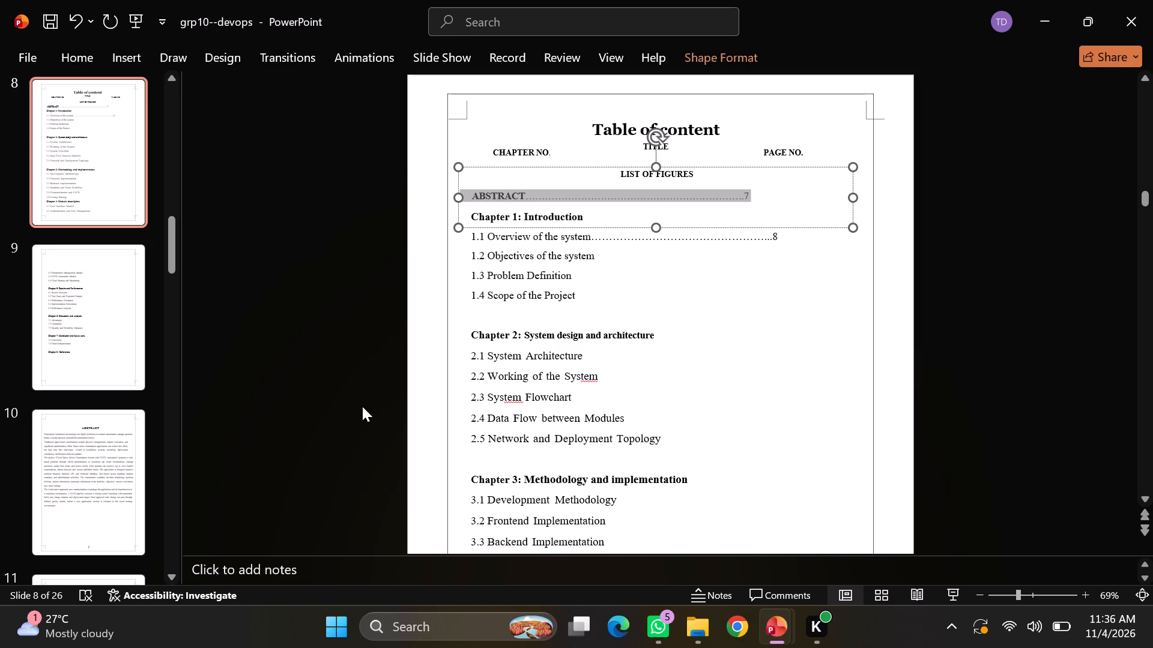
pyautogui.click(362, 406)
# Lengthen the ABSTRACT entry's dotted leader so its page number 7 sits back near the page-number column.
pyautogui.click(738, 196)
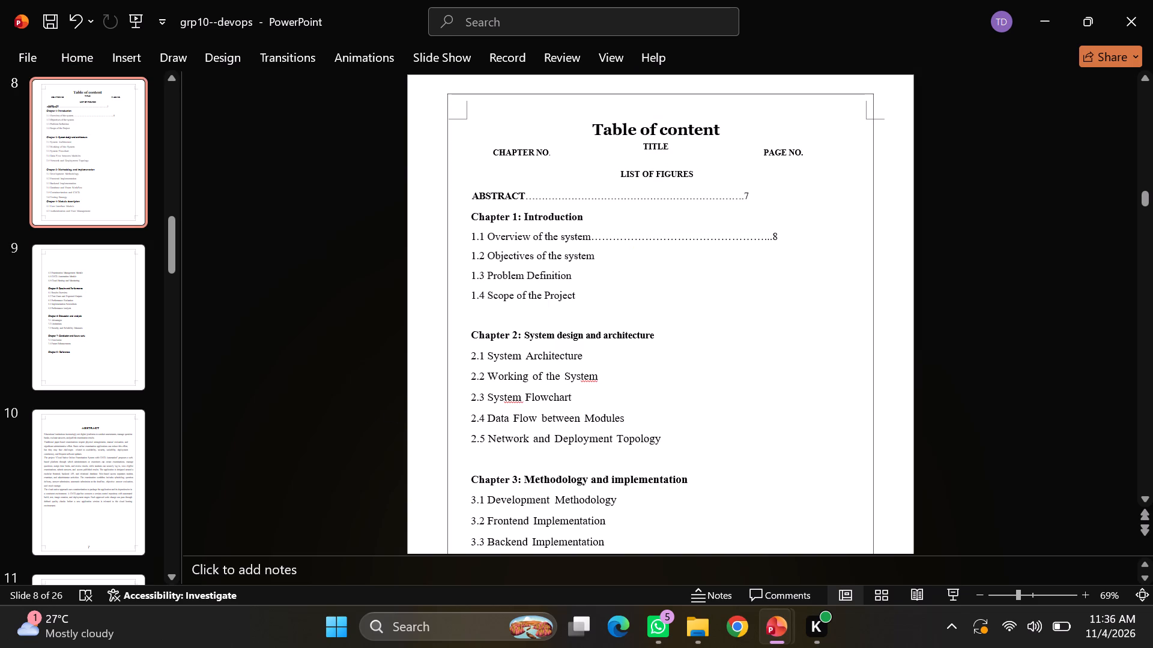
pyautogui.write('..........')
pyautogui.press('BackSpace')
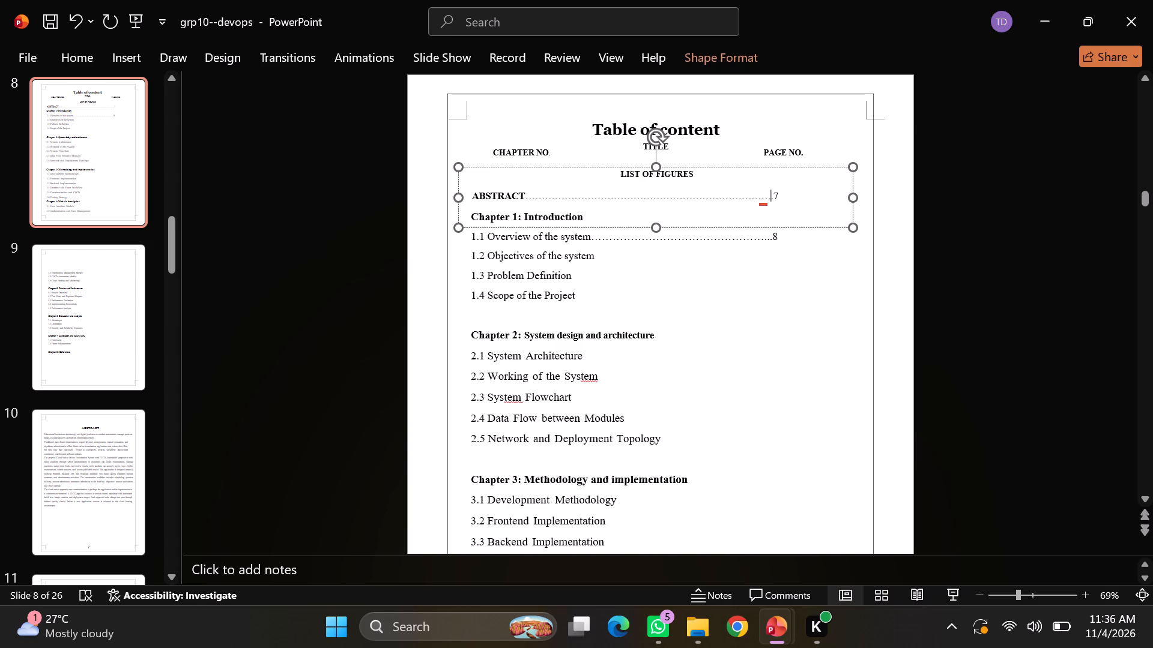
pyautogui.press('BackSpace')
pyautogui.press(',')
pyautogui.press('BackSpace')
pyautogui.press('.')
pyautogui.click(829, 337)
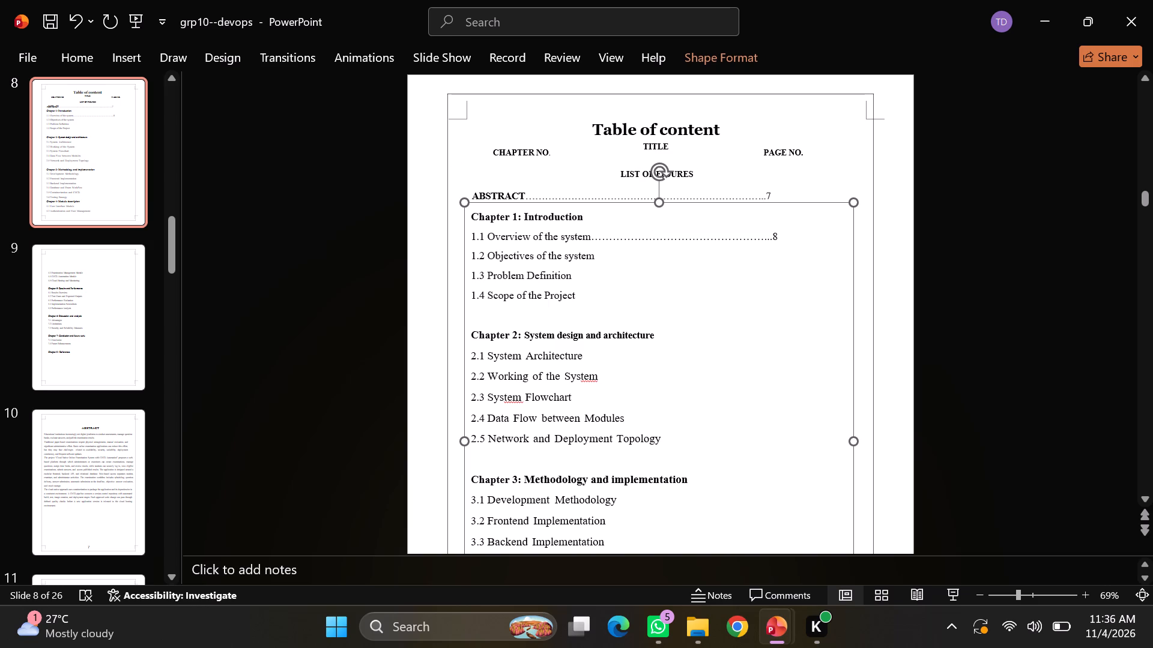
pyautogui.click(978, 260)
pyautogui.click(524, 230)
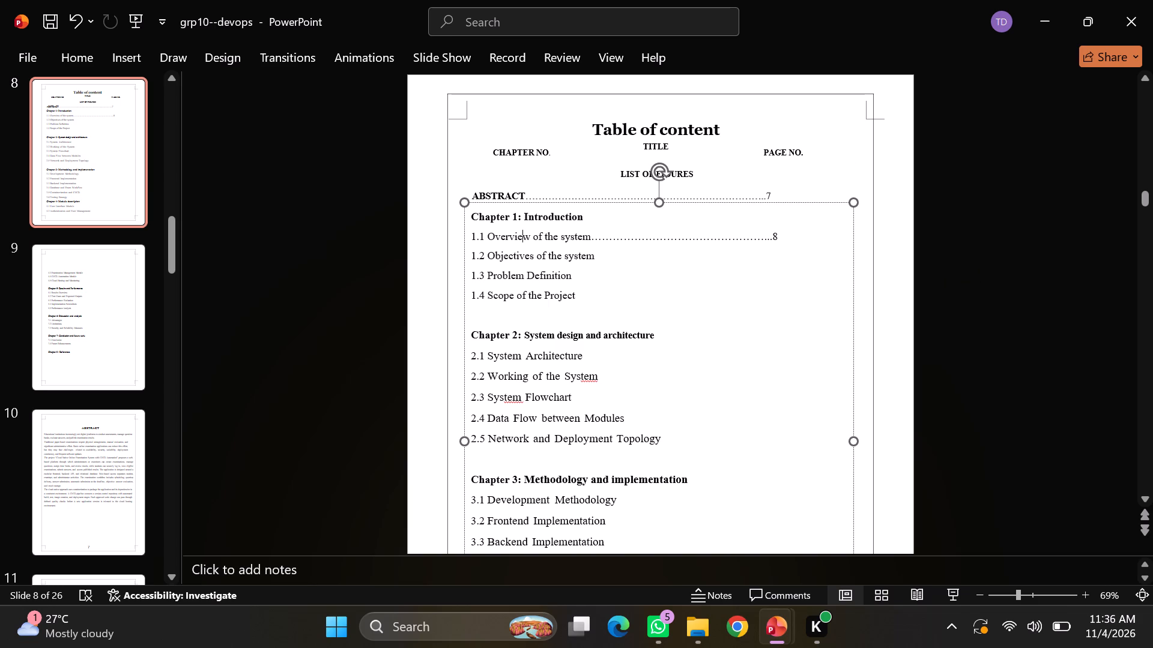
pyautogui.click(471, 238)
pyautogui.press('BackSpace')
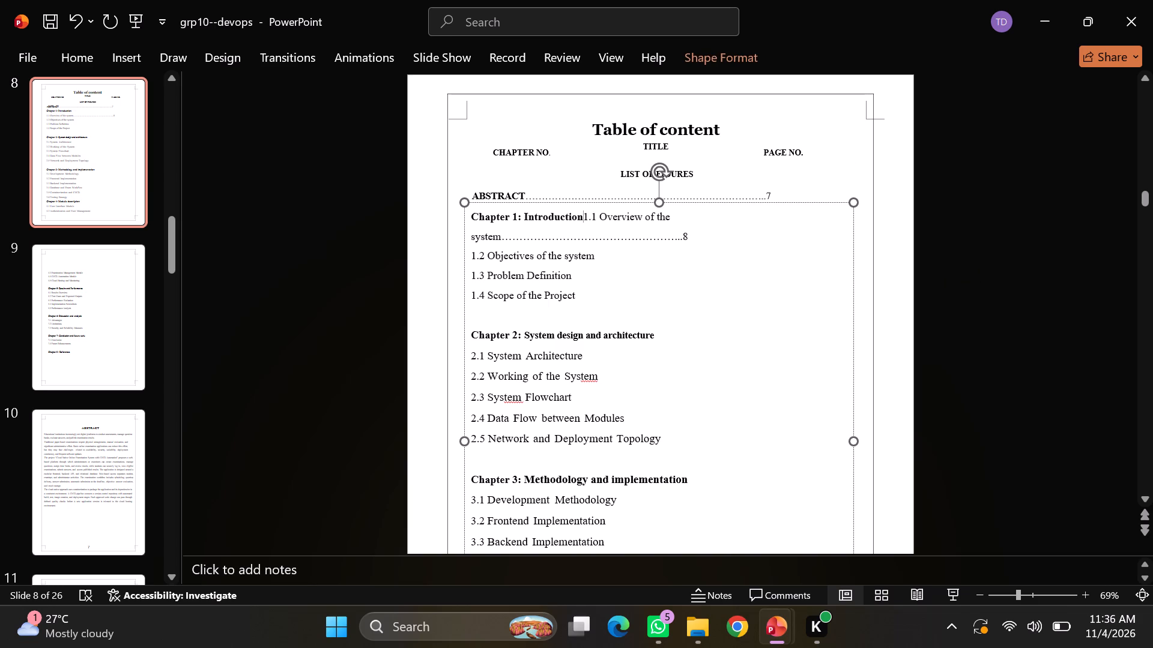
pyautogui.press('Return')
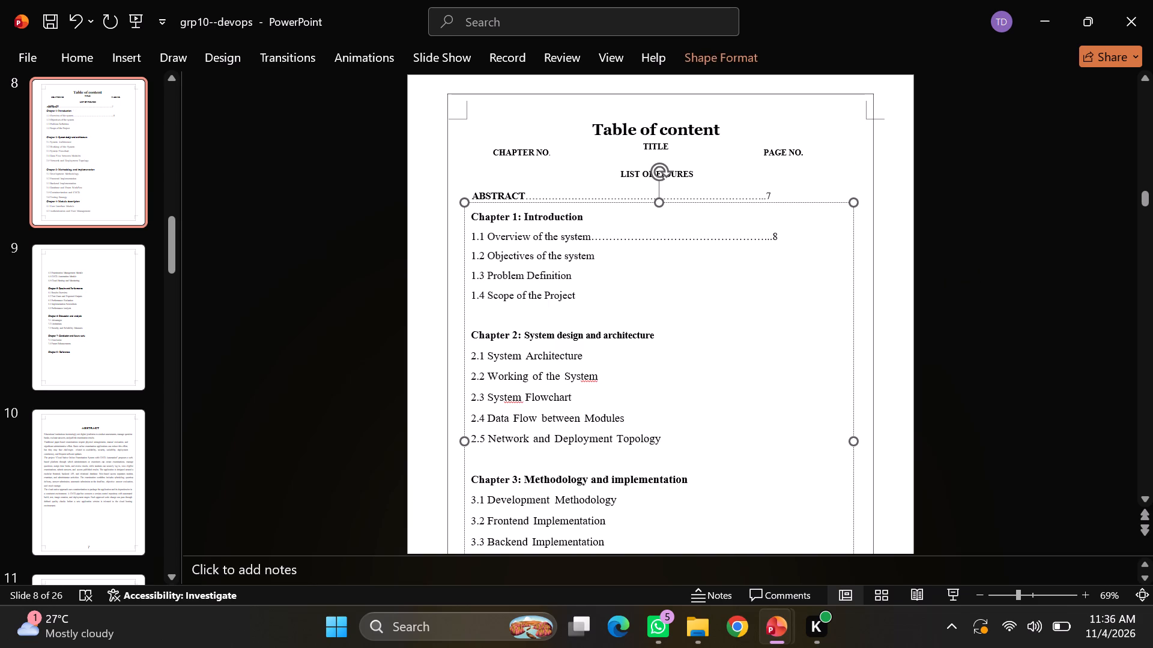
# Look up the Objectives section's page, and complete the "1.2 Objectives of the system" entry with a dotted leader and page number 8.
pyautogui.click(71, 424)
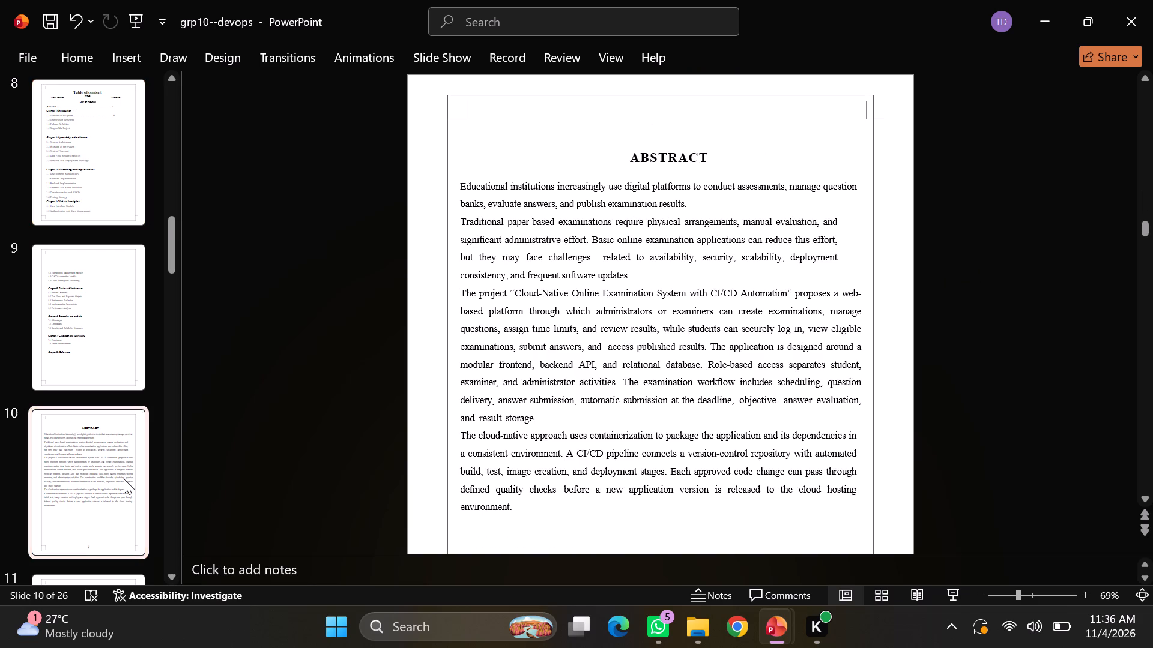
pyautogui.keyDown('ctrl'); pyautogui.scroll(-1, 124, 479); pyautogui.keyUp('ctrl')
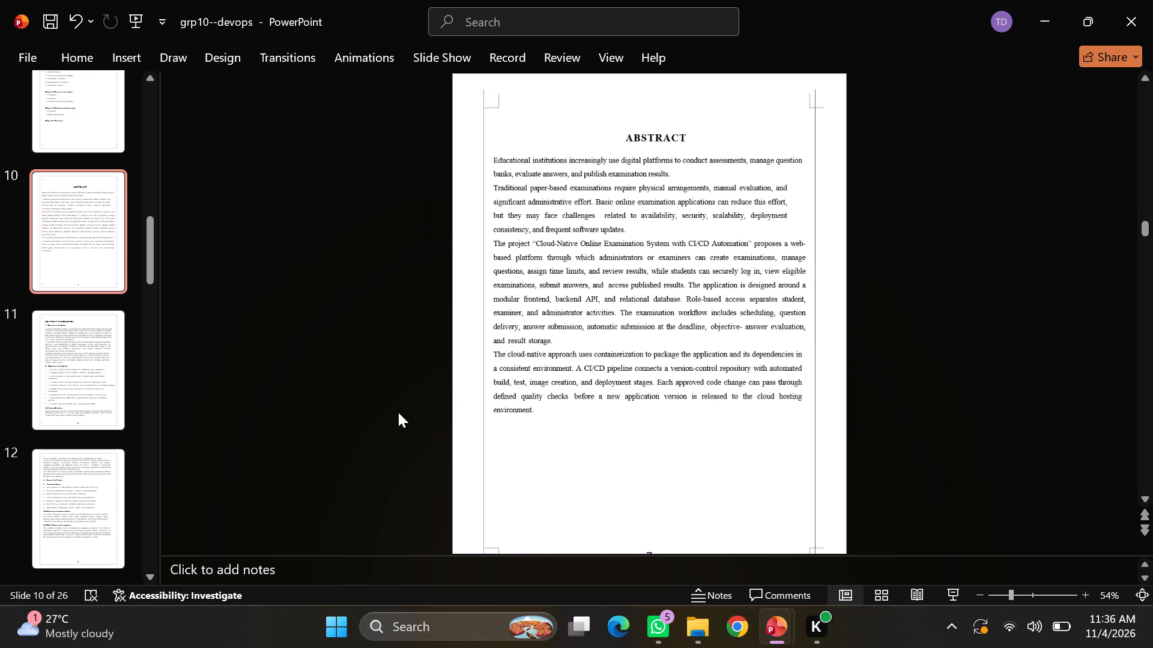
pyautogui.scroll(-1, 398, 412)
pyautogui.press('Down')
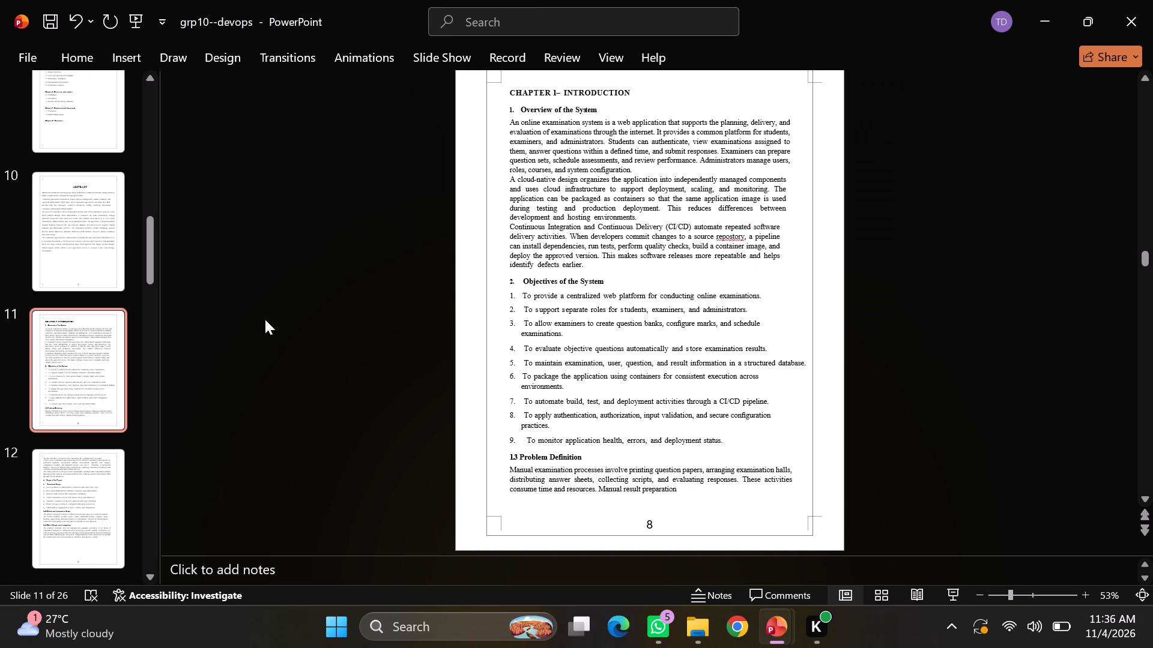
pyautogui.click(106, 152)
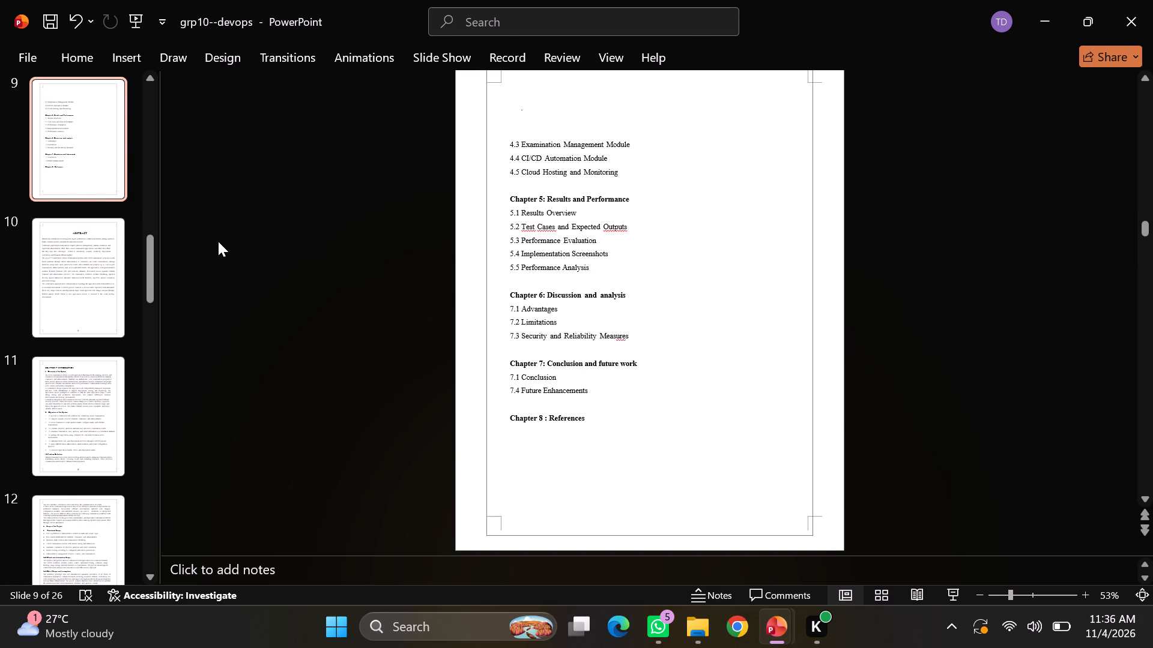
pyautogui.press('Up')
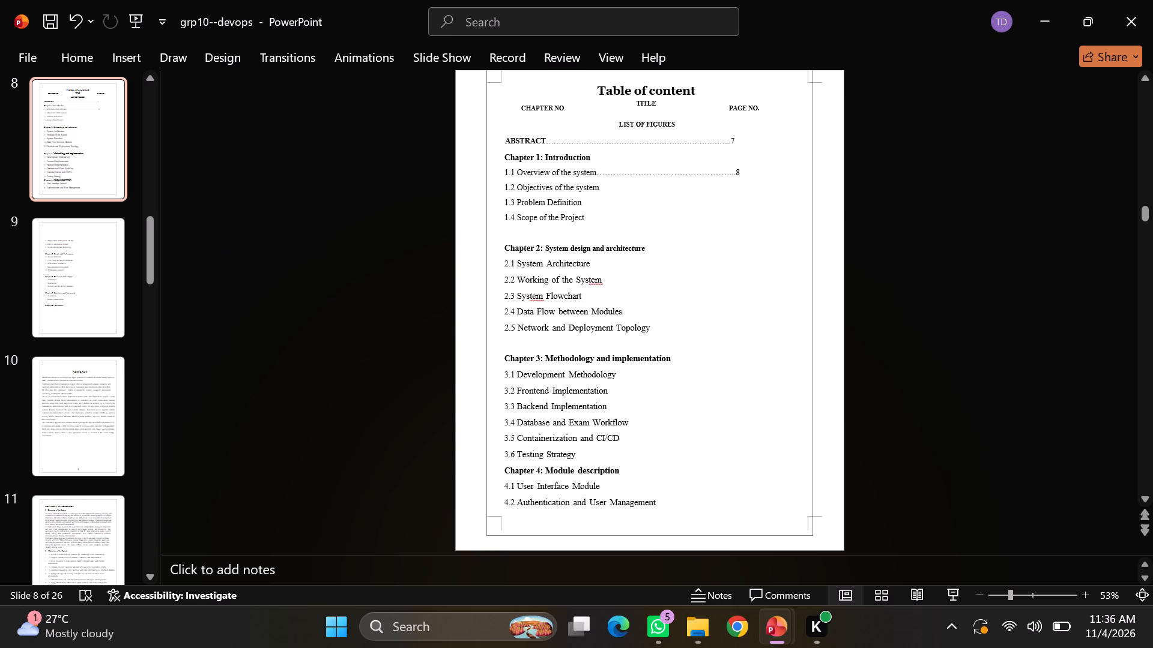
pyautogui.click(605, 188)
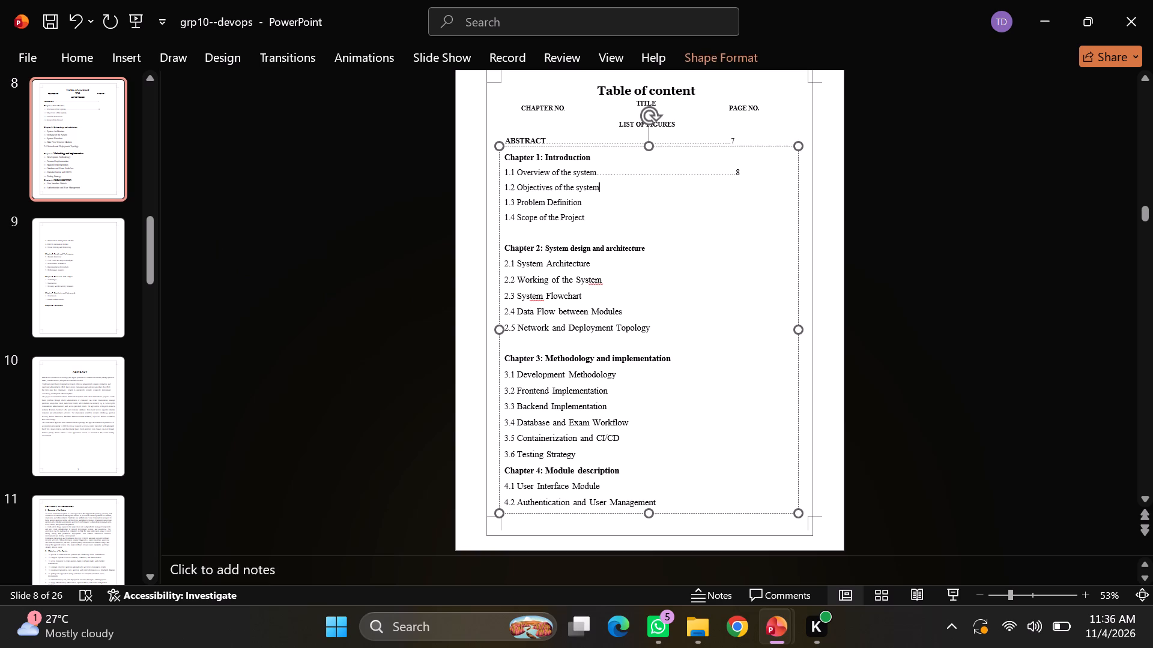
pyautogui.press('.')
pyautogui.press('.')
pyautogui.press('.')
pyautogui.press('.')
pyautogui.press('.')
pyautogui.press('.')
pyautogui.press('.')
pyautogui.press('.')
pyautogui.press('.')
pyautogui.press('.')
pyautogui.press('.')
pyautogui.press('.')
pyautogui.press('.')
pyautogui.press('.')
pyautogui.press('.')
pyautogui.press('.')
pyautogui.press('.')
pyautogui.press('.')
pyautogui.press('.')
pyautogui.press('.')
pyautogui.press('BackSpace')
pyautogui.press('BackSpace')
pyautogui.press('8')
# Complete the "1.3 Problem Definition" entry with a dotted leader and page number 8.
pyautogui.click(592, 198)
pyautogui.press('.')
pyautogui.press('.')
pyautogui.press('.')
pyautogui.press('.')
pyautogui.press('.')
pyautogui.press('.')
pyautogui.press('.')
pyautogui.press('.')
pyautogui.press('.')
pyautogui.press('.')
pyautogui.press('.')
pyautogui.press('.')
pyautogui.press('.')
pyautogui.press('.')
pyautogui.press('.')
pyautogui.press('.')
pyautogui.press('.')
pyautogui.press('.')
pyautogui.press('.')
pyautogui.press('.')
pyautogui.write('..')
pyautogui.press('8')
pyautogui.press('BackSpace')
pyautogui.press('BackSpace')
pyautogui.press('8')
pyautogui.press('BackSpace')
pyautogui.press('.')
pyautogui.press('.')
pyautogui.press('8')
pyautogui.click(947, 199)
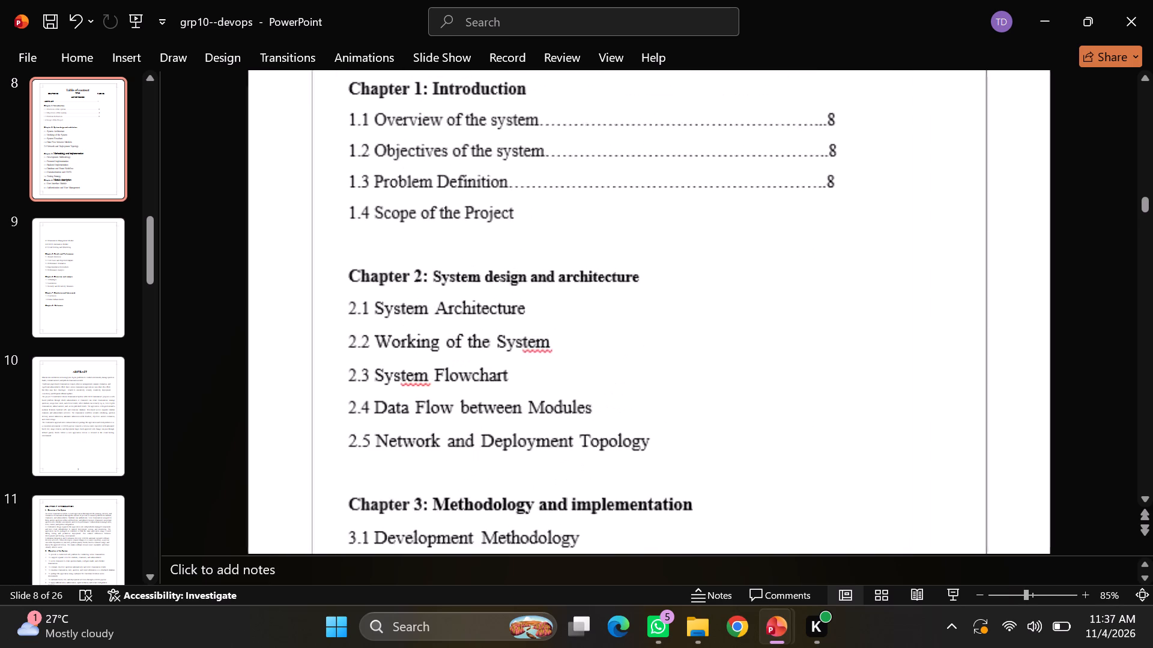
# Fine-tune the dotted leaders of entries 1.1, 1.2 and 1.3 so their page numbers line up with each other.
pyautogui.hscroll(-2, 715, 222)
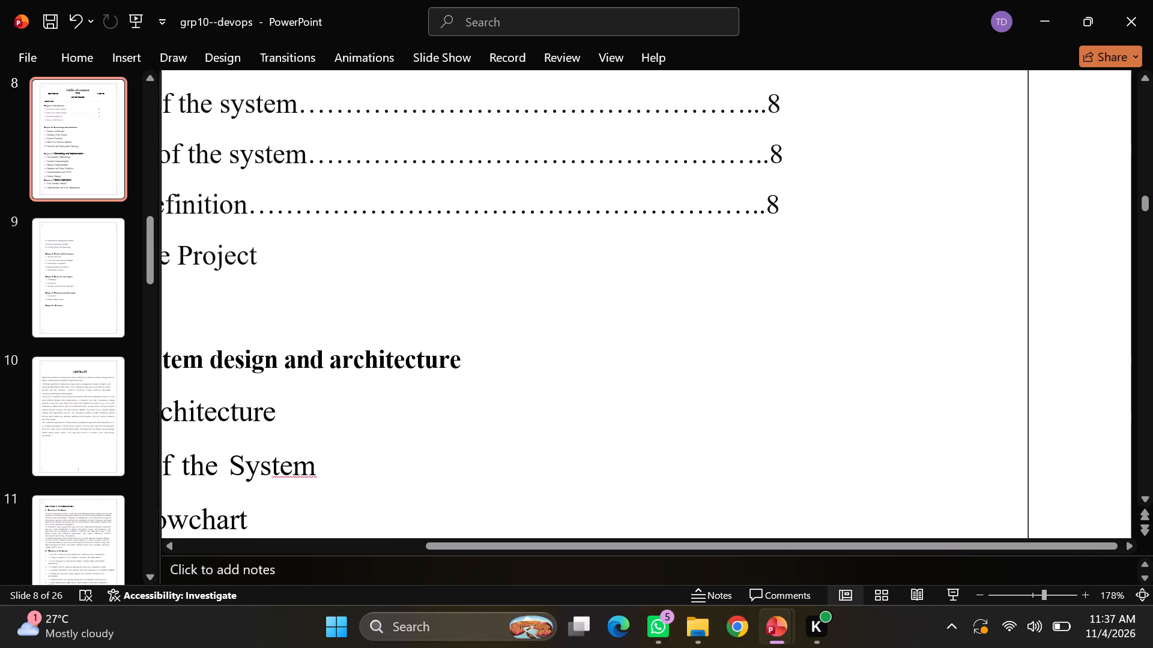
pyautogui.click(746, 160)
pyautogui.press('BackSpace')
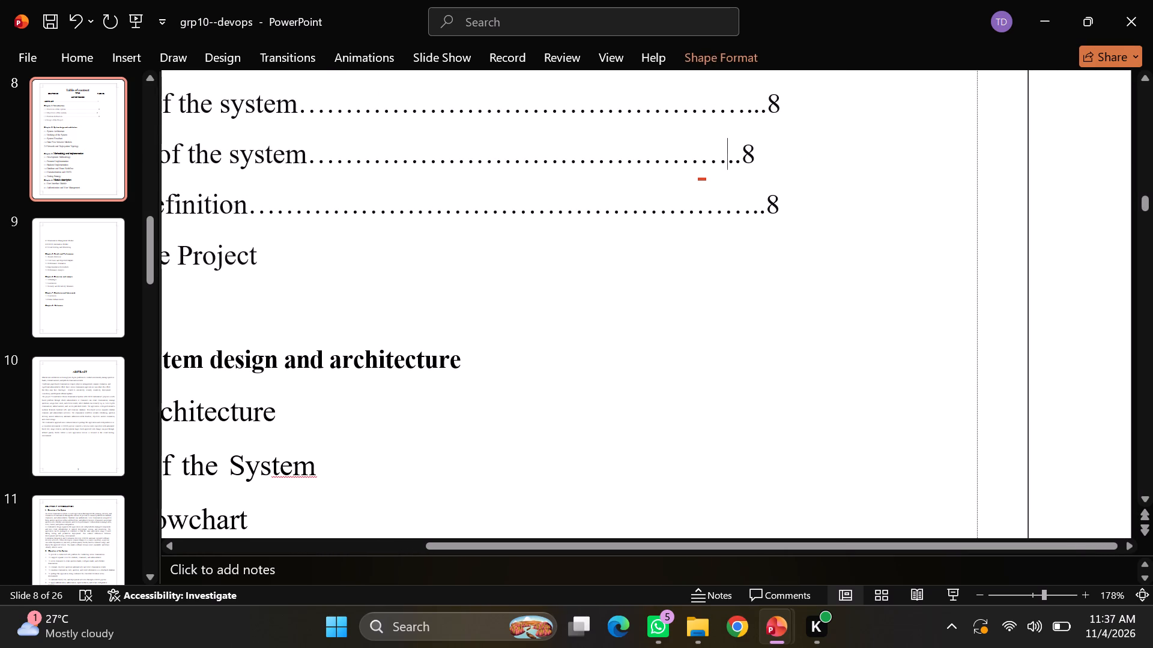
pyautogui.press('.')
pyautogui.write('..')
pyautogui.press('.')
pyautogui.click(918, 355)
pyautogui.click(761, 209)
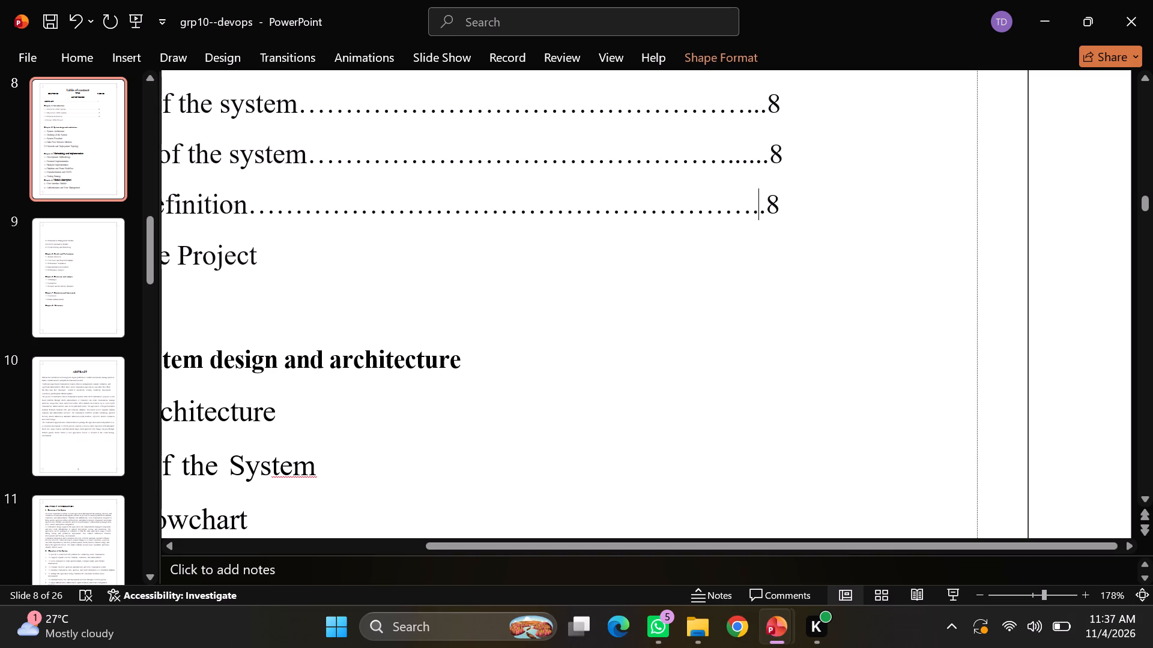
pyautogui.press('.')
pyautogui.click(752, 109)
pyautogui.press(',')
pyautogui.press('BackSpace')
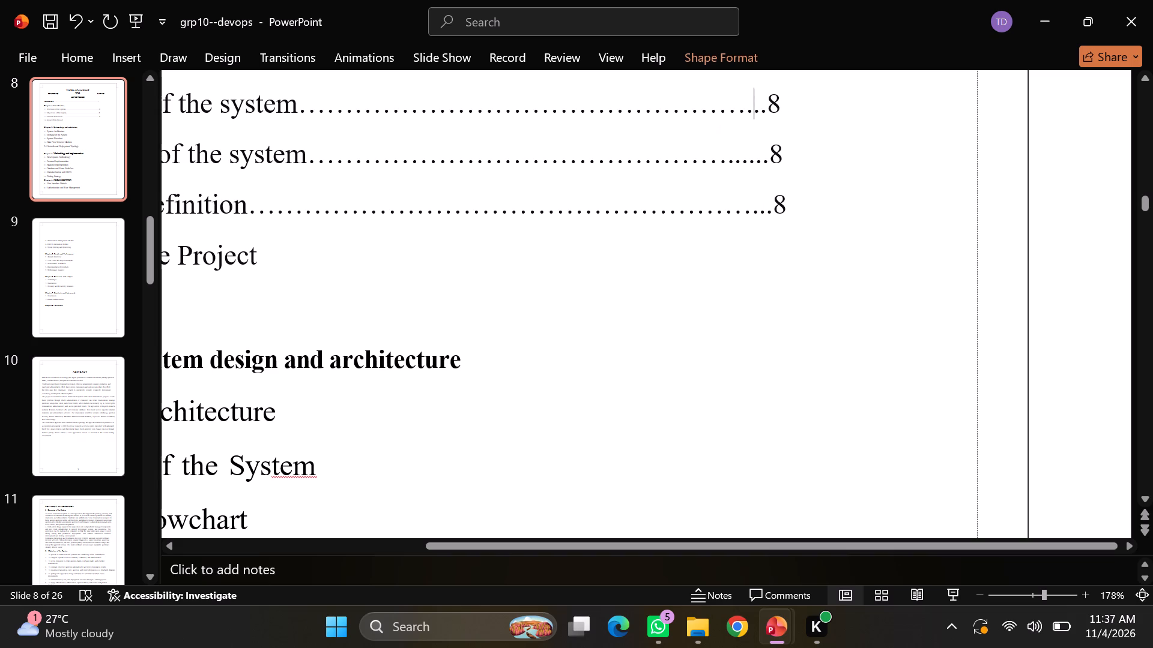
pyautogui.press('.')
pyautogui.click(767, 271)
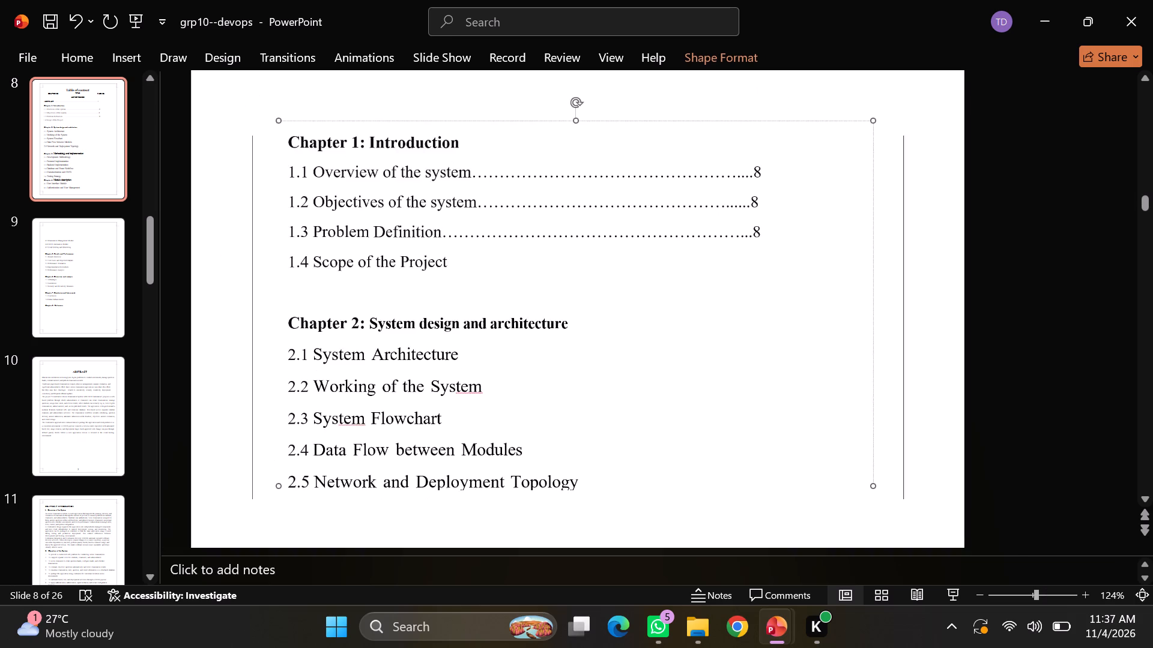
pyautogui.keyDown('ctrl'); pyautogui.scroll(-3, 767, 271); pyautogui.keyUp('ctrl')
# Shorten the dotted leader of "1.2 Objectives of the system" so its 8 sits roughly under the ABSTRACT entry's 7.
pyautogui.click(979, 198)
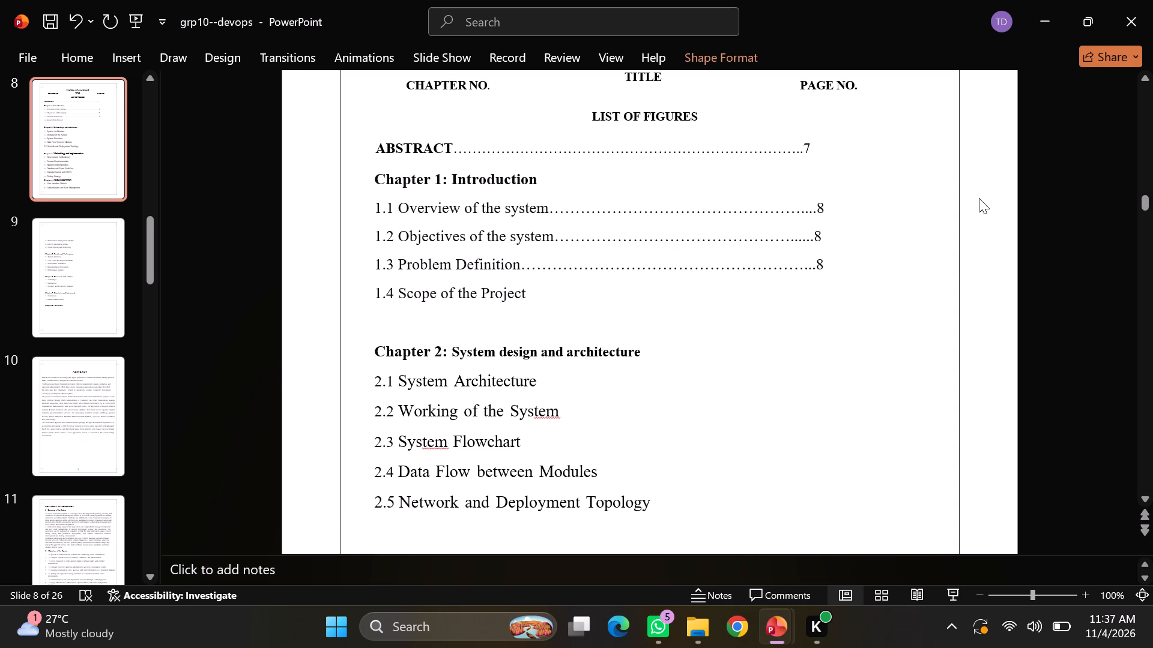
pyautogui.click(802, 205)
pyautogui.press('BackSpace')
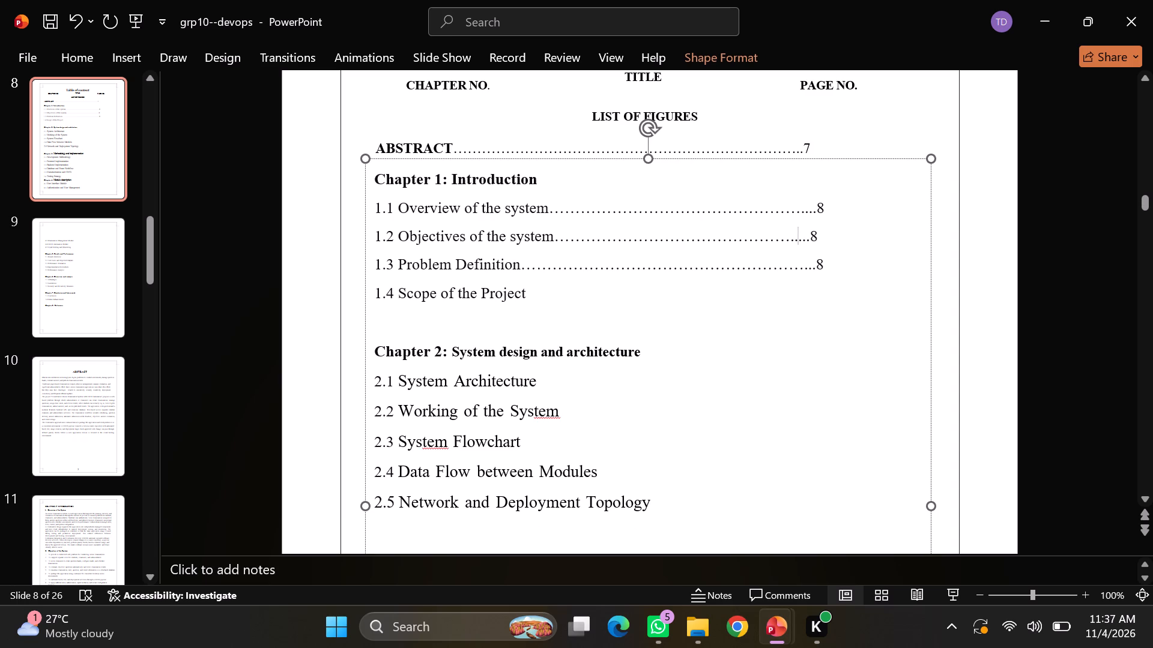
pyautogui.press('BackSpace')
pyautogui.press('BackSpace')
# Shorten the dotted leader of "1.1 Overview of the system" so its 8 lines up with the page number of entry 1.2.
pyautogui.click(800, 215)
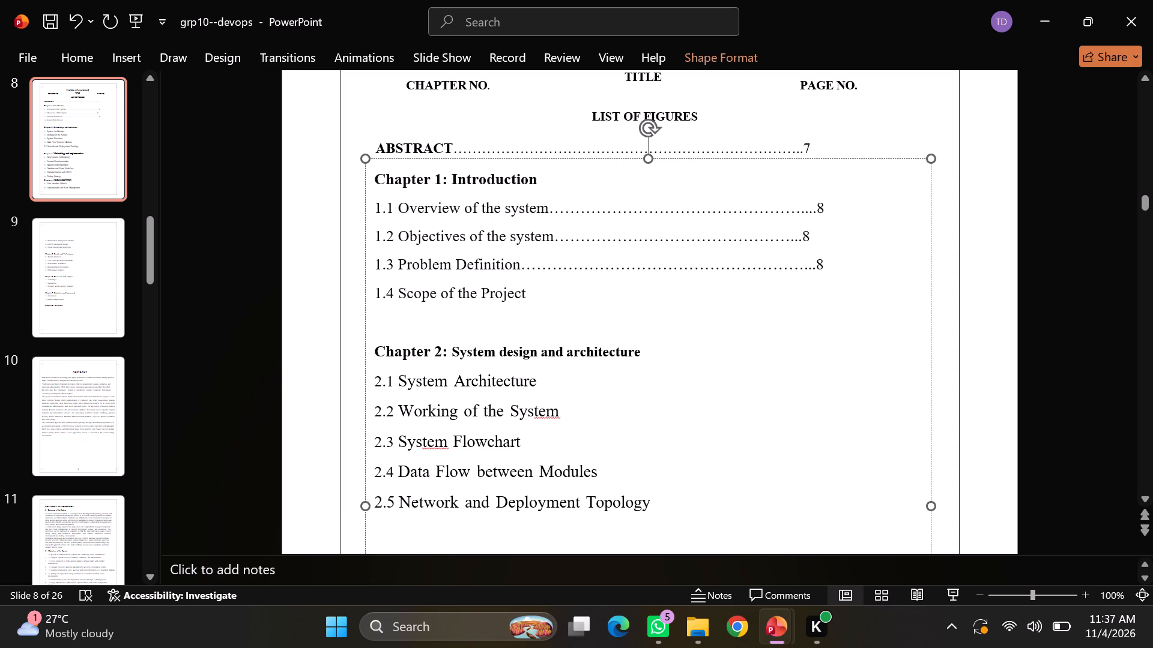
pyautogui.click(800, 215)
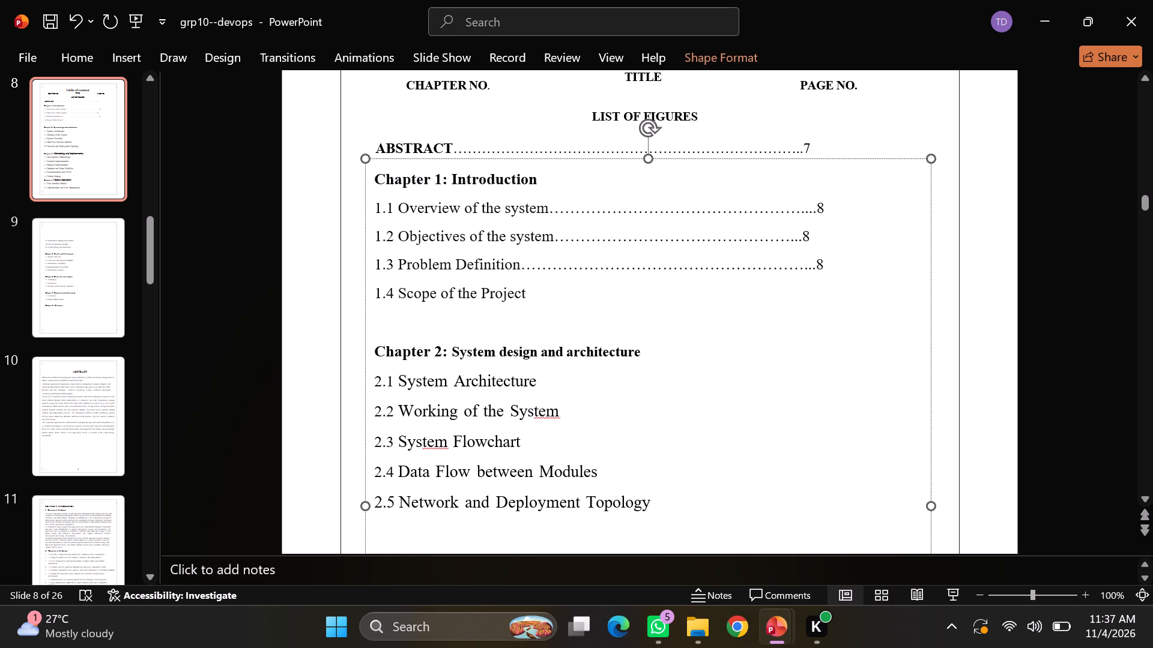
pyautogui.click(805, 211)
pyautogui.doubleClick(805, 211)
pyautogui.click(805, 211)
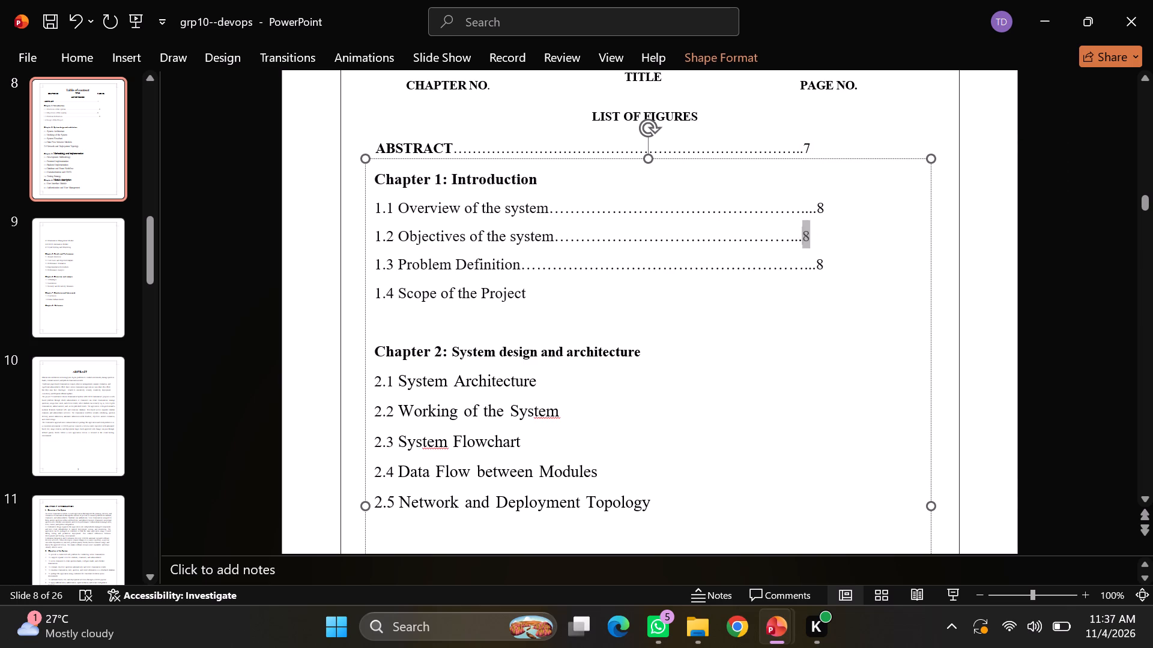
pyautogui.click(805, 204)
pyautogui.doubleClick(805, 204)
pyautogui.click(1038, 304)
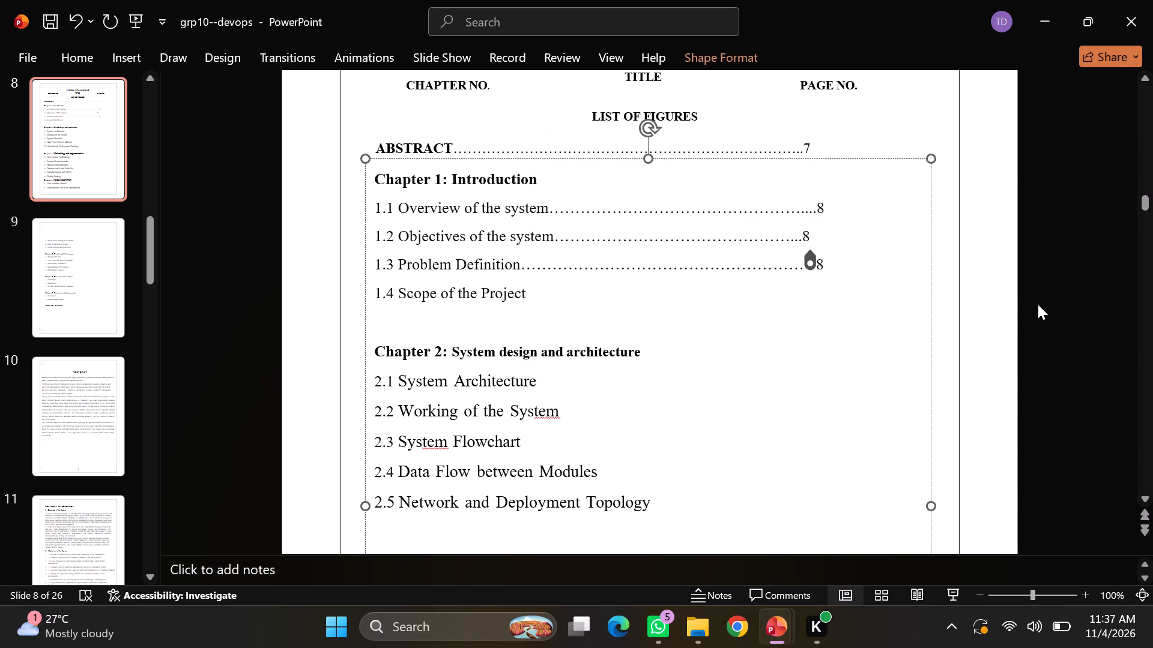
pyautogui.click(808, 214)
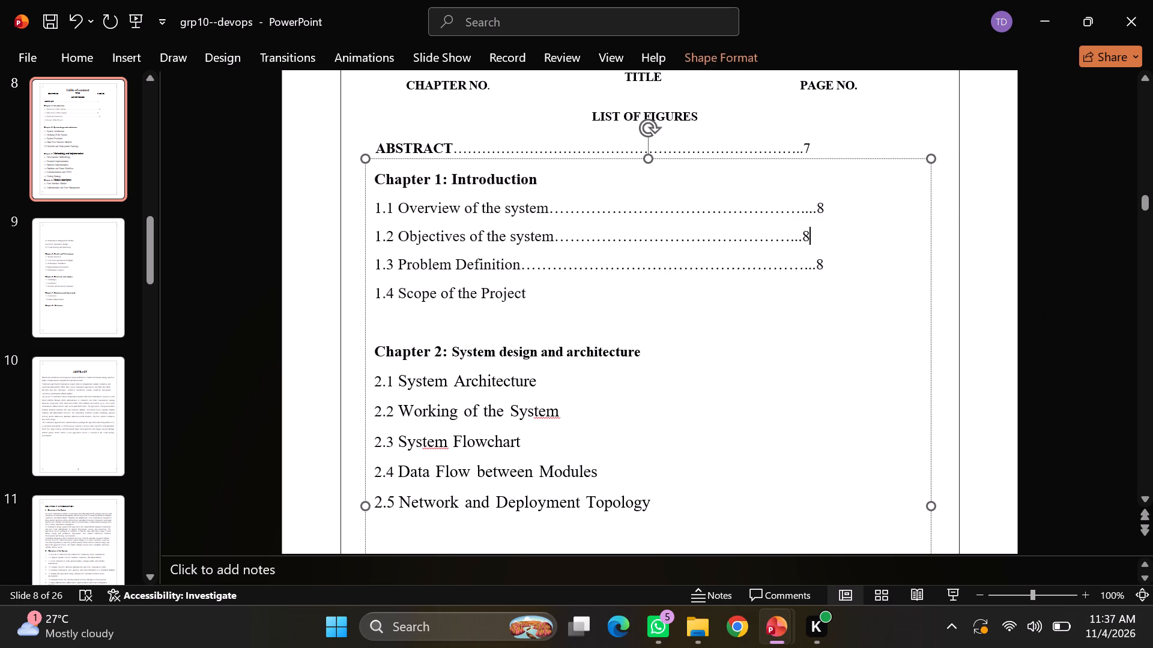
pyautogui.doubleClick(810, 207)
pyautogui.click(810, 207)
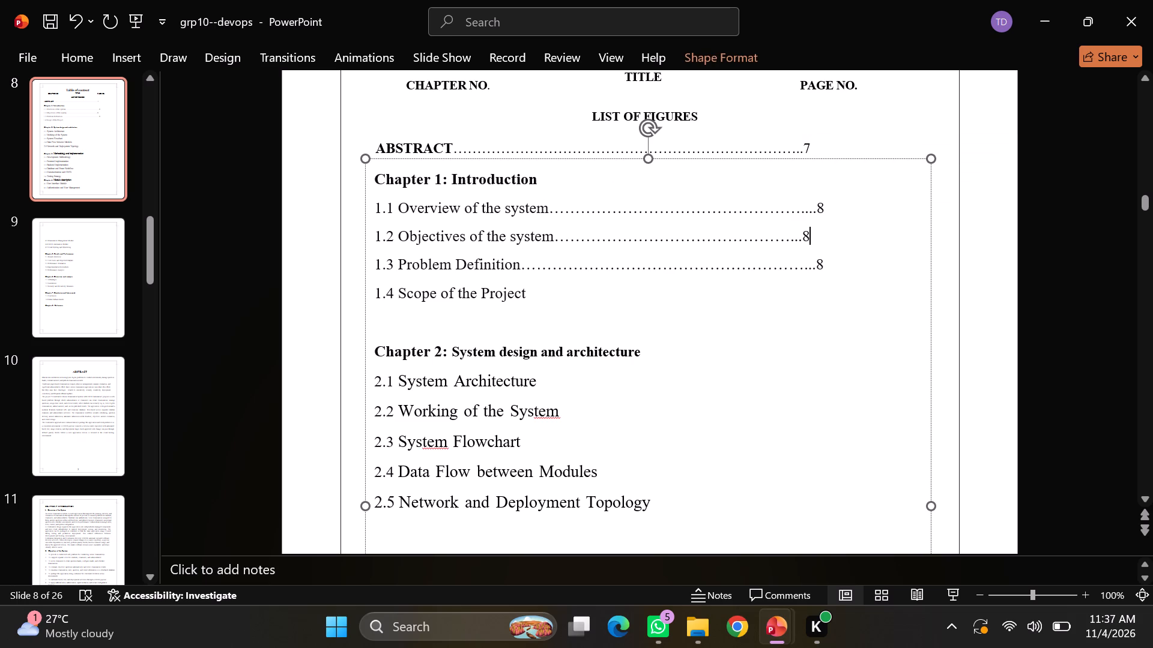
pyautogui.click(822, 207)
pyautogui.tripleClick(822, 207)
pyautogui.press('Up')
pyautogui.press('BackSpace')
pyautogui.press('BackSpace')
pyautogui.press('BackSpace')
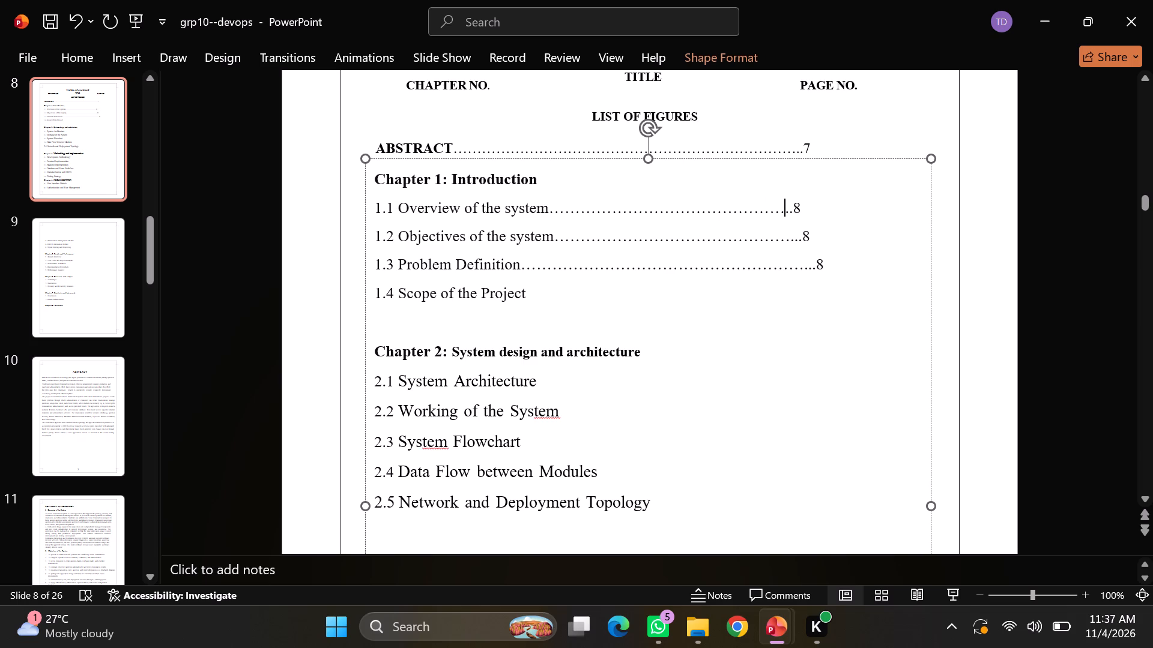
pyautogui.press('.')
pyautogui.press('.')
# Shorten the dotted leader of "1.3 Problem Definition" so its 8 lines up with the page numbers of entries 1.1 and 1.2.
pyautogui.click(756, 319)
pyautogui.click(771, 269)
pyautogui.click(771, 269)
pyautogui.press('Up')
pyautogui.press('Right')
pyautogui.press('Right')
pyautogui.press('Right')
pyautogui.press('Right')
pyautogui.press('Right')
pyautogui.press('Right')
pyautogui.press('Right')
pyautogui.press('Right')
pyautogui.press('Right')
pyautogui.press('Right')
pyautogui.hscroll(-1, 770, 325)
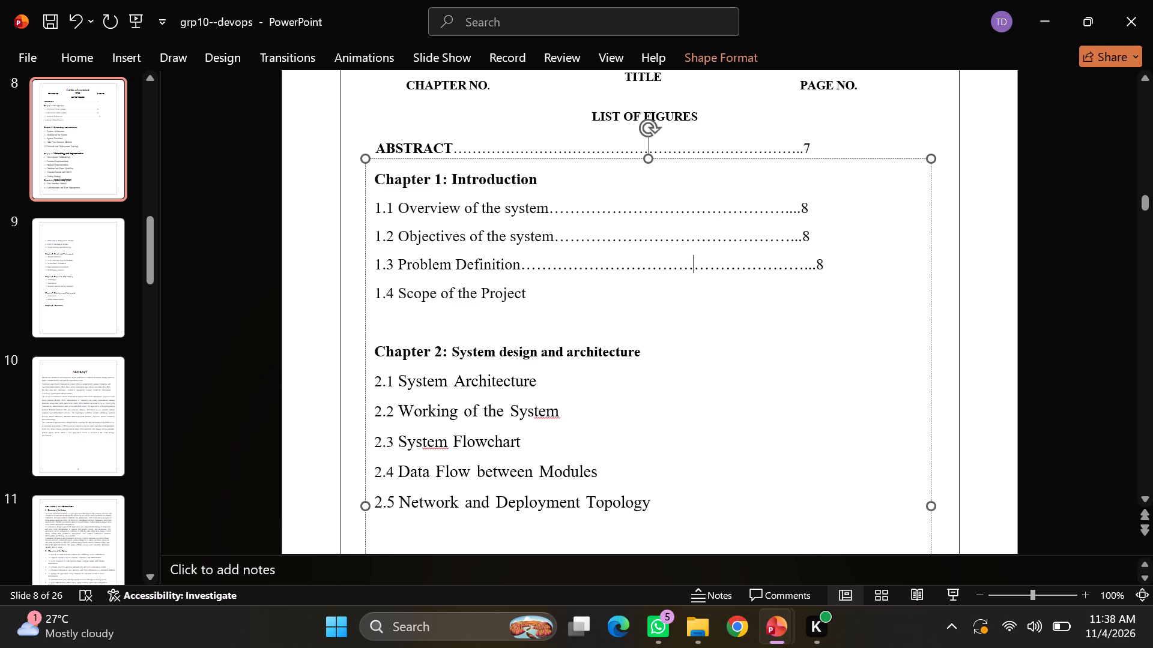
pyautogui.press('BackSpace')
pyautogui.press('.')
pyautogui.click(1101, 382)
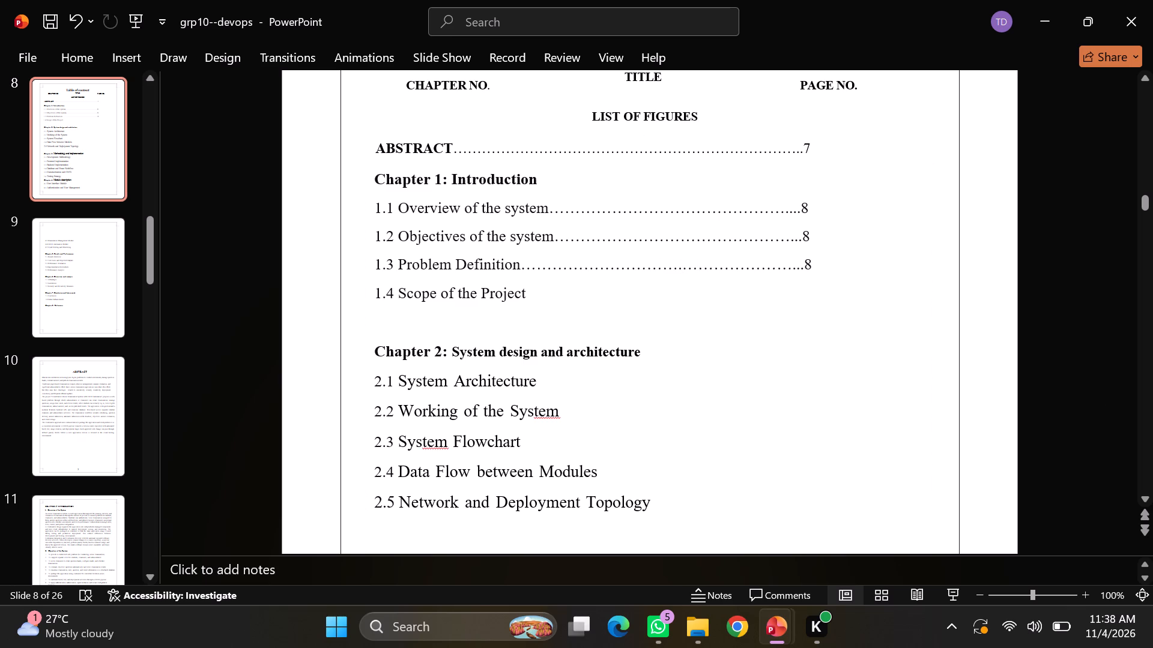
# Check the report pages for the page numbers of the Scope of the Project and System Architecture sections.
pyautogui.click(541, 292)
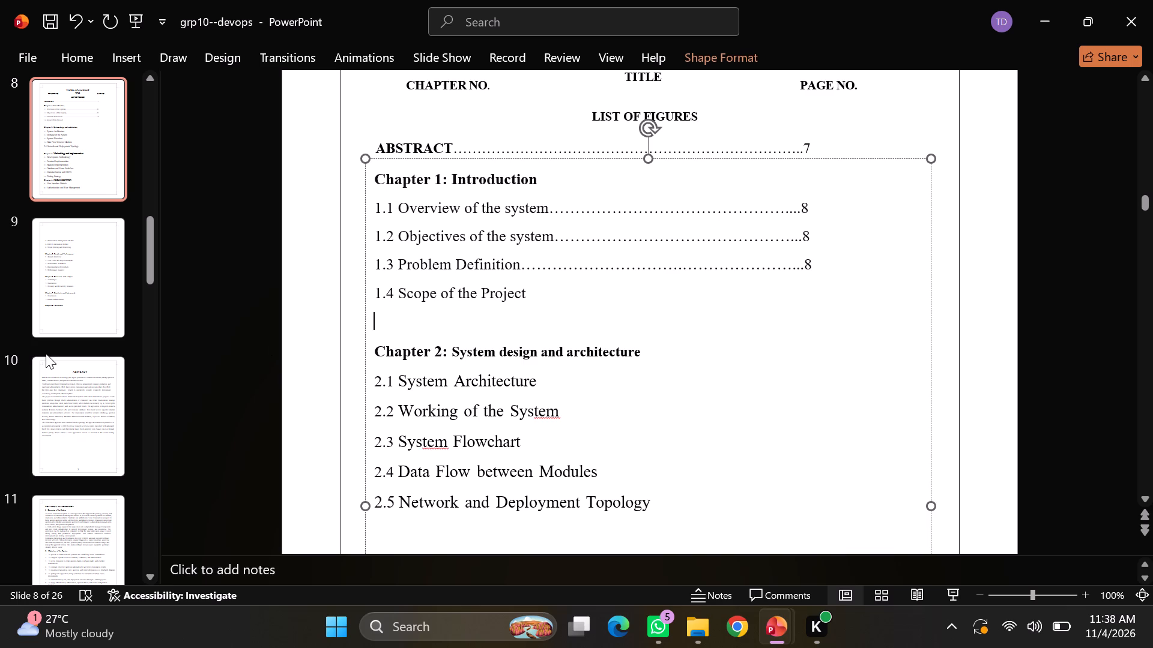
pyautogui.click(80, 514)
pyautogui.press('Down')
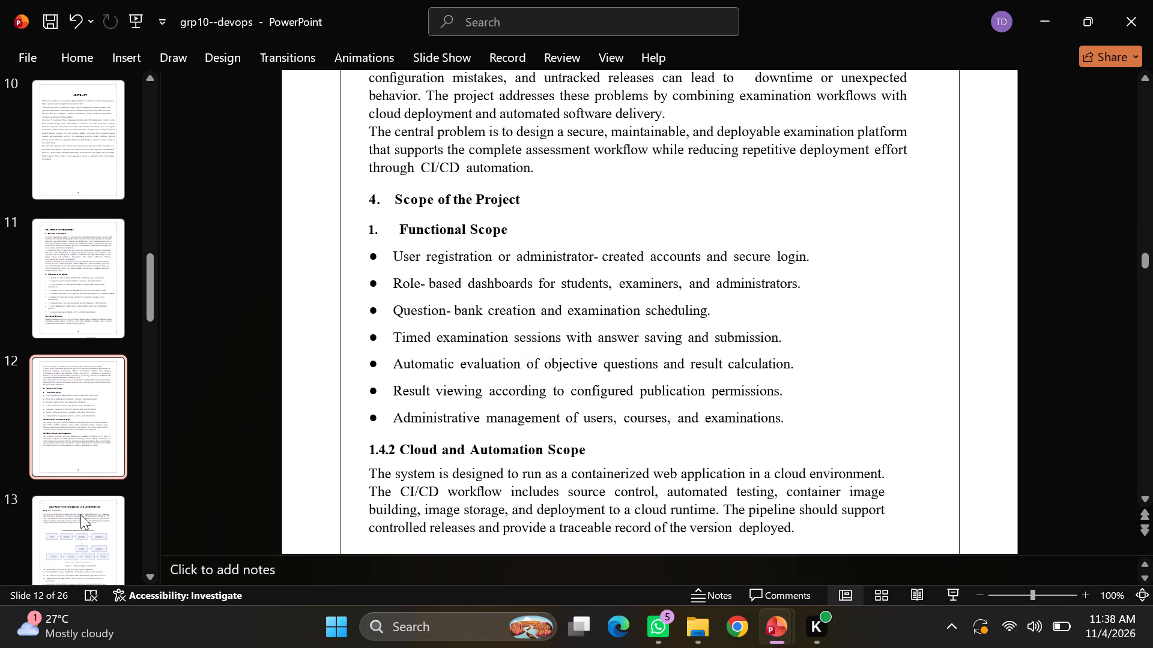
pyautogui.keyDown('ctrl'); pyautogui.scroll(-3, 80, 514); pyautogui.keyUp('ctrl')
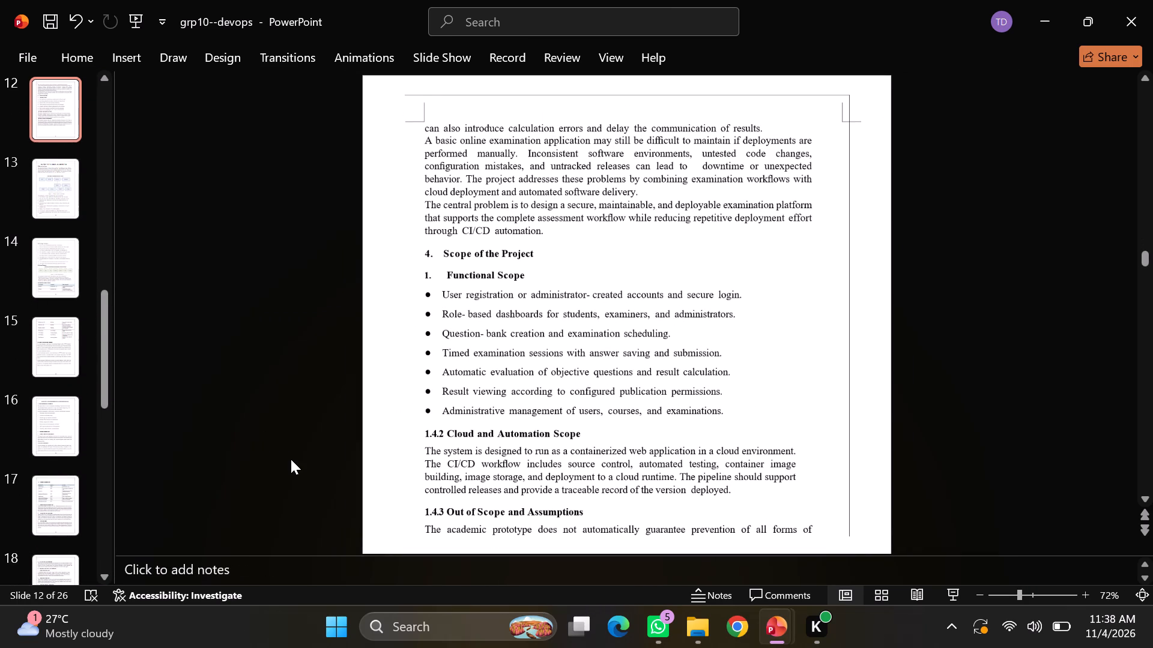
pyautogui.scroll(-2, 291, 459)
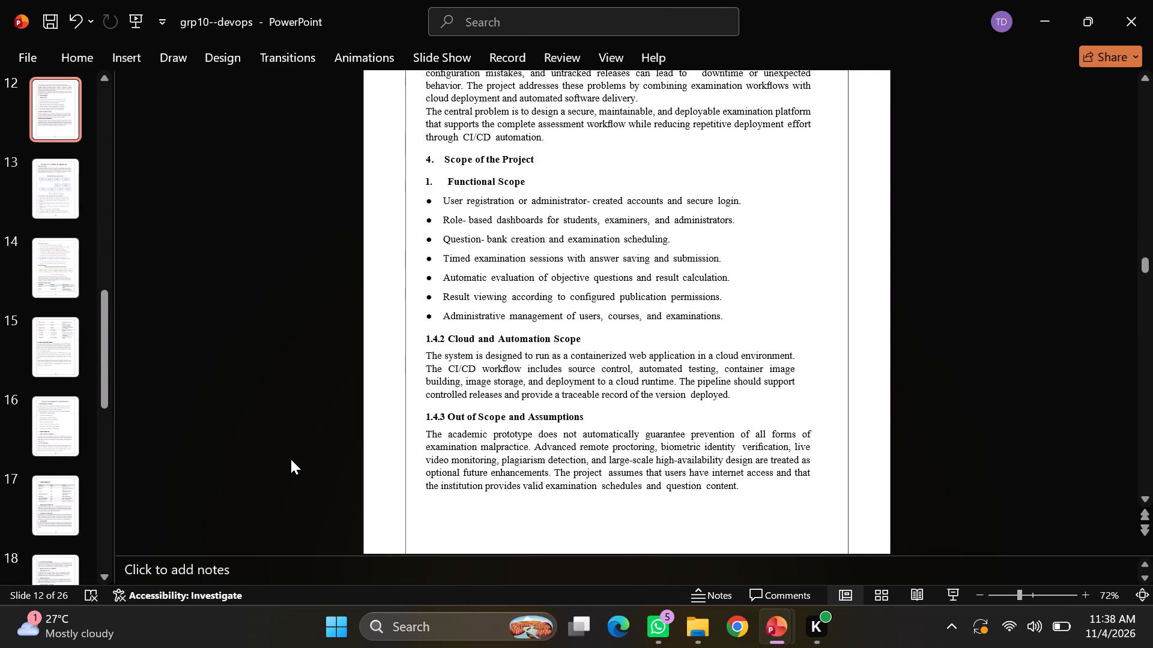
pyautogui.press('Down')
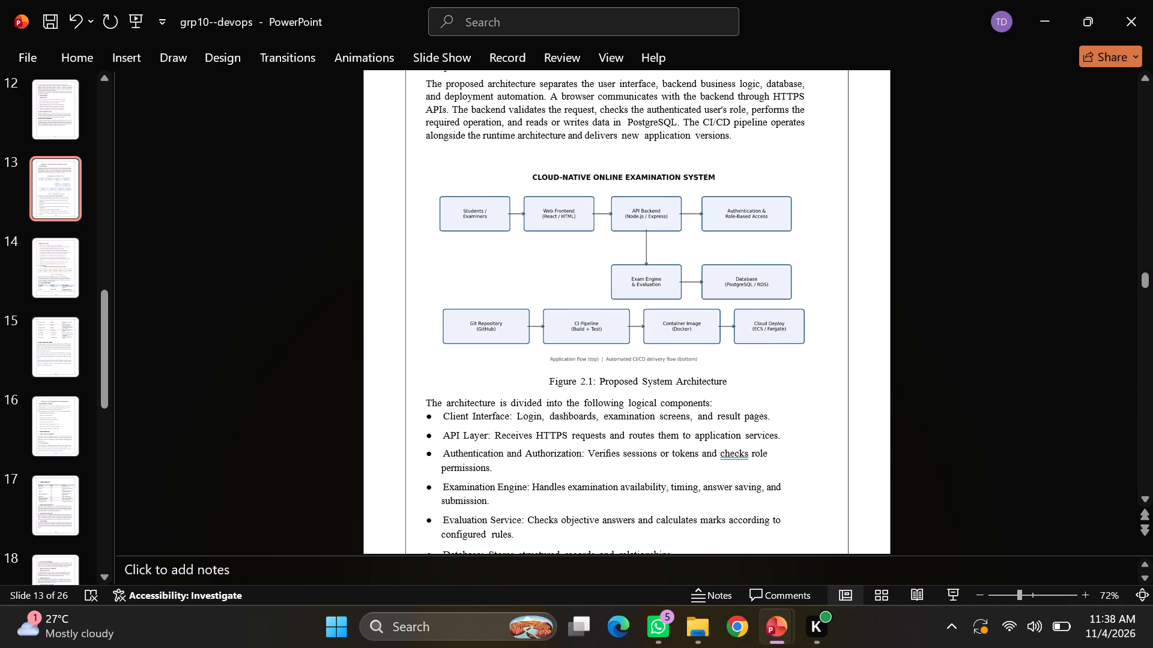
pyautogui.scroll(-1, 479, 359)
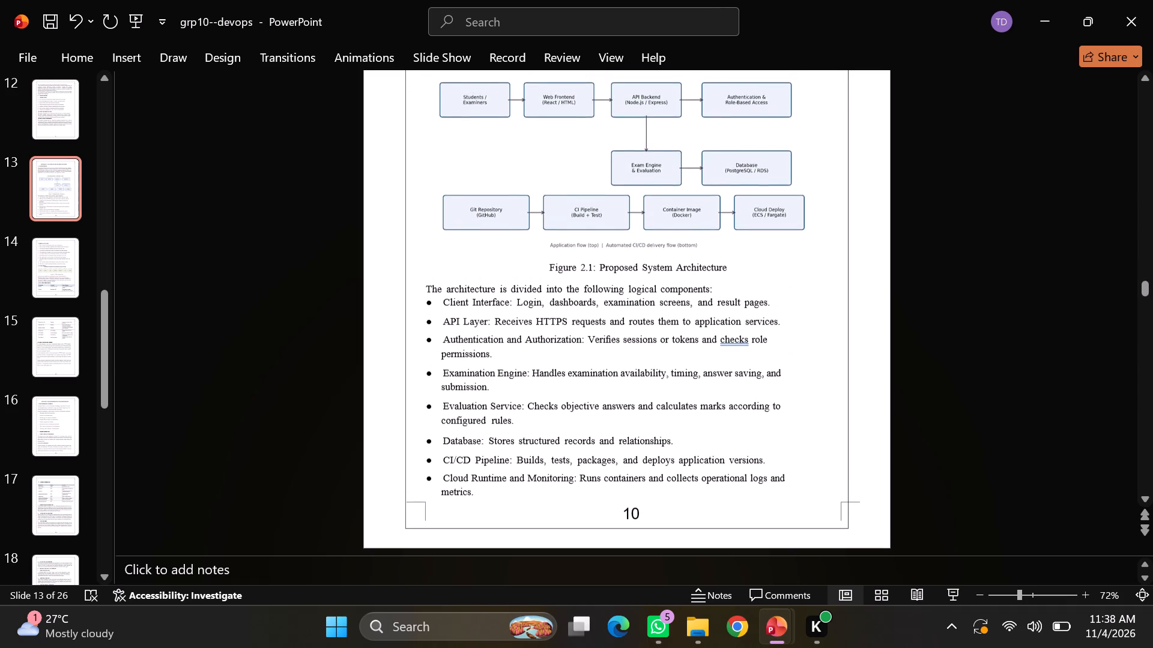
pyautogui.press('Up')
pyautogui.press('Up')
pyautogui.press('Up')
pyautogui.press('Up')
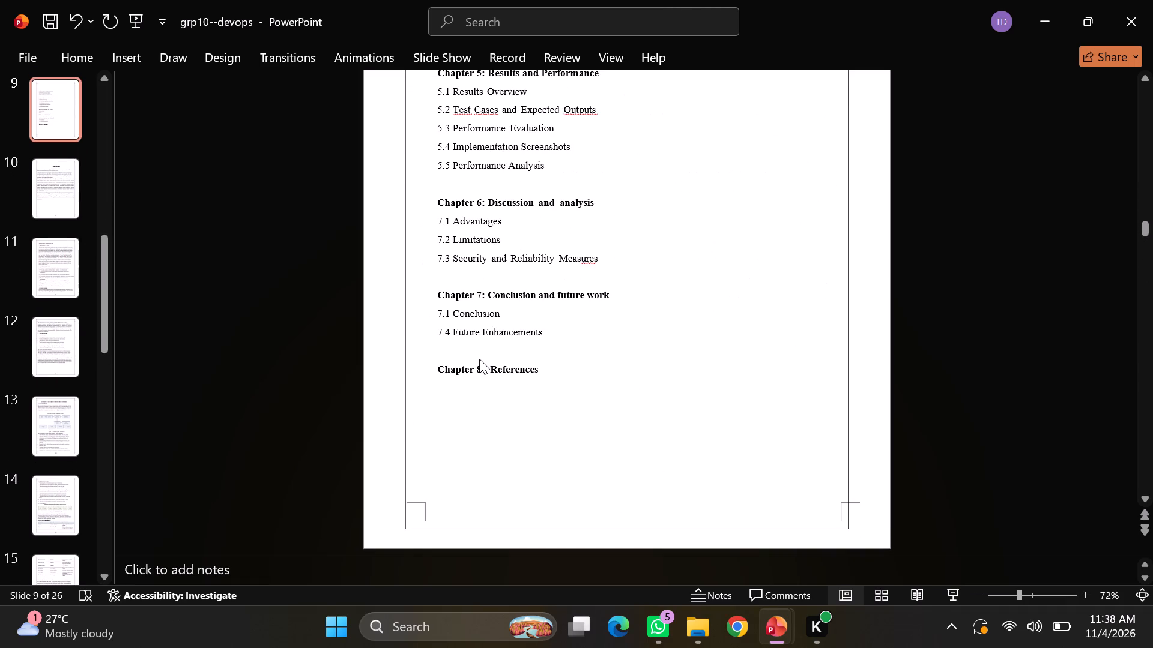
pyautogui.click(479, 359)
pyautogui.press('Up')
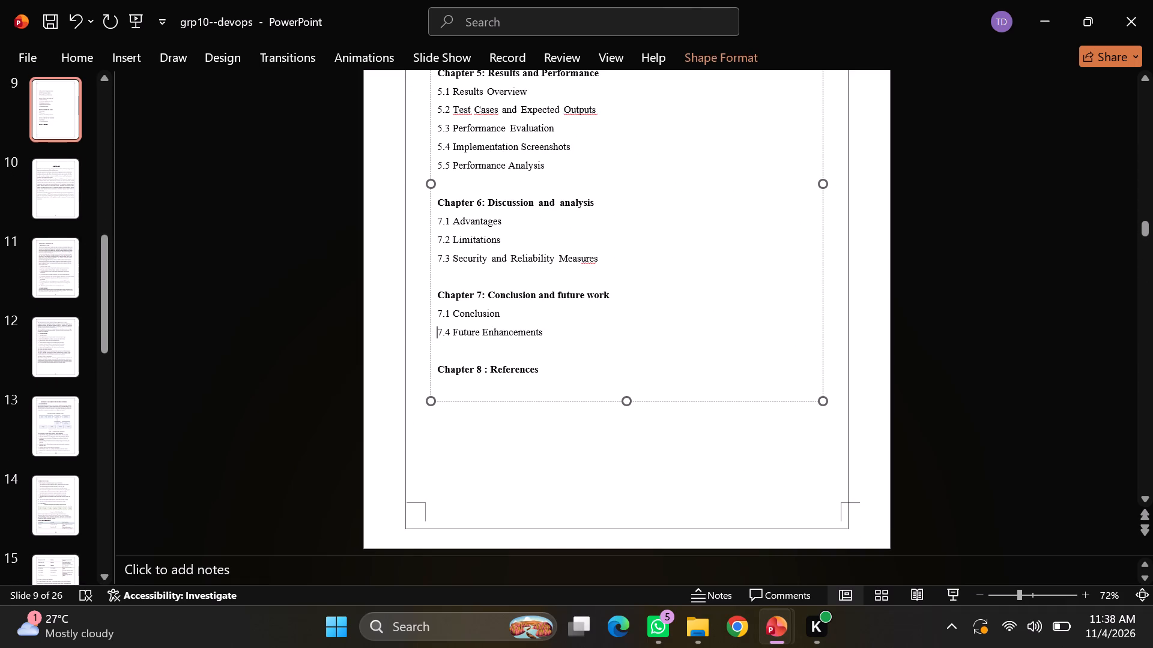
# Undo the last edit to the dotted leader of "1.3 Problem Definition" in the table of contents.
pyautogui.hotkey('ctrl', 'z')
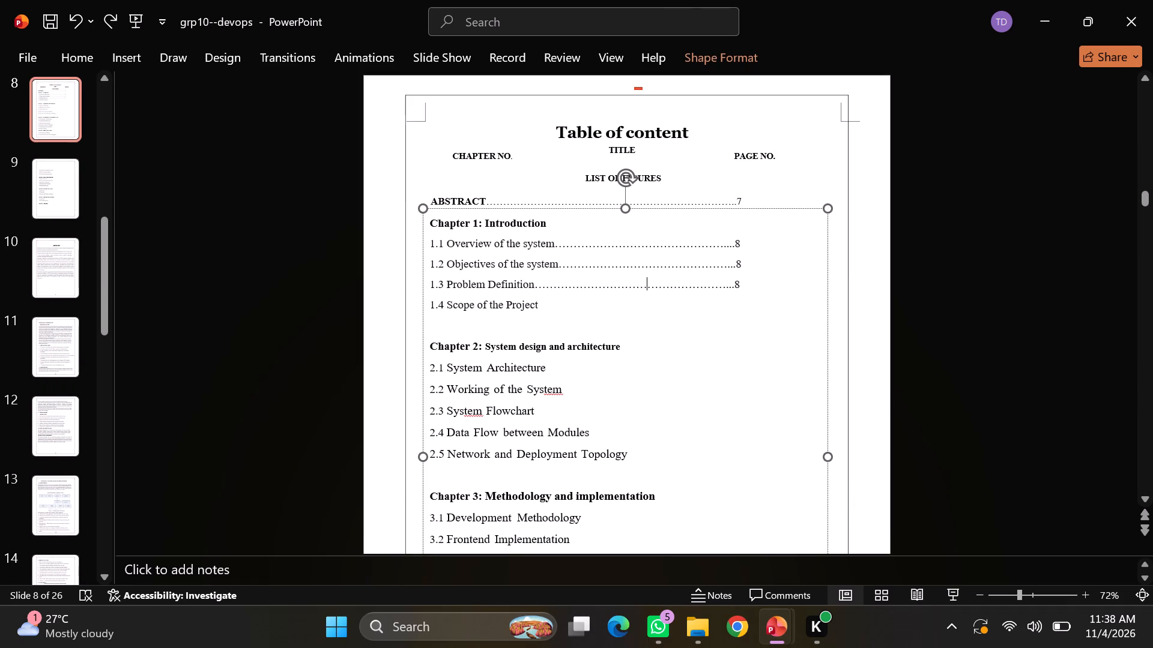
# Add a dotted leader and page number 9 to "1.4 Scope of the Project", lined up with the entries above.
pyautogui.click(570, 307)
pyautogui.press('BackSpace')
pyautogui.press('.')
pyautogui.press('.')
pyautogui.press('.')
pyautogui.press('.')
pyautogui.press('.')
pyautogui.press('.')
pyautogui.press('.')
pyautogui.press('.')
pyautogui.press('.')
pyautogui.press('.')
pyautogui.press('.')
pyautogui.press('.')
pyautogui.press('.')
pyautogui.press('.')
pyautogui.press('.')
pyautogui.press('.')
pyautogui.press('.')
pyautogui.press('.')
pyautogui.press('.')
pyautogui.press('.')
pyautogui.write('.........................')
pyautogui.press('BackSpace')
pyautogui.press('BackSpace')
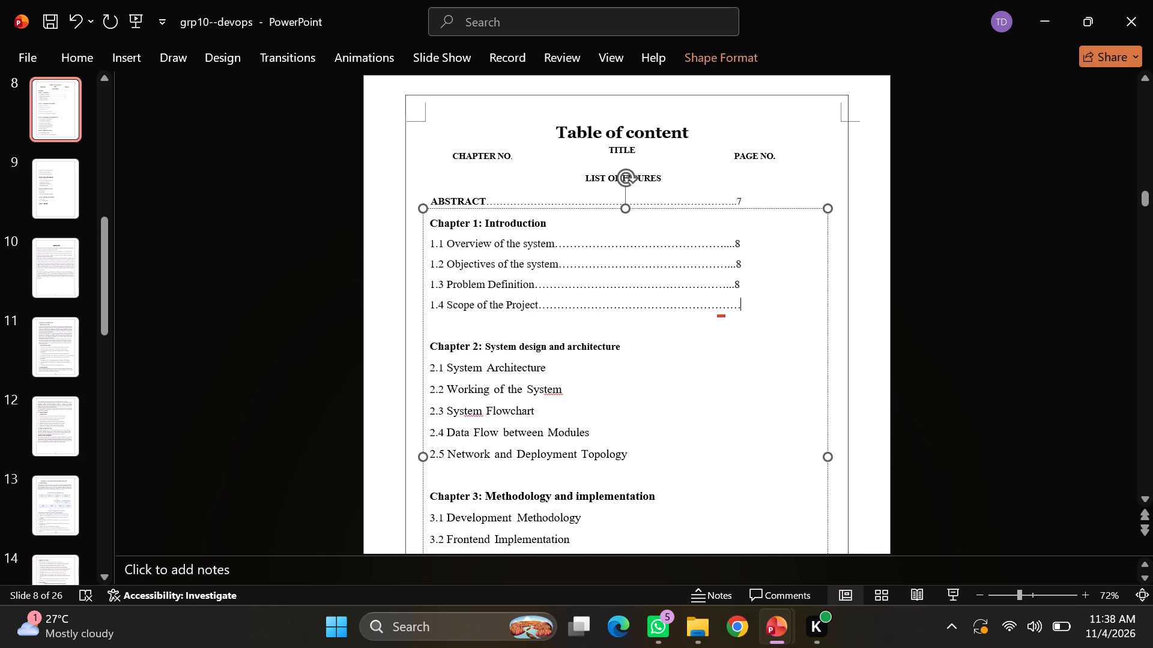
pyautogui.press('.')
pyautogui.press('.')
pyautogui.press('8')
pyautogui.press('BackSpace')
pyautogui.press('9')
pyautogui.click(894, 247)
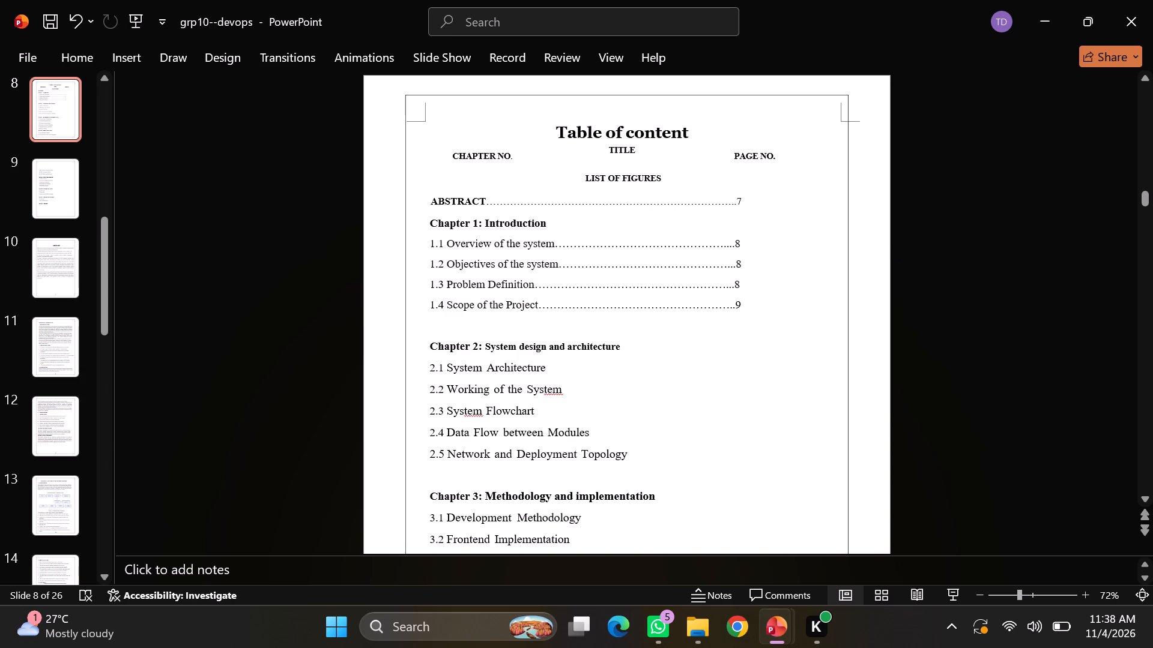
# Add a dotted leader and page number 10 to "2.1 System Architecture", roughly lined up with the Chapter 1 page numbers.
pyautogui.click(549, 365)
pyautogui.press('.')
pyautogui.press('.')
pyautogui.press('.')
pyautogui.press('.')
pyautogui.press('.')
pyautogui.press('.')
pyautogui.press('.')
pyautogui.press('.')
pyautogui.press('.')
pyautogui.press('.')
pyautogui.press('.')
pyautogui.press('.')
pyautogui.press('.')
pyautogui.press('.')
pyautogui.press('.')
pyautogui.press('.')
pyautogui.press('.')
pyautogui.press('.')
pyautogui.press('.')
pyautogui.press('.')
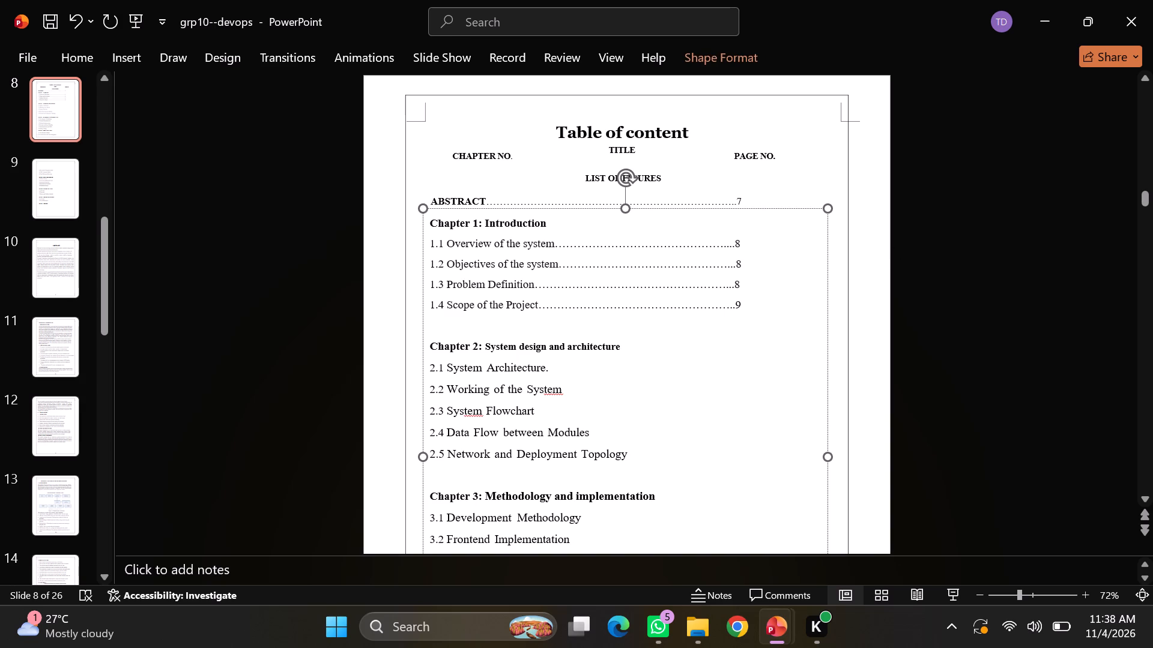
pyautogui.write('.................')
pyautogui.press('BackSpace')
pyautogui.press('BackSpace')
pyautogui.write('10')
pyautogui.click(977, 266)
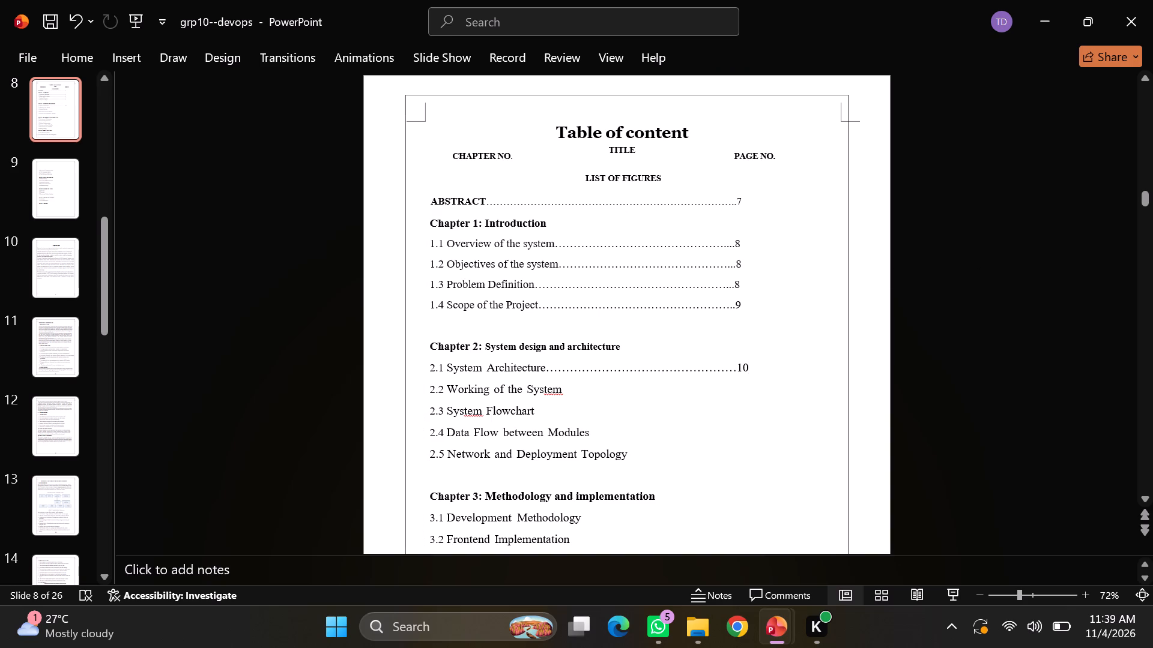
# Look through the Chapter 1 and Chapter 2 pages to find the page number of the Working of the System section.
pyautogui.click(67, 278)
pyautogui.press('Down')
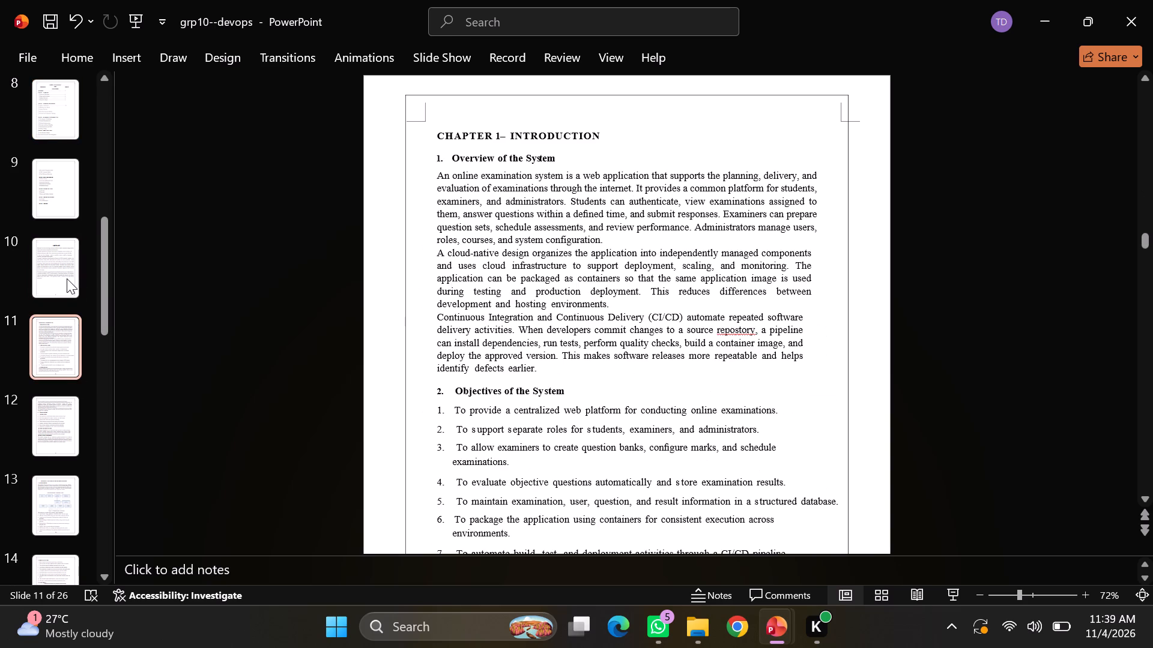
pyautogui.press('Down')
pyautogui.press('Down')
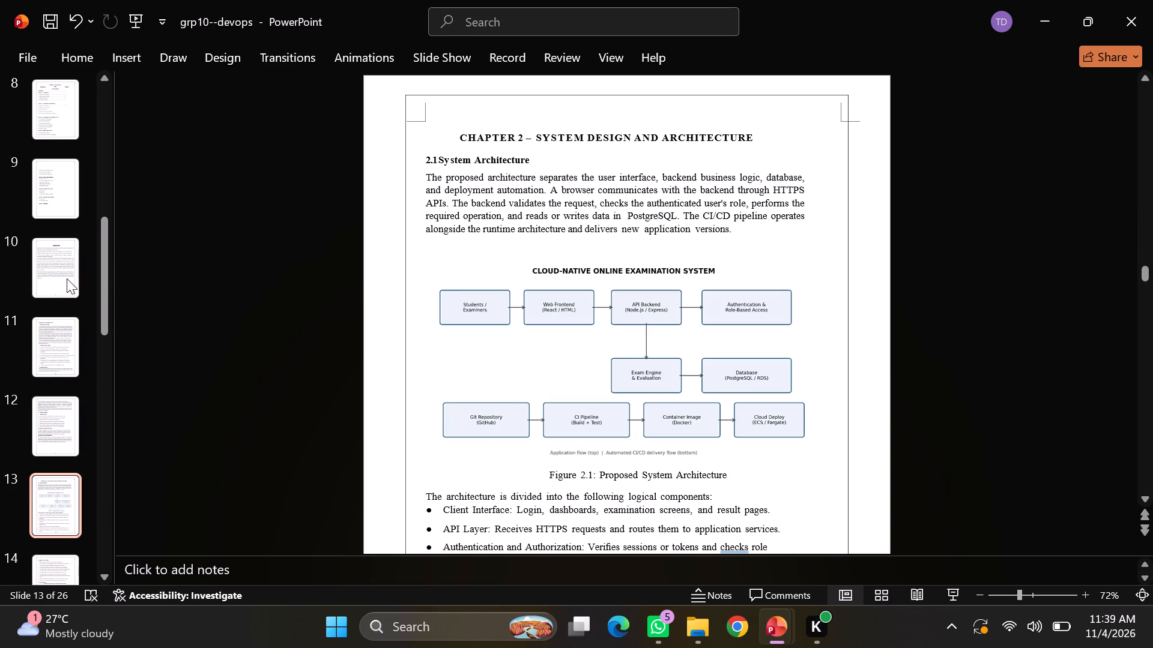
pyautogui.press('Down')
pyautogui.press('Up')
pyautogui.press('Up')
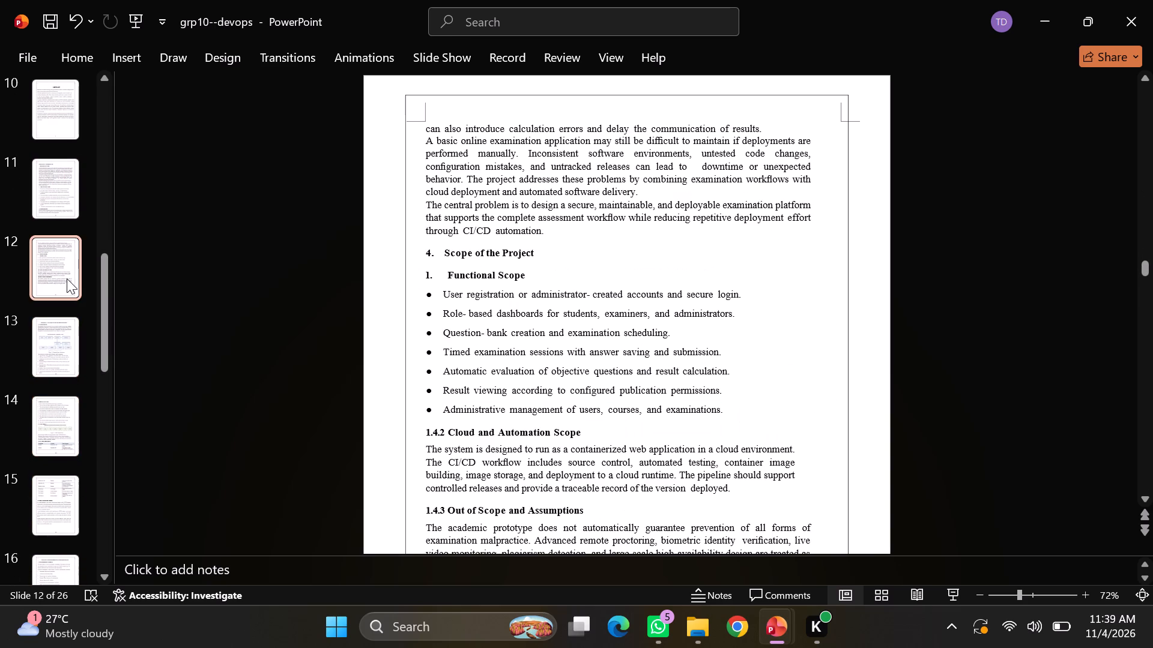
pyautogui.press('Up')
pyautogui.press('Down')
pyautogui.press('Down')
pyautogui.press('Down')
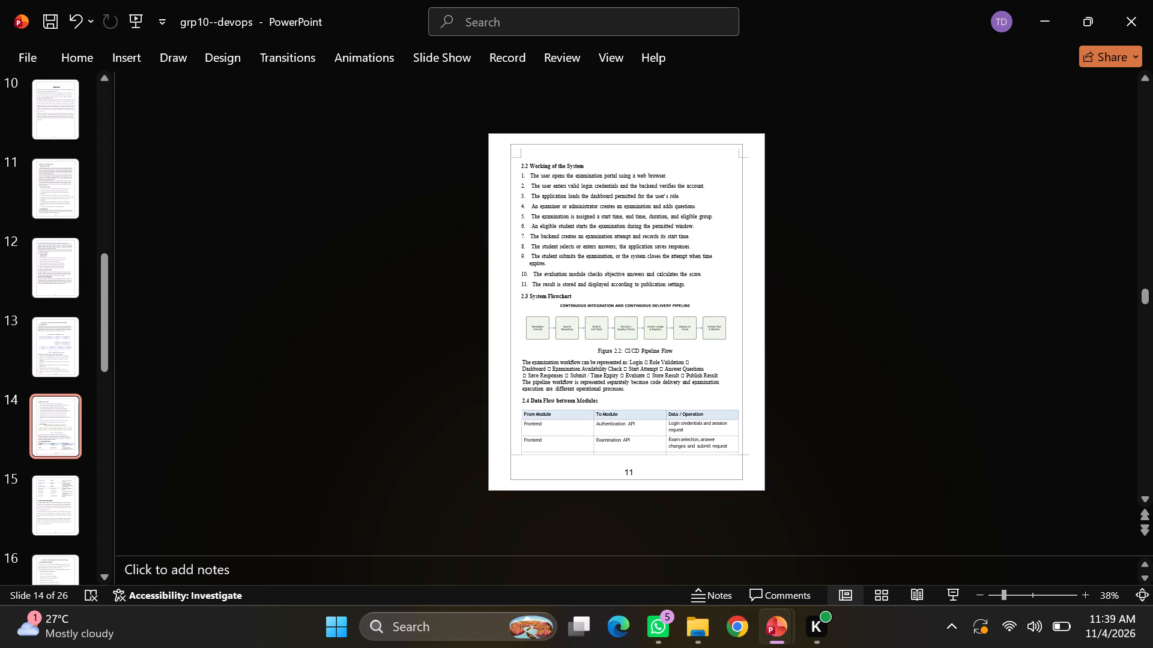
pyautogui.press('Up')
pyautogui.press('Up')
pyautogui.press('Up')
pyautogui.press('Up')
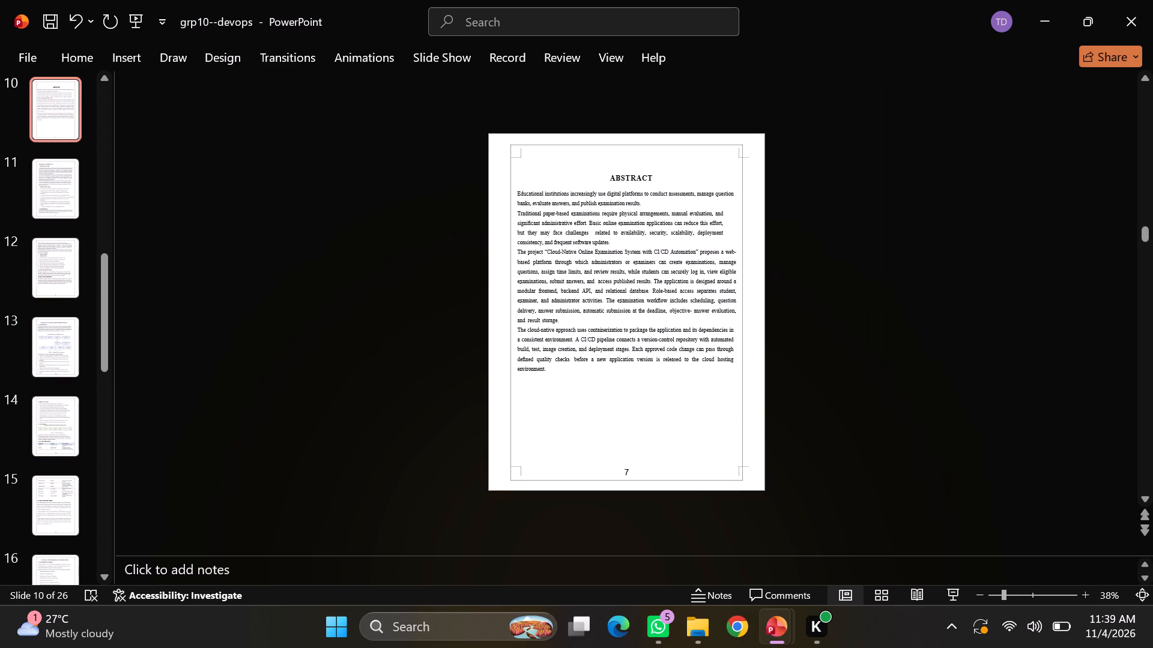
pyautogui.press('Up')
pyautogui.press('Up')
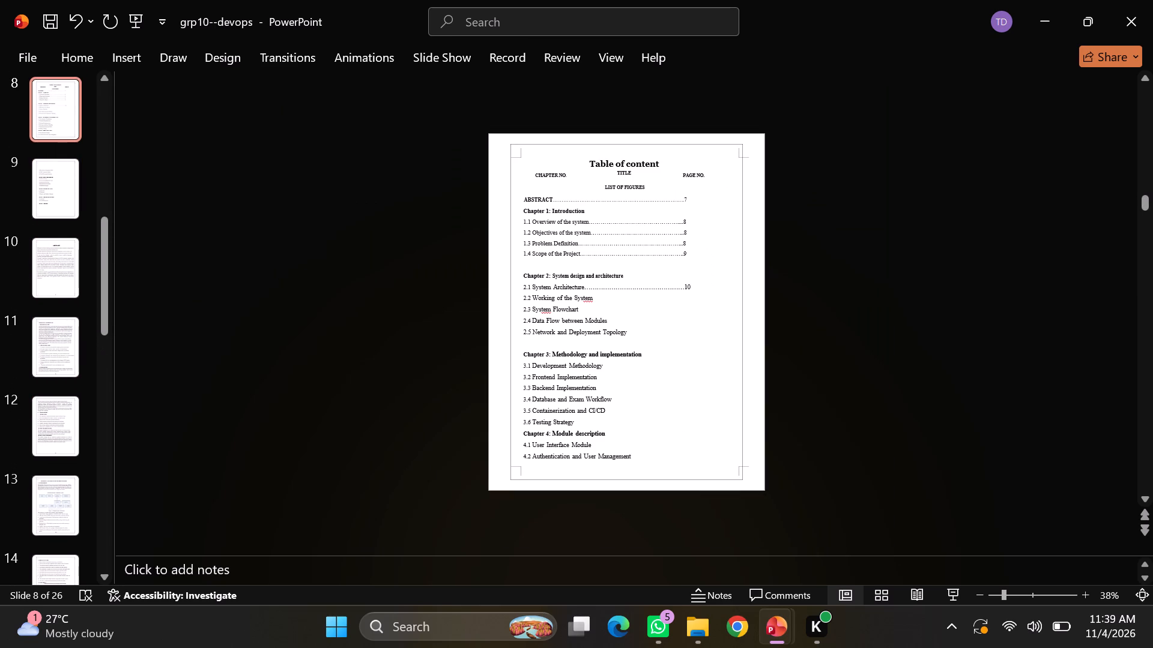
# Add a dotted leader and page number 11 to "2.2 Working of the System", lined up with the page number of entry 2.1.
pyautogui.click(605, 295)
pyautogui.press('.')
pyautogui.press('.')
pyautogui.press('.')
pyautogui.press('.')
pyautogui.press('.')
pyautogui.press('.')
pyautogui.press('.')
pyautogui.press('.')
pyautogui.press('.')
pyautogui.press('.')
pyautogui.press('.')
pyautogui.press('.')
pyautogui.press('.')
pyautogui.press('.')
pyautogui.press('.')
pyautogui.press('.')
pyautogui.press('.')
pyautogui.press('.')
pyautogui.press('.')
pyautogui.press('.')
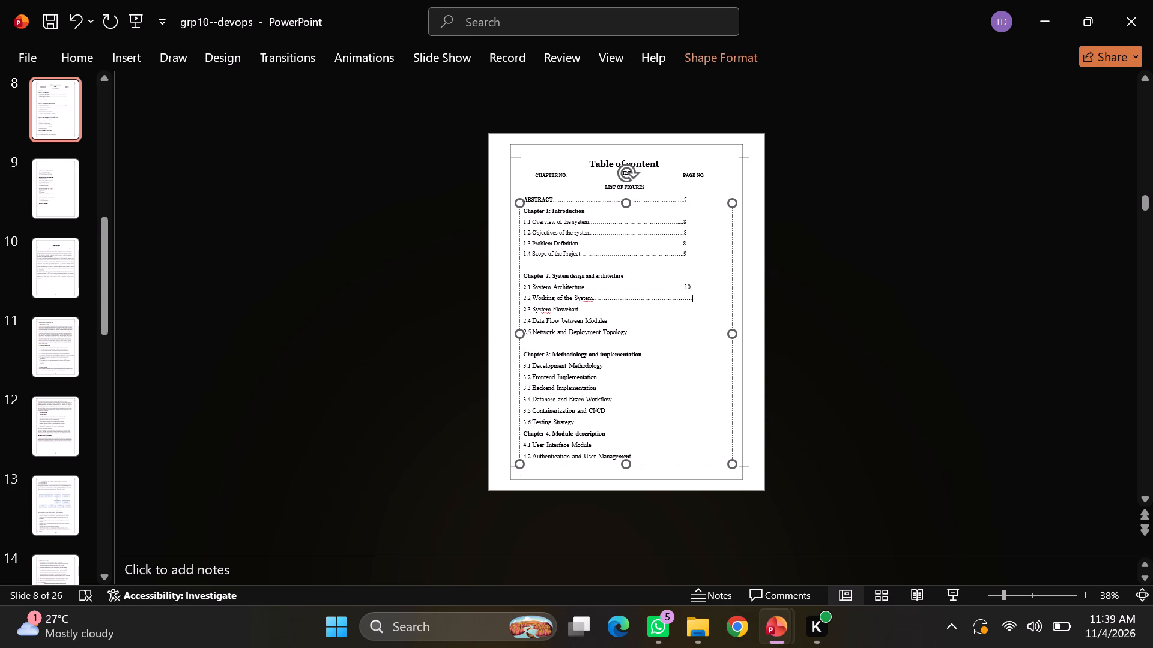
pyautogui.press('BackSpace')
pyautogui.press('BackSpace')
pyautogui.press('BackSpace')
pyautogui.press('BackSpace')
pyautogui.write('11')
pyautogui.press('BackSpace')
pyautogui.press('BackSpace')
pyautogui.press('BackSpace')
pyautogui.write('..')
pyautogui.press('.')
pyautogui.write('11')
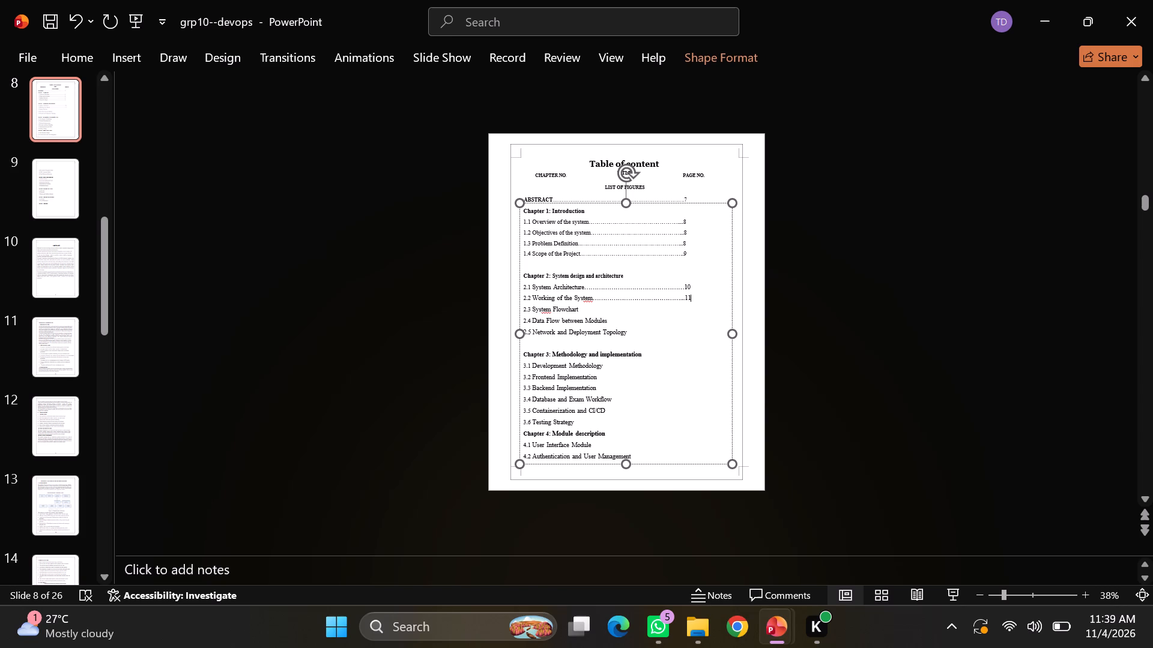
# Look through the Chapter 2 pages to find the page number of the Network and Deployment Topology section.
pyautogui.click(47, 412)
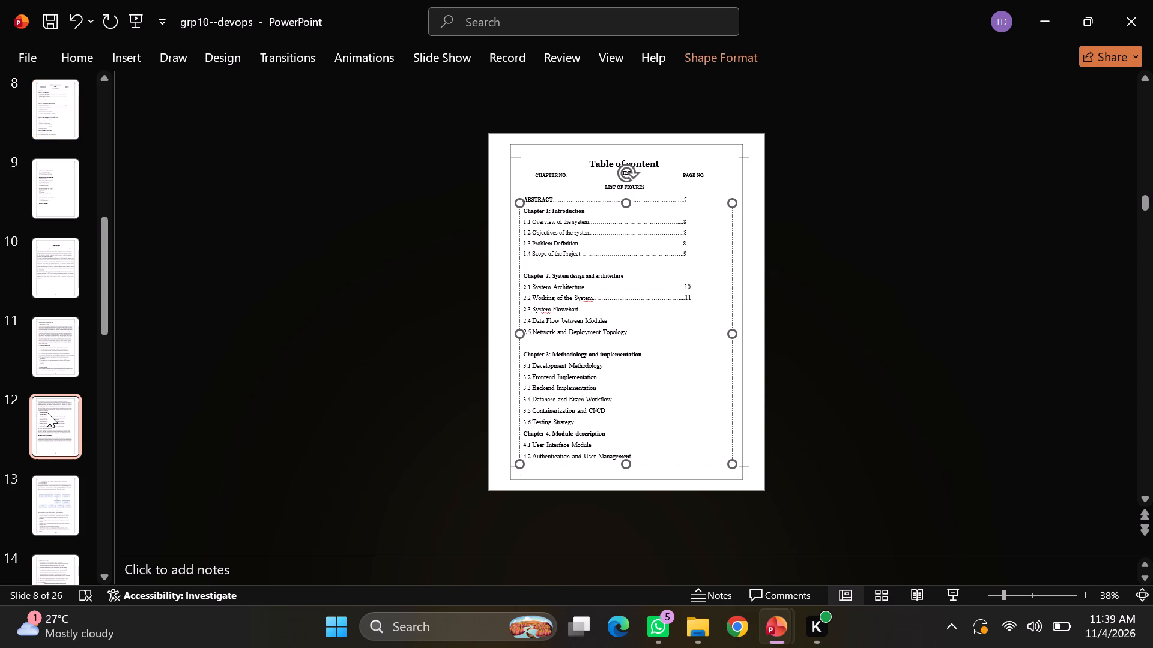
pyautogui.press('Down')
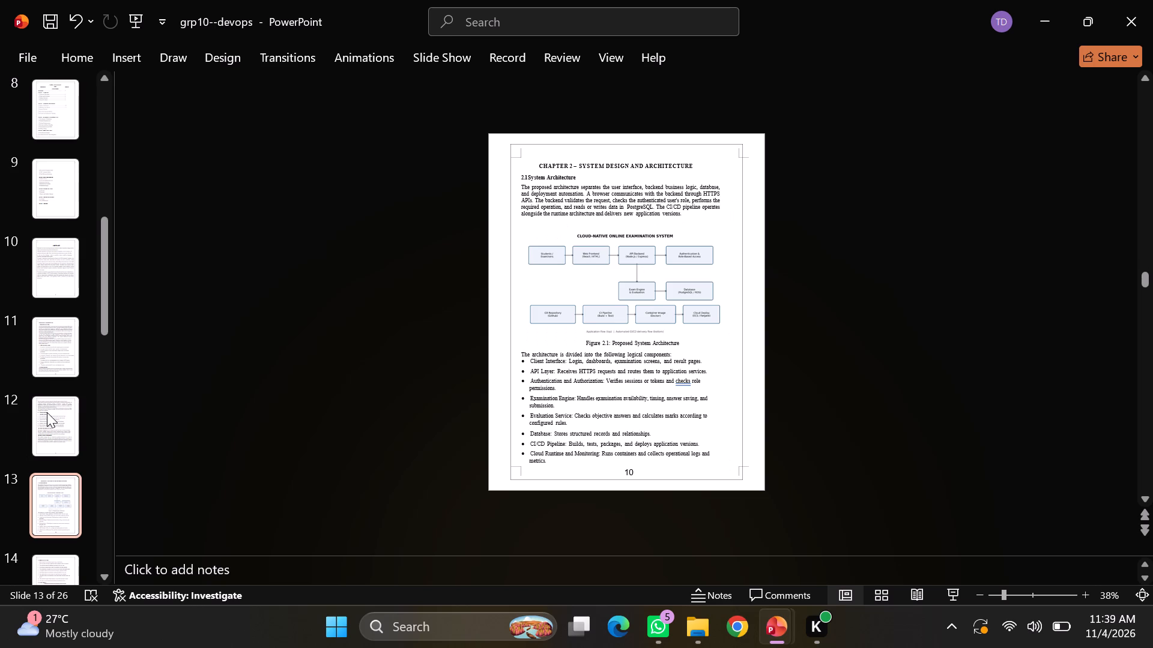
pyautogui.press('Down')
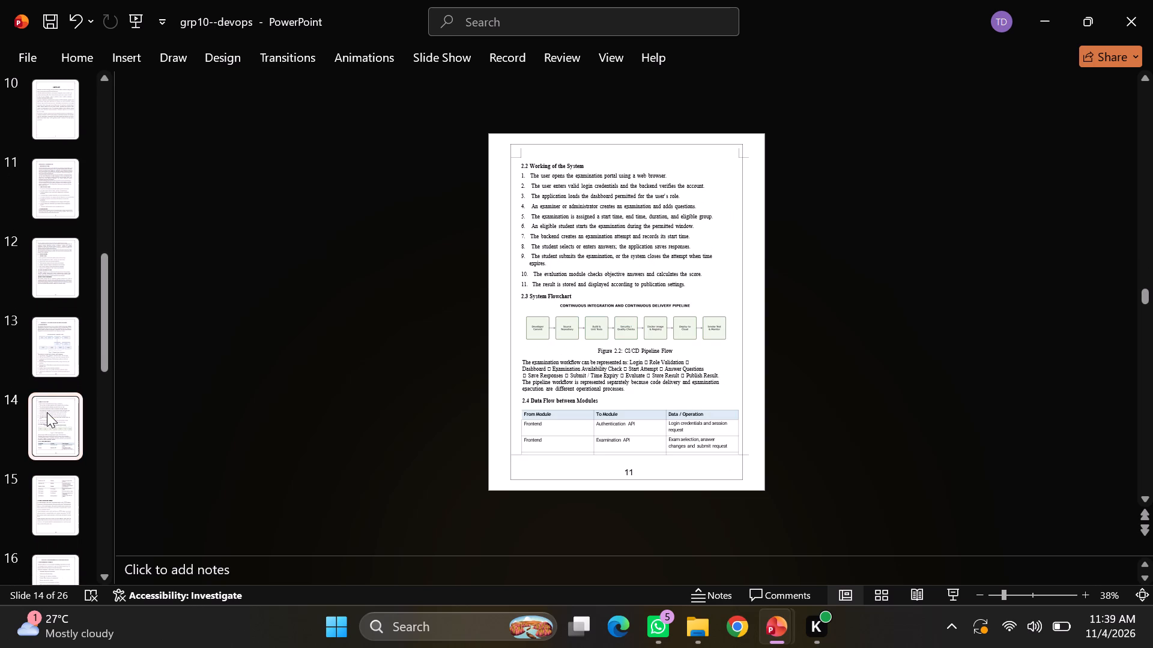
pyautogui.press('Down')
pyautogui.press('Down')
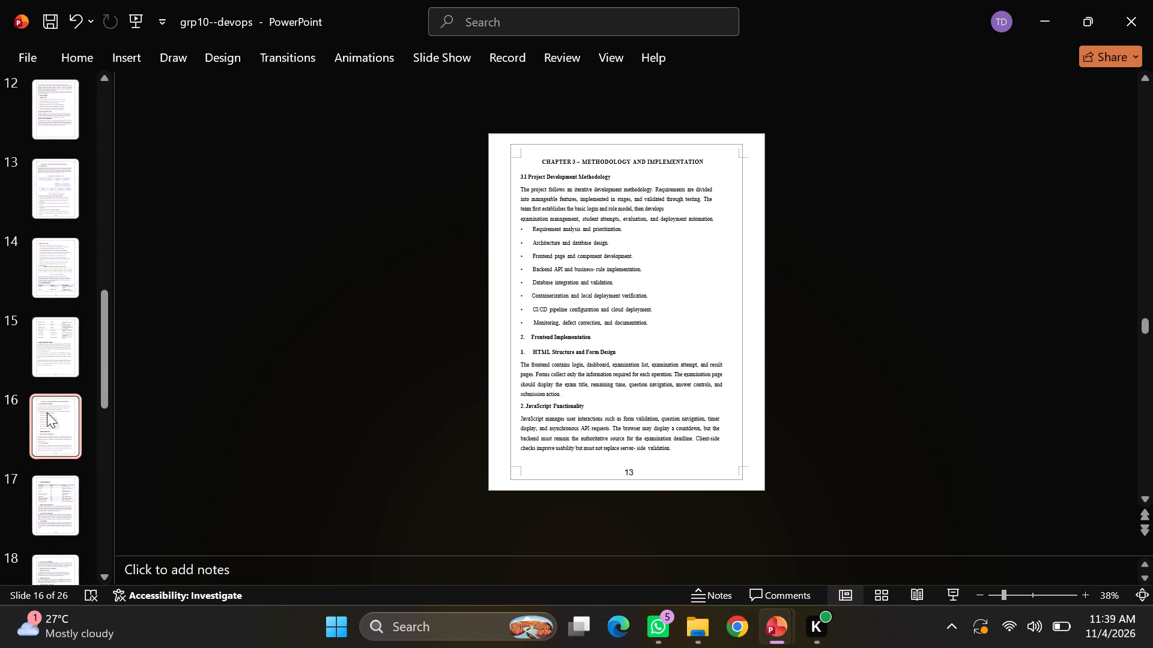
pyautogui.press('Up')
pyautogui.press('Up')
pyautogui.press('Up')
pyautogui.press('Up')
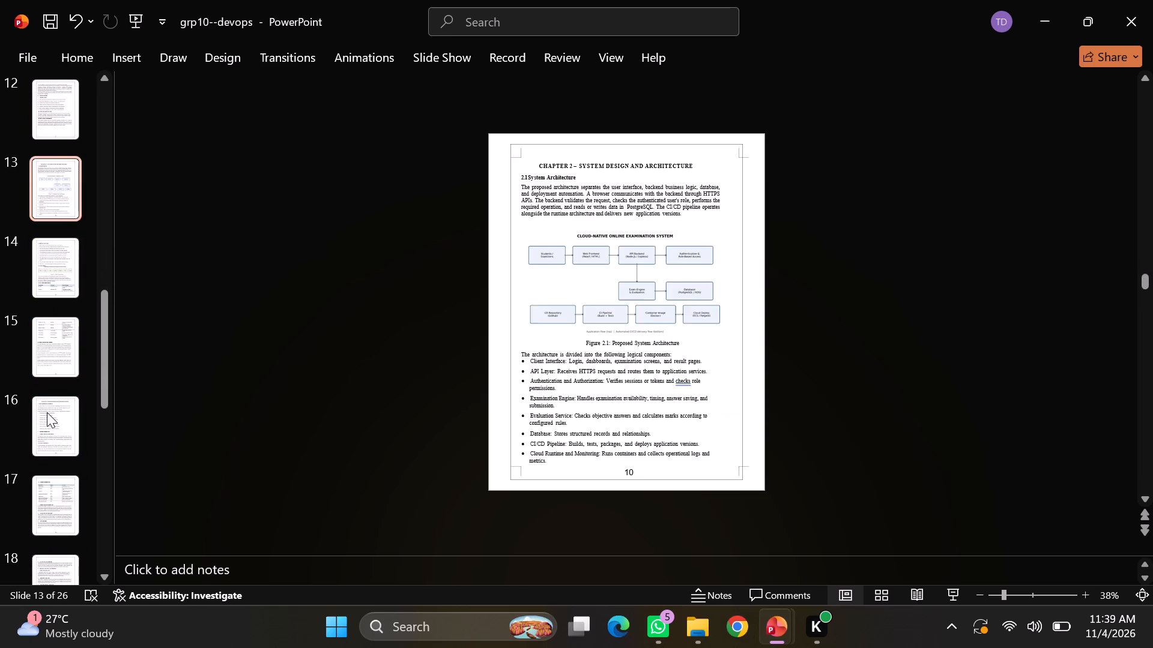
pyautogui.press('Up')
pyautogui.press('Up')
pyautogui.press('Up')
pyautogui.press('Up')
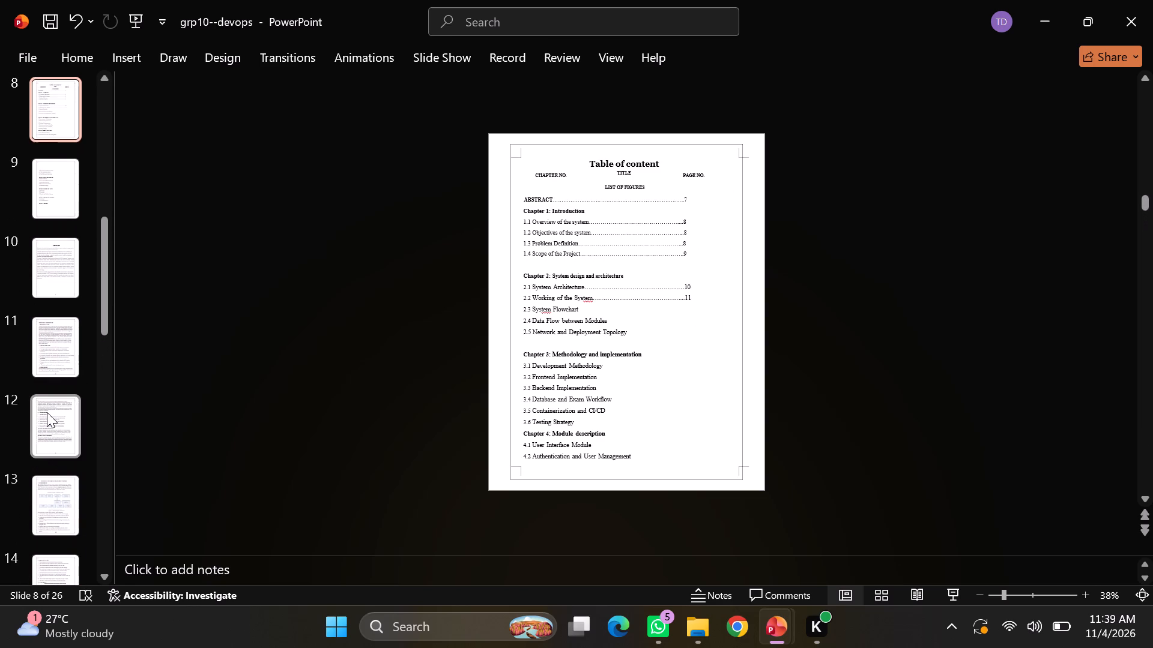
# Add a dotted leader and page number 12 to "2.5 Network and Deployment Topology" in the table of contents.
pyautogui.click(634, 330)
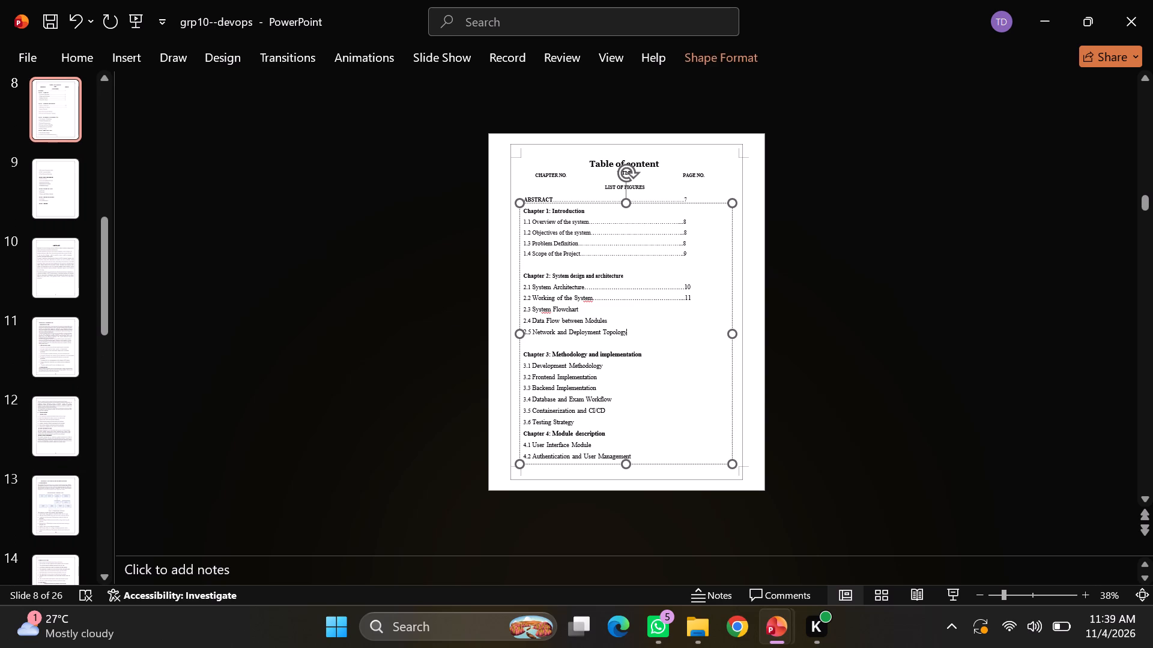
pyautogui.press('.')
pyautogui.press('.')
pyautogui.press('.')
pyautogui.press('.')
pyautogui.press('.')
pyautogui.press('.')
pyautogui.press('.')
pyautogui.press('.')
pyautogui.press('.')
pyautogui.press('.')
pyautogui.press('.')
pyautogui.press('.')
pyautogui.press('.')
pyautogui.press('.')
pyautogui.press('.')
pyautogui.press('.')
pyautogui.press('.')
pyautogui.press('.')
pyautogui.press('.')
pyautogui.write('..........')
pyautogui.write('12')
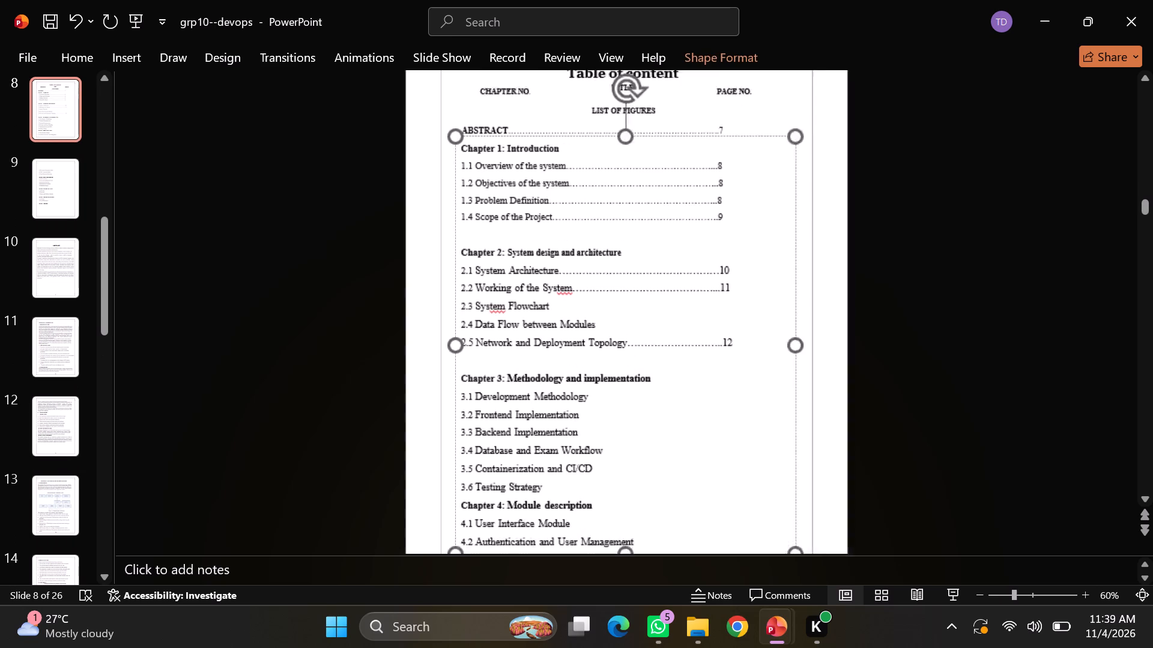
# Adjust the dots of entry 2.5 so its page number lines up with those of entries 2.1 and 2.2.
pyautogui.click(721, 341)
pyautogui.press('BackSpace')
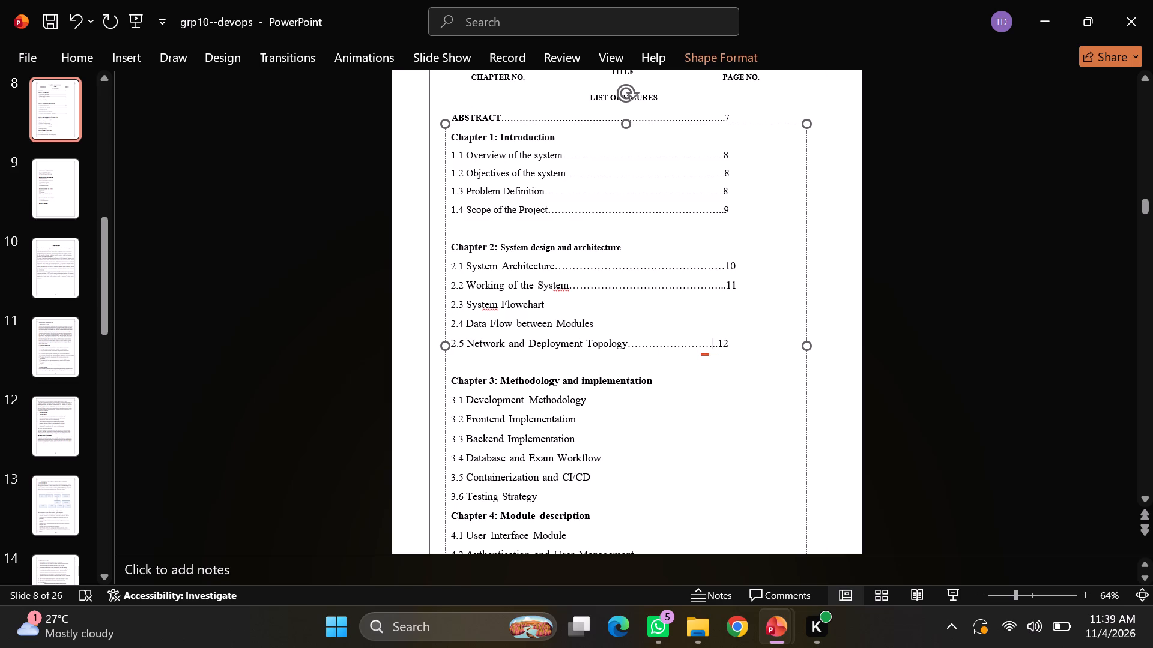
pyautogui.press('.')
pyautogui.press('.')
pyautogui.press('.')
pyautogui.click(824, 343)
pyautogui.click(1019, 295)
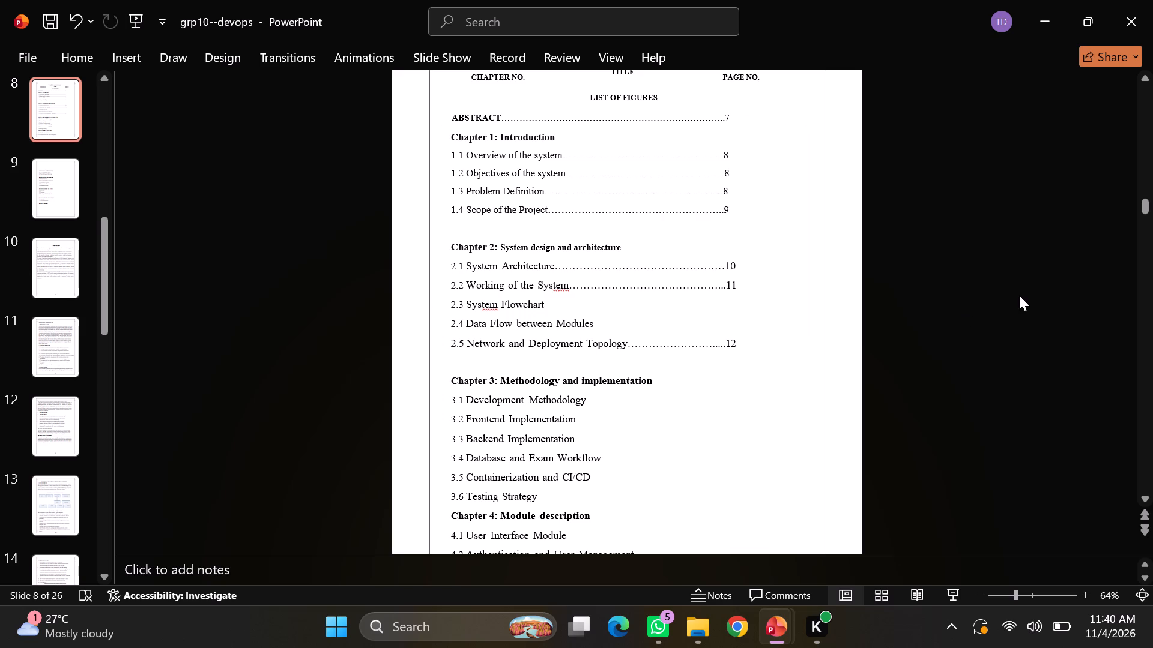
# Look through the pages after the table of contents to find where Chapter 3's Development Methodology section starts.
pyautogui.press('Down')
pyautogui.press('Down')
pyautogui.press('Down')
pyautogui.press('Down')
pyautogui.press('Down')
pyautogui.press('Down')
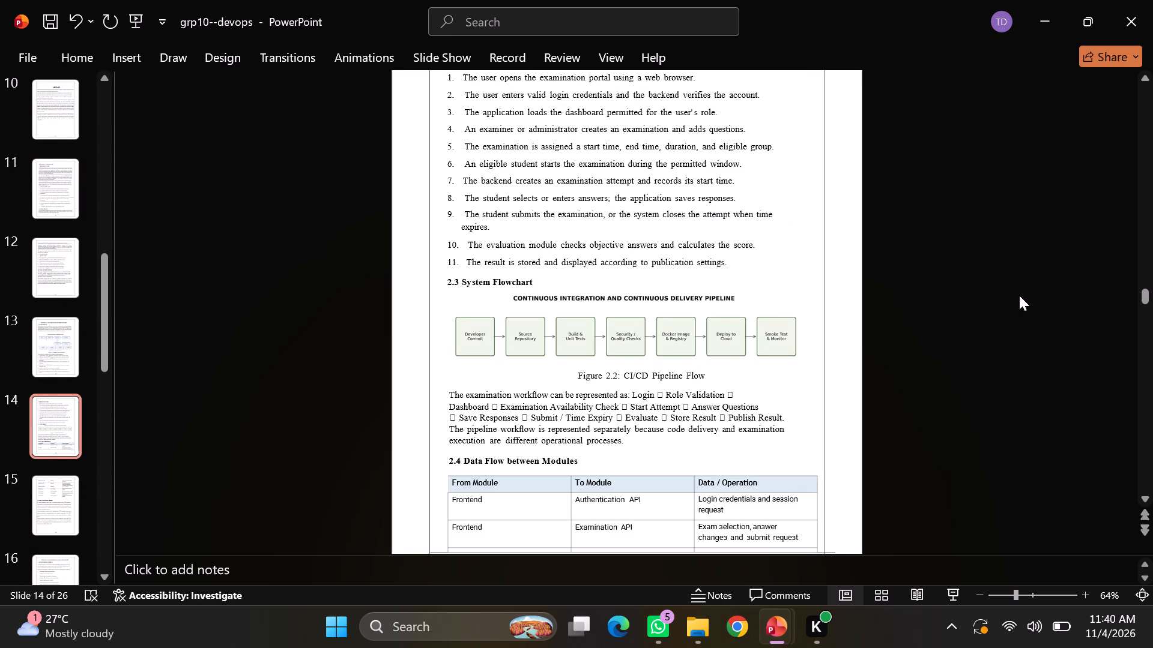
pyautogui.press('Down')
pyautogui.press('Down')
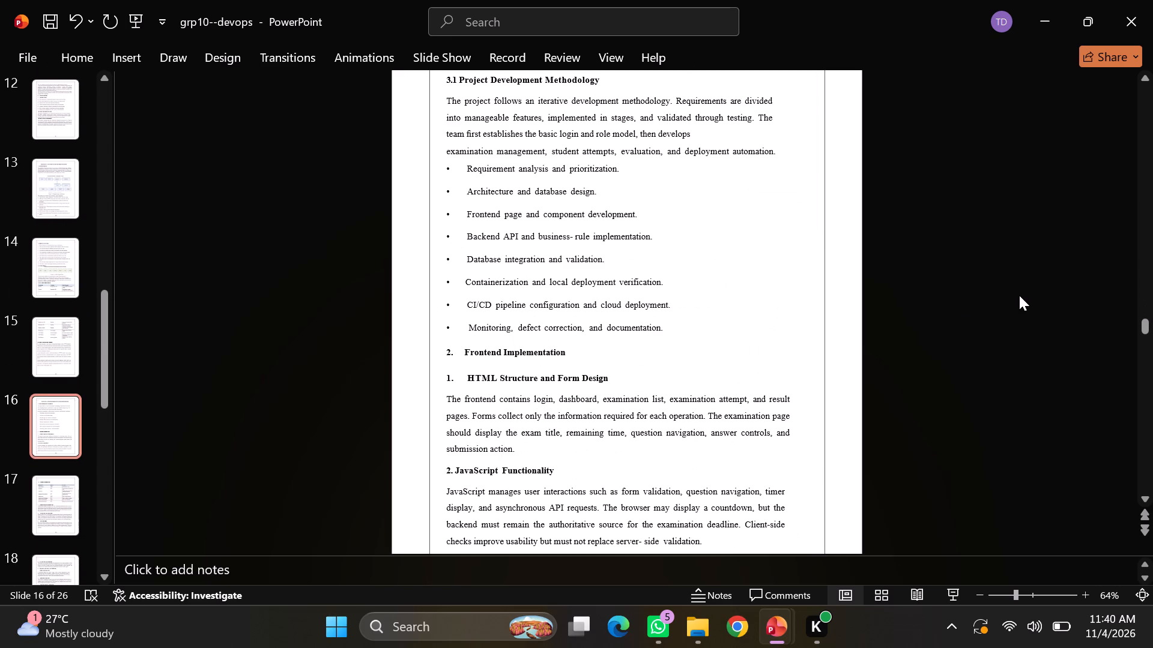
pyautogui.scroll(-1, 748, 262)
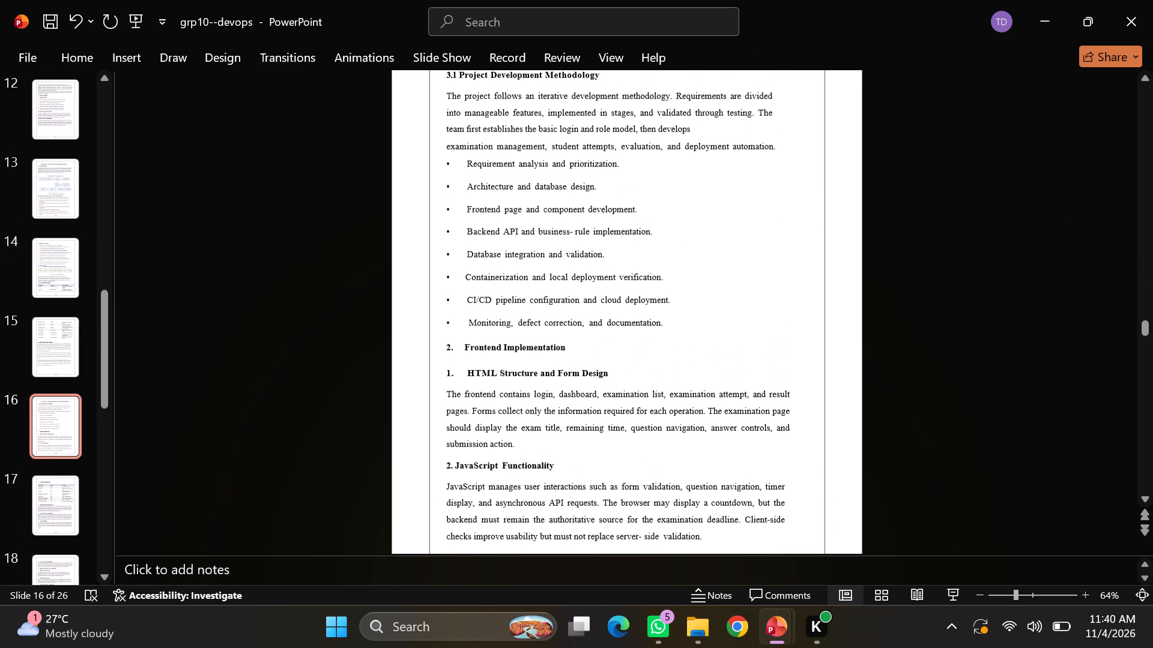
pyautogui.scroll(3, 73, 203)
pyautogui.scroll(1, 46, 119)
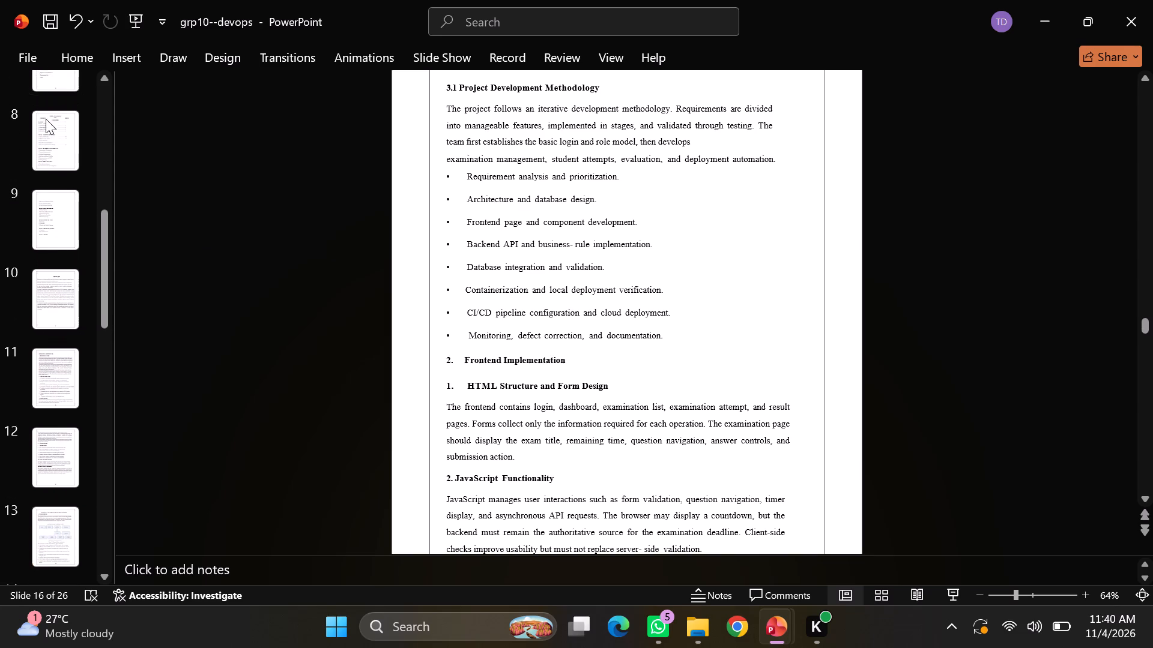
# Add a dotted leader and page number 13 to "3.1 Development Methodology", roughly lined up with the Chapter 2 page numbers.
pyautogui.click(46, 125)
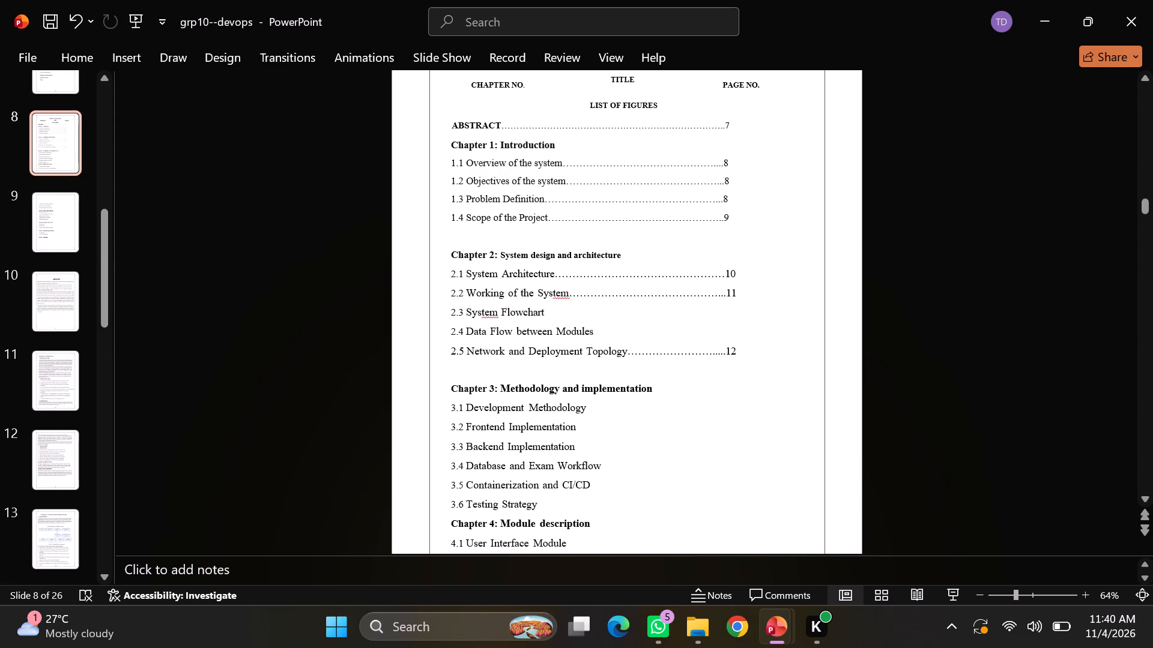
pyautogui.click(590, 404)
pyautogui.press('.')
pyautogui.press('.')
pyautogui.press('.')
pyautogui.press('.')
pyautogui.press('.')
pyautogui.press('.')
pyautogui.press('.')
pyautogui.press('.')
pyautogui.press('.')
pyautogui.press('.')
pyautogui.press('.')
pyautogui.press('.')
pyautogui.press('.')
pyautogui.press('.')
pyautogui.press('.')
pyautogui.press('.')
pyautogui.press('.')
pyautogui.press('.')
pyautogui.press('.')
pyautogui.press('.')
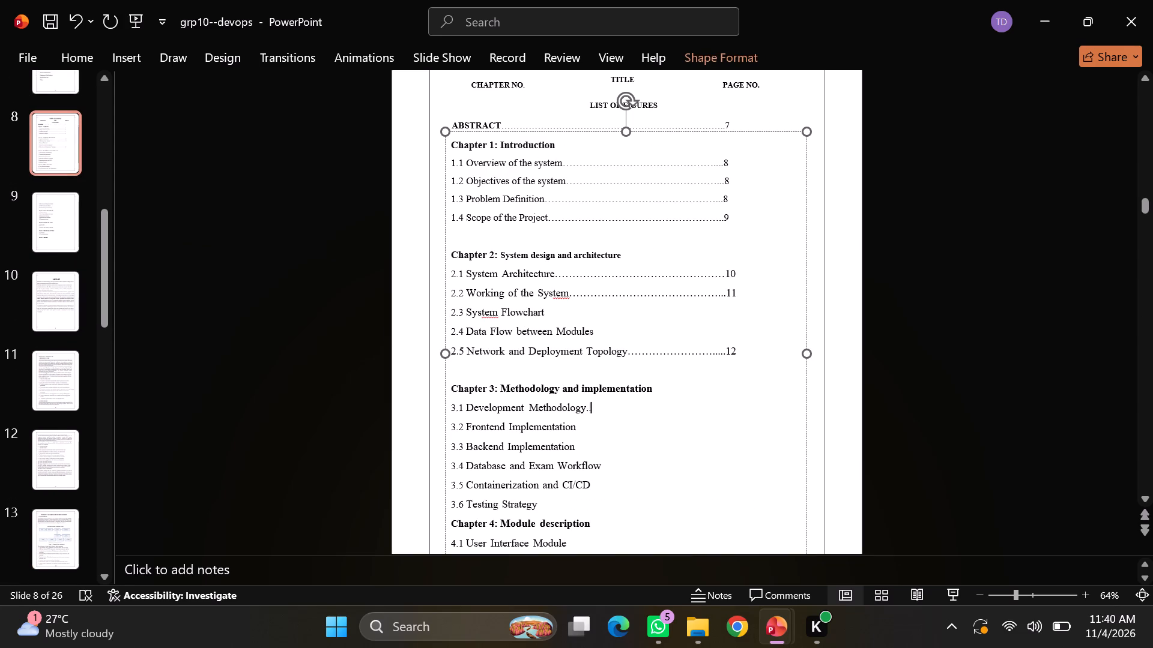
pyautogui.press('.')
pyautogui.write('13')
# Look through the Chapter 3 pages for the Frontend Implementation and Backend Implementation sections.
pyautogui.scroll(-2, 60, 477)
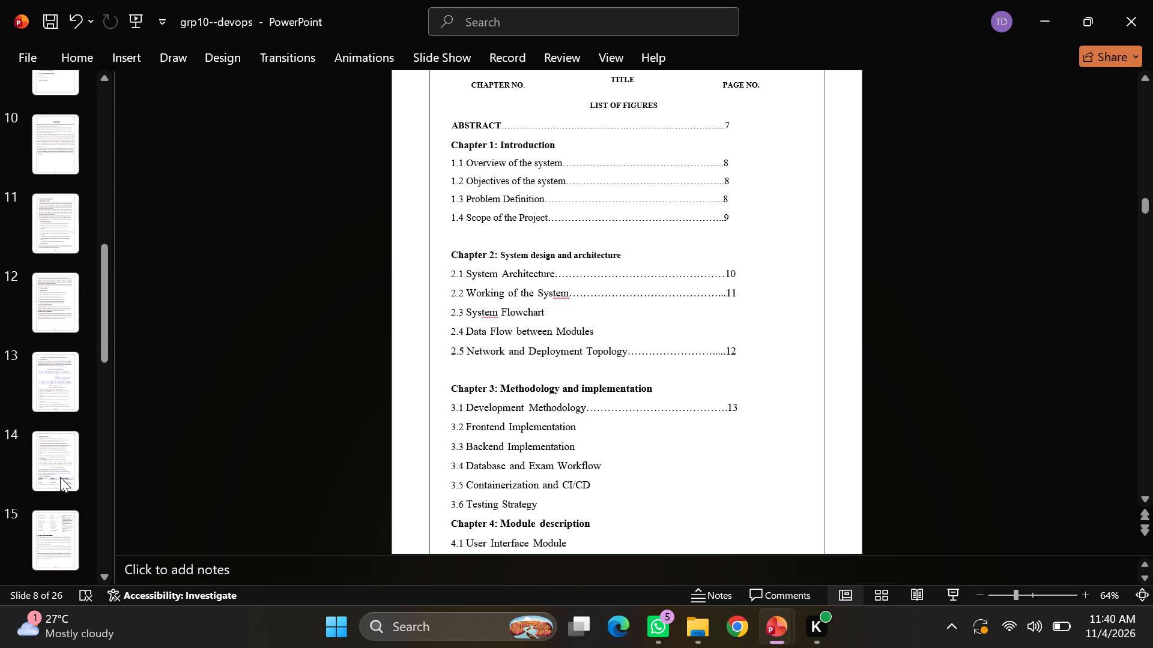
pyautogui.click(53, 381)
pyautogui.click(53, 423)
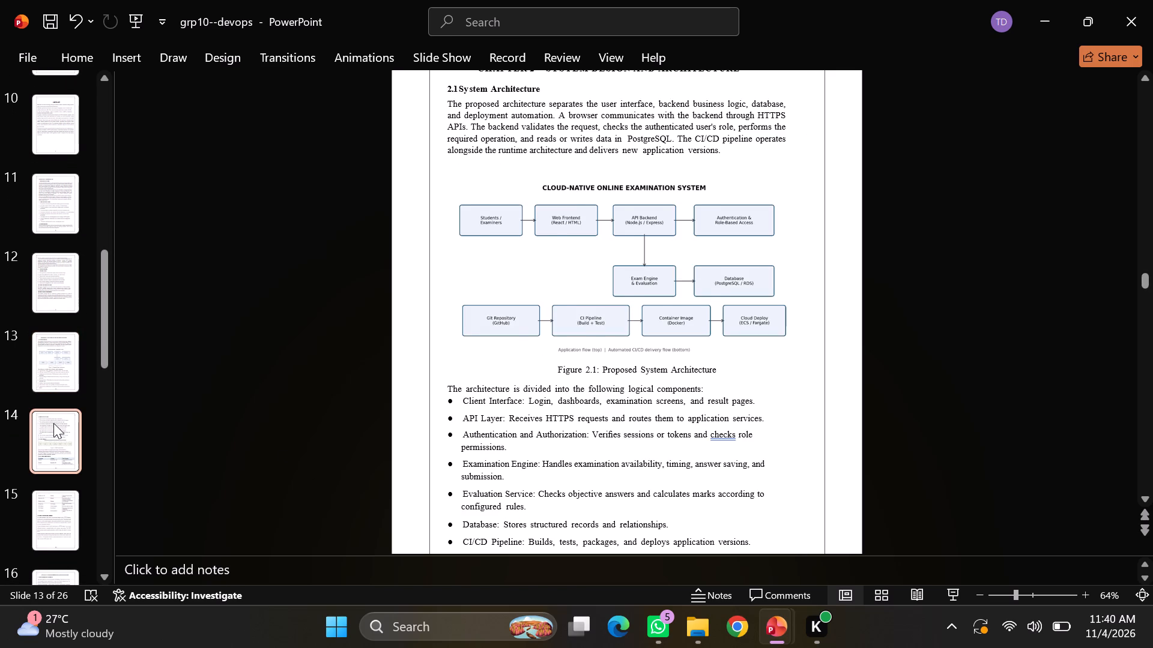
pyautogui.press('Down')
pyautogui.press('Down')
pyautogui.press('Down')
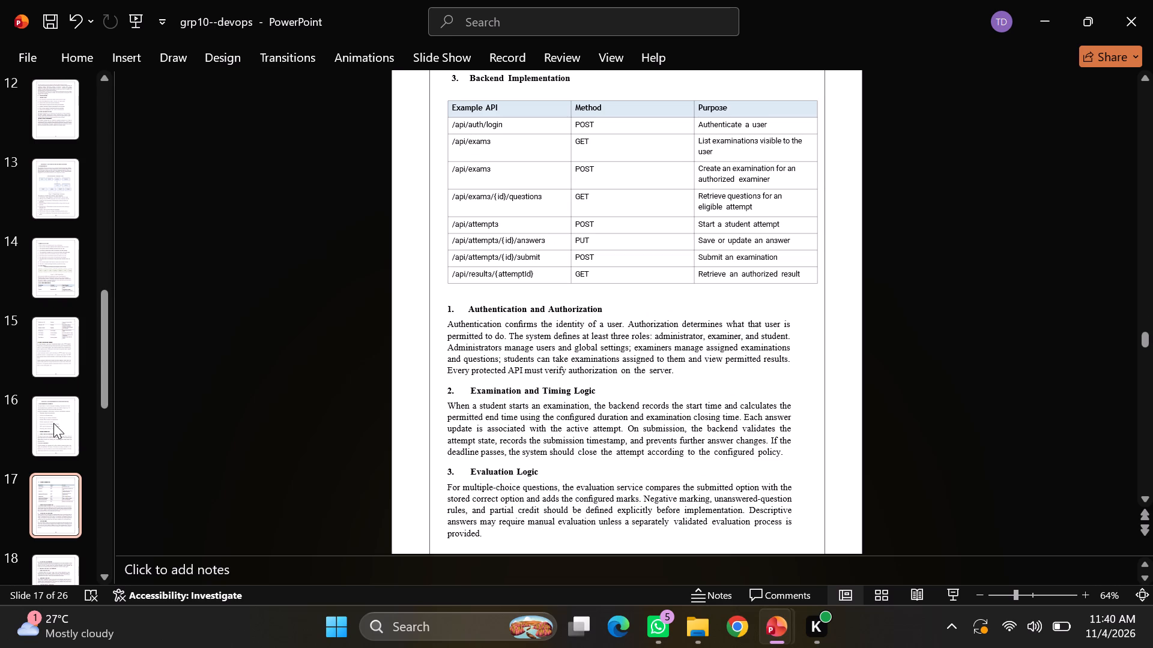
pyautogui.press('Up')
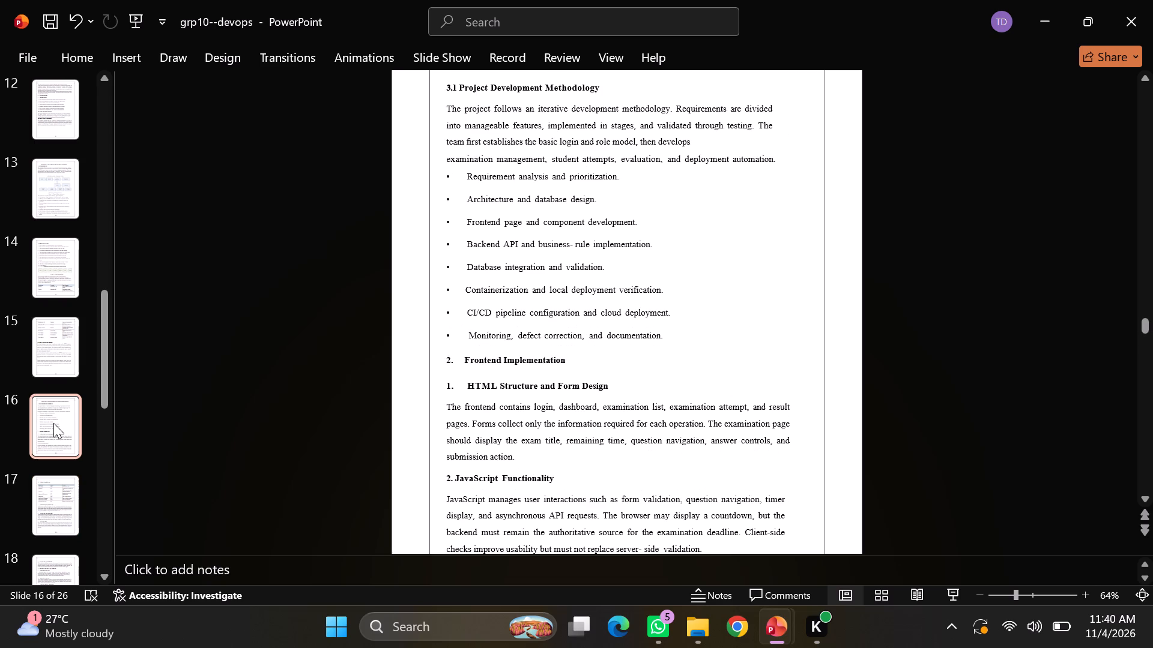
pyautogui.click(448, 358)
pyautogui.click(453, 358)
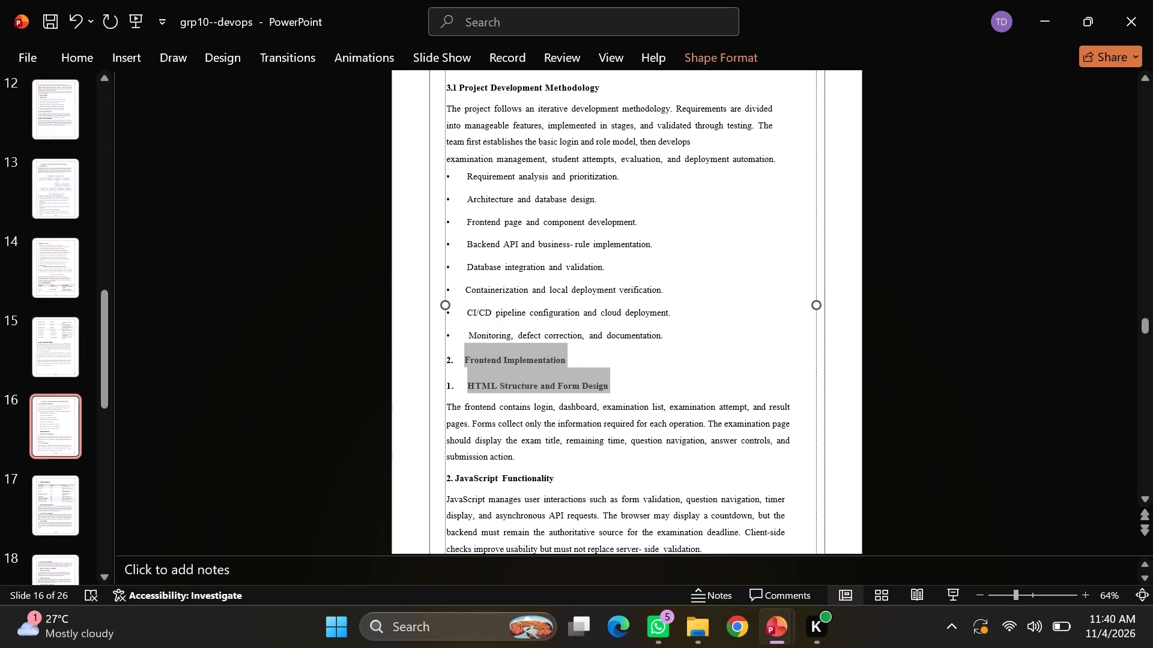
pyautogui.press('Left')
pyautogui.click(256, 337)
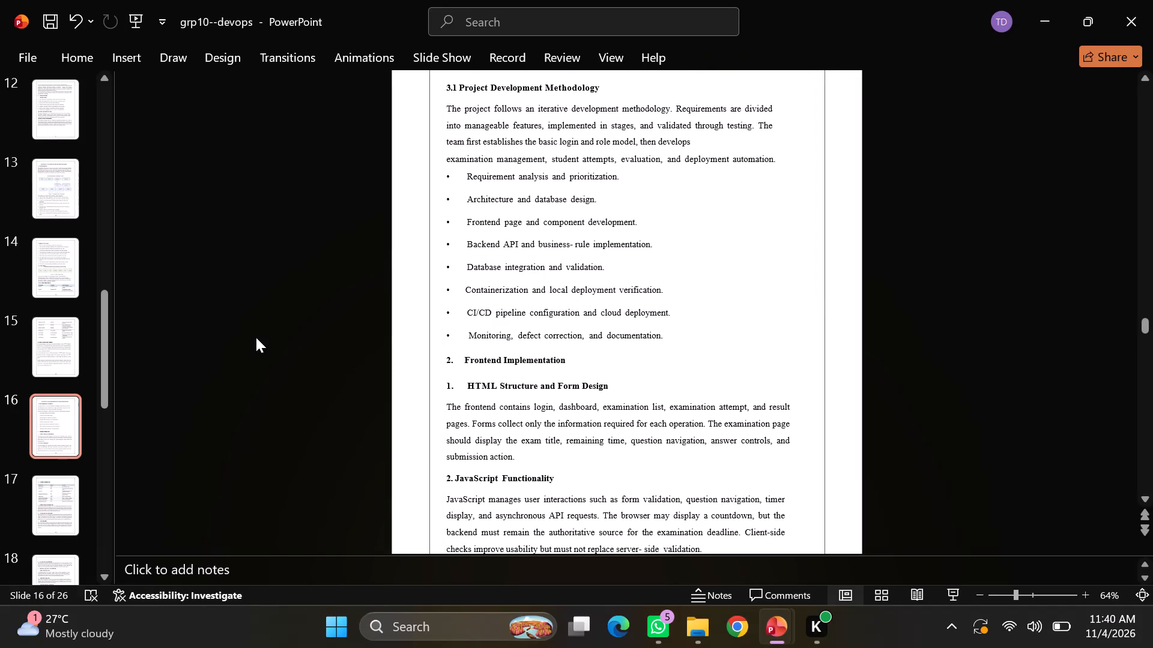
# Check the page numbers of the Backend Implementation, Database and Exam Workflow, Containerization and Testing Strategy sections.
pyautogui.press('Down')
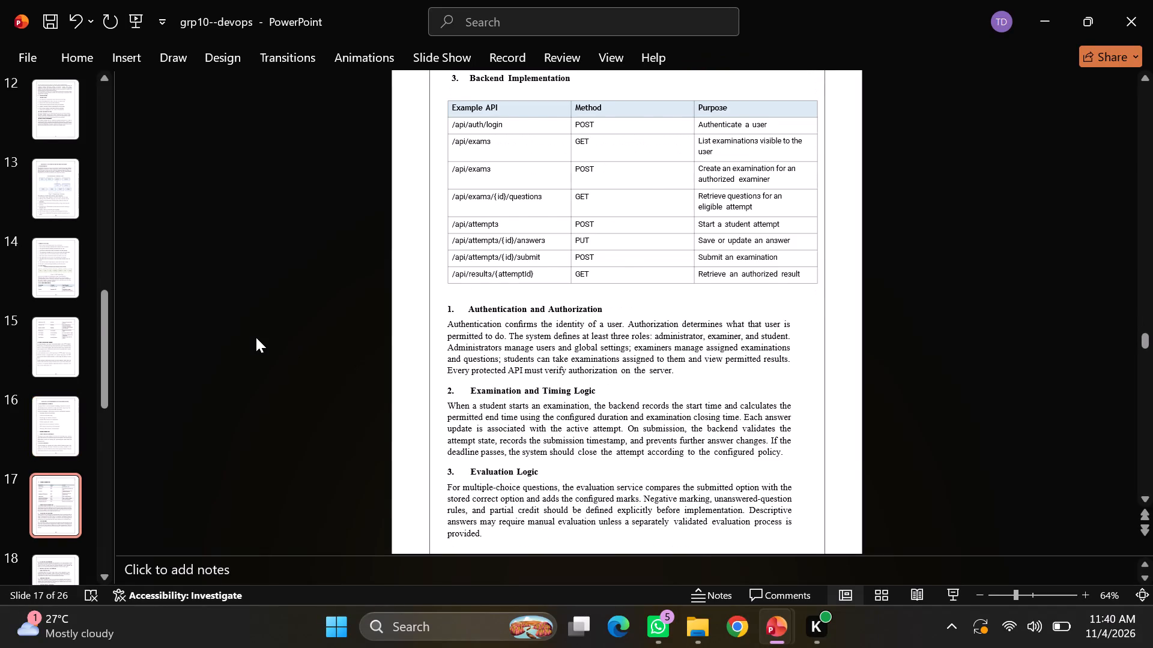
pyautogui.press('Down')
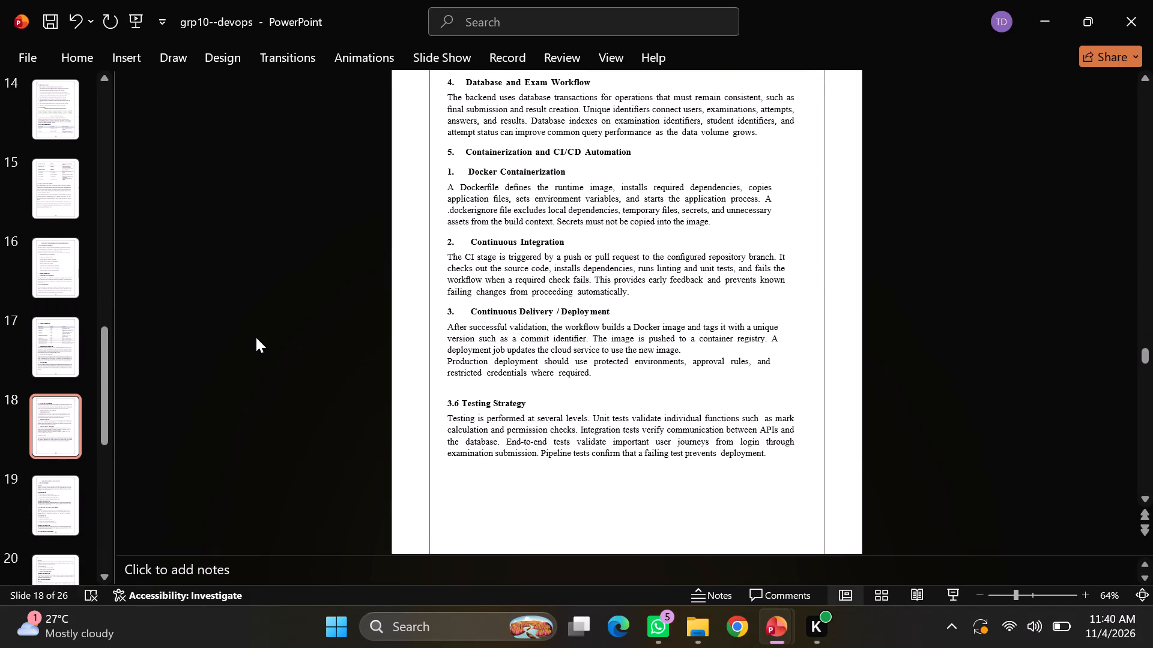
pyautogui.press('Up')
pyautogui.scroll(1, 256, 337)
pyautogui.rightClick(256, 337)
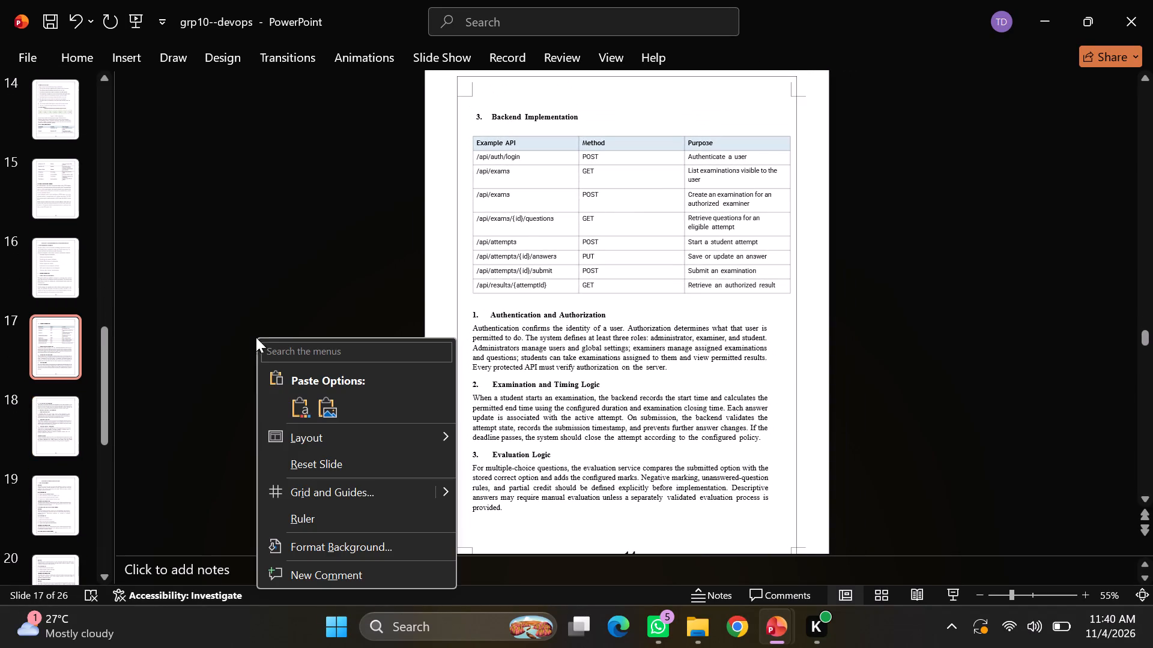
pyautogui.click(279, 281)
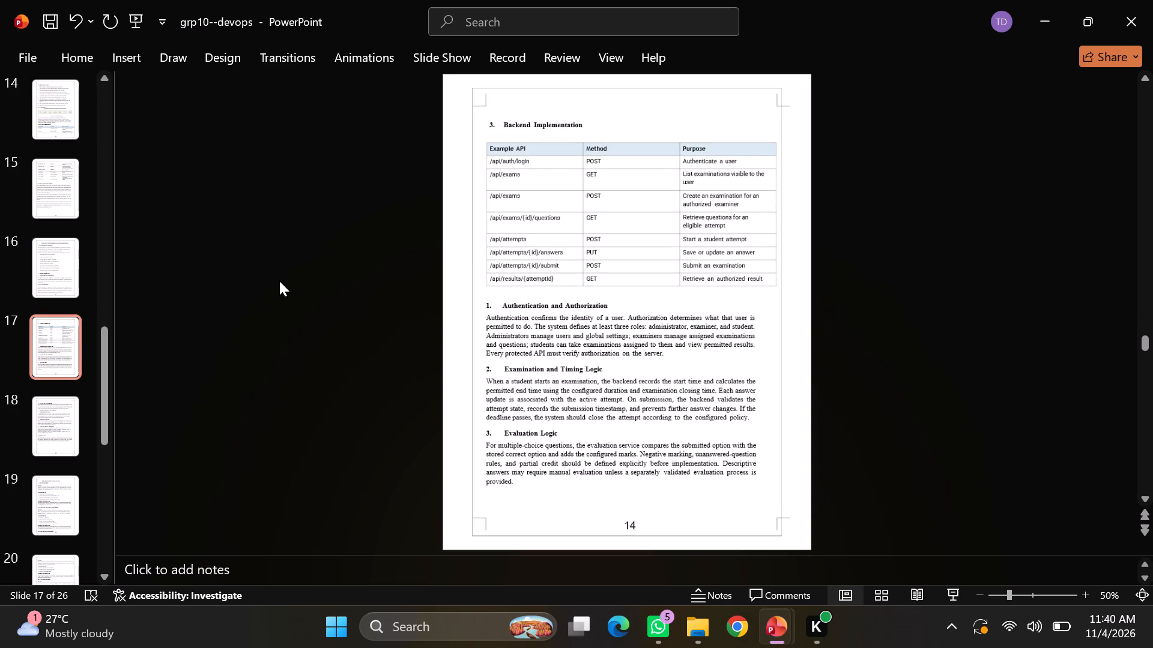
pyautogui.press('Down')
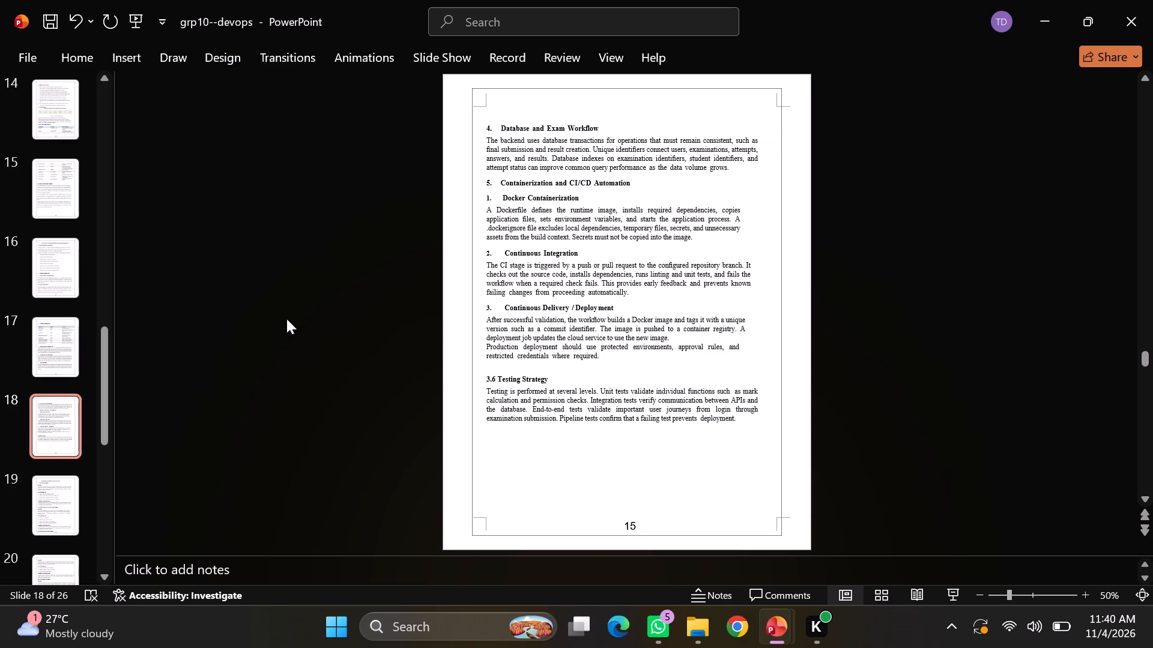
pyautogui.scroll(2, 13, 205)
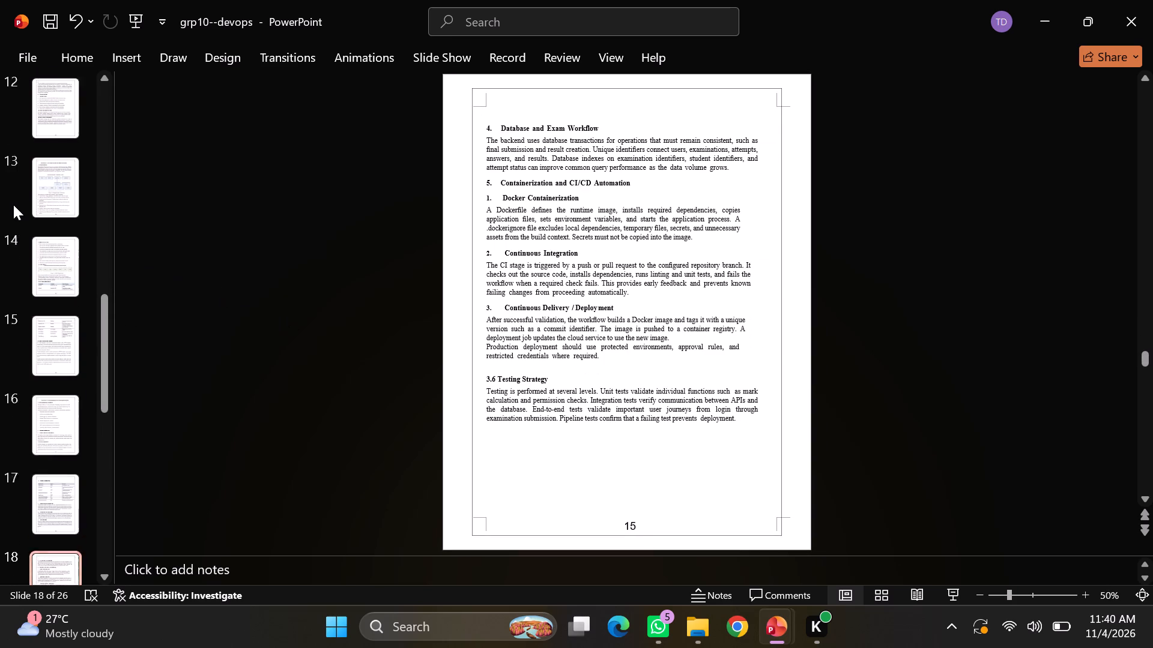
pyautogui.scroll(1, 13, 205)
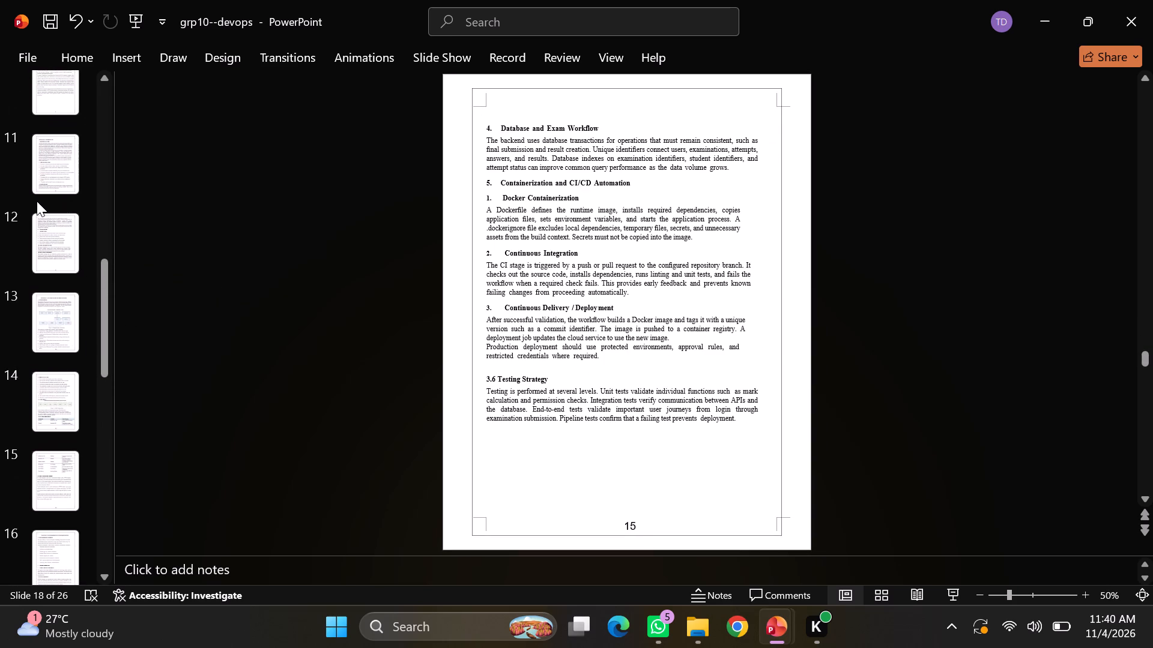
pyautogui.scroll(2, 85, 160)
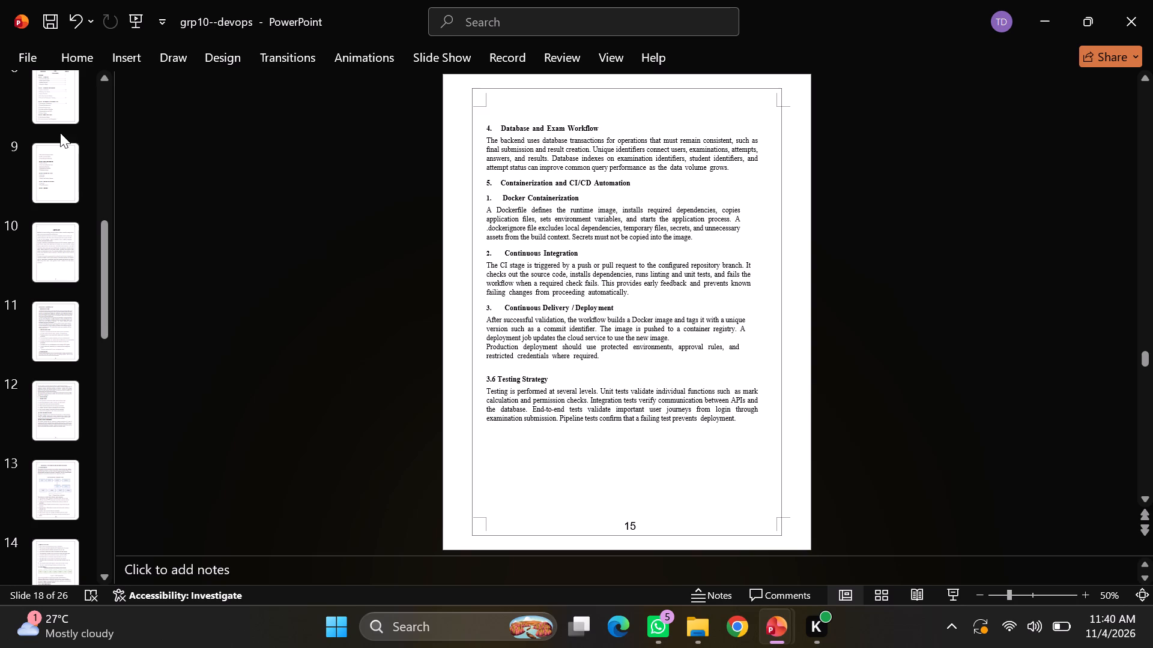
# Add a dotted leader and page number 15 to "3.5 Containerization and CI/CD" in the table of contents, roughly lined up with the 13 above.
pyautogui.click(59, 122)
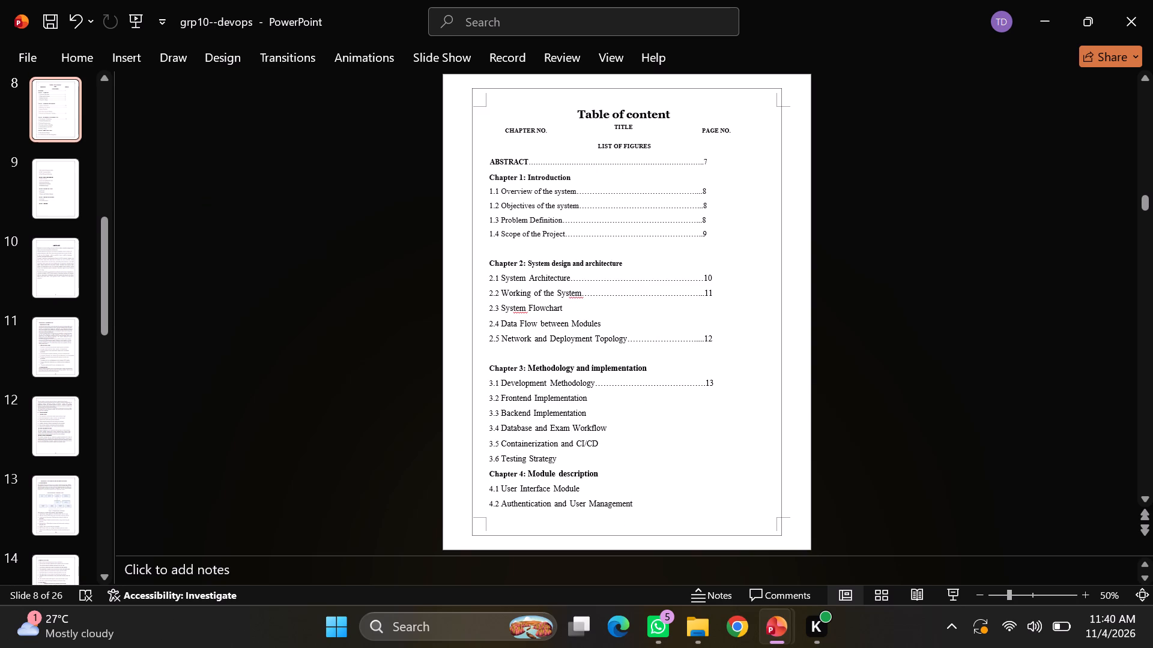
pyautogui.click(610, 445)
pyautogui.press('.')
pyautogui.press('.')
pyautogui.press('.')
pyautogui.press('.')
pyautogui.press('.')
pyautogui.press('.')
pyautogui.press('.')
pyautogui.press('.')
pyautogui.press('.')
pyautogui.press('.')
pyautogui.press('.')
pyautogui.press('.')
pyautogui.press('.')
pyautogui.press('.')
pyautogui.press('.')
pyautogui.press('.')
pyautogui.press('.')
pyautogui.press('.')
pyautogui.press('.')
pyautogui.press('.')
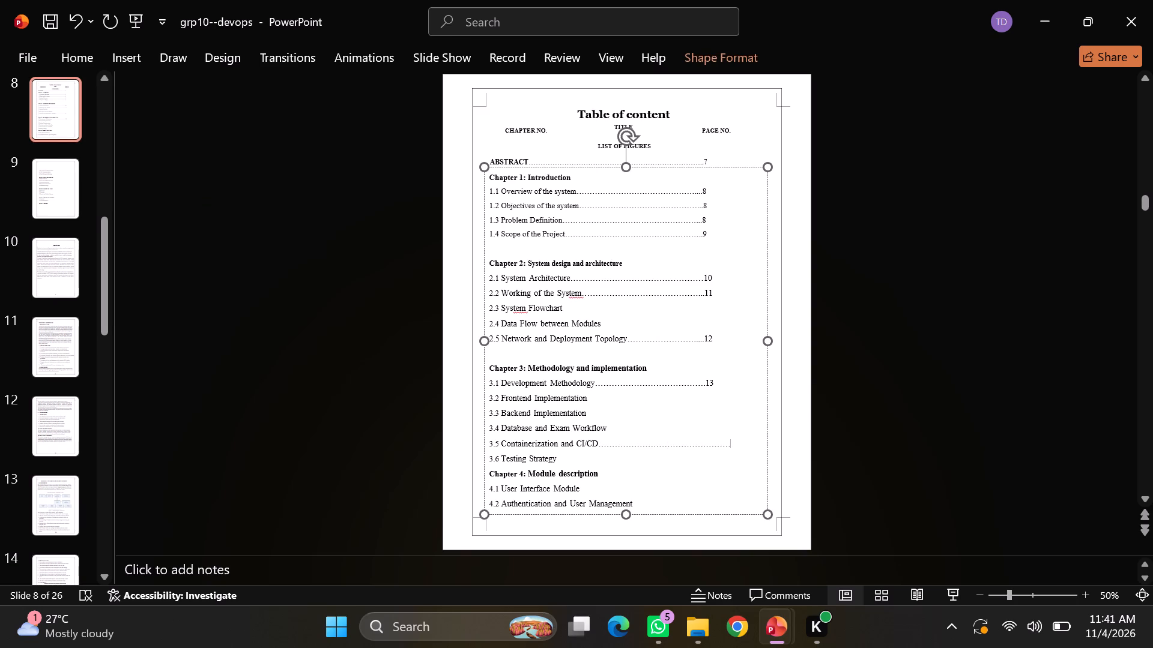
pyautogui.press('BackSpace')
pyautogui.press('BackSpace')
pyautogui.press('BackSpace')
pyautogui.press('BackSpace')
pyautogui.press('BackSpace')
pyautogui.press('BackSpace')
pyautogui.press('BackSpace')
pyautogui.write('....')
pyautogui.write('15')
# Check the Backend Implementation page, and give "3.3 Backend Implementation" a dotted leader and page number 14, adjusting the dots to align with neighbouring numbers.
pyautogui.click(594, 399)
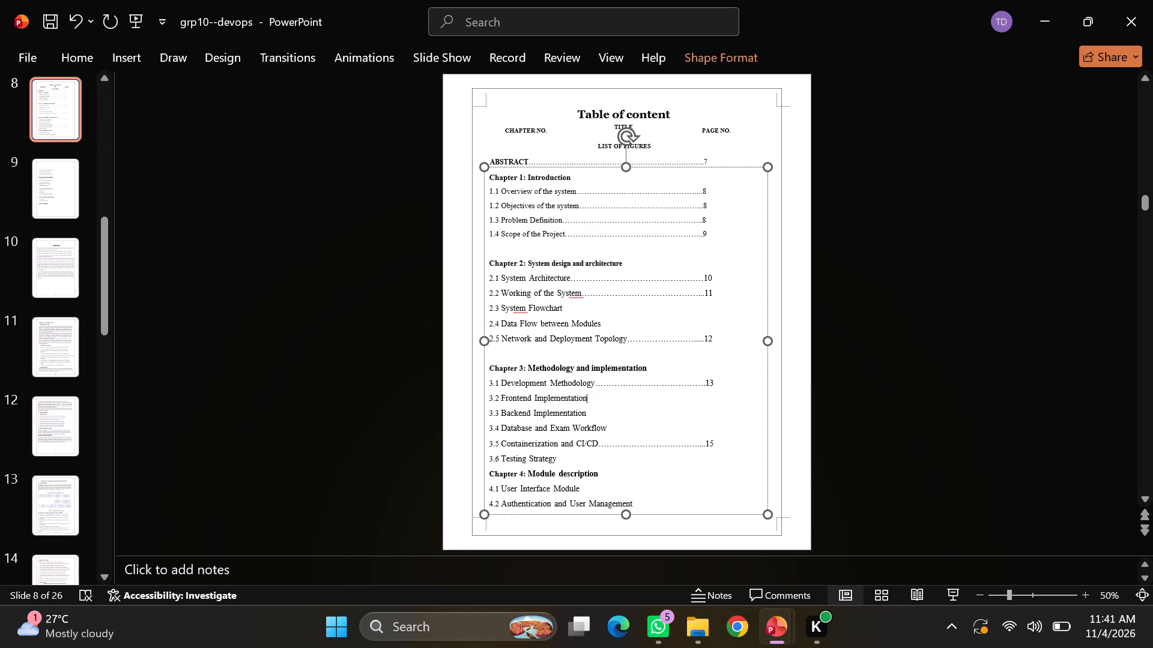
pyautogui.click(594, 412)
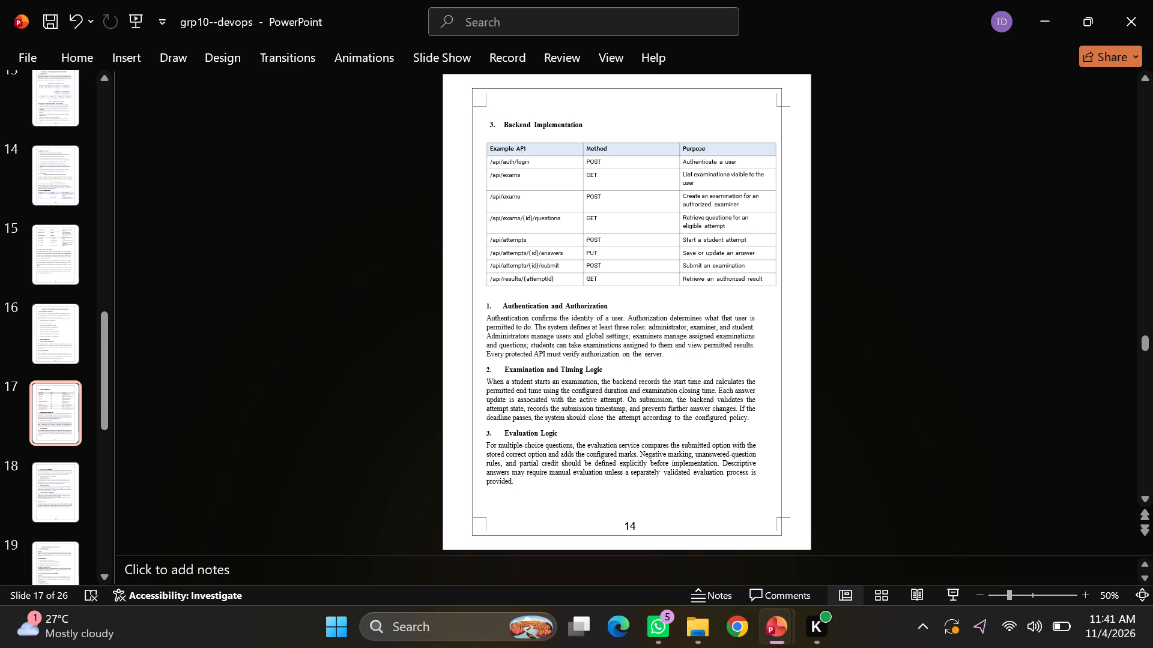
pyautogui.press('Up')
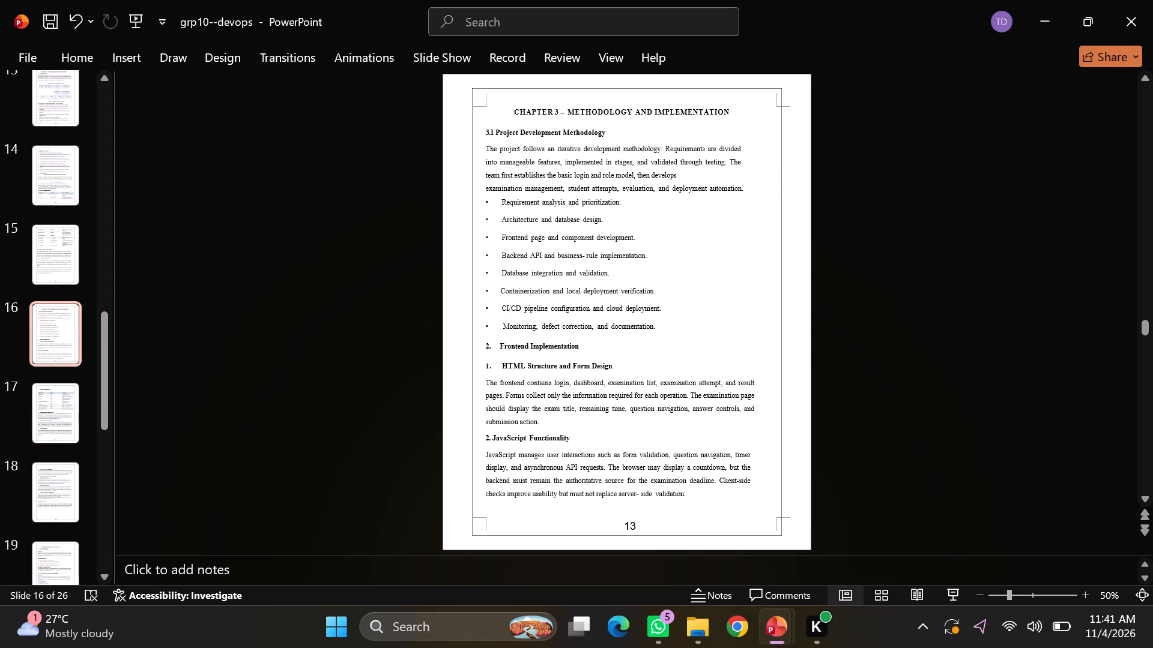
pyautogui.press('Down')
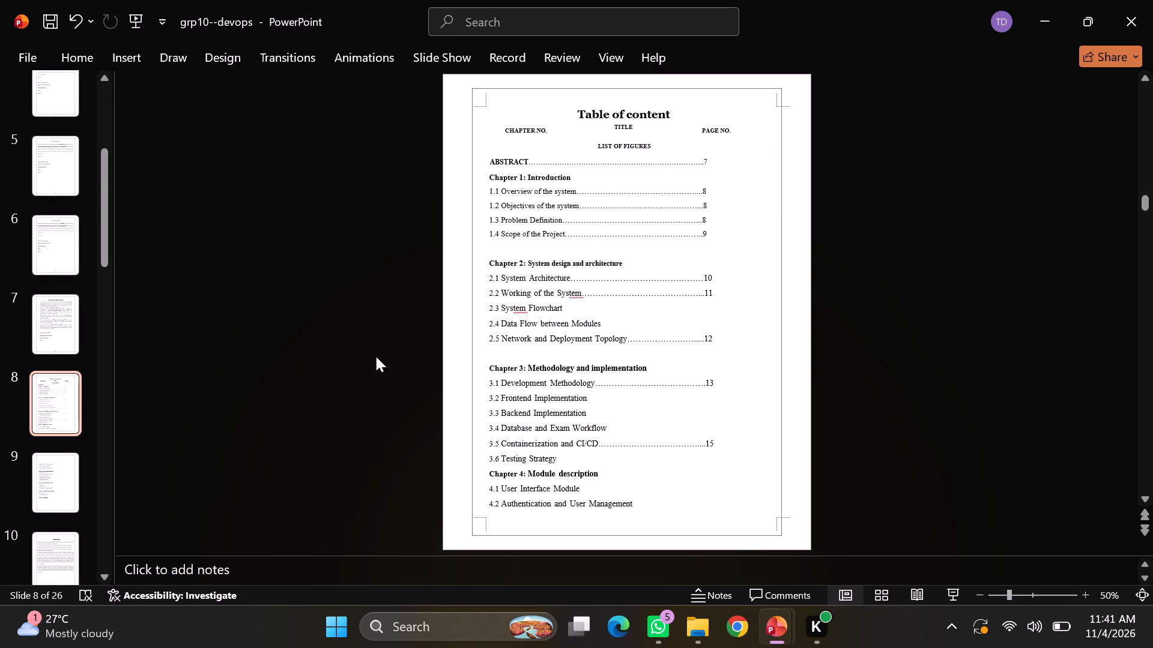
pyautogui.click(598, 407)
pyautogui.press('.')
pyautogui.press('.')
pyautogui.press('.')
pyautogui.press('.')
pyautogui.press('.')
pyautogui.press('.')
pyautogui.press('.')
pyautogui.press('.')
pyautogui.press('.')
pyautogui.press('.')
pyautogui.press('.')
pyautogui.press('.')
pyautogui.press('.')
pyautogui.press('.')
pyautogui.press('.')
pyautogui.press('.')
pyautogui.press('.')
pyautogui.press('.')
pyautogui.press('.')
pyautogui.press('.')
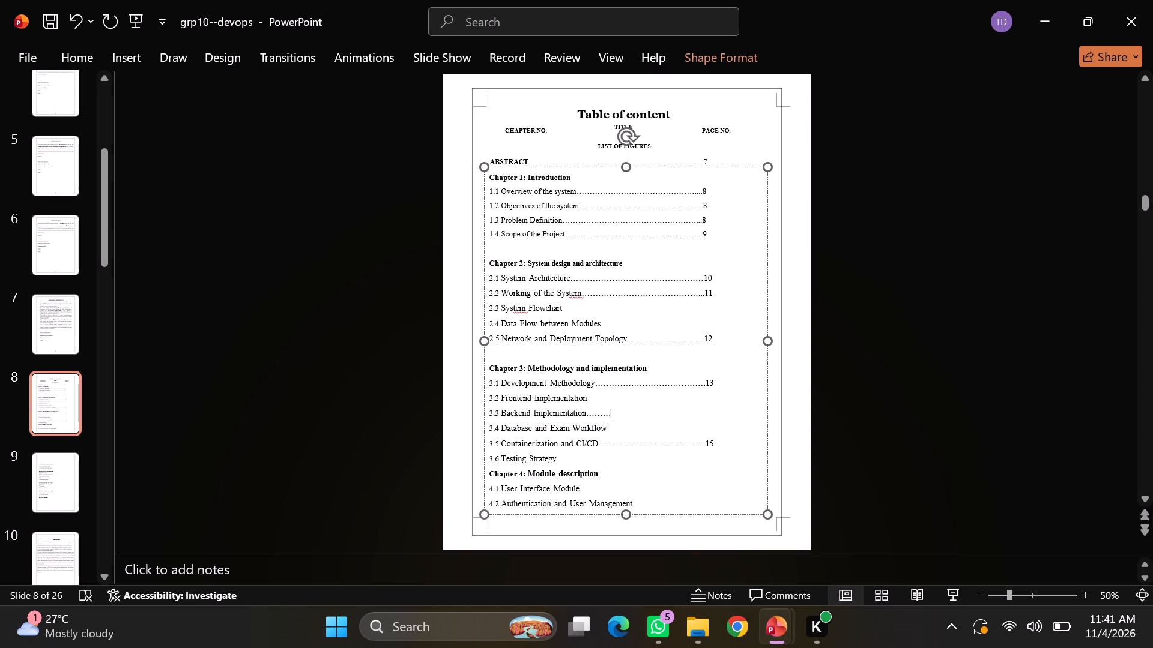
pyautogui.press('.')
pyautogui.write('14')
pyautogui.click(858, 332)
pyautogui.click(689, 415)
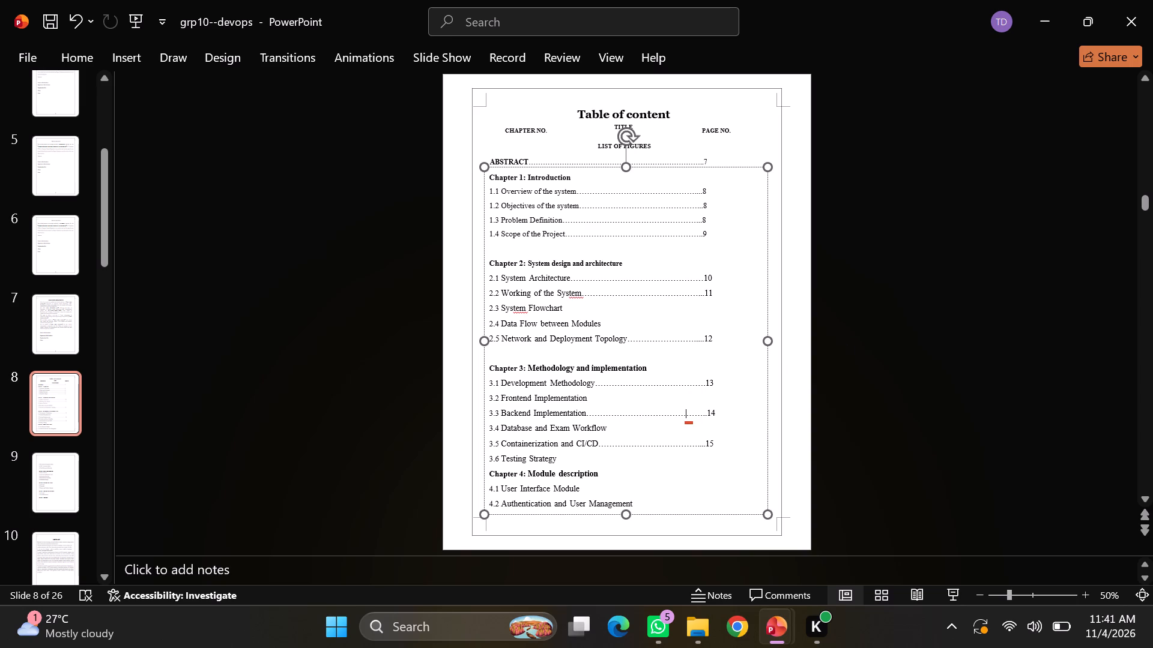
pyautogui.press('BackSpace')
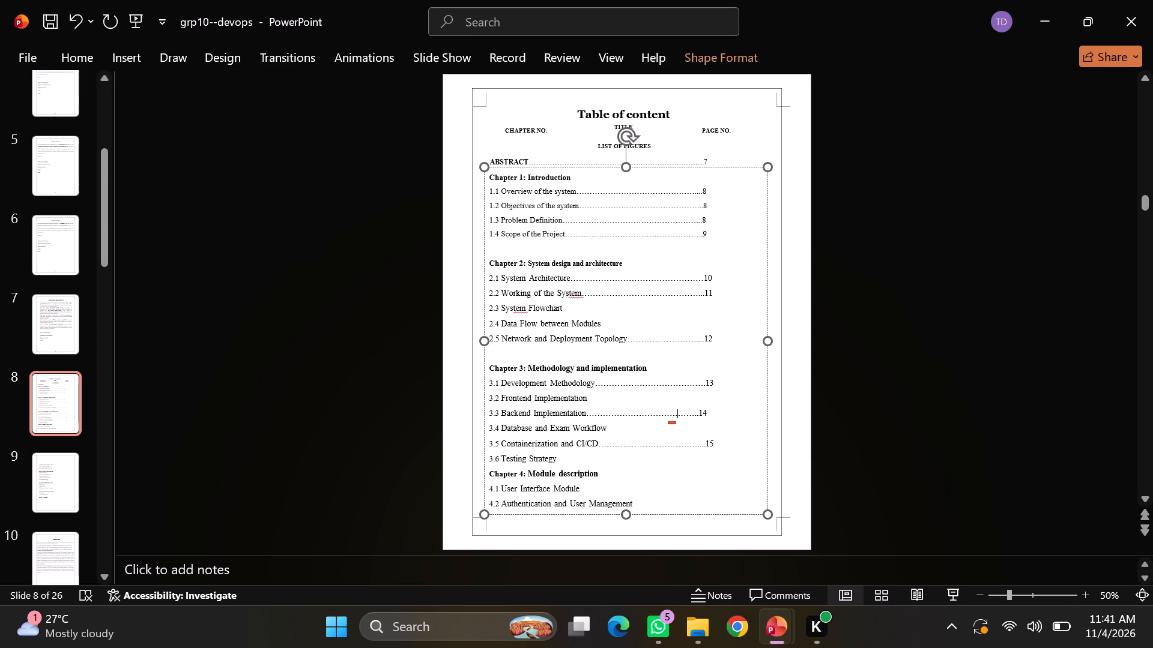
pyautogui.write('...')
pyautogui.click(1034, 346)
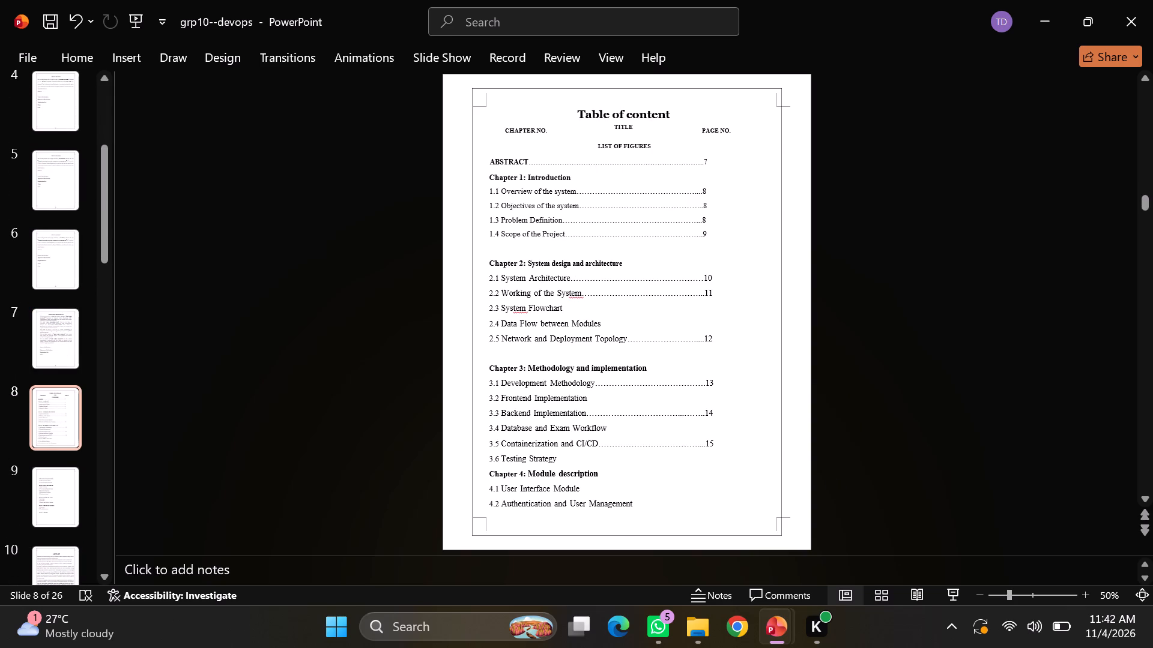
# Add a dotted leader and page number 16 to "4.1 User Interface Module", roughly lined up with the Chapter 3 page numbers.
pyautogui.click(603, 488)
pyautogui.press('.')
pyautogui.press('.')
pyautogui.press('.')
pyautogui.press('.')
pyautogui.press('.')
pyautogui.press('.')
pyautogui.press('.')
pyautogui.press('.')
pyautogui.press('.')
pyautogui.press('.')
pyautogui.press('.')
pyautogui.press('.')
pyautogui.press('.')
pyautogui.press('.')
pyautogui.press('.')
pyautogui.press('.')
pyautogui.press('.')
pyautogui.press('.')
pyautogui.press('.')
pyautogui.press('.')
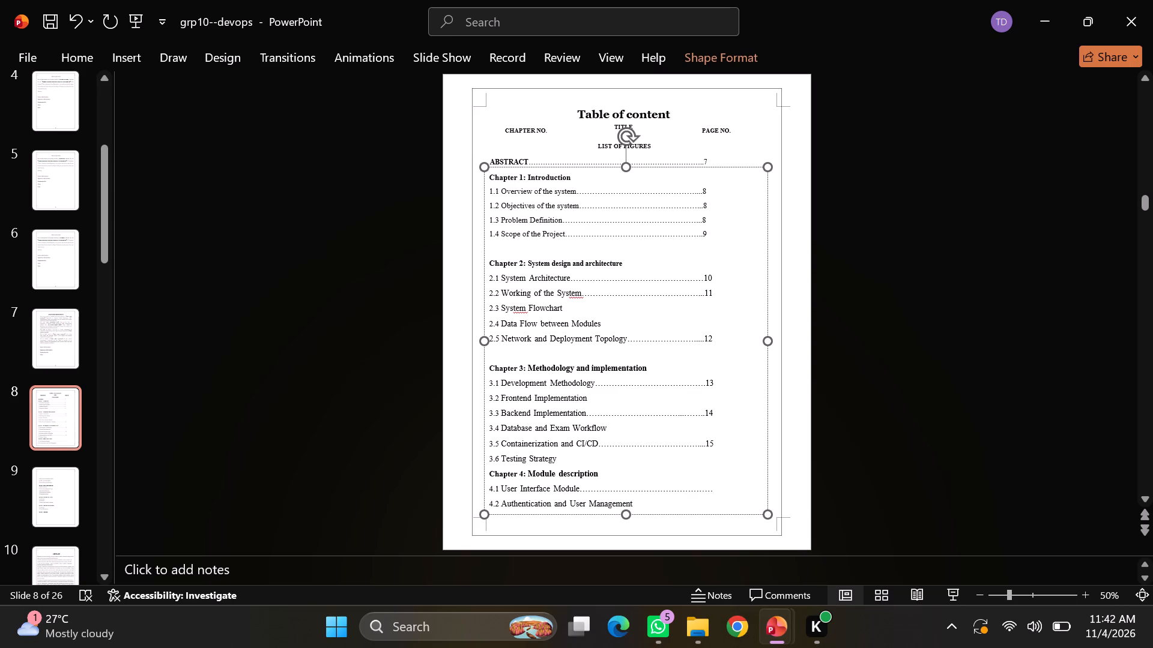
pyautogui.press('BackSpace')
pyautogui.press('BackSpace')
pyautogui.write('16')
# On the second table-of-contents page, add a dotted leader and page number 17 to "4.4 CI/CD Automation Module".
pyautogui.click(47, 474)
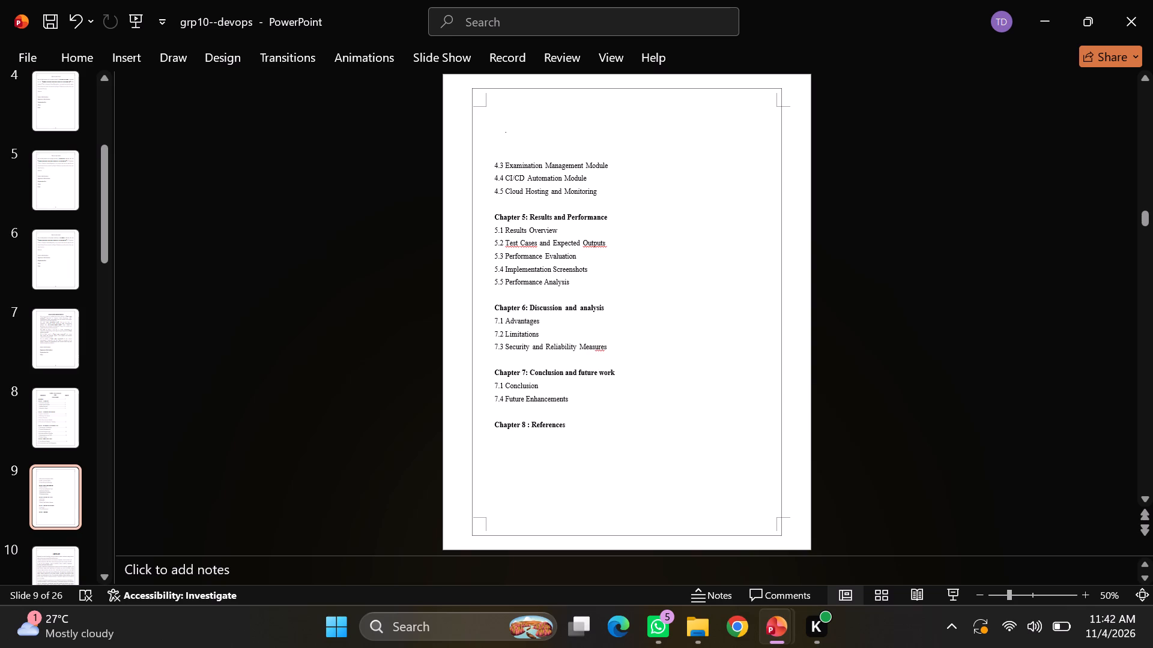
pyautogui.click(593, 174)
pyautogui.press('.')
pyautogui.press('.')
pyautogui.press('.')
pyautogui.press('.')
pyautogui.press('.')
pyautogui.press('.')
pyautogui.press('.')
pyautogui.press('.')
pyautogui.press('.')
pyautogui.press('.')
pyautogui.press('.')
pyautogui.press('.')
pyautogui.press('.')
pyautogui.press('.')
pyautogui.press('.')
pyautogui.press('.')
pyautogui.press('.')
pyautogui.press('.')
pyautogui.press('.')
pyautogui.press('.')
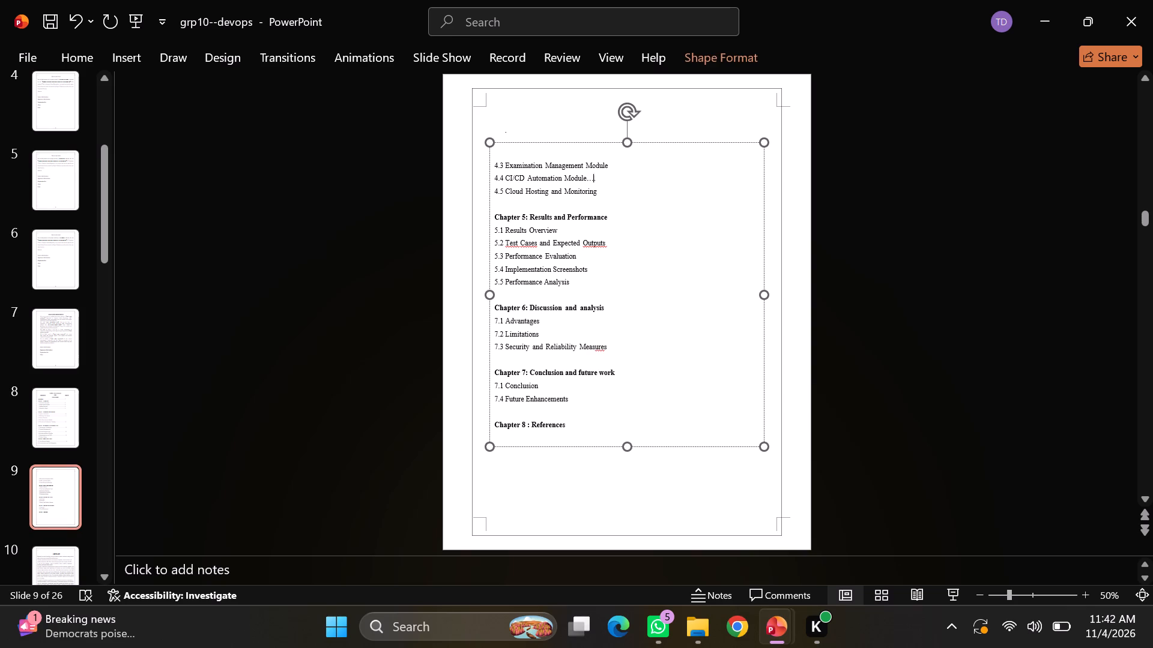
pyautogui.write('17')
pyautogui.click(375, 167)
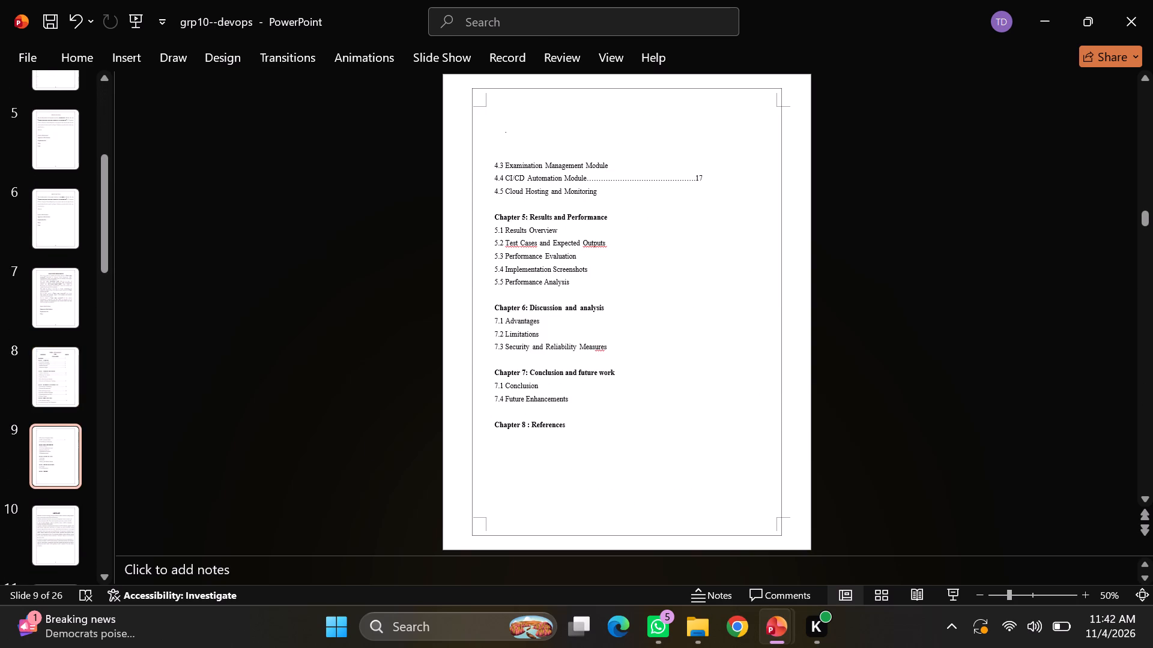
# Find the Chapter 5 opening page, and give "5.1 Results Overview" a dotted leader and page number 18, roughly aligned with the 17 above.
pyautogui.scroll(-3, 54, 431)
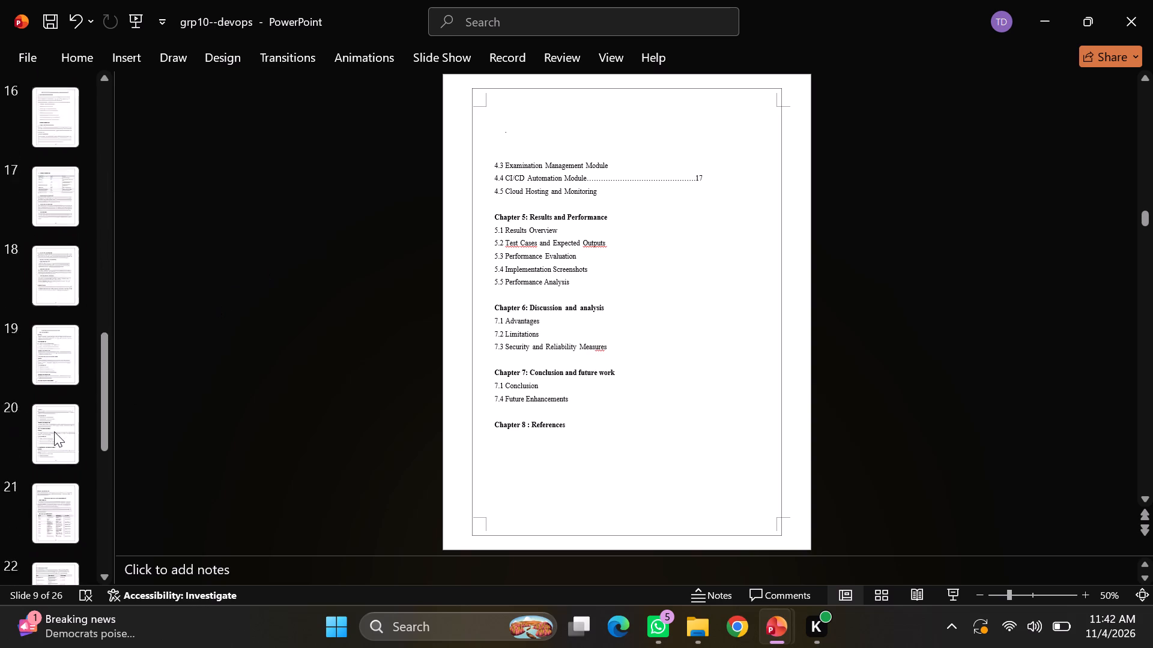
pyautogui.click(51, 211)
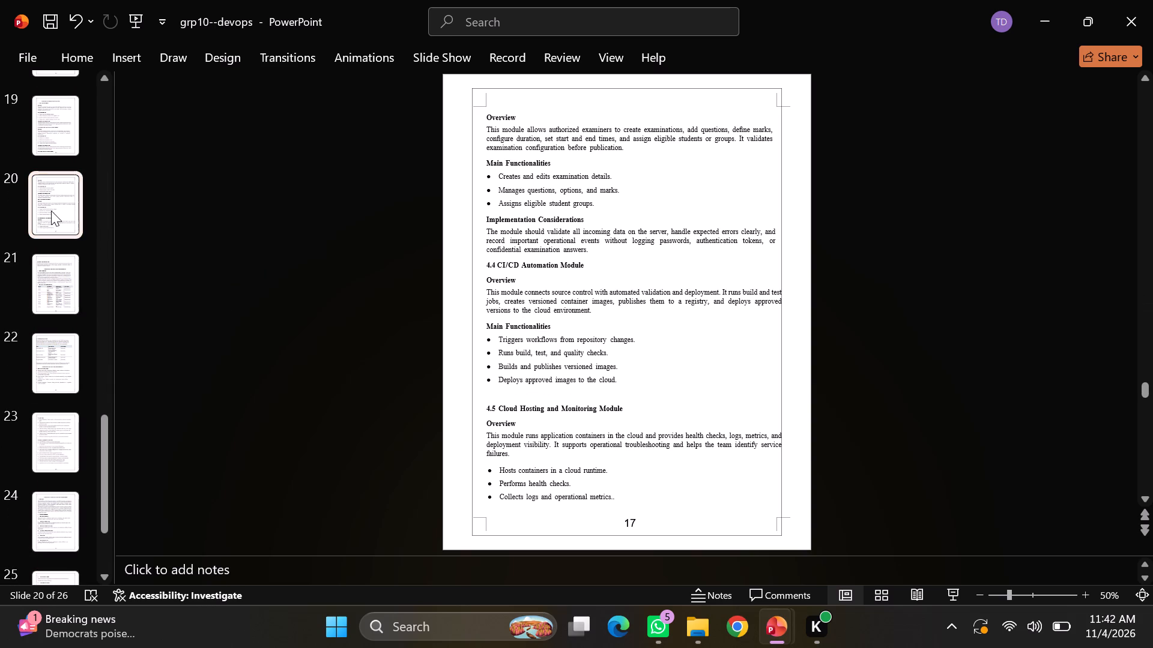
pyautogui.press('Down')
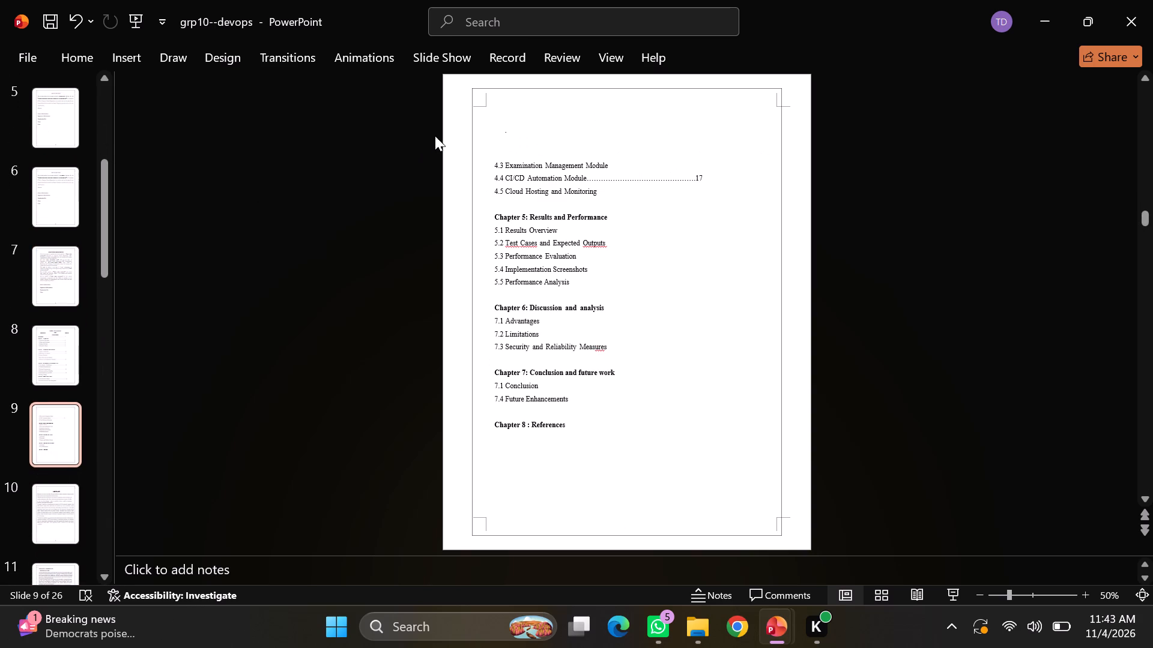
pyautogui.click(618, 215)
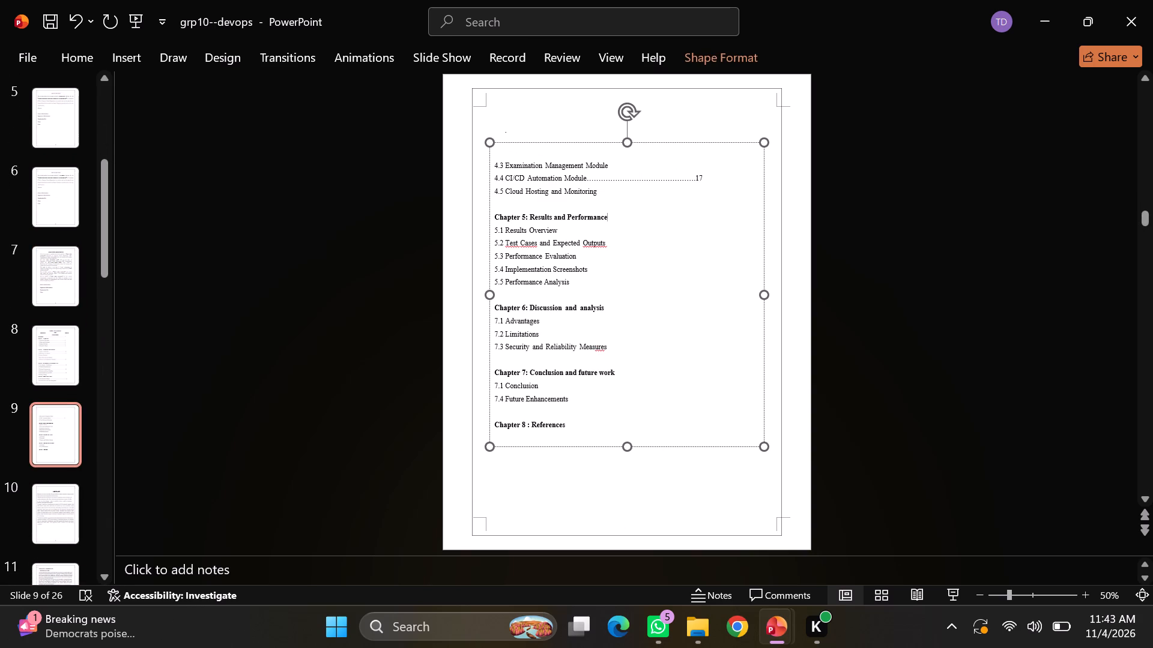
pyautogui.click(579, 230)
pyautogui.press('.')
pyautogui.press('.')
pyautogui.press('.')
pyautogui.press('.')
pyautogui.press('.')
pyautogui.press('.')
pyautogui.press('.')
pyautogui.press('.')
pyautogui.press('.')
pyautogui.press('.')
pyautogui.press('.')
pyautogui.press('.')
pyautogui.press('.')
pyautogui.press('.')
pyautogui.press('.')
pyautogui.press('.')
pyautogui.press('.')
pyautogui.press('.')
pyautogui.press('.')
pyautogui.press('.')
pyautogui.press('BackSpace')
pyautogui.write('18')
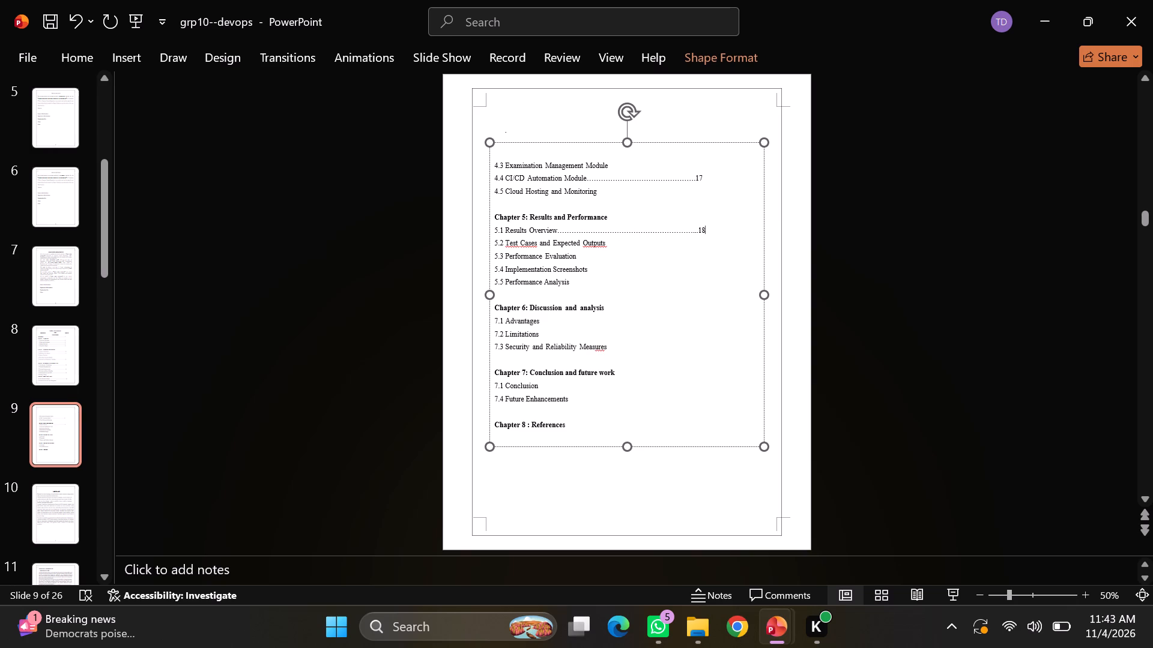
pyautogui.click(688, 232)
pyautogui.press('BackSpace')
pyautogui.press('.')
pyautogui.click(453, 240)
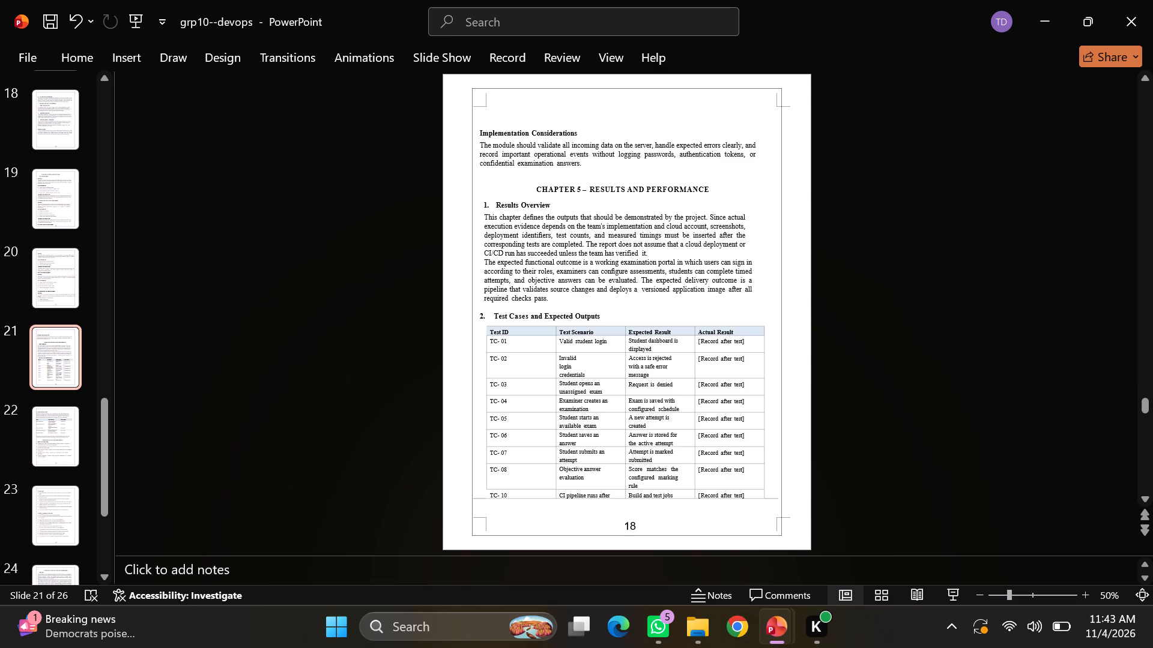
# On the second table-of-contents page, give "5.3 Performance Evaluation" a dotted leader and page number 19, roughly aligned with the 18 above.
pyautogui.press('Down')
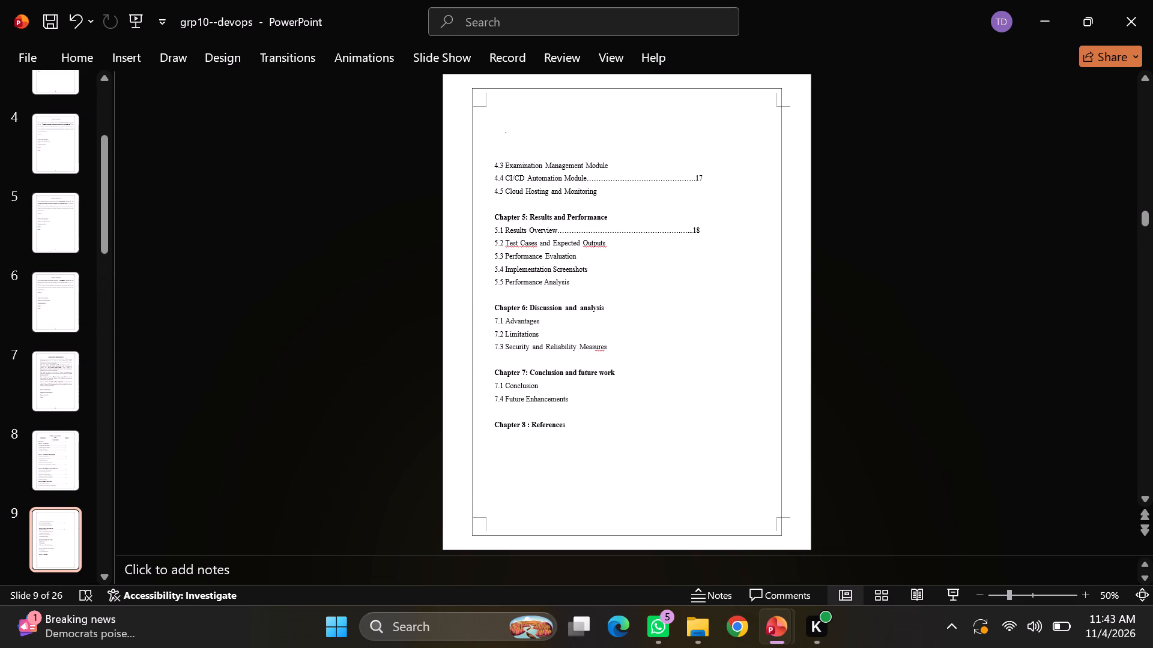
pyautogui.click(581, 254)
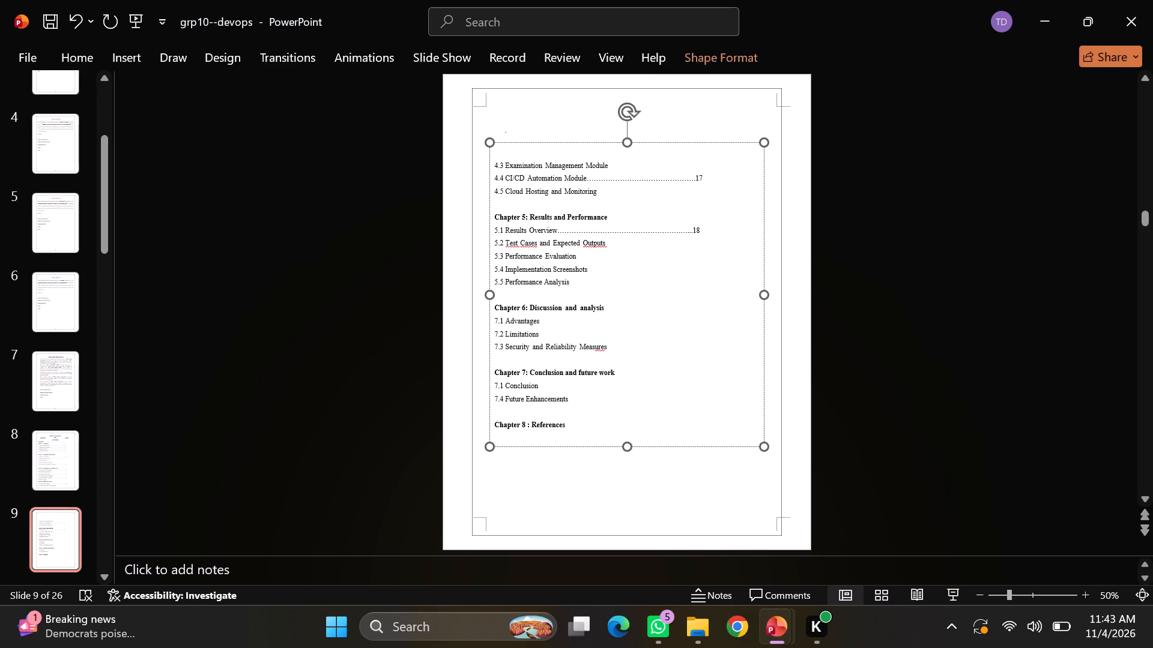
pyautogui.press('.')
pyautogui.press('.')
pyautogui.press('.')
pyautogui.press('.')
pyautogui.press('.')
pyautogui.press('.')
pyautogui.press('.')
pyautogui.press('.')
pyautogui.press('.')
pyautogui.press('.')
pyautogui.press('.')
pyautogui.press('.')
pyautogui.press('.')
pyautogui.press('.')
pyautogui.press('.')
pyautogui.press('.')
pyautogui.press('.')
pyautogui.press('.')
pyautogui.press('.')
pyautogui.press('.')
pyautogui.write('...............')
pyautogui.write('..')
pyautogui.press('.')
pyautogui.write('19')
pyautogui.click(1000, 215)
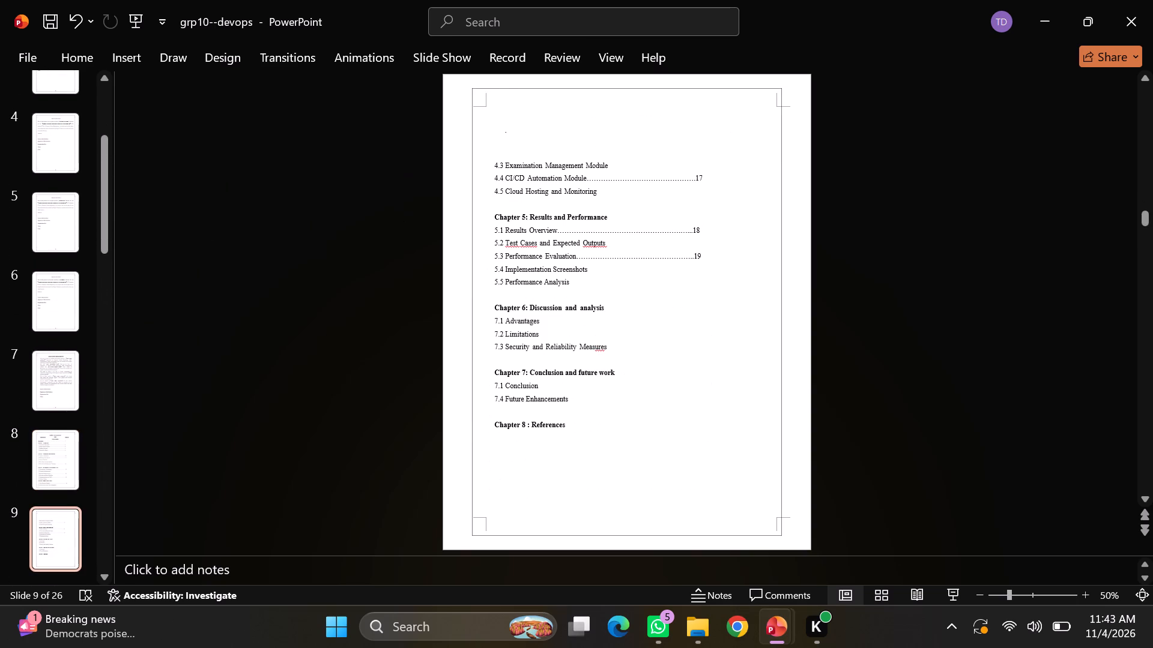
# Add a dotted leader and page number 19 to "7.1 Advantages" under Chapter 6, adjusting the dots to align with the numbers above.
pyautogui.click(558, 316)
pyautogui.press('.')
pyautogui.press('.')
pyautogui.press('.')
pyautogui.press('.')
pyautogui.press('.')
pyautogui.press('.')
pyautogui.press('.')
pyautogui.press('.')
pyautogui.press('.')
pyautogui.press('.')
pyautogui.press('.')
pyautogui.press('.')
pyautogui.press('.')
pyautogui.press('.')
pyautogui.press('.')
pyautogui.press('.')
pyautogui.press('.')
pyautogui.press('.')
pyautogui.press('.')
pyautogui.press('.')
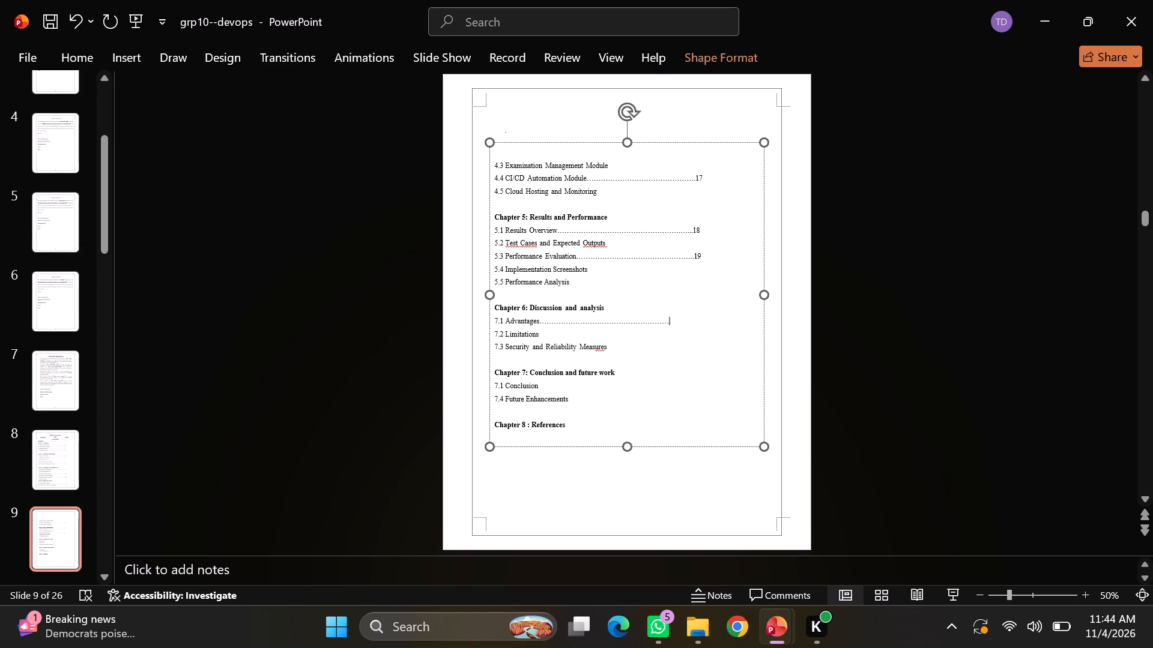
pyautogui.press('BackSpace')
pyautogui.press('BackSpace')
pyautogui.press('BackSpace')
pyautogui.press('BackSpace')
pyautogui.press('BackSpace')
pyautogui.write('..')
pyautogui.write('19')
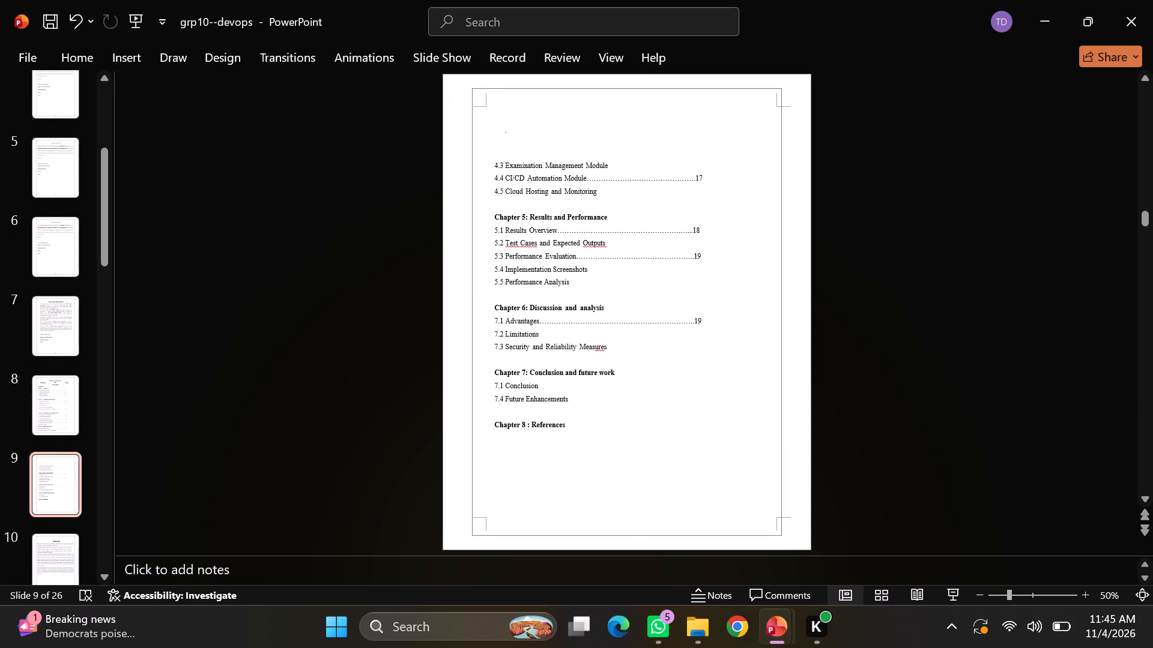
# Delete the entries "5.4 Implementation Screenshots" and "5.5 Performance Analysis", keeping one blank line before the Chapter 6 heading.
pyautogui.moveTo(578, 281); pyautogui.dragTo(506, 270)
pyautogui.press('BackSpace')
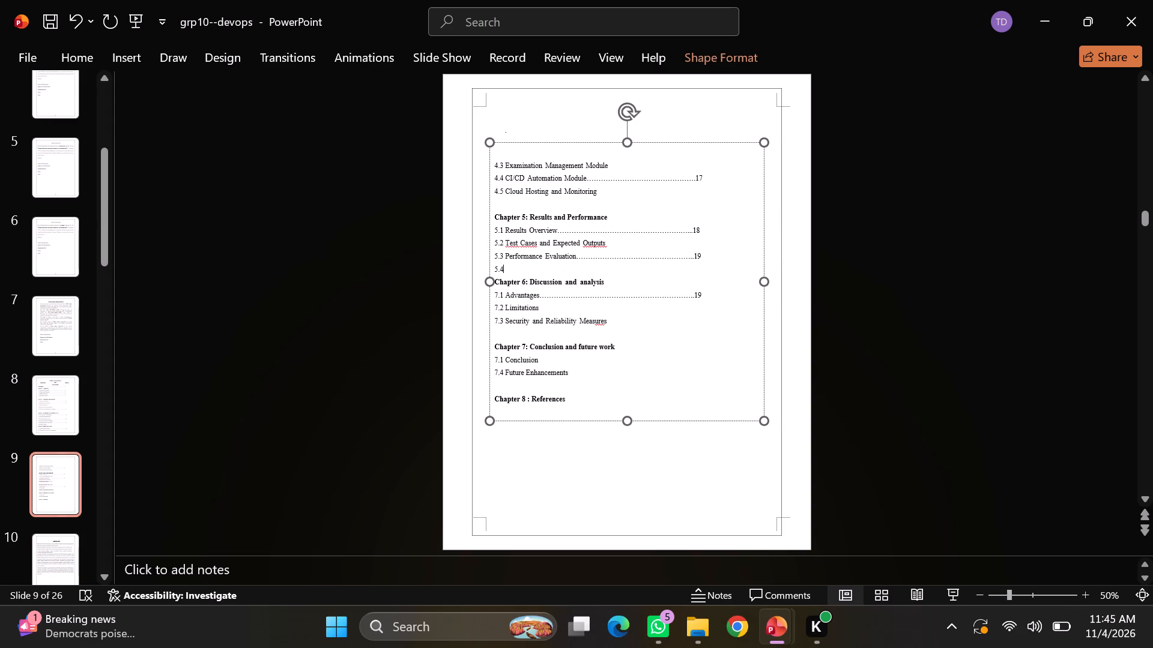
pyautogui.press('BackSpace')
pyautogui.press('BackSpace')
pyautogui.press('BackSpace')
pyautogui.press('BackSpace')
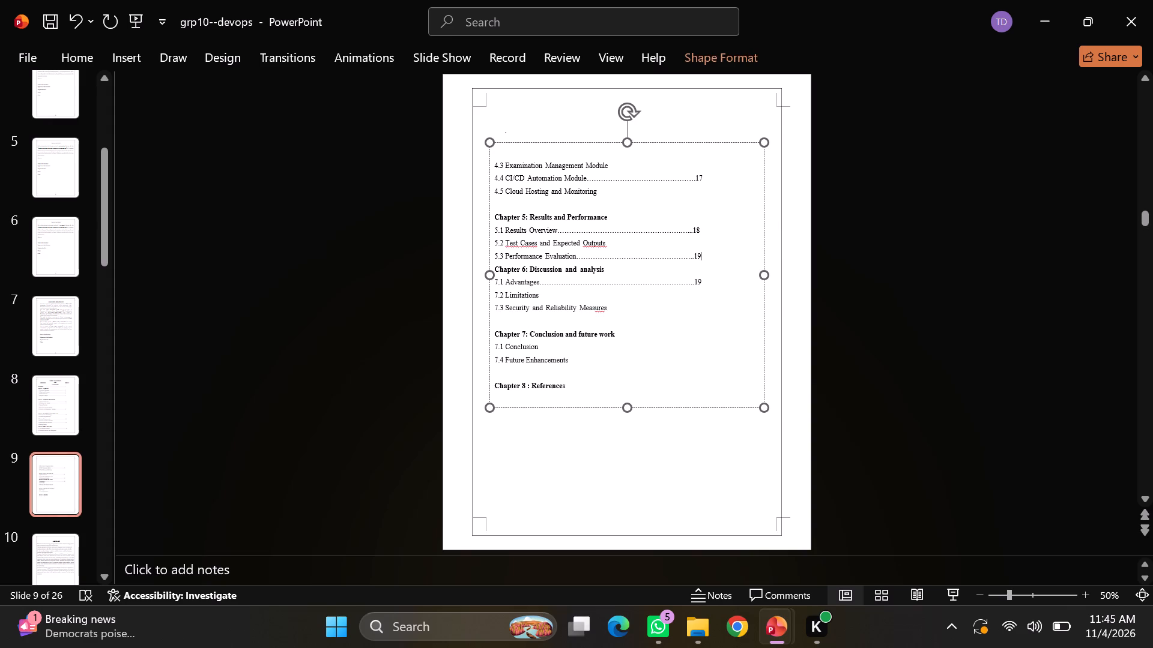
pyautogui.press('Return')
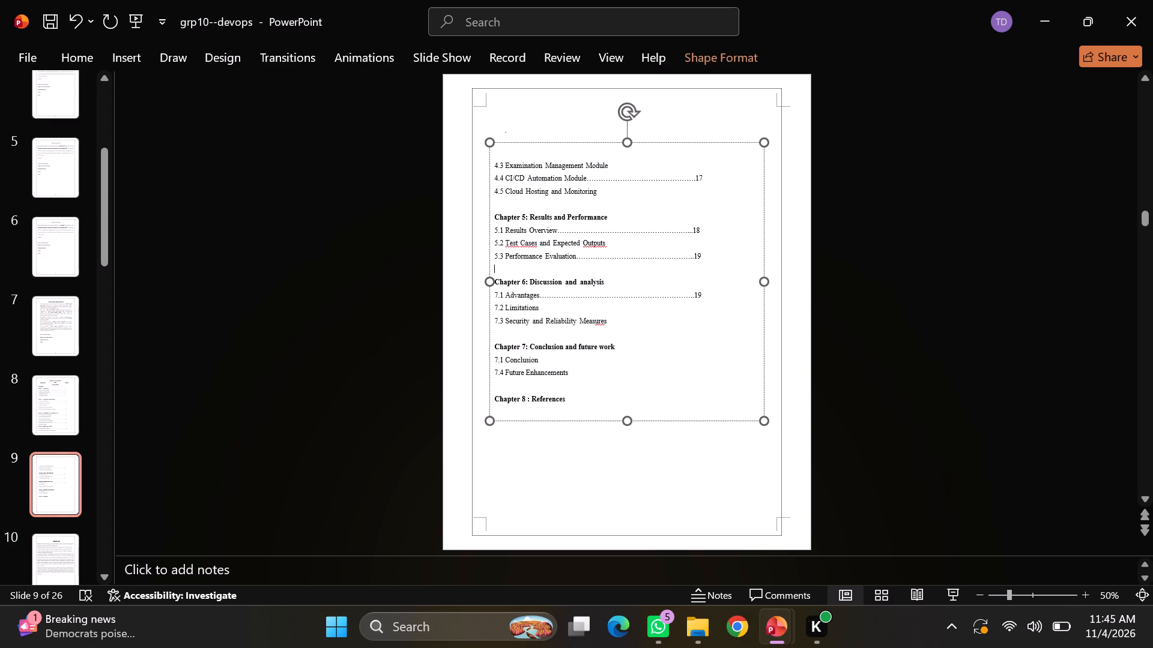
pyautogui.click(405, 300)
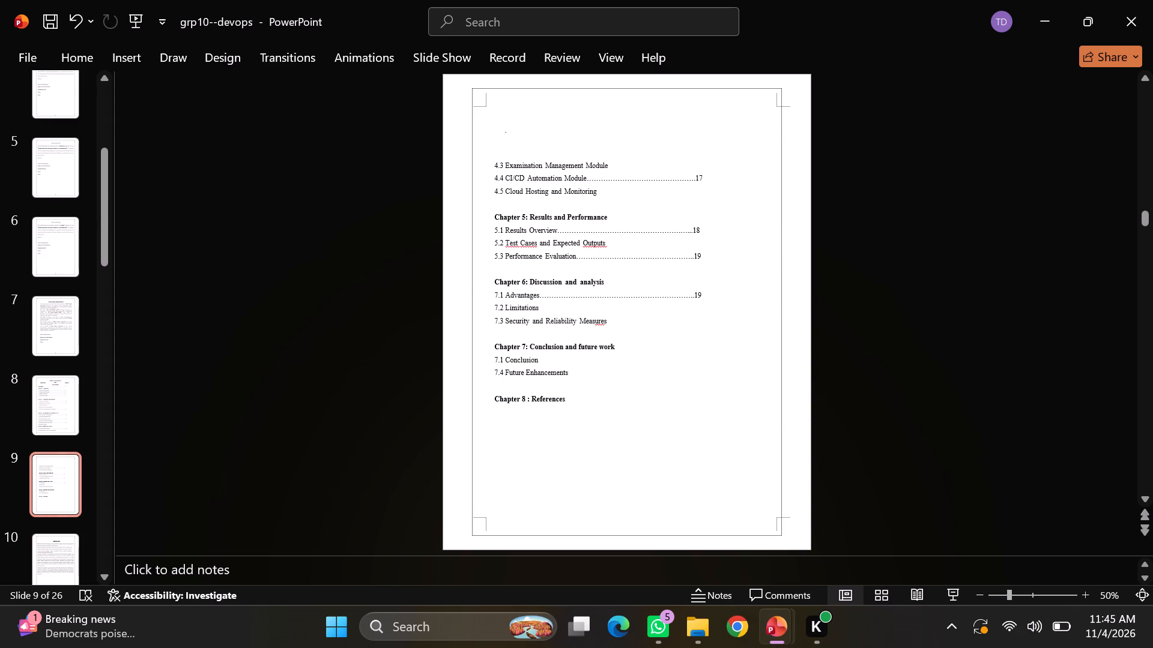
# Add a dotted leader and page number 20 to "7.2 Limitations" under Chapter 6, aligned with the Advantages page number.
pyautogui.click(560, 305)
pyautogui.press('.')
pyautogui.press('.')
pyautogui.press('.')
pyautogui.press('.')
pyautogui.press('.')
pyautogui.press('.')
pyautogui.press('.')
pyautogui.press('.')
pyautogui.press('.')
pyautogui.press('.')
pyautogui.press('.')
pyautogui.press('.')
pyautogui.press('.')
pyautogui.press('.')
pyautogui.press('.')
pyautogui.press('.')
pyautogui.press('.')
pyautogui.press('.')
pyautogui.press('.')
pyautogui.press('.')
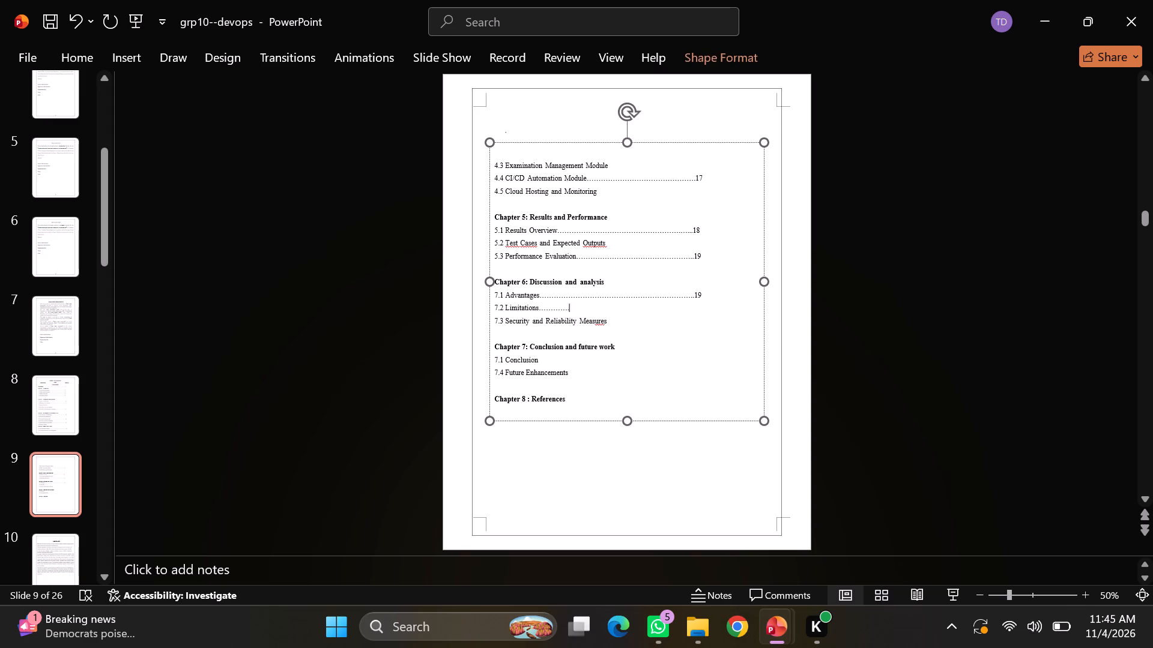
pyautogui.write('.........')
pyautogui.write('20')
pyautogui.click(995, 284)
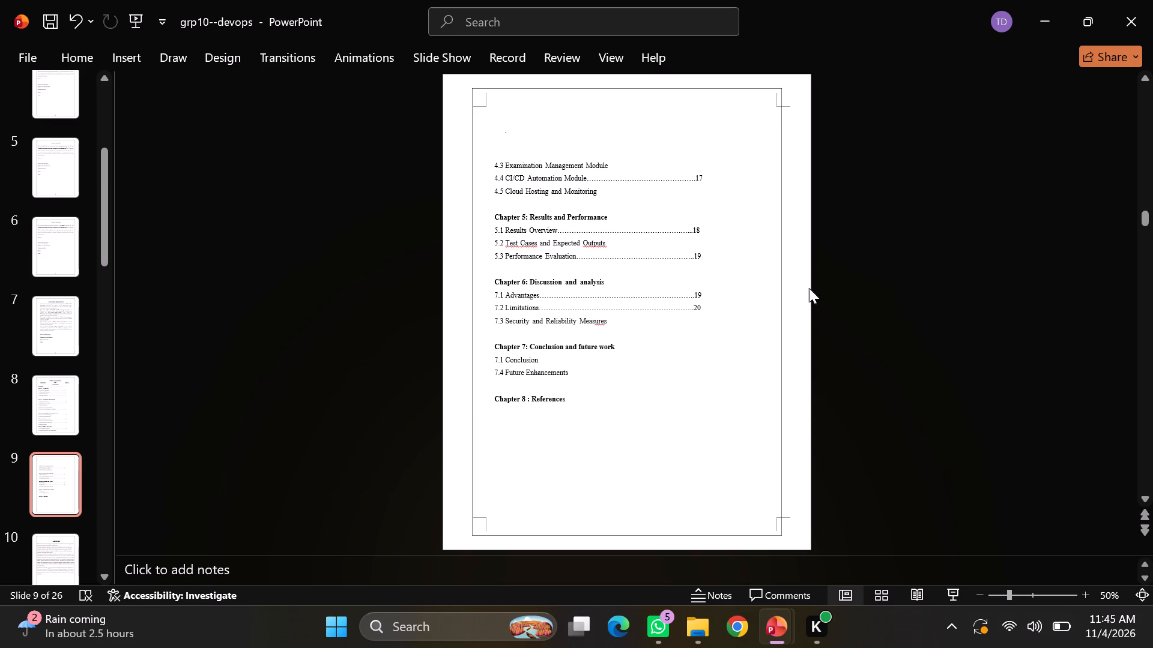
# Check the references page, and give "Chapter 8 : References" a dotted leader and page number 22, trimming the dots to roughly align.
pyautogui.click(623, 321)
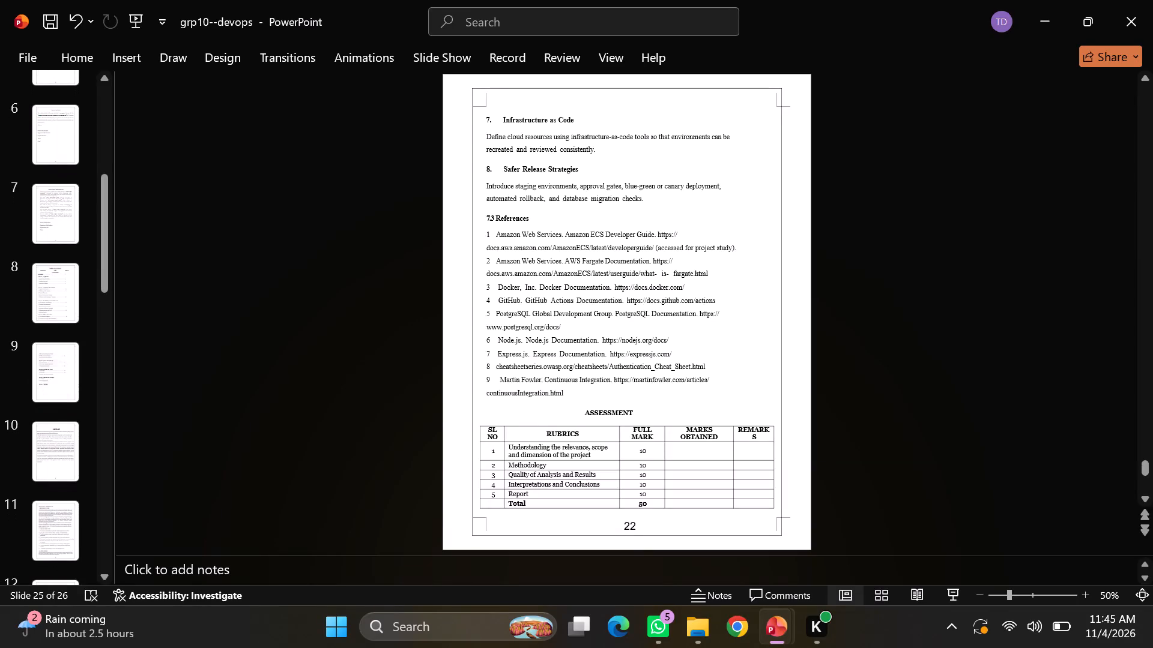
pyautogui.click(575, 402)
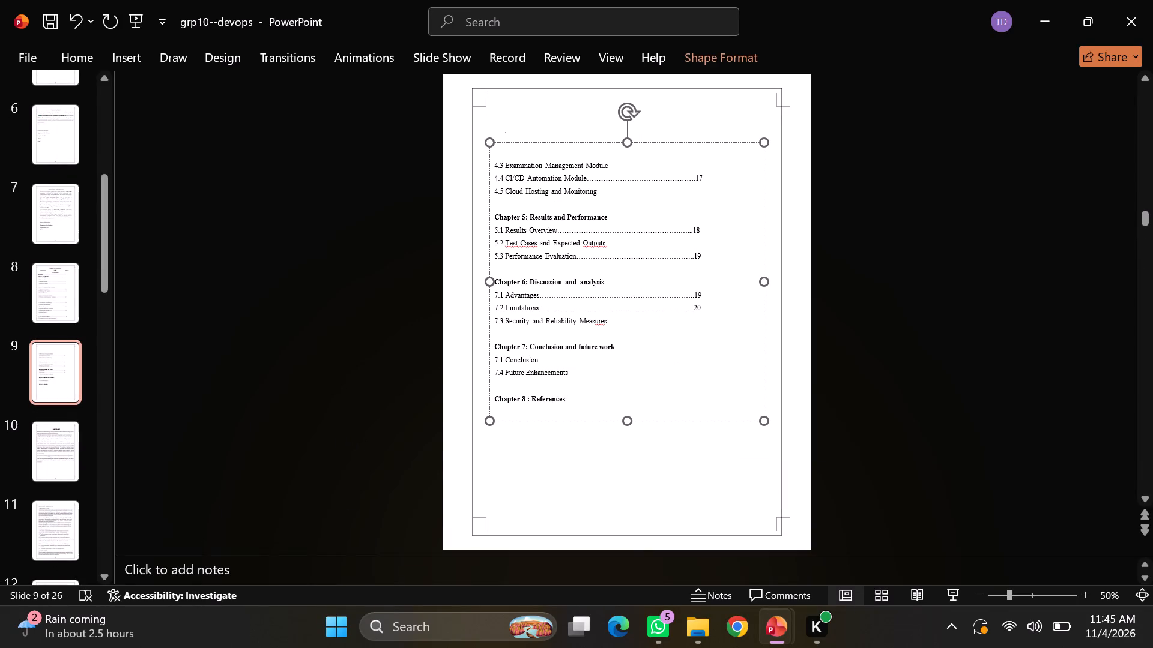
pyautogui.press('.')
pyautogui.press('.')
pyautogui.press('.')
pyautogui.press('.')
pyautogui.press('.')
pyautogui.press('.')
pyautogui.press('.')
pyautogui.press('.')
pyautogui.press('.')
pyautogui.press('.')
pyautogui.press('.')
pyautogui.press('.')
pyautogui.press('.')
pyautogui.press('.')
pyautogui.press('.')
pyautogui.press('.')
pyautogui.press('.')
pyautogui.press('.')
pyautogui.press('.')
pyautogui.press('.')
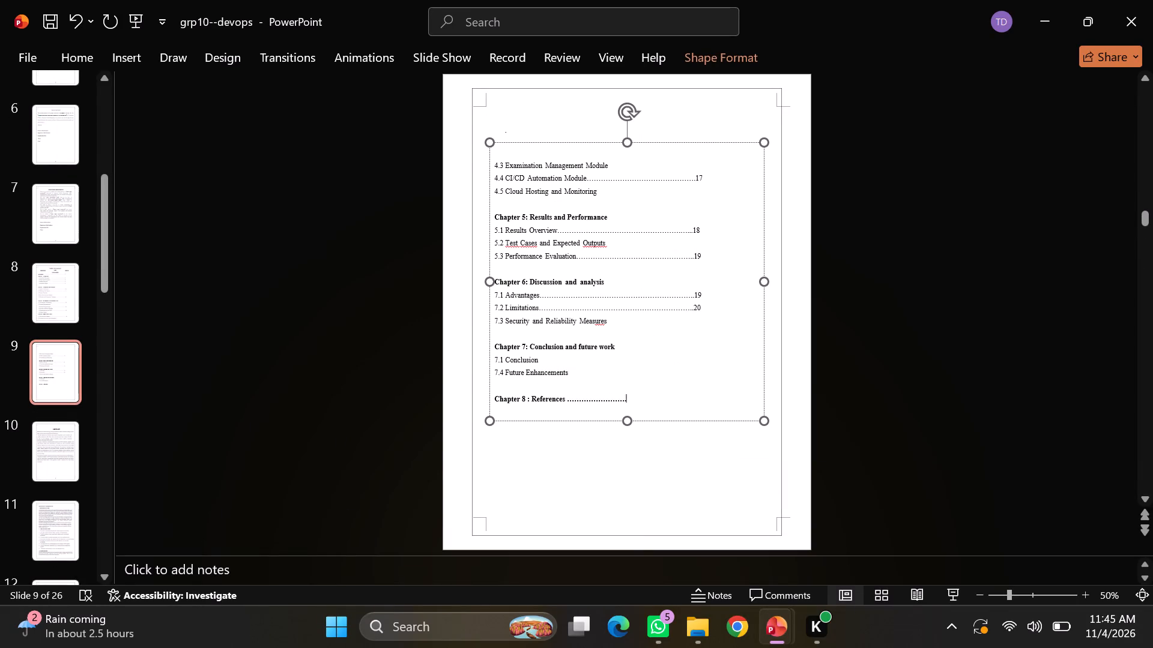
pyautogui.press('BackSpace')
pyautogui.press('BackSpace')
pyautogui.press('BackSpace')
pyautogui.press('BackSpace')
pyautogui.press('BackSpace')
pyautogui.press('BackSpace')
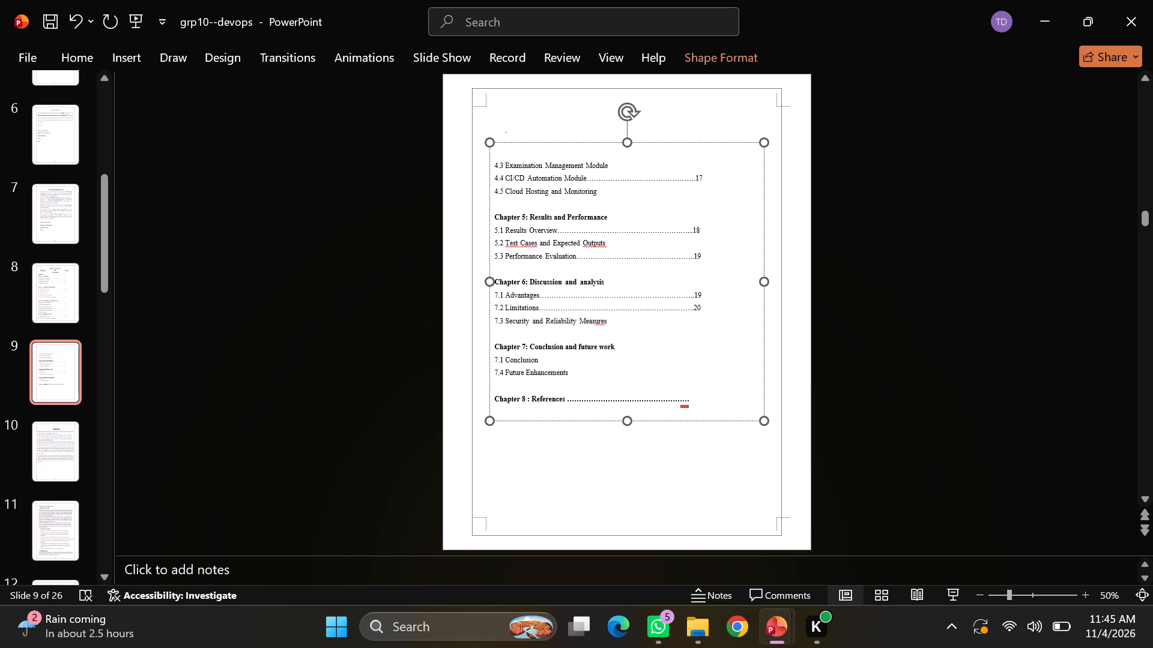
pyautogui.write('22')
# Add a dotted leader and page number 21 to "7.1 Conclusion" under Chapter 7, adjusting the dots to align with neighbouring numbers.
pyautogui.click(552, 354)
pyautogui.press('.')
pyautogui.press('.')
pyautogui.press('.')
pyautogui.press('.')
pyautogui.press('.')
pyautogui.press('.')
pyautogui.press('.')
pyautogui.press('.')
pyautogui.press('.')
pyautogui.press('.')
pyautogui.press('.')
pyautogui.press('.')
pyautogui.press('.')
pyautogui.press('.')
pyautogui.press('.')
pyautogui.press('.')
pyautogui.press('.')
pyautogui.press('.')
pyautogui.press('.')
pyautogui.press('.')
pyautogui.press('BackSpace')
pyautogui.press('BackSpace')
pyautogui.press('BackSpace')
pyautogui.press('BackSpace')
pyautogui.press('BackSpace')
pyautogui.press('BackSpace')
pyautogui.write('...........')
pyautogui.write('21')
pyautogui.press('Down')
# Add a dotted leader to "7.4 Future Enhancements" under Chapter 7, trimming and refilling the dots to reach the page-number column.
pyautogui.press('.')
pyautogui.press('.')
pyautogui.press('.')
pyautogui.press('.')
pyautogui.press('.')
pyautogui.press('.')
pyautogui.press('.')
pyautogui.press('.')
pyautogui.press('.')
pyautogui.press('.')
pyautogui.press('.')
pyautogui.press('.')
pyautogui.press('.')
pyautogui.press('.')
pyautogui.press('.')
pyautogui.press('.')
pyautogui.press('.')
pyautogui.press('.')
pyautogui.press('.')
pyautogui.press('.')
pyautogui.write('...')
pyautogui.press('BackSpace')
pyautogui.press('BackSpace')
pyautogui.press('BackSpace')
pyautogui.press('BackSpace')
pyautogui.press('BackSpace')
pyautogui.press('BackSpace')
pyautogui.press('BackSpace')
pyautogui.press('BackSpace')
pyautogui.press('BackSpace')
pyautogui.press('BackSpace')
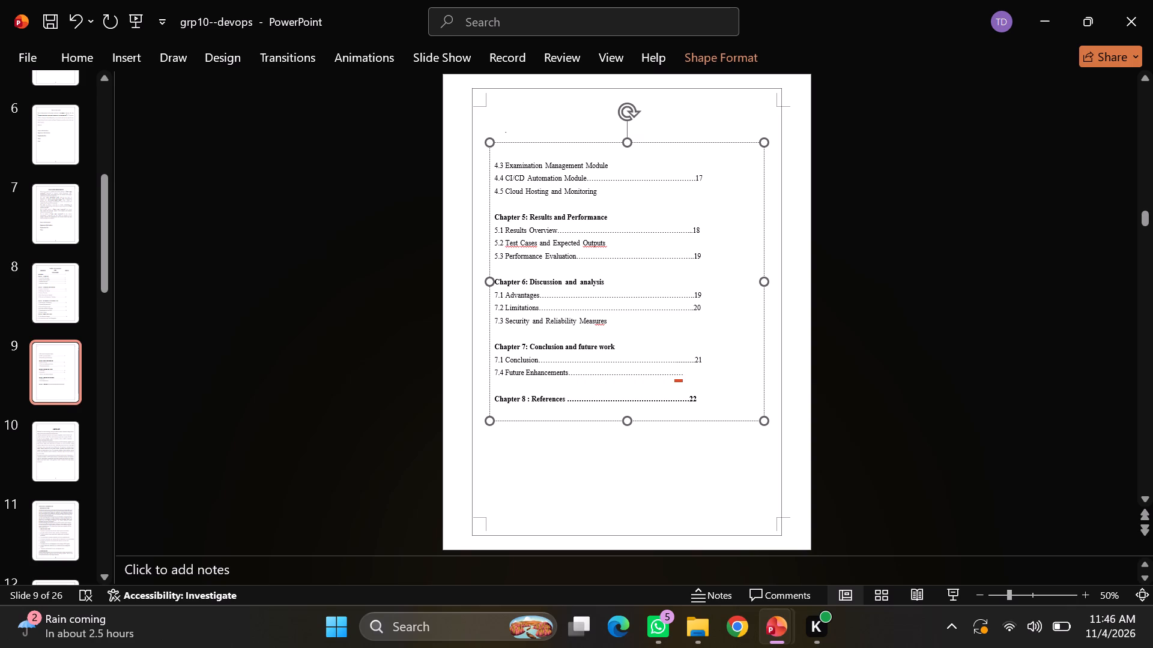
pyautogui.write('.......')
# Add a dotted leader and page number 16 to "4.3 Examination Management Module", adjusting the dots to align with the number below.
pyautogui.click(615, 155)
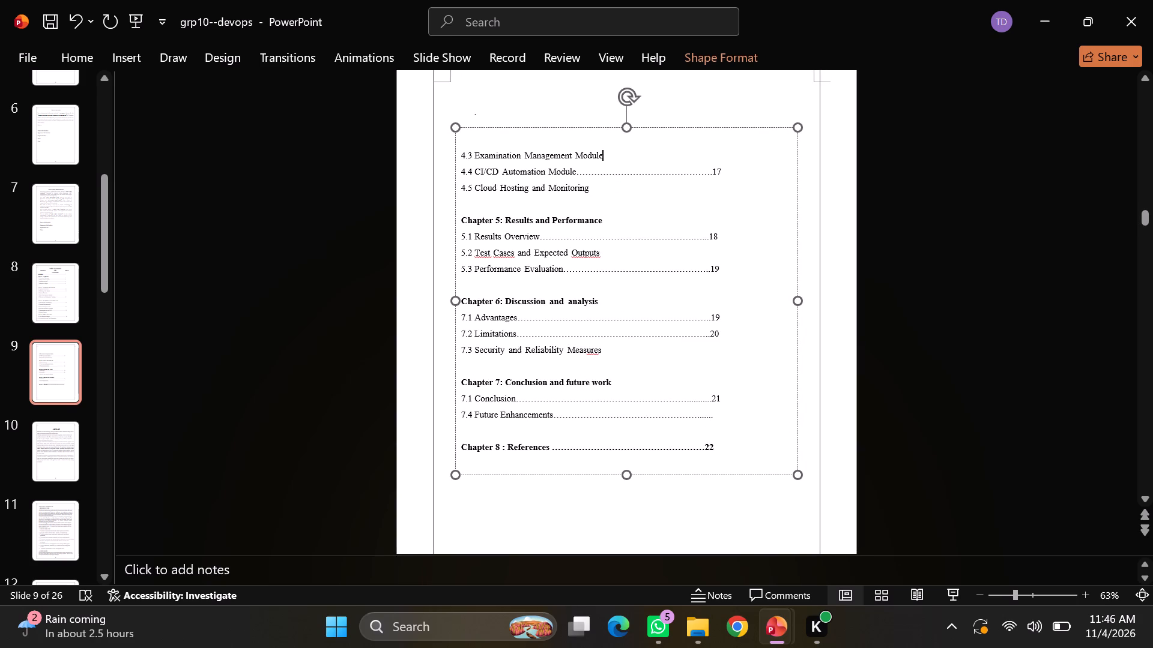
pyautogui.press('.')
pyautogui.press('.')
pyautogui.press('.')
pyautogui.press('.')
pyautogui.press('.')
pyautogui.press('.')
pyautogui.press('.')
pyautogui.press('.')
pyautogui.press('.')
pyautogui.press('.')
pyautogui.press('.')
pyautogui.press('.')
pyautogui.press('.')
pyautogui.press('.')
pyautogui.press('.')
pyautogui.press('.')
pyautogui.press('.')
pyautogui.press('.')
pyautogui.press('.')
pyautogui.press('.')
pyautogui.press('BackSpace')
pyautogui.press('BackSpace')
pyautogui.press('BackSpace')
pyautogui.press('BackSpace')
pyautogui.press('BackSpace')
pyautogui.press('BackSpace')
pyautogui.press('BackSpace')
pyautogui.press('BackSpace')
pyautogui.press('BackSpace')
pyautogui.write('..........')
pyautogui.write('16')
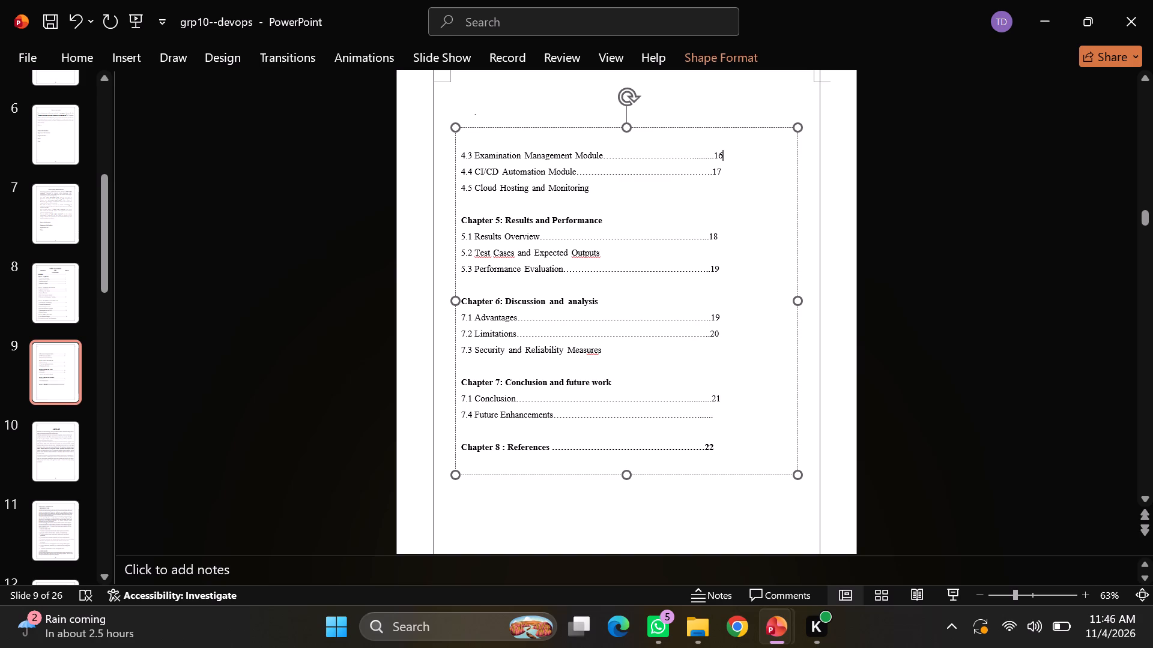
pyautogui.press('BackSpace')
pyautogui.press('BackSpace')
pyautogui.press('BackSpace')
pyautogui.write('16')
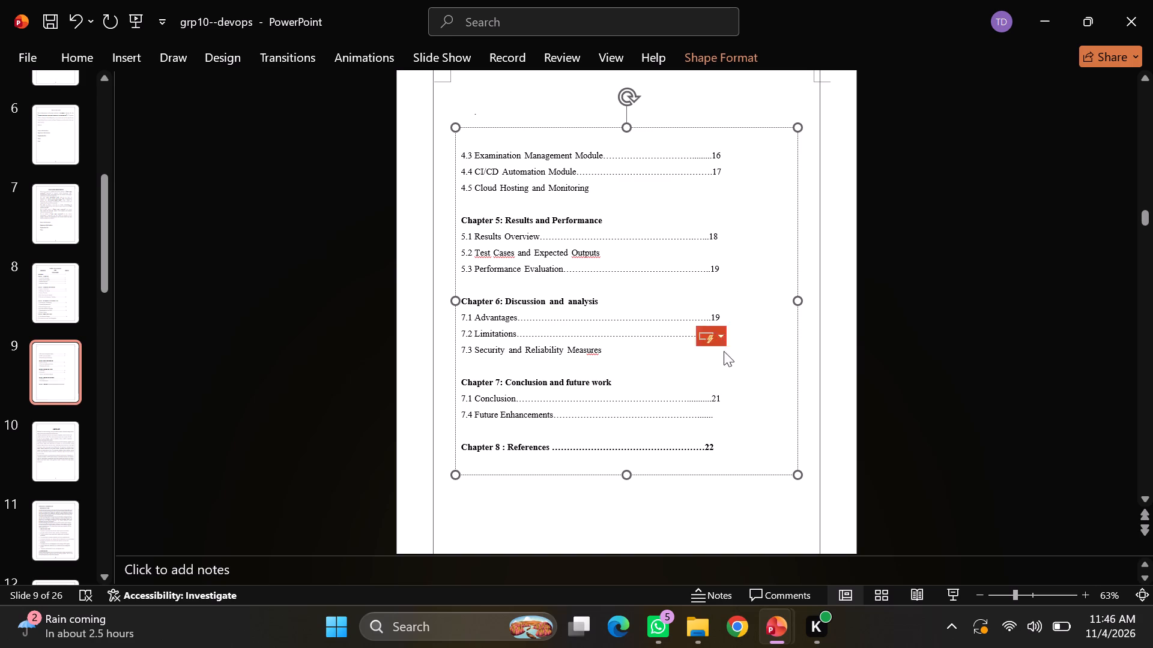
# Add a dotted leader and page number 18 to "5.2 Test Cases and Expected Outputs", aligned with the Results Overview page number.
pyautogui.click(611, 253)
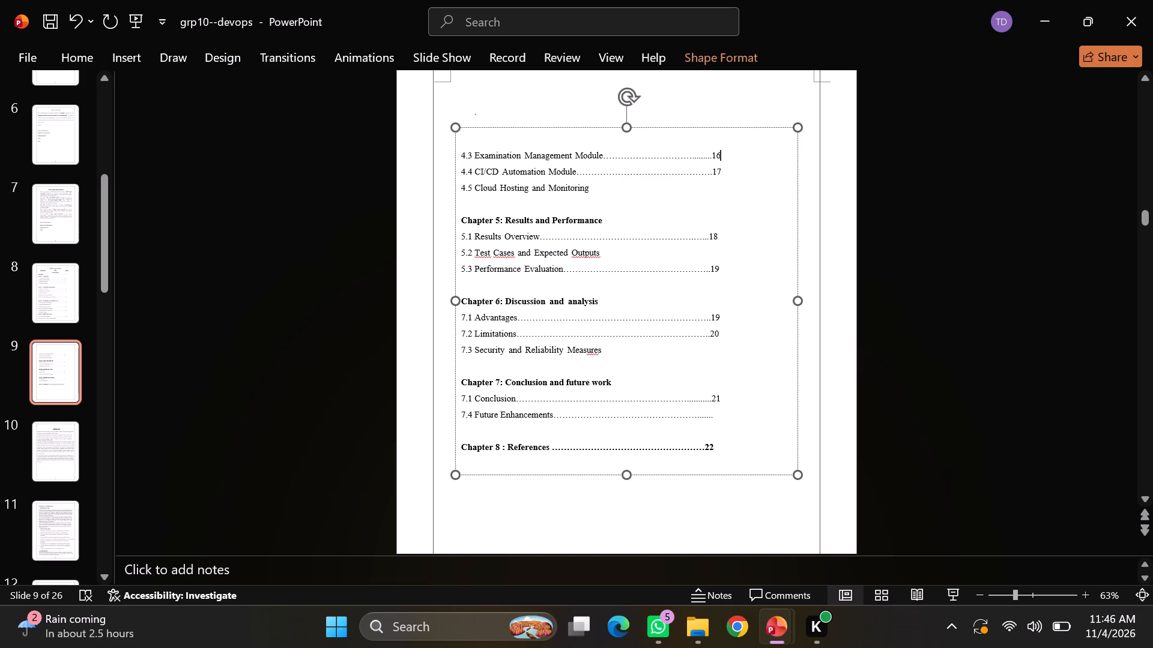
pyautogui.press('.')
pyautogui.press('.')
pyautogui.press('.')
pyautogui.press('.')
pyautogui.press('.')
pyautogui.press('.')
pyautogui.press('.')
pyautogui.press('.')
pyautogui.press('.')
pyautogui.press('.')
pyautogui.press('.')
pyautogui.press('.')
pyautogui.press('.')
pyautogui.press('.')
pyautogui.press('.')
pyautogui.press('.')
pyautogui.press('.')
pyautogui.press('.')
pyautogui.press('.')
pyautogui.press('.')
pyautogui.press('BackSpace')
pyautogui.press('BackSpace')
pyautogui.press('BackSpace')
pyautogui.press('.')
pyautogui.write('18')
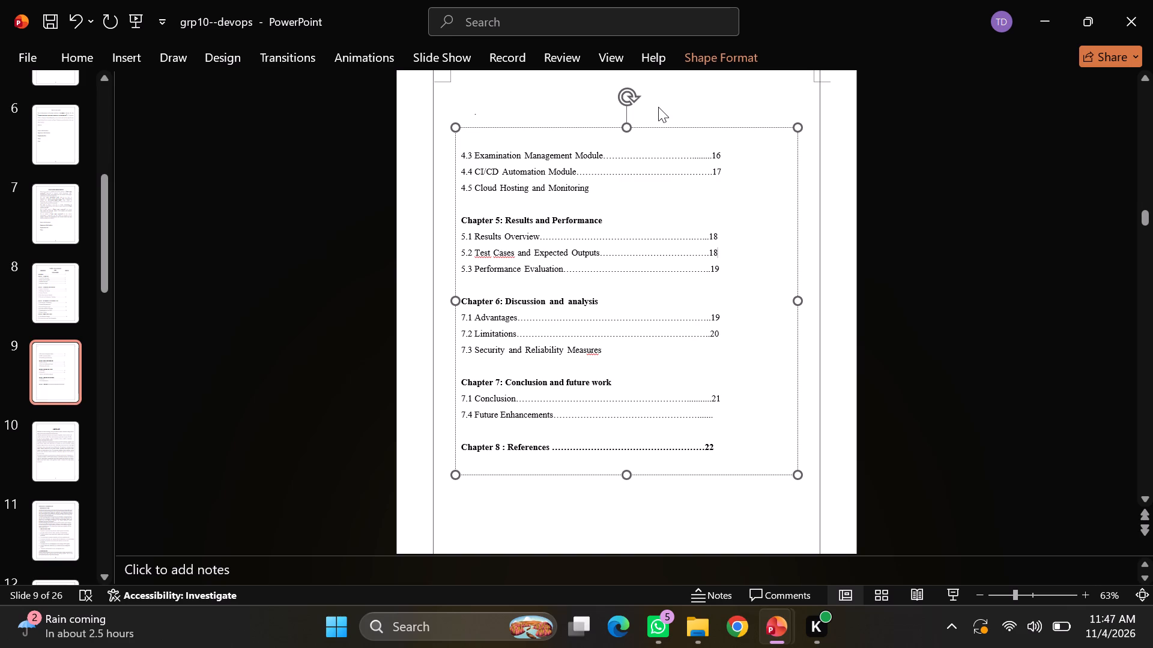
# Adjust the dots in the "5.3 Performance Evaluation" leader so its page number lines up with the Chapter 5 numbers above.
pyautogui.click(728, 229)
pyautogui.click(667, 268)
pyautogui.press('BackSpace')
pyautogui.write('..')
pyautogui.press('.')
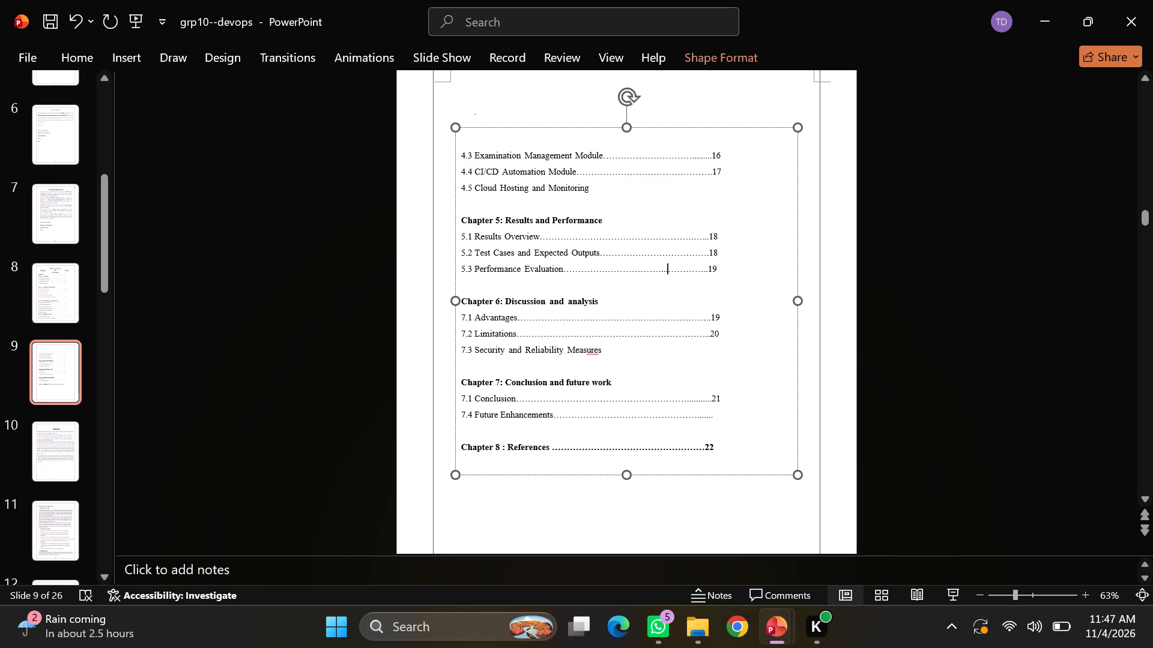
pyautogui.click(946, 319)
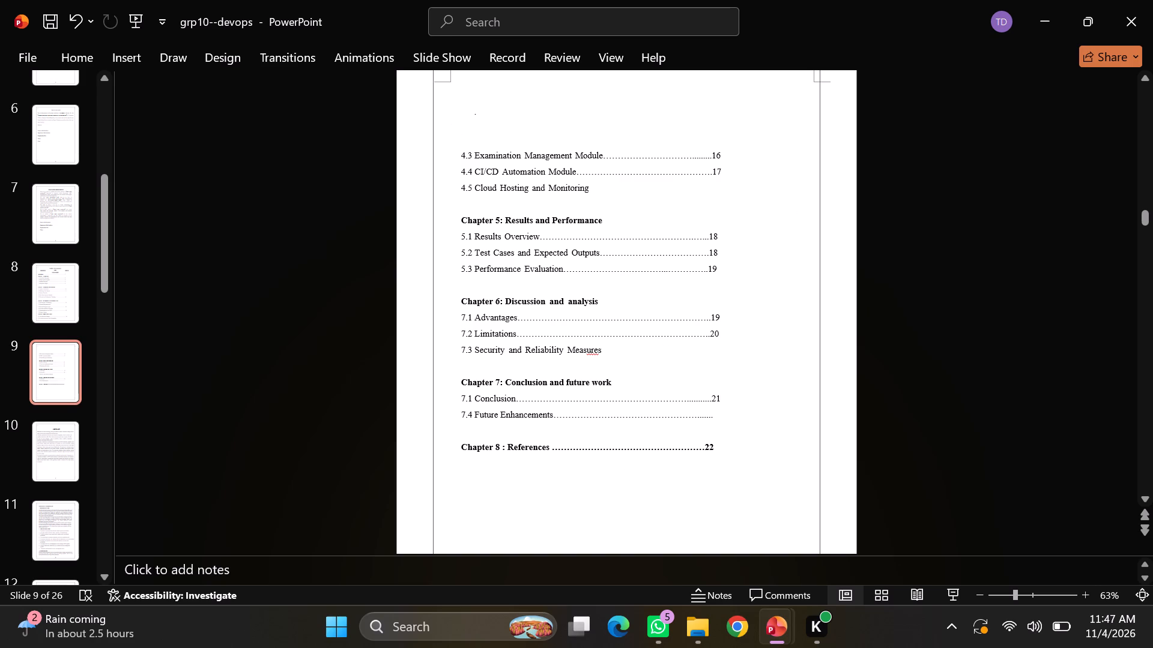
# Add a dotted leader and page number 17 to "4.5 Cloud Hosting and Monitoring", adjusting the dots to align with the numbers above.
pyautogui.click(592, 192)
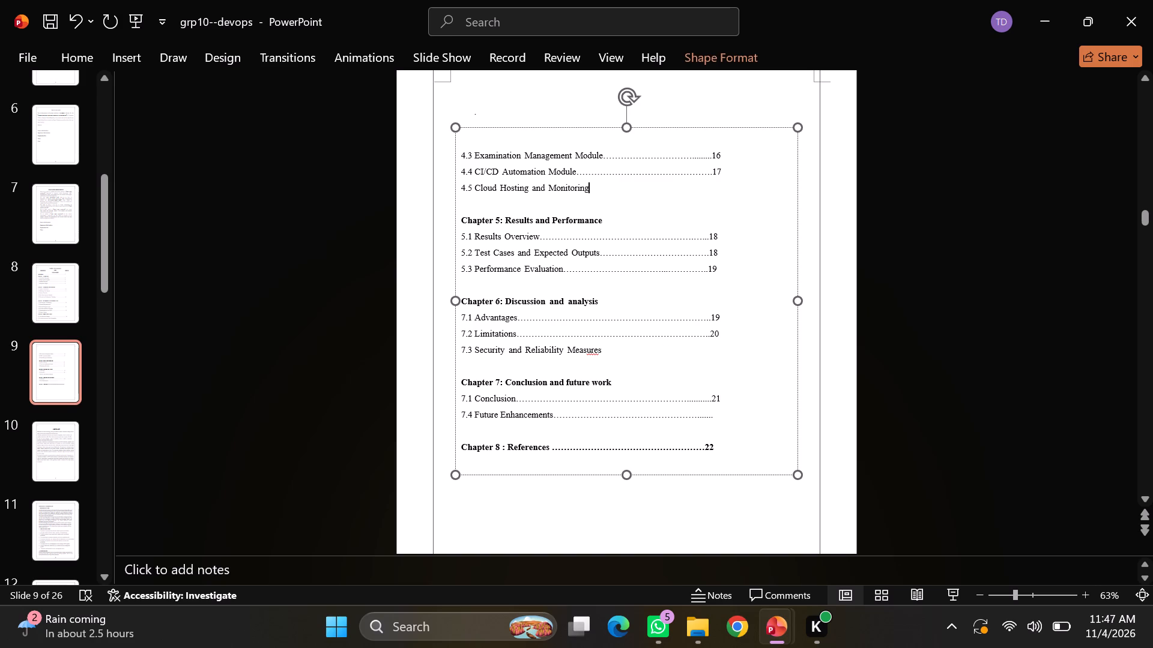
pyautogui.press('.')
pyautogui.press('.')
pyautogui.press('.')
pyautogui.press('.')
pyautogui.press('.')
pyautogui.press('.')
pyautogui.press('.')
pyautogui.press('.')
pyautogui.press('.')
pyautogui.press('.')
pyautogui.press('.')
pyautogui.press('.')
pyautogui.press('.')
pyautogui.press('.')
pyautogui.press('.')
pyautogui.press('.')
pyautogui.press('.')
pyautogui.press('.')
pyautogui.press('.')
pyautogui.press('.')
pyautogui.press('.')
pyautogui.press('.')
pyautogui.press('.')
pyautogui.press('.')
pyautogui.press('.')
pyautogui.press('.')
pyautogui.press('.')
pyautogui.press('.')
pyautogui.press('.')
pyautogui.press('.')
pyautogui.press('.')
pyautogui.press('.')
pyautogui.press('.')
pyautogui.press('.')
pyautogui.write('.....')
pyautogui.write('..')
pyautogui.press('.')
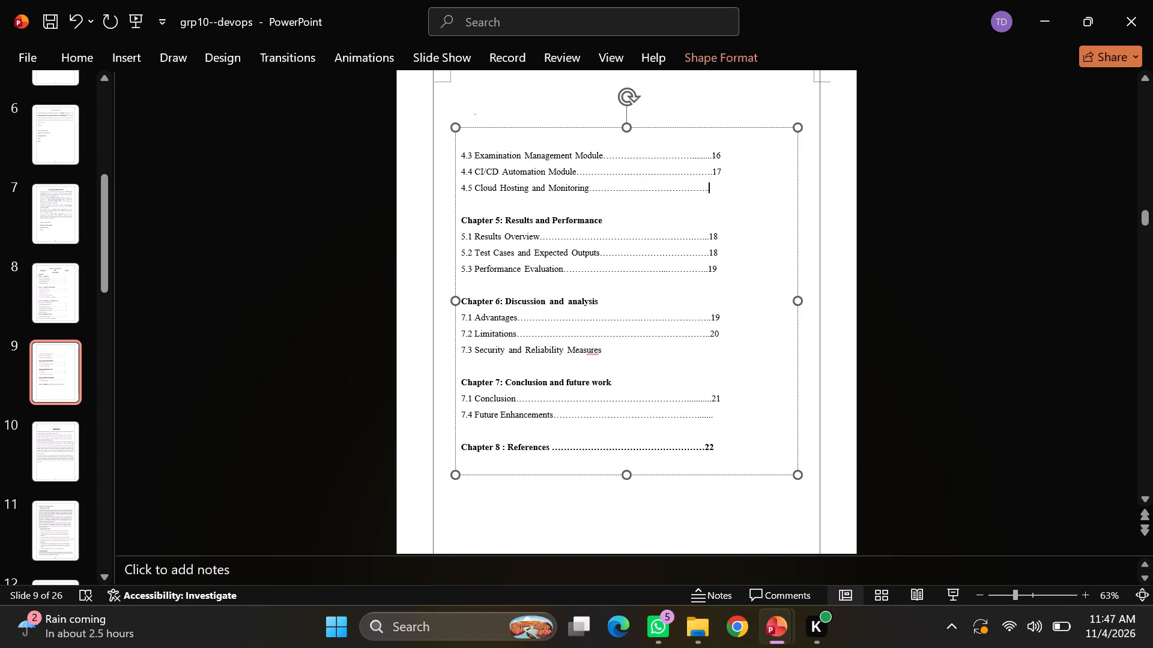
pyautogui.write('17')
pyautogui.press('Left')
pyautogui.press('Left')
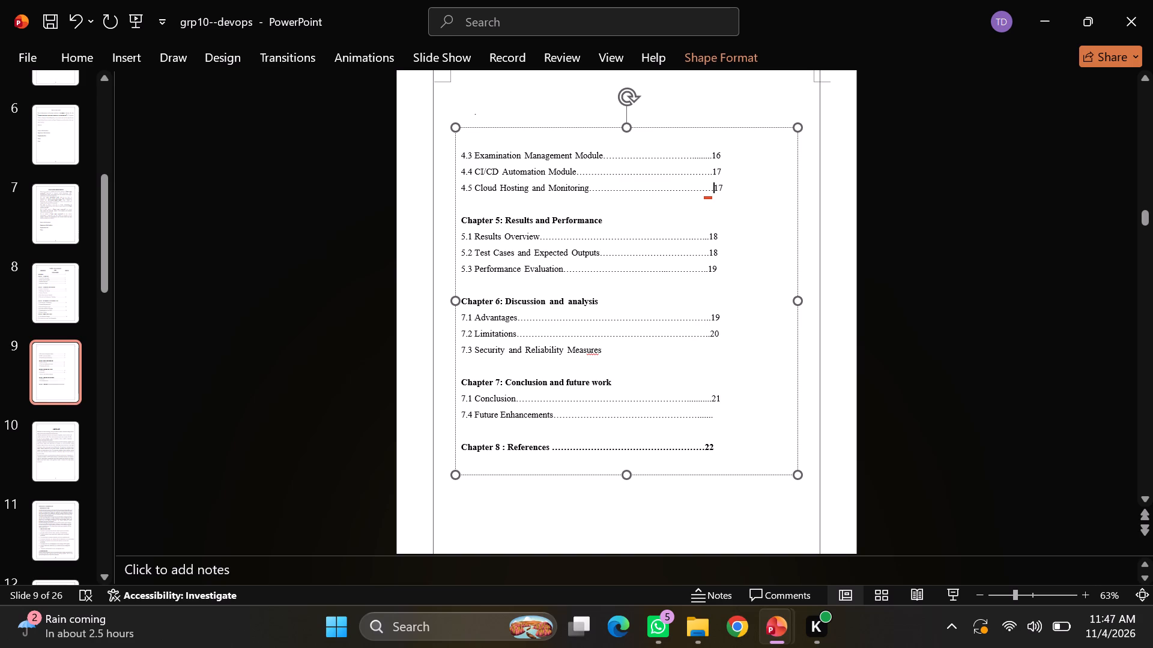
pyautogui.press('BackSpace')
pyautogui.write('..')
pyautogui.write('..')
pyautogui.click(952, 241)
# Add a dotted leader and page number 20 to "7.3 Security and Reliability Measures" under Chapter 6, trimming the dots to align with the Limitations number.
pyautogui.click(602, 347)
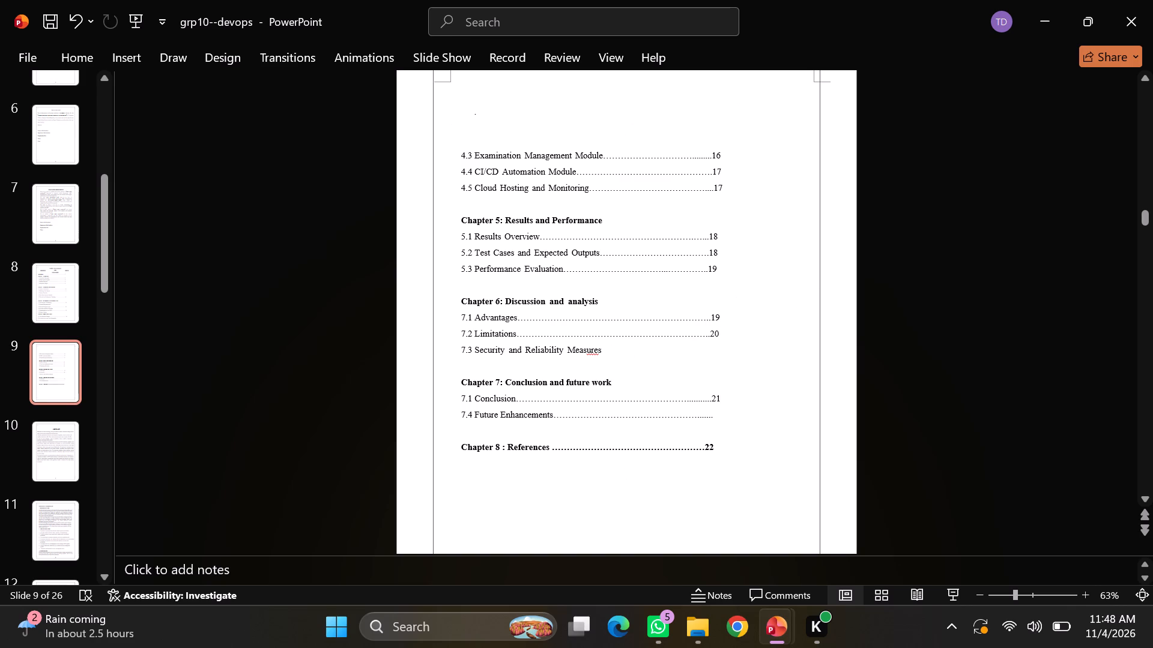
pyautogui.press('.')
pyautogui.press('.')
pyautogui.press('.')
pyautogui.press('.')
pyautogui.press('.')
pyautogui.press('.')
pyautogui.press('.')
pyautogui.press('.')
pyautogui.press('.')
pyautogui.press('.')
pyautogui.press('.')
pyautogui.press('.')
pyautogui.press('.')
pyautogui.press('.')
pyautogui.press('.')
pyautogui.press('.')
pyautogui.press('.')
pyautogui.press('.')
pyautogui.press('.')
pyautogui.press('.')
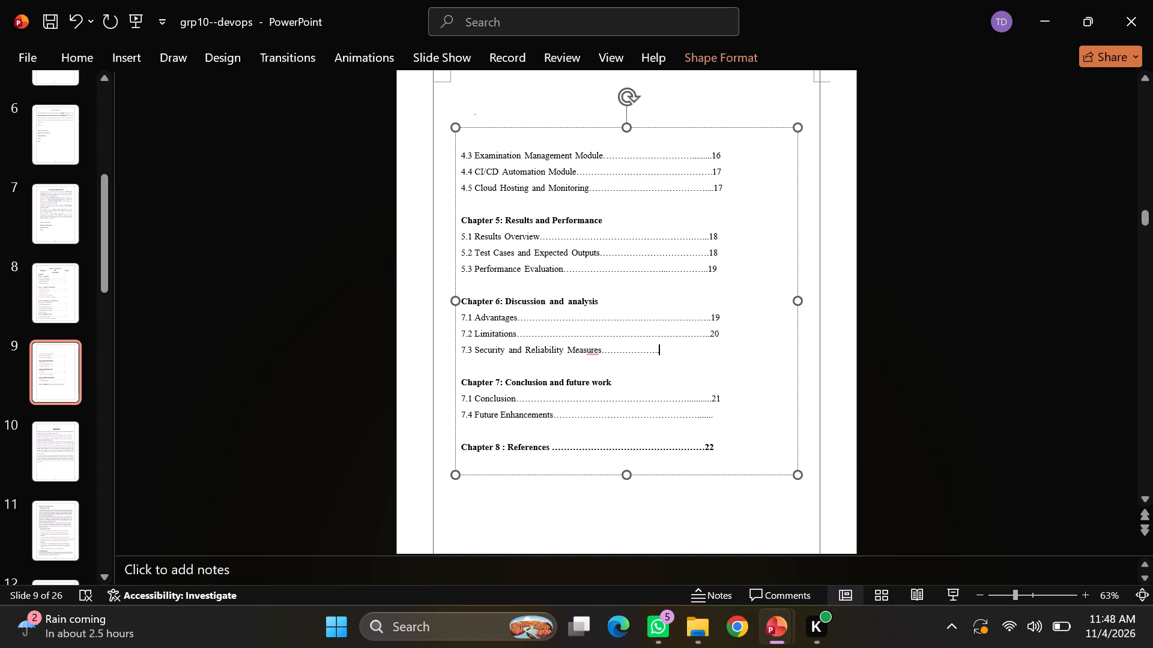
pyautogui.write('........')
pyautogui.write('....')
pyautogui.write('....')
pyautogui.write('...')
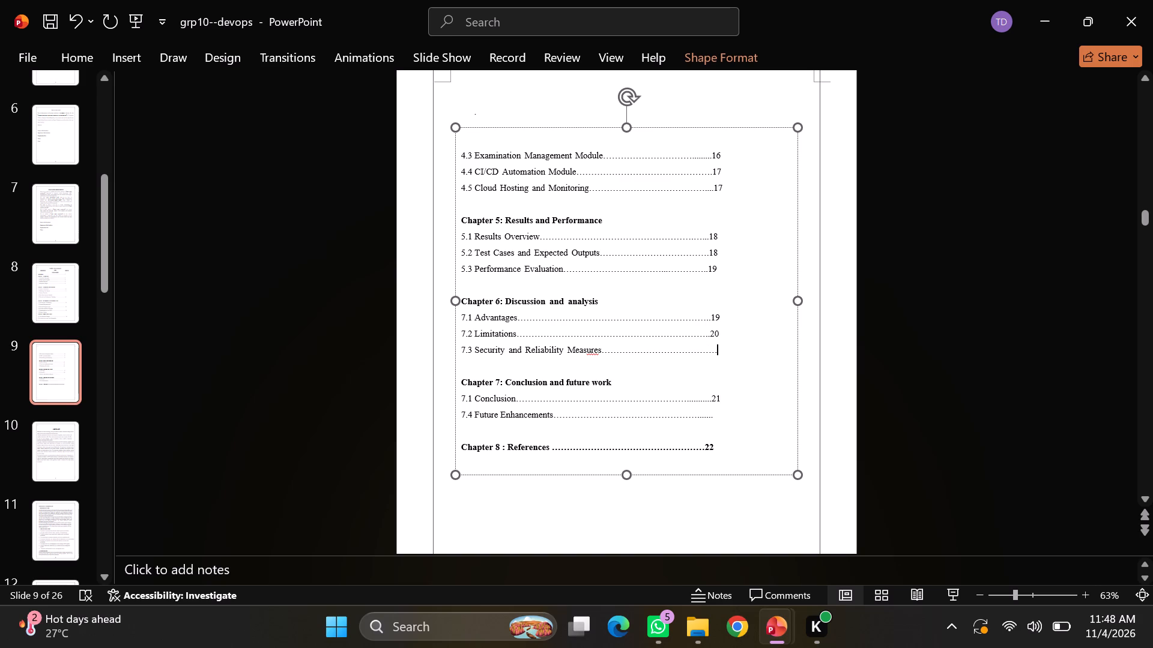
pyautogui.press('BackSpace')
pyautogui.press('BackSpace')
pyautogui.write('20')
pyautogui.press('BackSpace')
pyautogui.press('BackSpace')
pyautogui.press('BackSpace')
pyautogui.write('20')
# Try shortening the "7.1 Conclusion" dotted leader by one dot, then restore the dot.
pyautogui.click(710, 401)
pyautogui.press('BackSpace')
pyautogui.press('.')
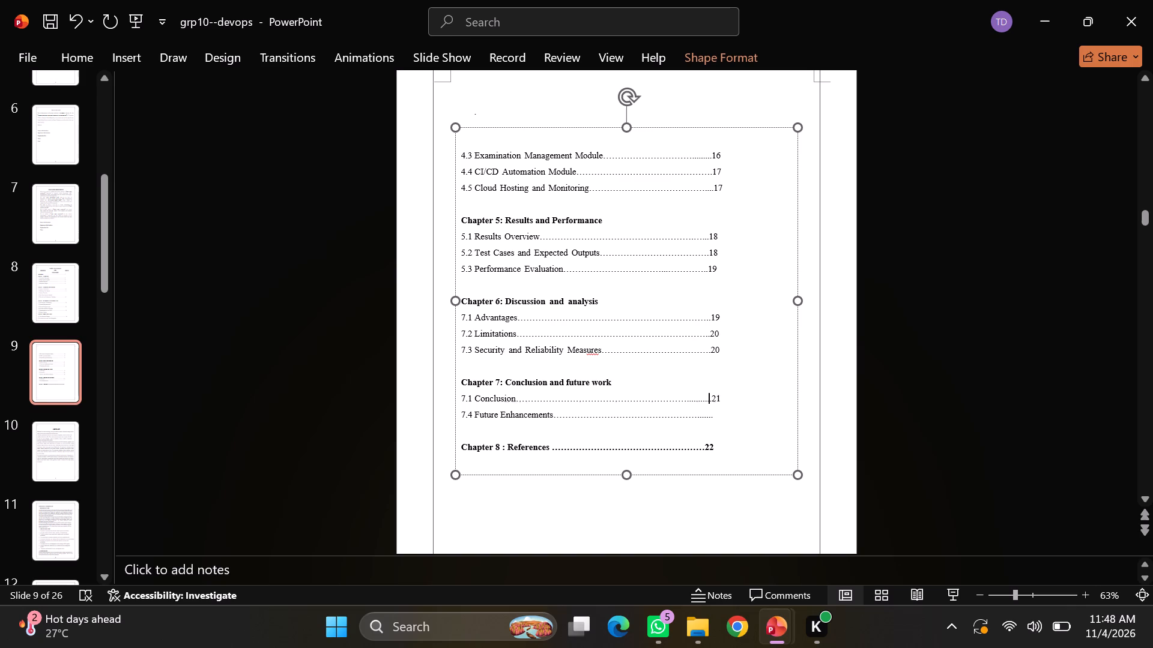
# Add page number 21 to "7.4 Future Enhancements" and trim its leader by one dot to align with the Conclusion page number.
pyautogui.click(713, 417)
pyautogui.write('21')
pyautogui.click(702, 414)
pyautogui.press('BackSpace')
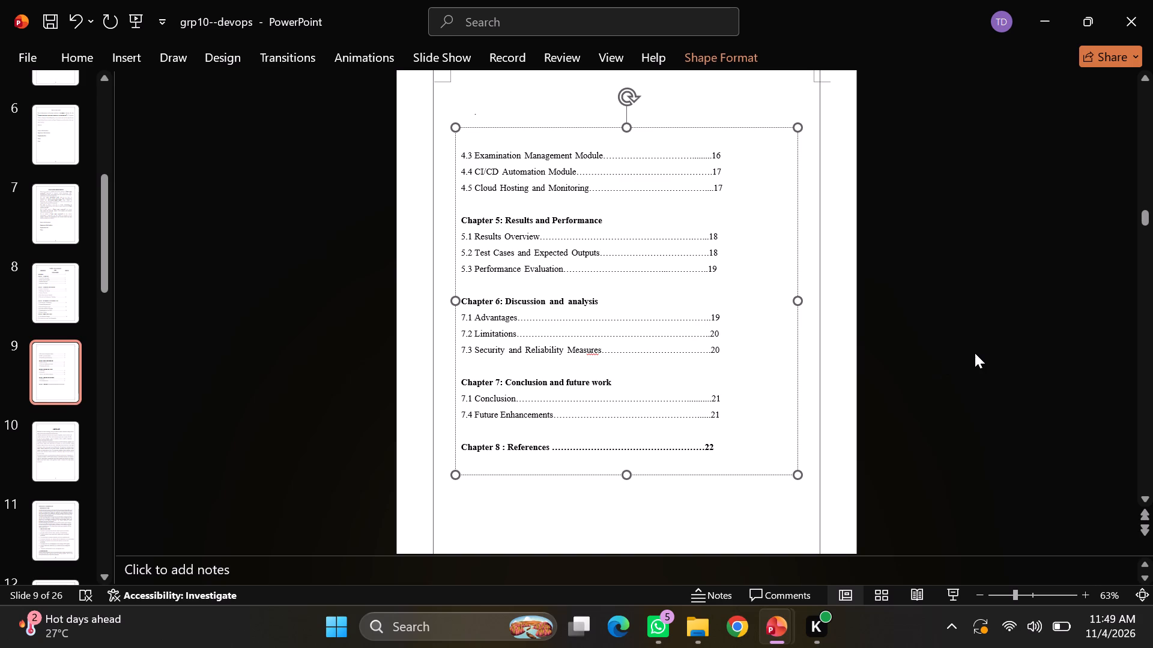
pyautogui.click(978, 353)
# Adjust the dots in the "Chapter 8 : References" leader so its page number lines up with the Chapter 7 numbers above.
pyautogui.click(701, 439)
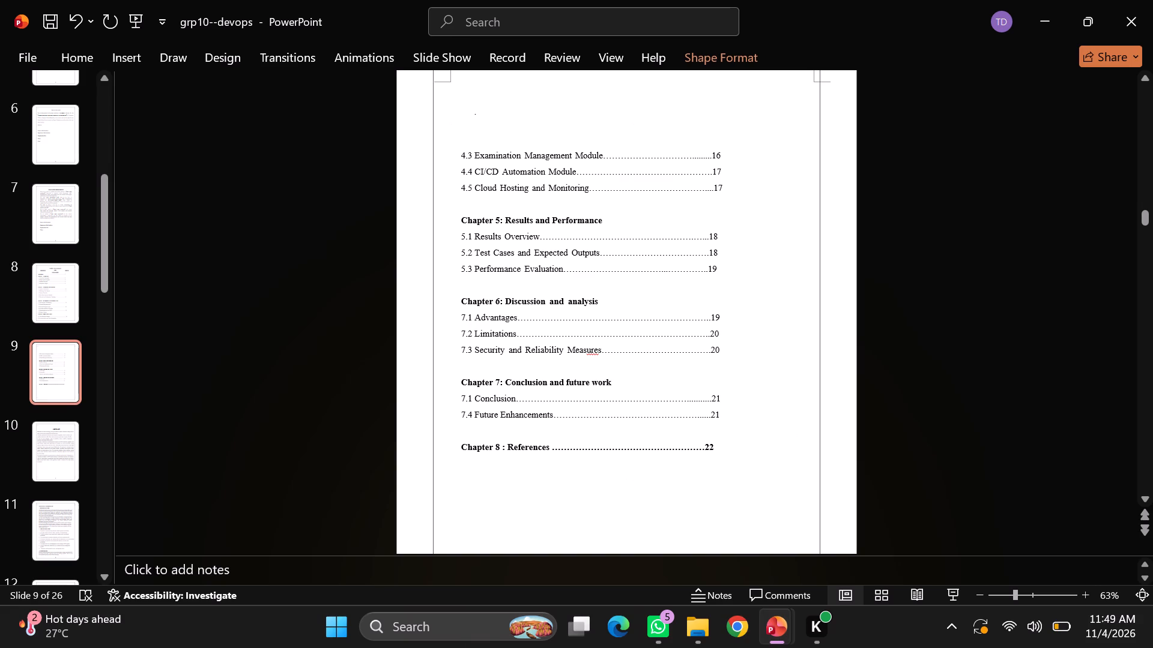
pyautogui.click(695, 443)
pyautogui.write('....')
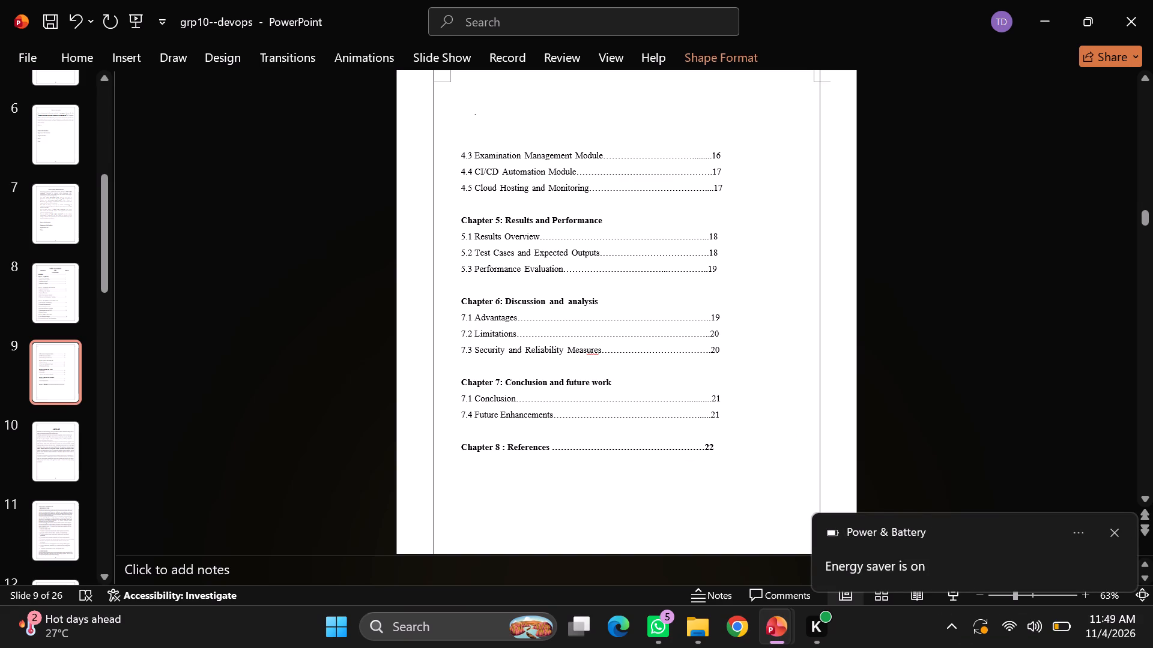
pyautogui.write('...')
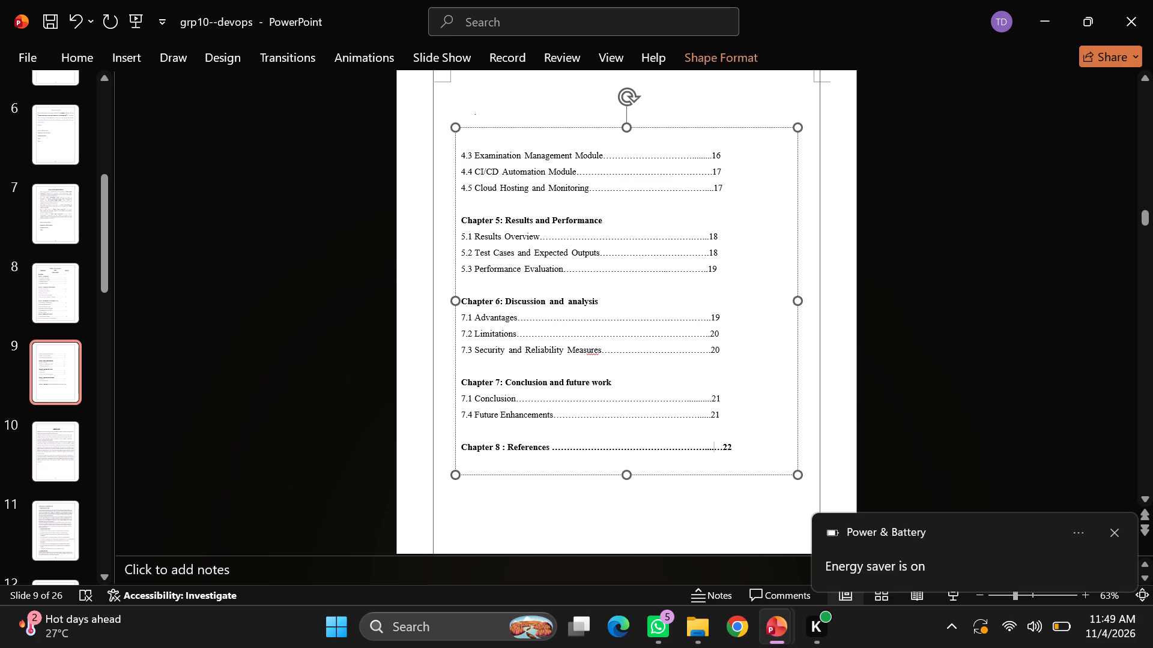
pyautogui.press('BackSpace')
pyautogui.press('BackSpace')
pyautogui.press('BackSpace')
pyautogui.press('BackSpace')
pyautogui.press('BackSpace')
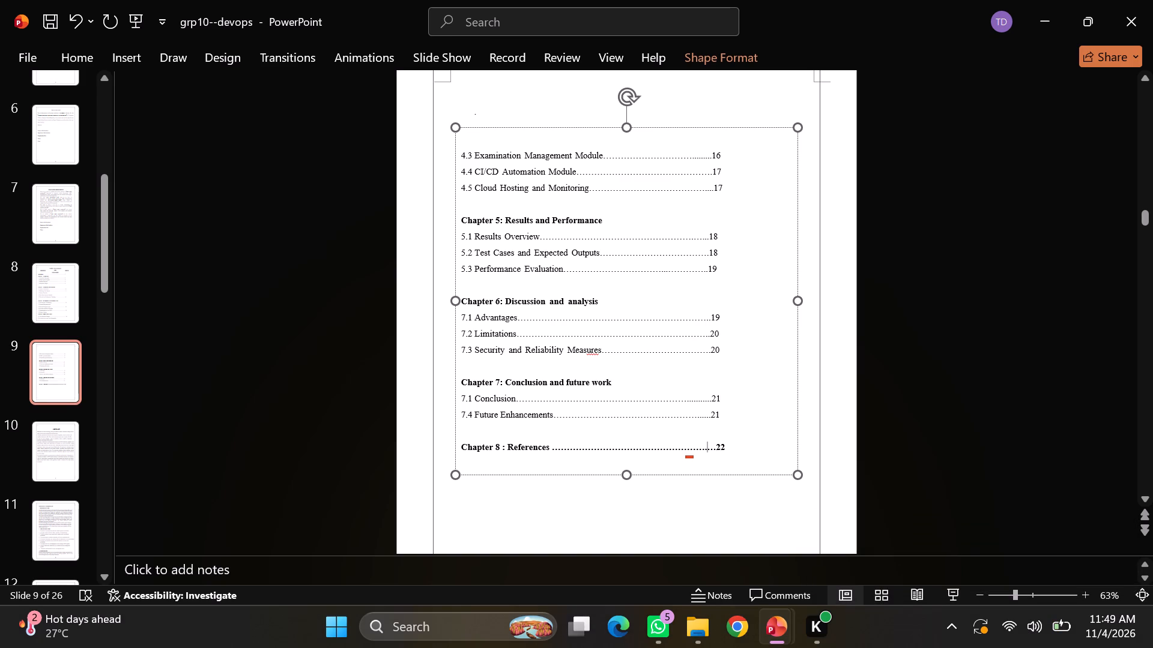
pyautogui.write('..')
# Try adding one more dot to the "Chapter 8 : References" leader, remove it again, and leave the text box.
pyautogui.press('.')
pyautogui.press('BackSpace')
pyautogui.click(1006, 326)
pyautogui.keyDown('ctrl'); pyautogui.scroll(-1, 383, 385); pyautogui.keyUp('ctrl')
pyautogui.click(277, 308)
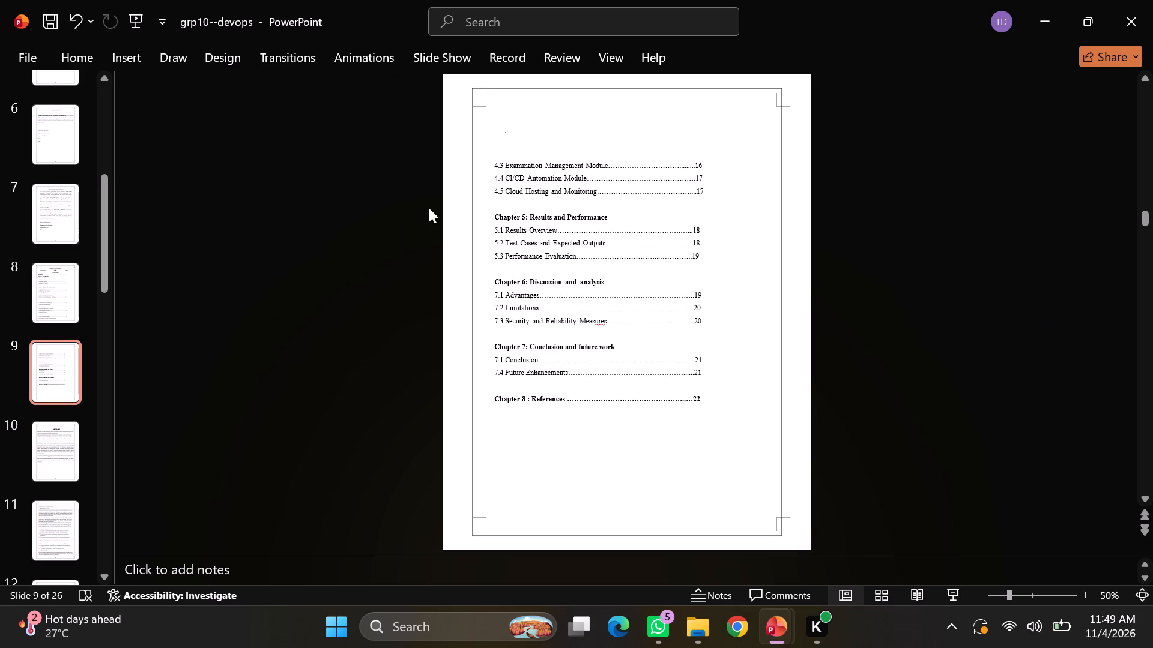
# Try to narrow the table-of-contents text box on slide 9 by pulling its right edge inward, closer to the page numbers.
pyautogui.click(684, 229)
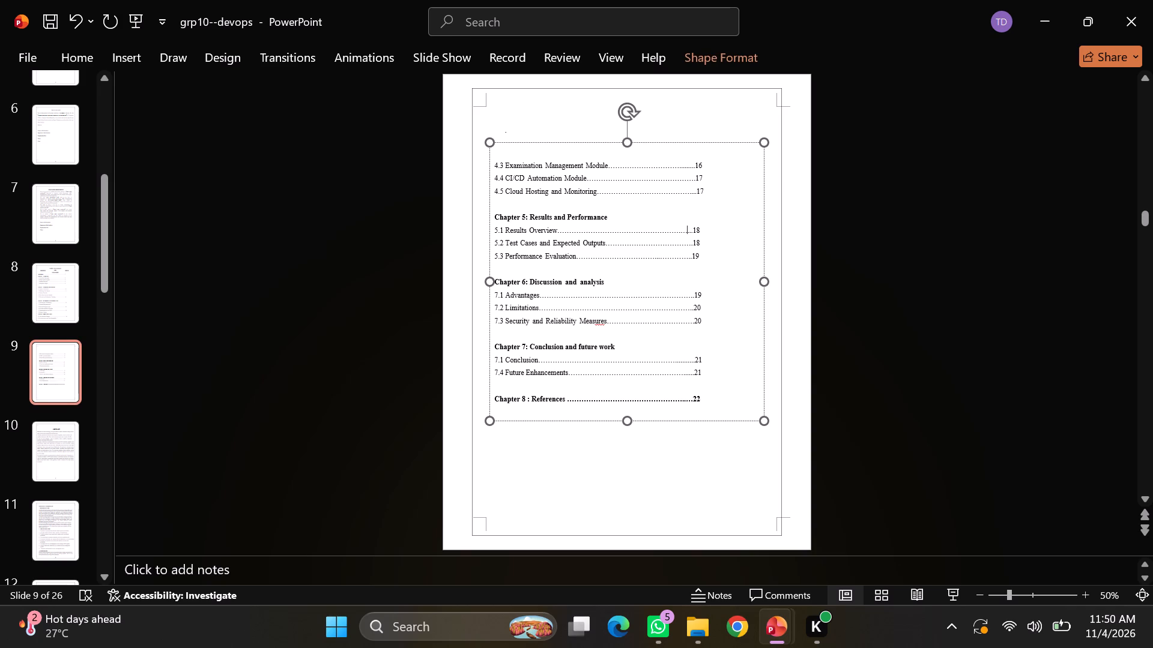
pyautogui.click(680, 175)
pyautogui.click(684, 169)
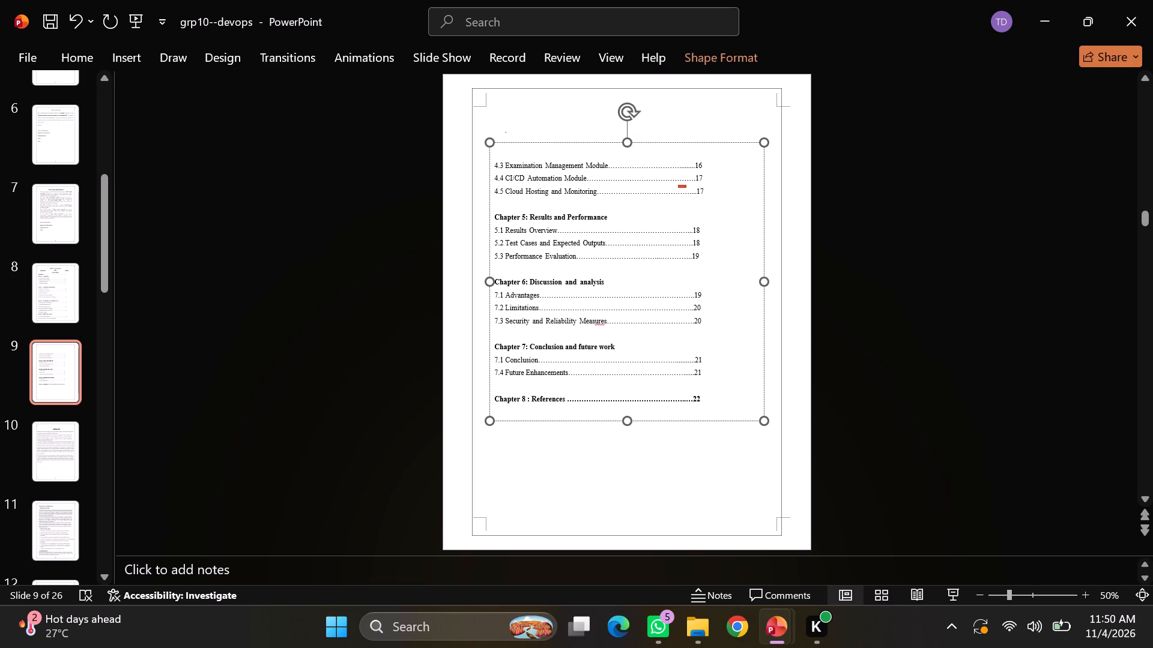
pyautogui.click(937, 253)
pyautogui.click(766, 281)
pyautogui.moveTo(764, 280); pyautogui.dragTo(717, 283)
pyautogui.moveTo(764, 284); pyautogui.dragTo(723, 289)
pyautogui.moveTo(763, 280); pyautogui.dragTo(737, 280)
pyautogui.moveTo(723, 422); pyautogui.dragTo(726, 447)
pyautogui.moveTo(726, 447); pyautogui.dragTo(728, 398)
pyautogui.scroll(7, 1068, 267)
pyautogui.moveTo(700, 233); pyautogui.dragTo(610, 283)
pyautogui.click(610, 283)
pyautogui.scroll(20, 701, 289)
pyautogui.scroll(3, 701, 289)
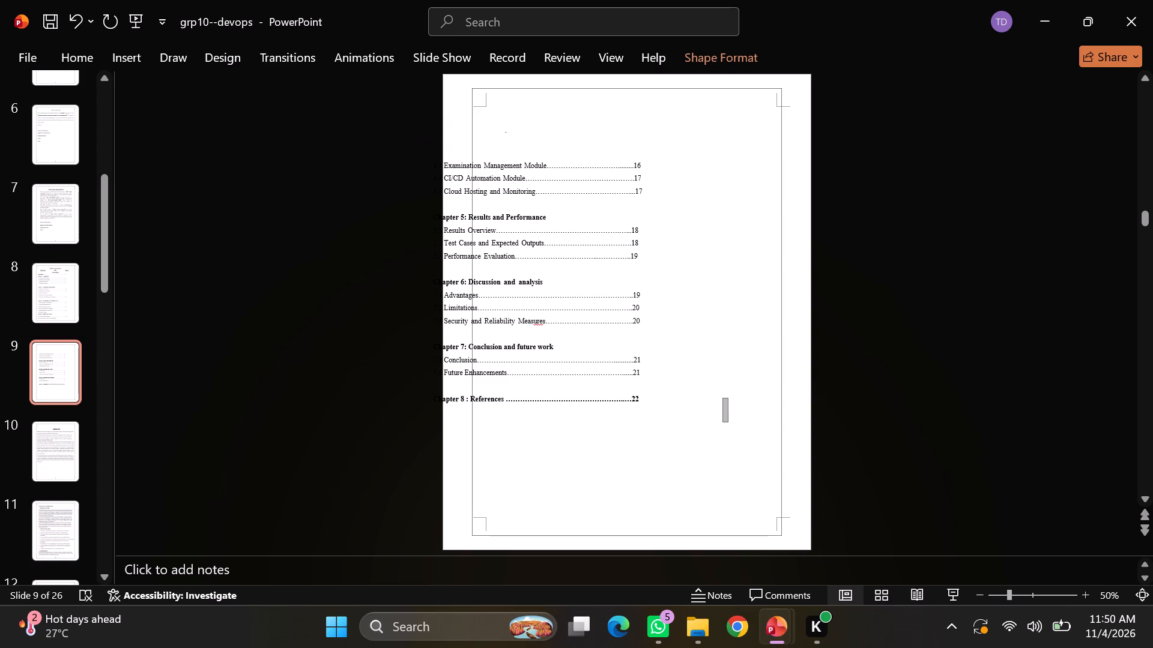
pyautogui.click(618, 303)
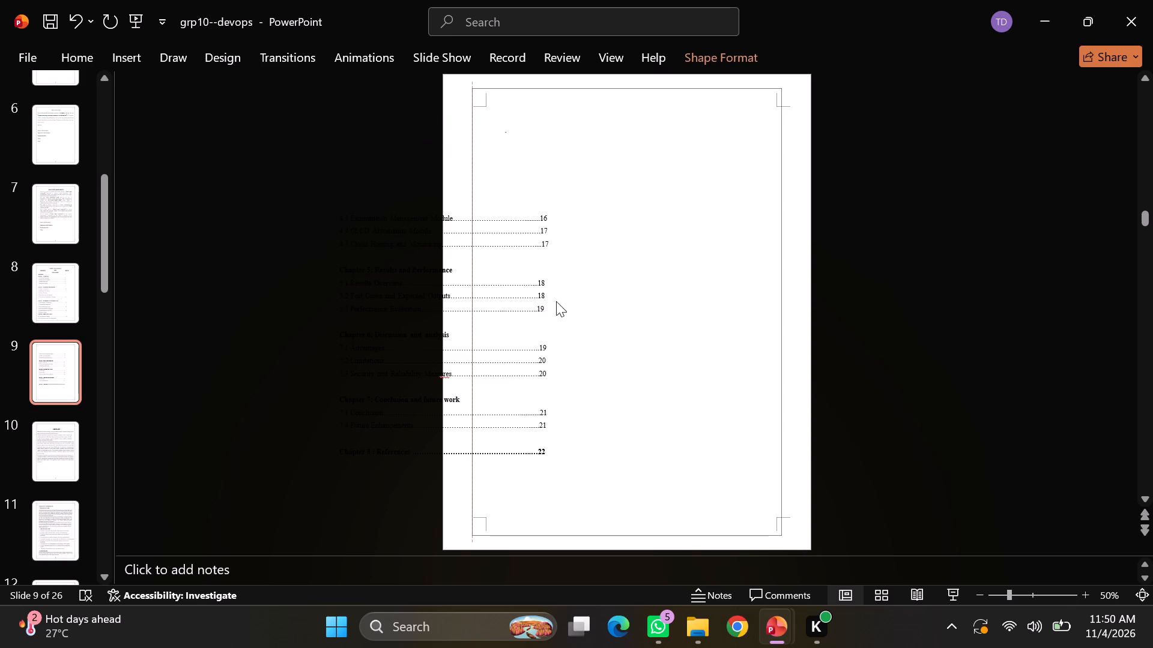
pyautogui.click(691, 274)
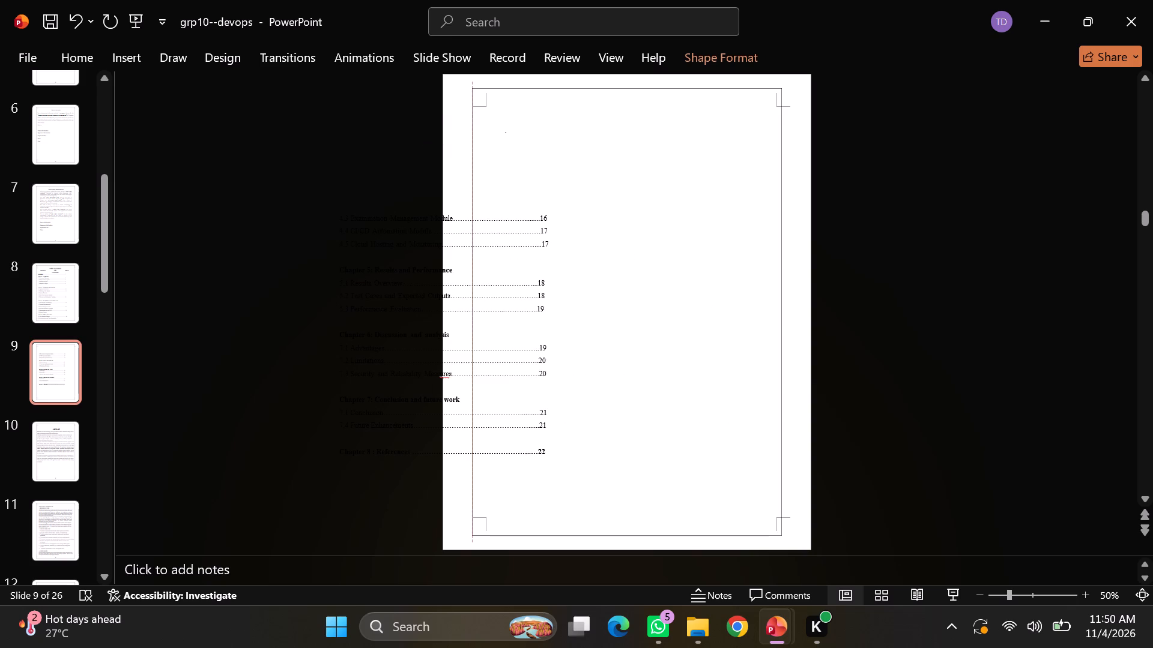
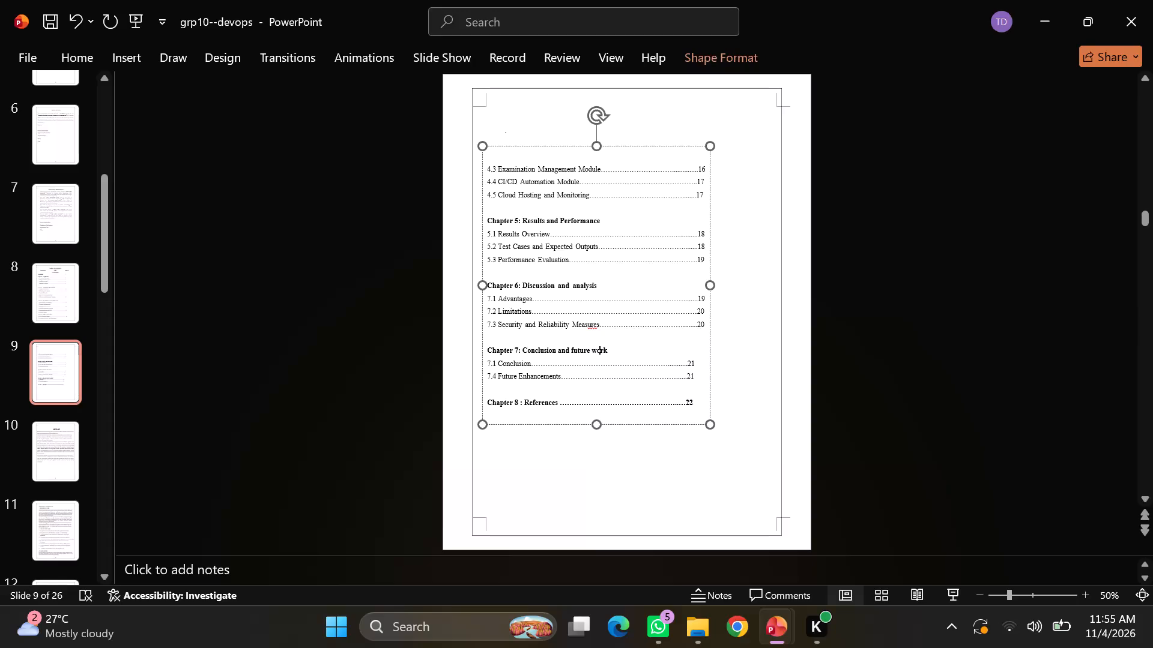
# Place the text cursor in the "7.1 Conclusion" dot leader, just before its page number, in slide 9's table of contents.
pyautogui.click(682, 361)
pyautogui.doubleClick(682, 361)
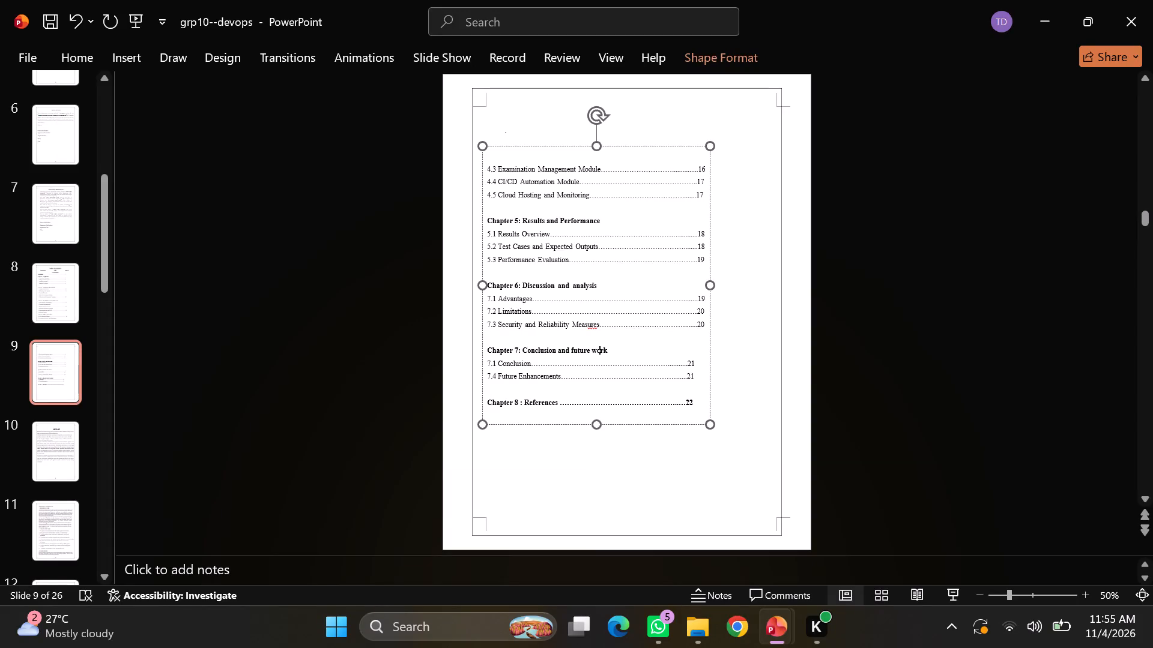
pyautogui.click(682, 361)
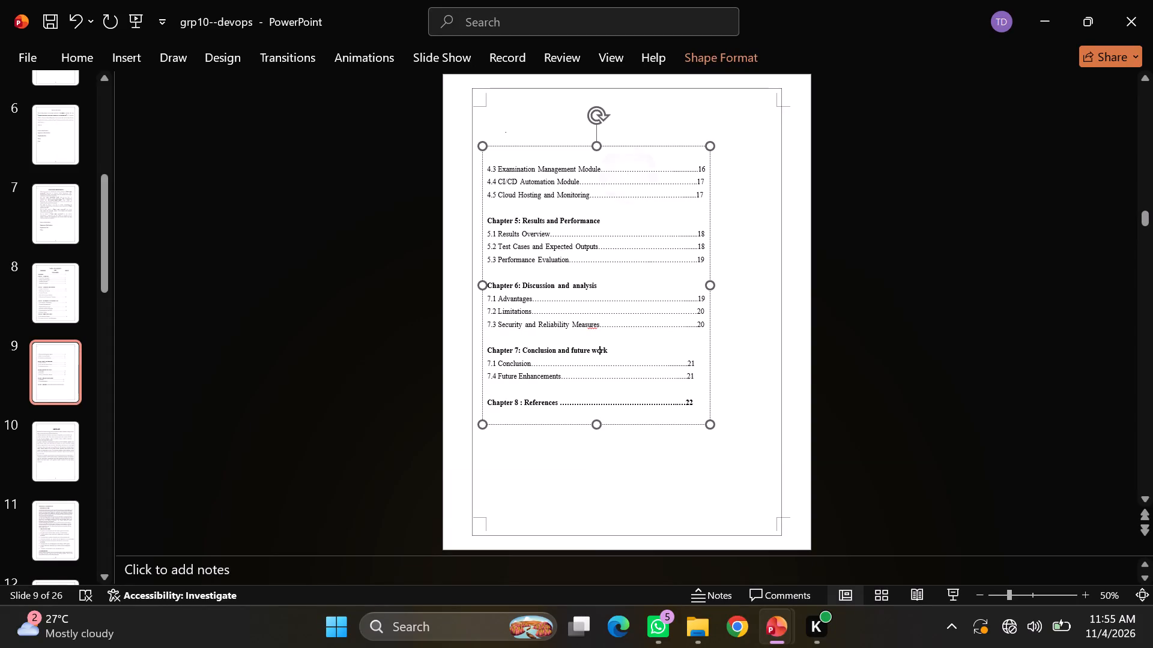